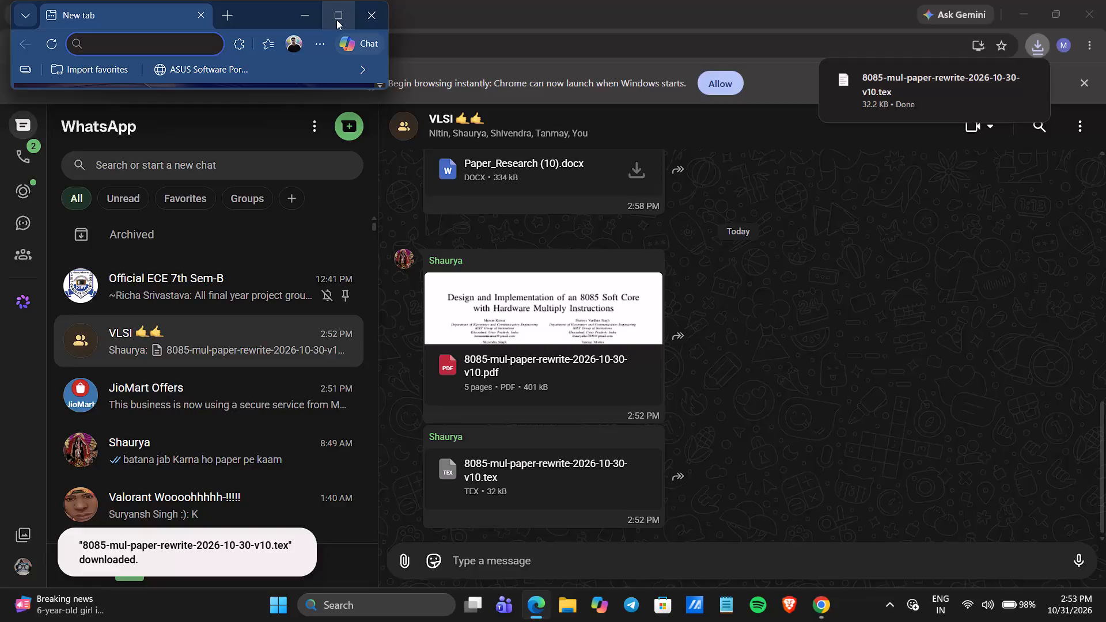
Maximize the new Edge window and enter "overl" as the address to reach the Overleaf projects page, overleaf.com/project.
click(331, 35)
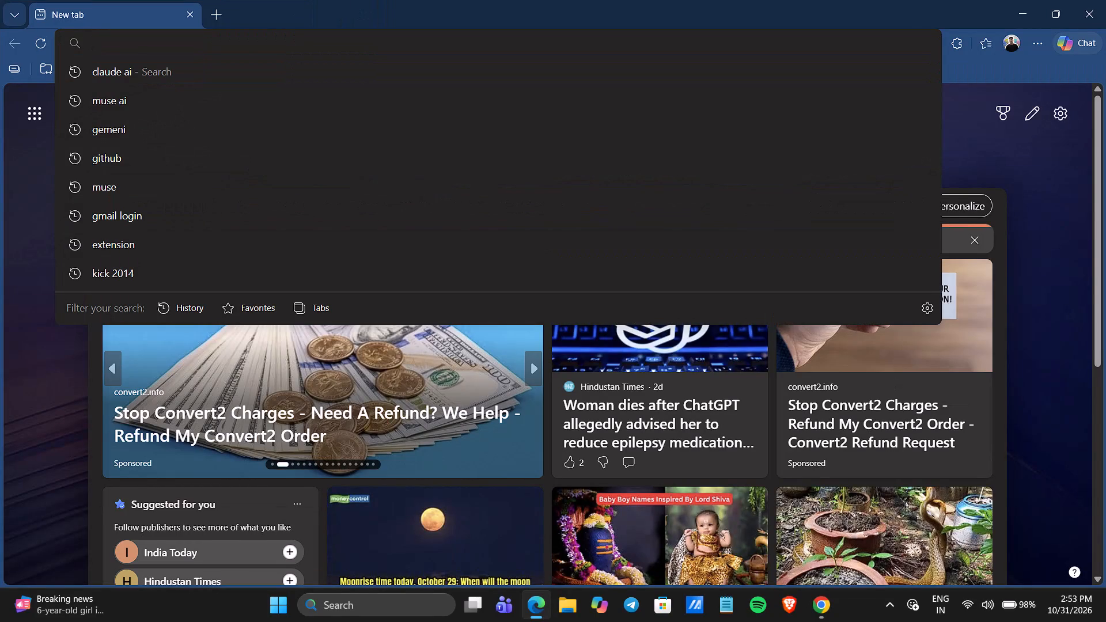
text(overl)
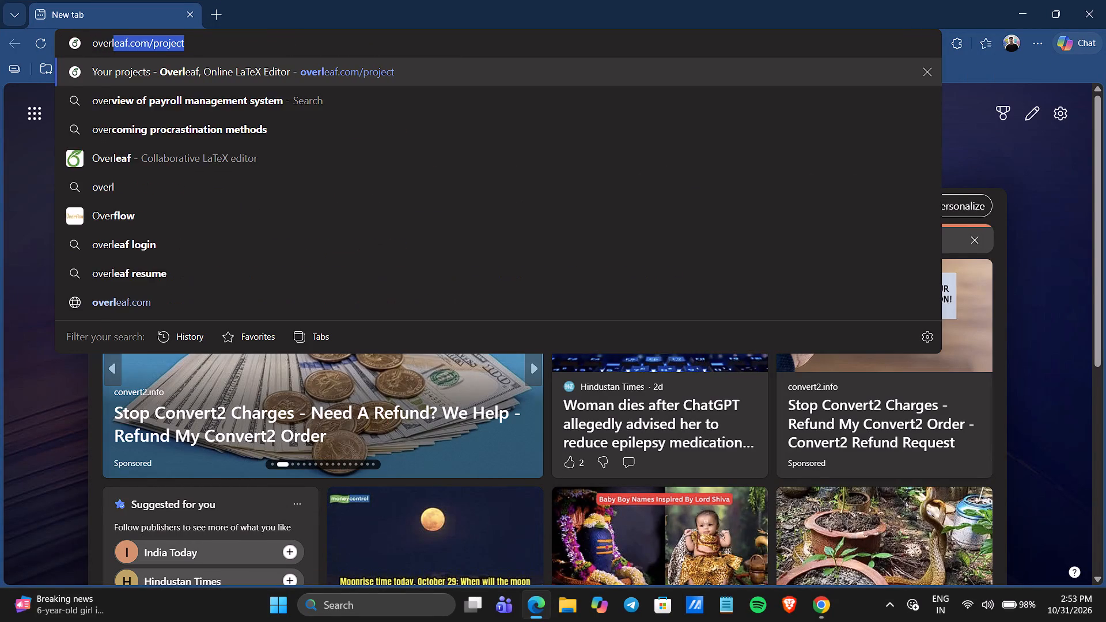
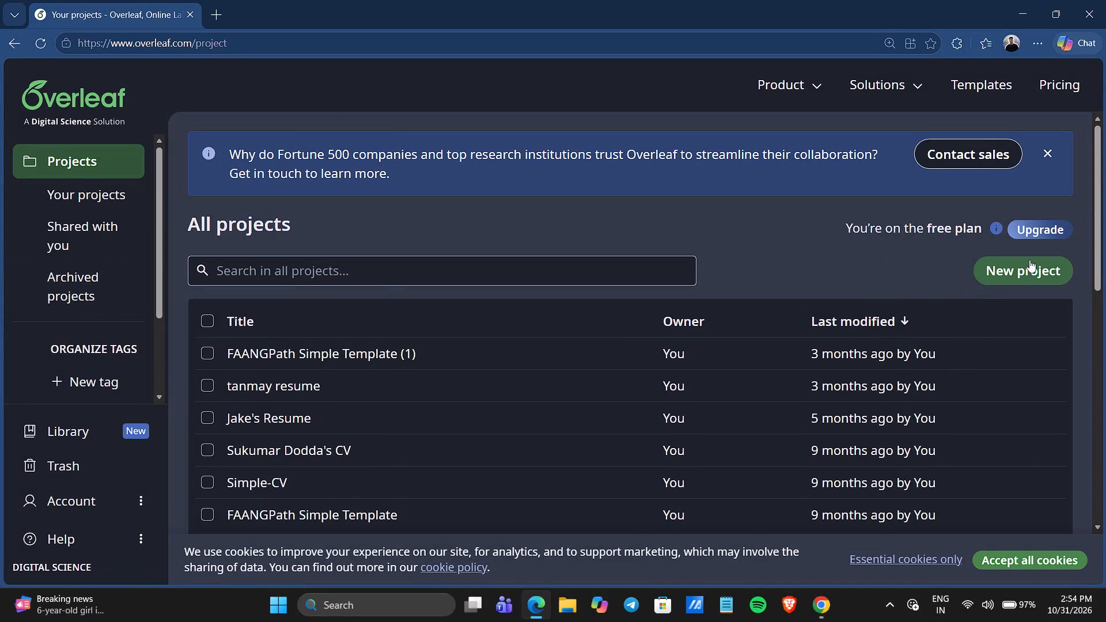
Create a new blank Overleaf project named "paper".
click(967, 299)
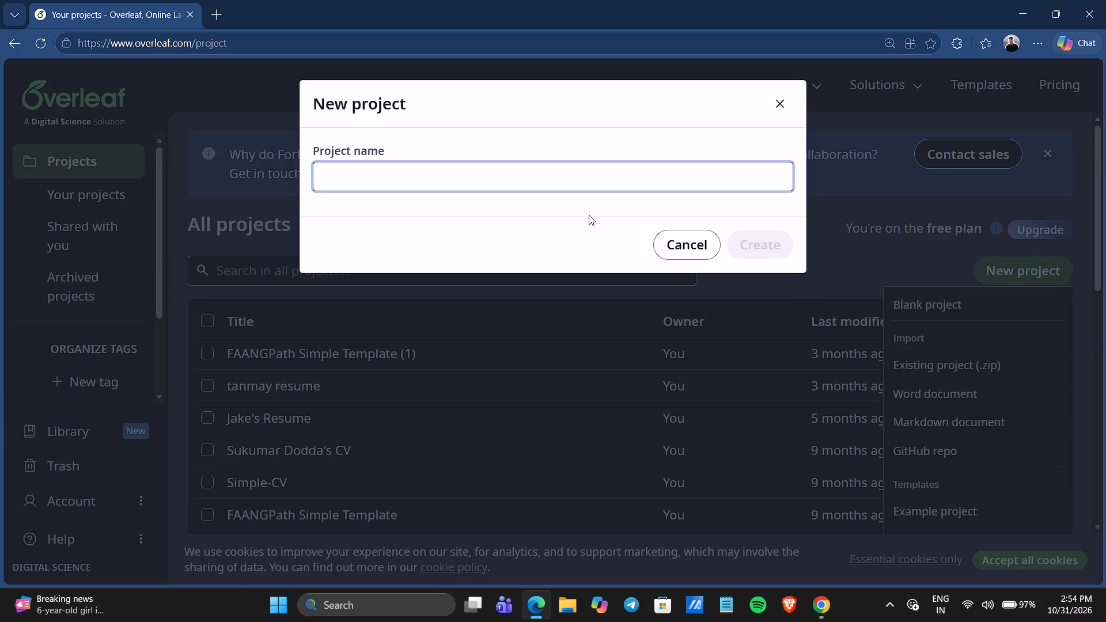
text(paper)
key(Return)
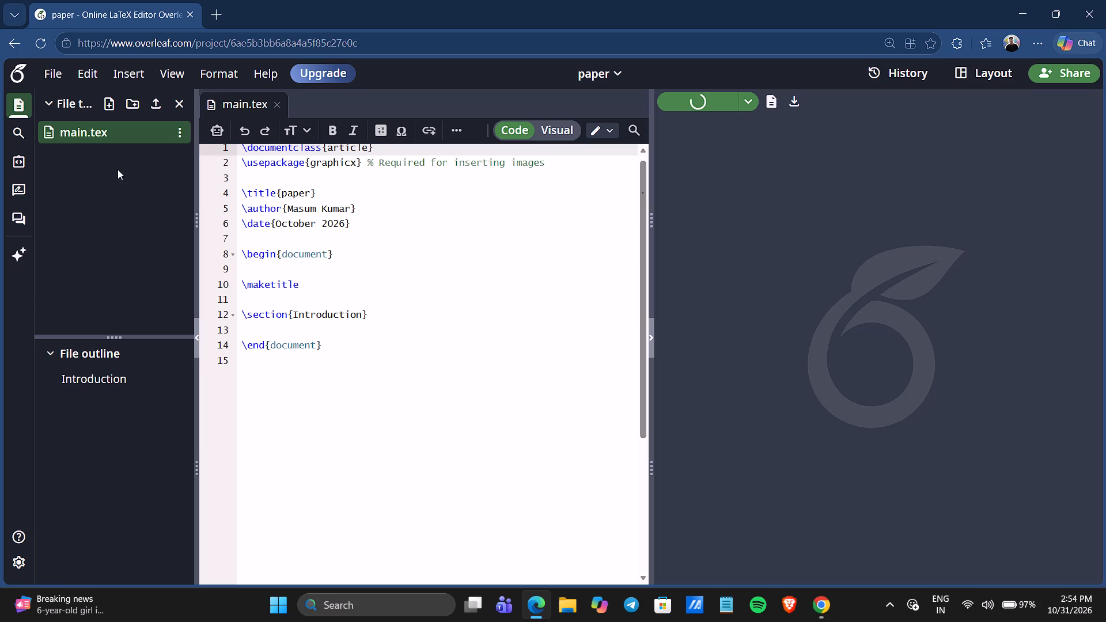
Select all the default template code in main.tex and delete it, leaving the file empty.
drag(345, 319, 339, 314)
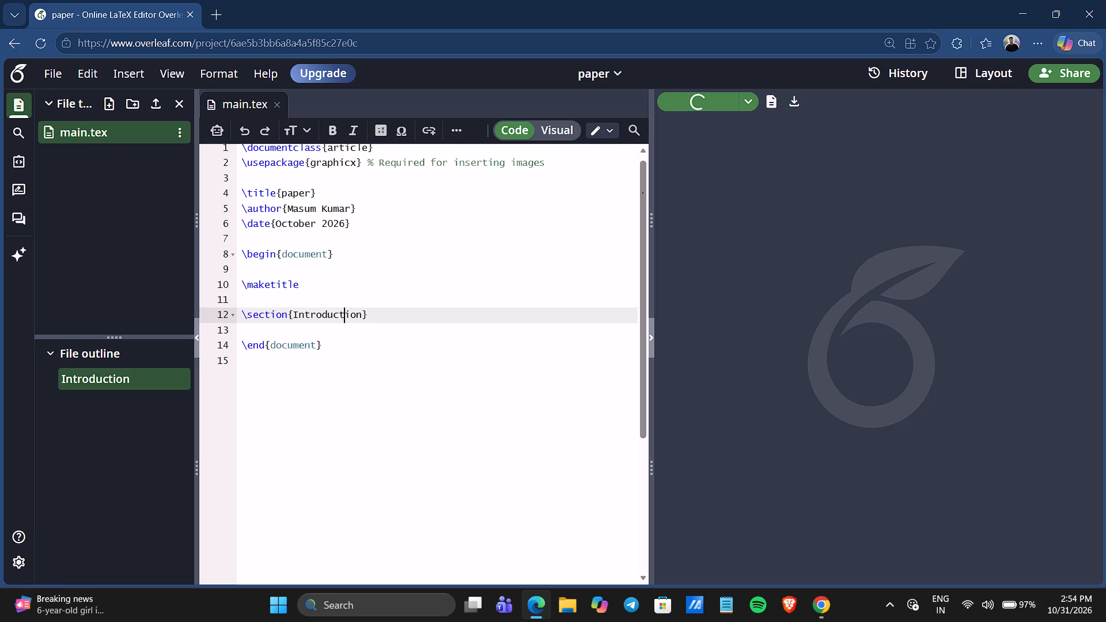
drag(339, 314, 292, 400)
drag(292, 400, 320, 405)
drag(320, 405, 177, 196)
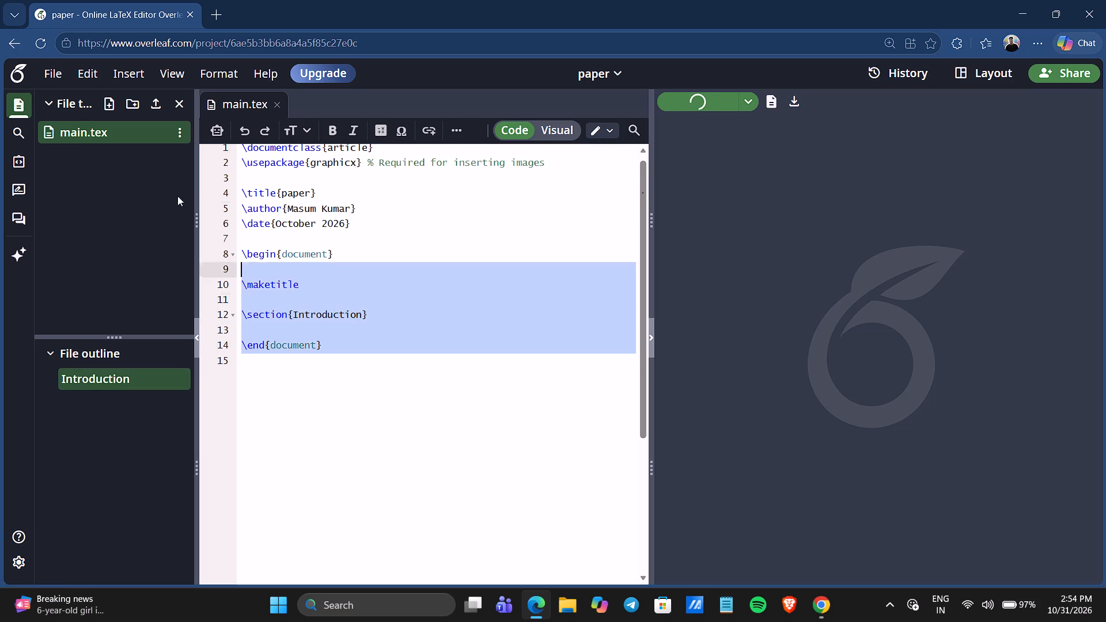
drag(177, 196, 113, 51)
key(Delete)
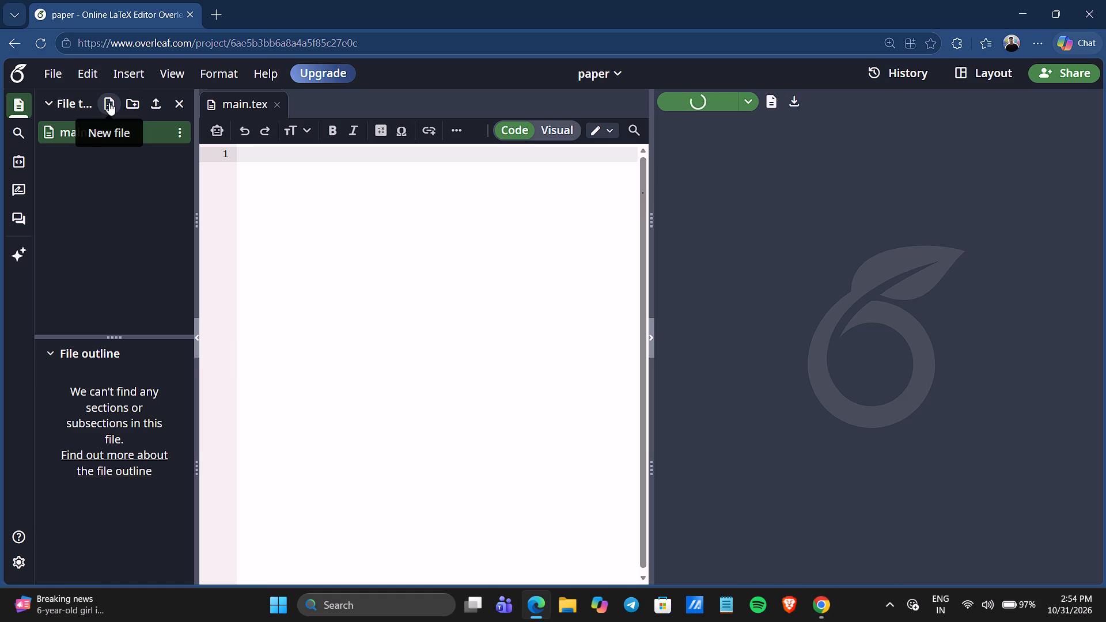
Start adding files to the paper project with the option to upload them from the computer.
click(151, 108)
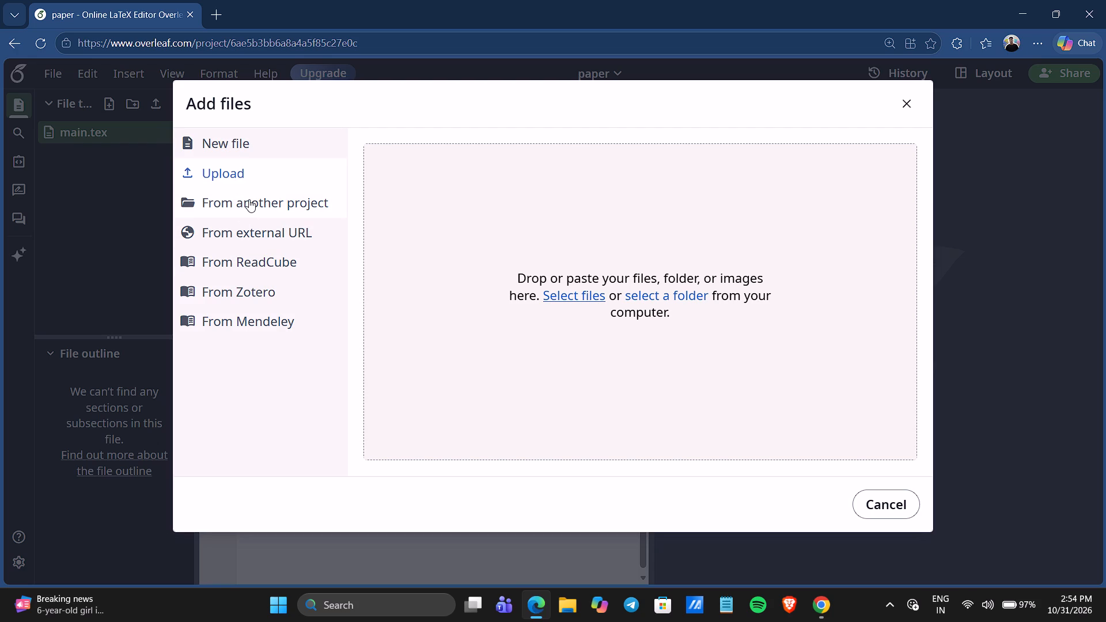
click(213, 156)
click(216, 173)
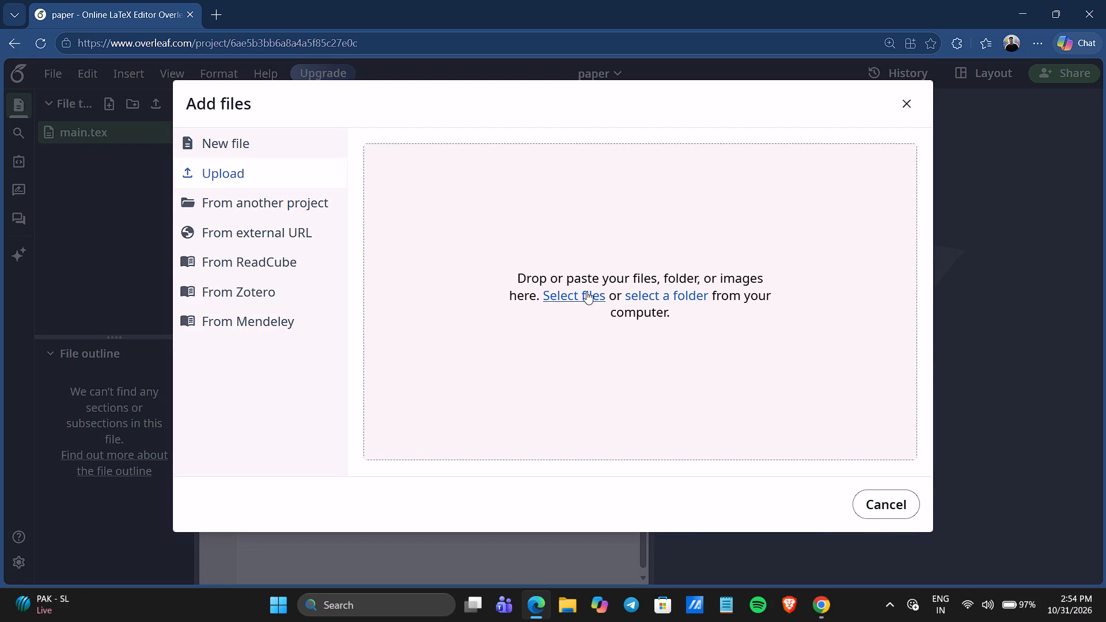
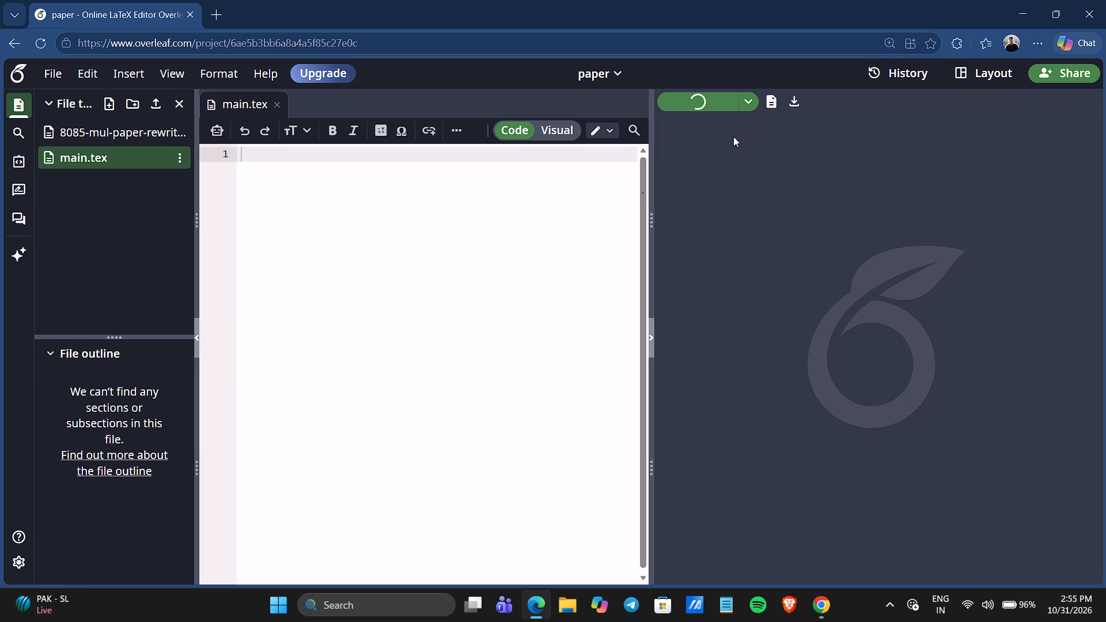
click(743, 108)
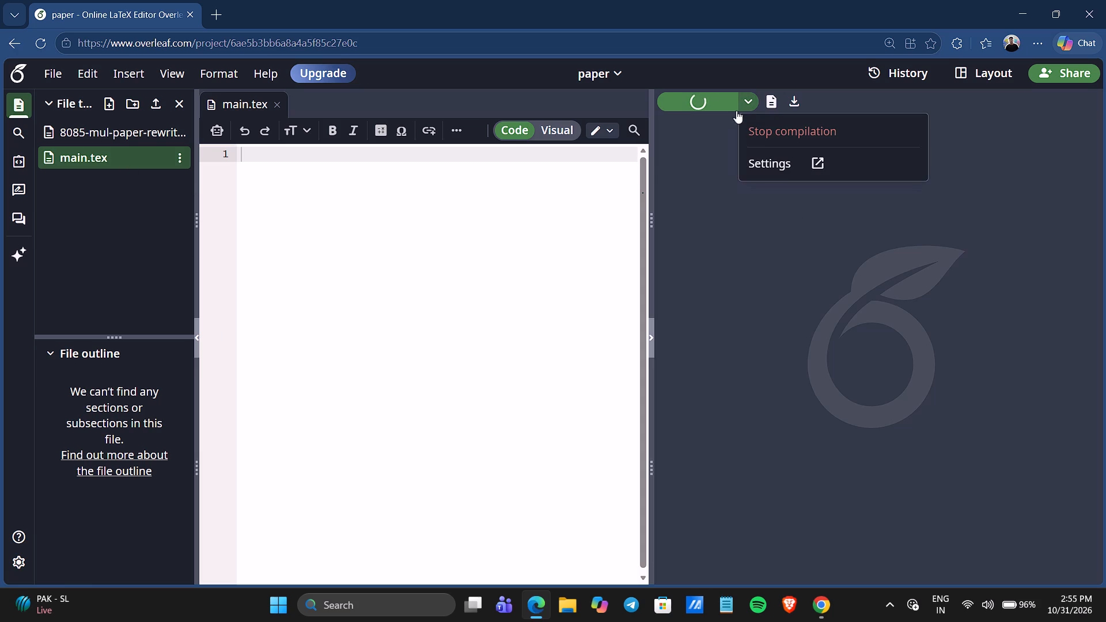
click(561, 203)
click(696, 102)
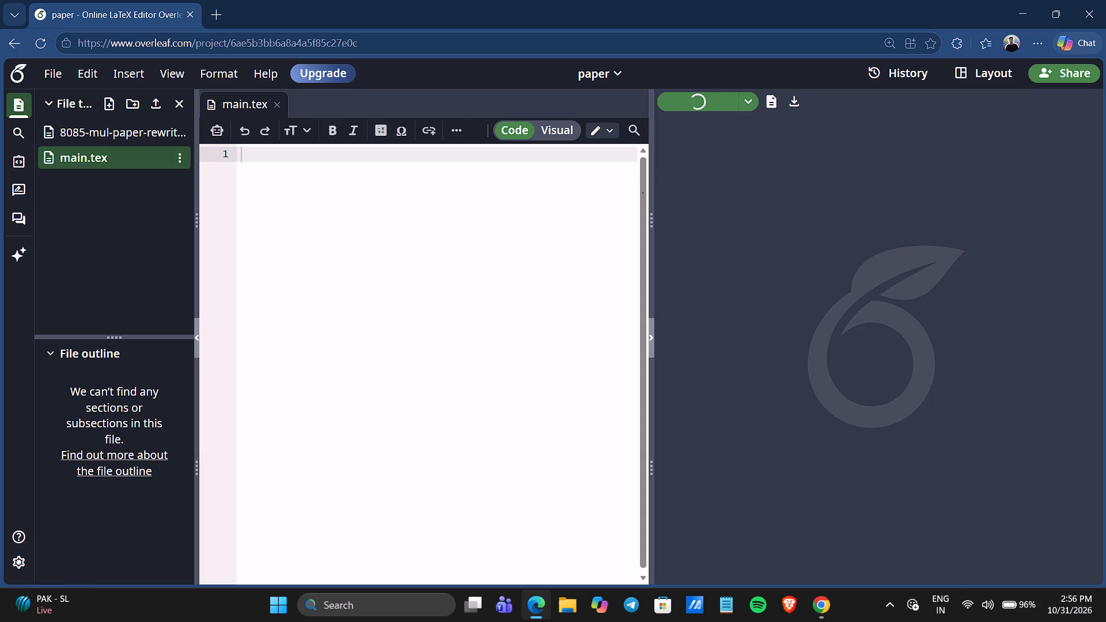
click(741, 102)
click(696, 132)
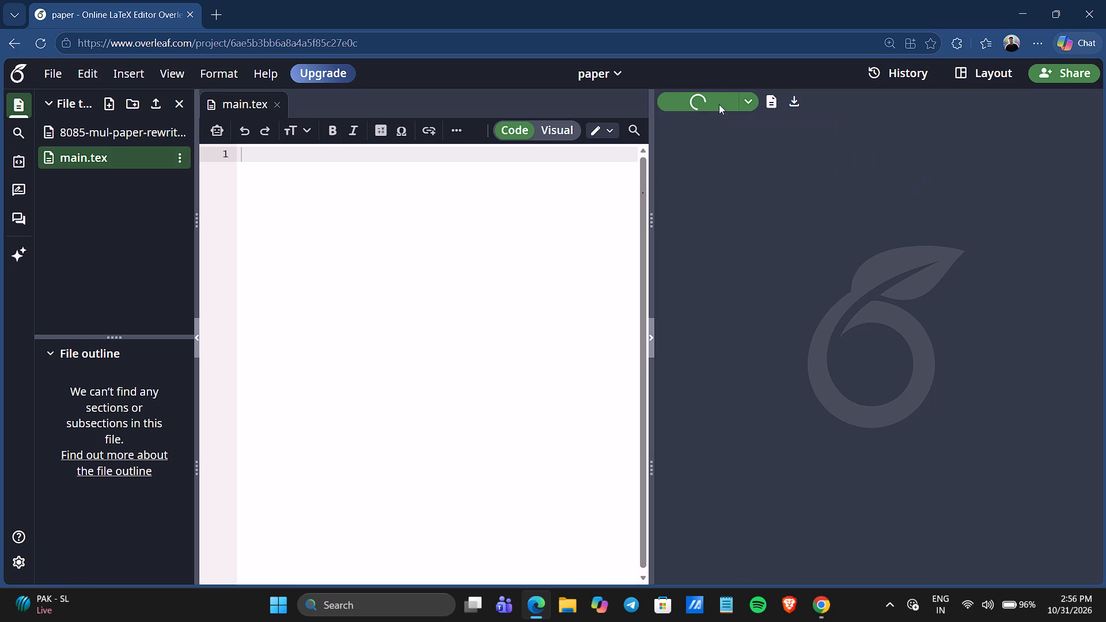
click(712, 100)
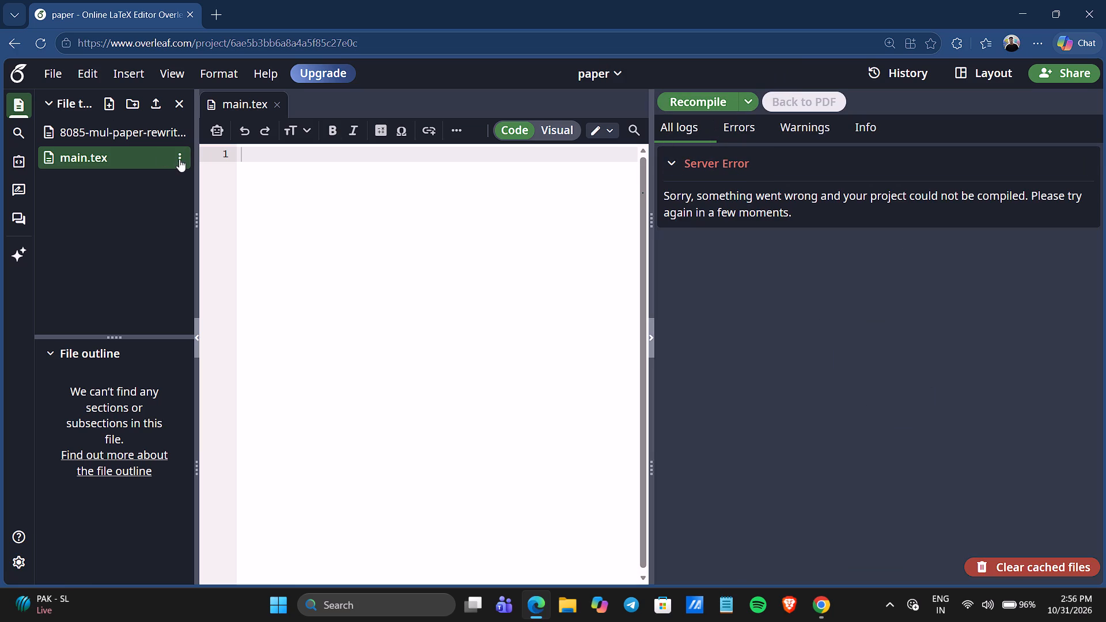
Open the uploaded 8085-mul-paper-rewrite .tex file from the project files and recompile the PDF from it.
click(133, 127)
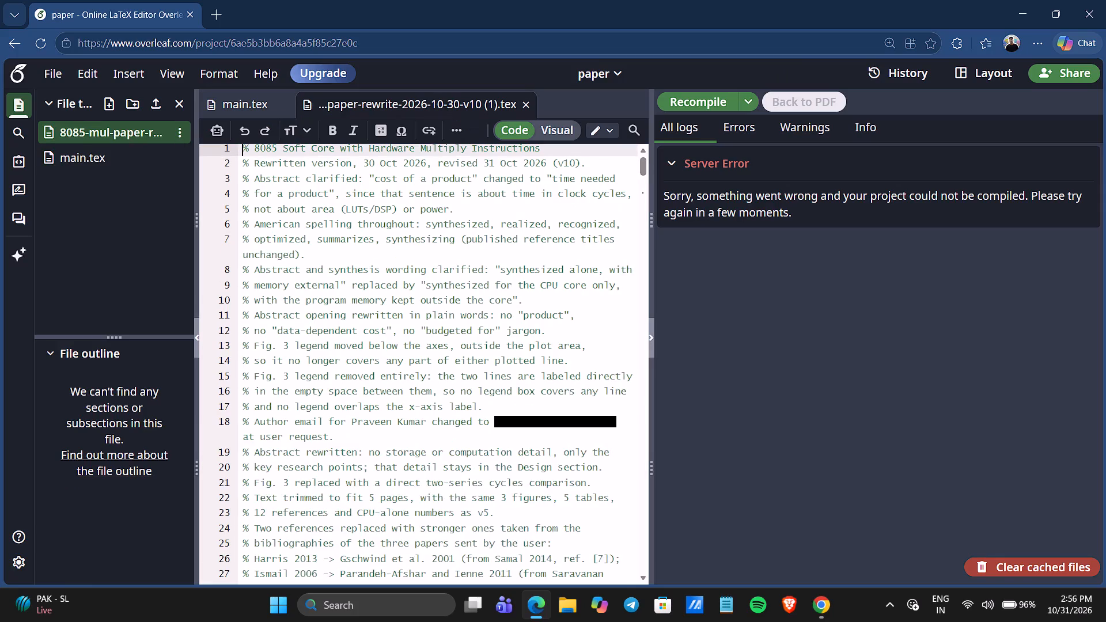
click(685, 98)
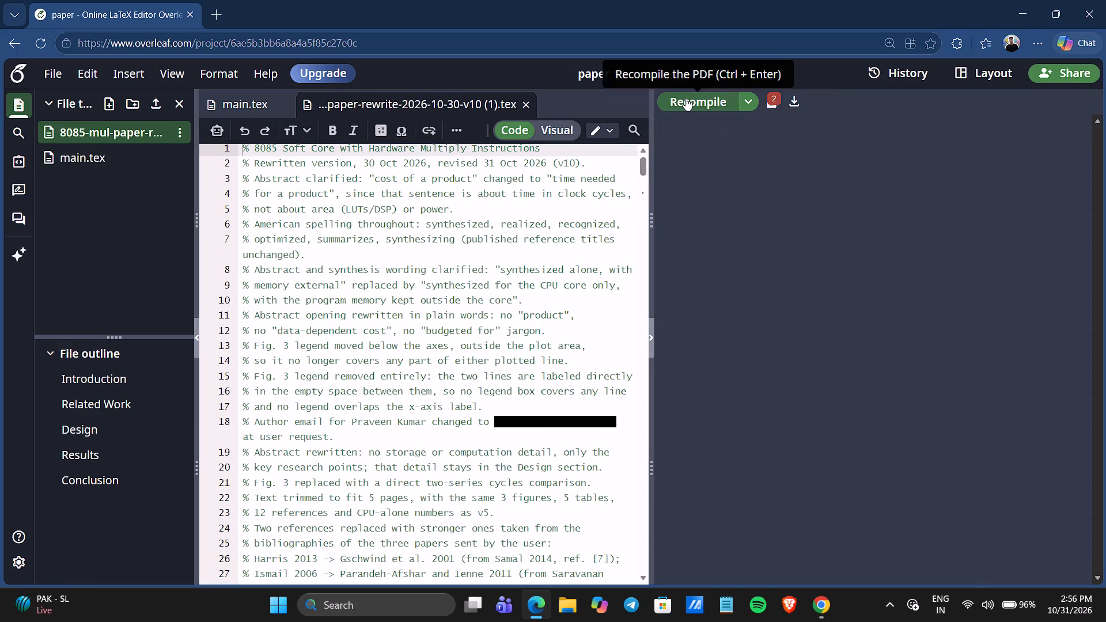
click(685, 98)
scroll(471, 343, up, 3)
scroll(471, 343, down, 3)
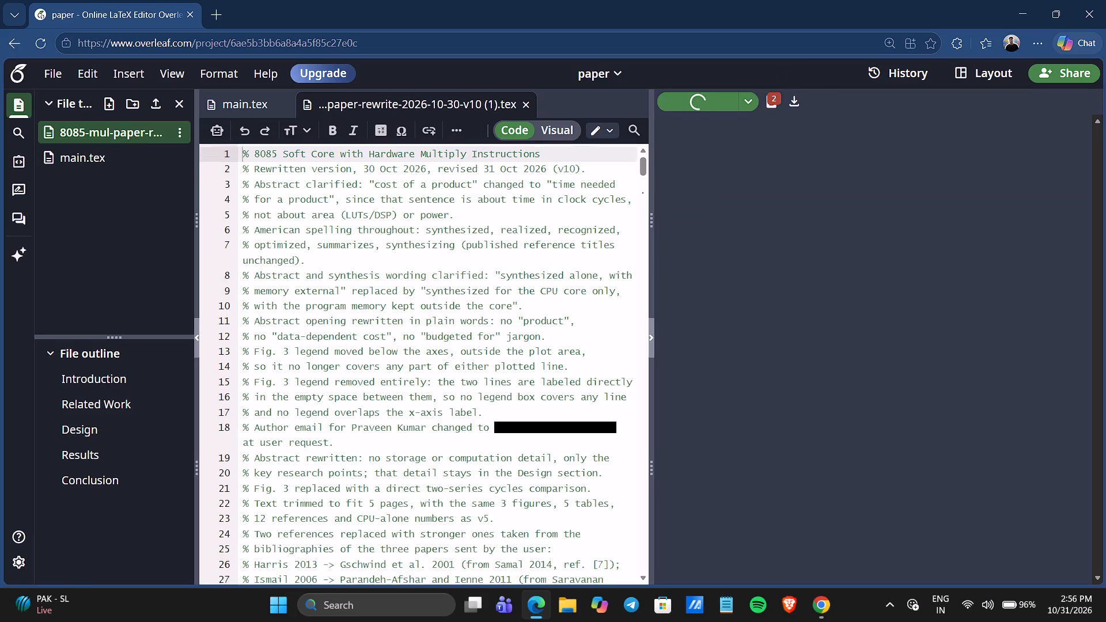
Open the compile logs and examine the reported errors alongside the uploaded paper's LaTeX source, from the header comments through the Design section.
scroll(471, 343, down, 9)
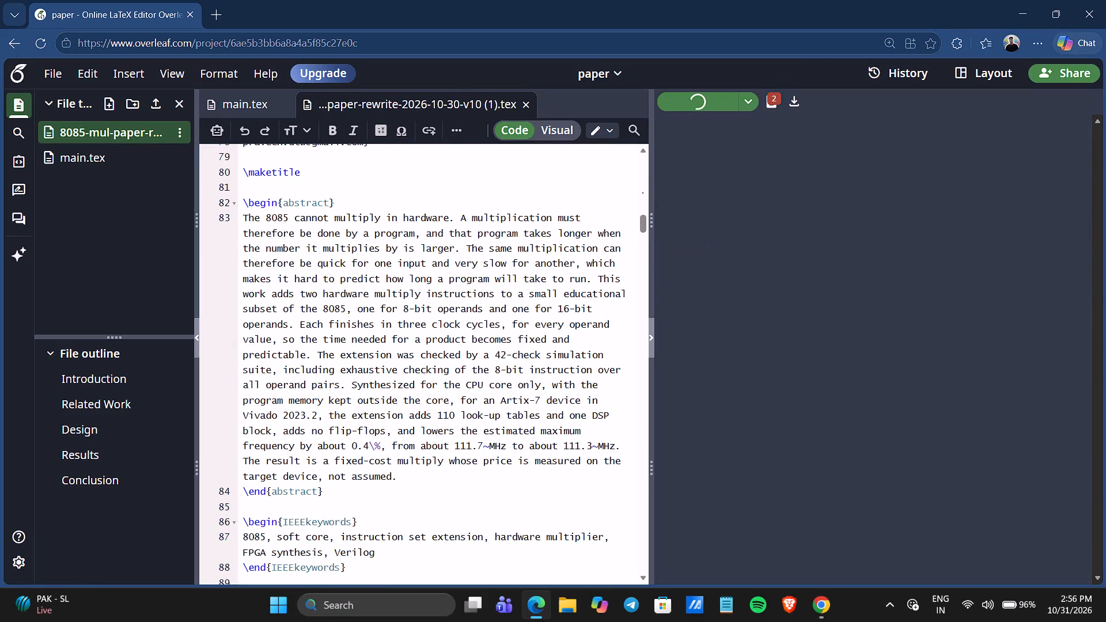
click(768, 103)
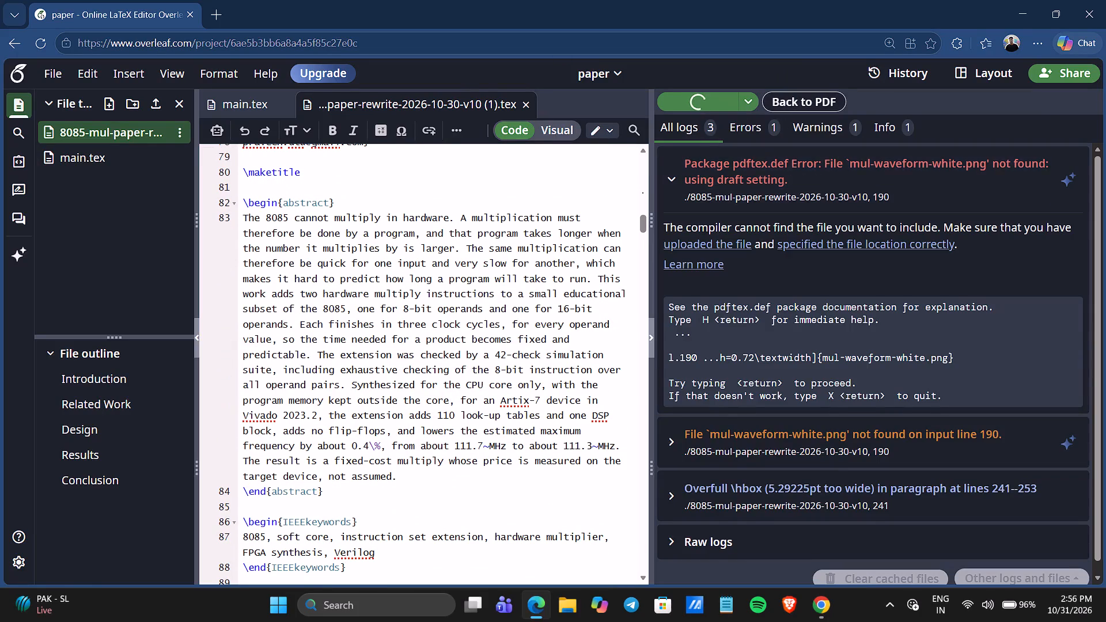
click(508, 205)
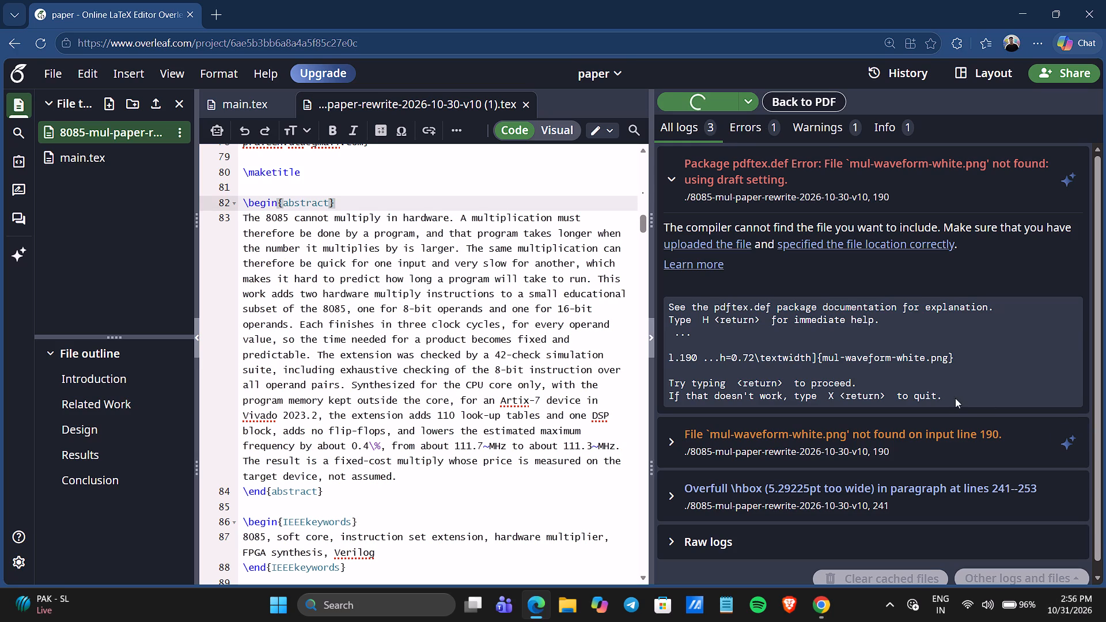
click(408, 191)
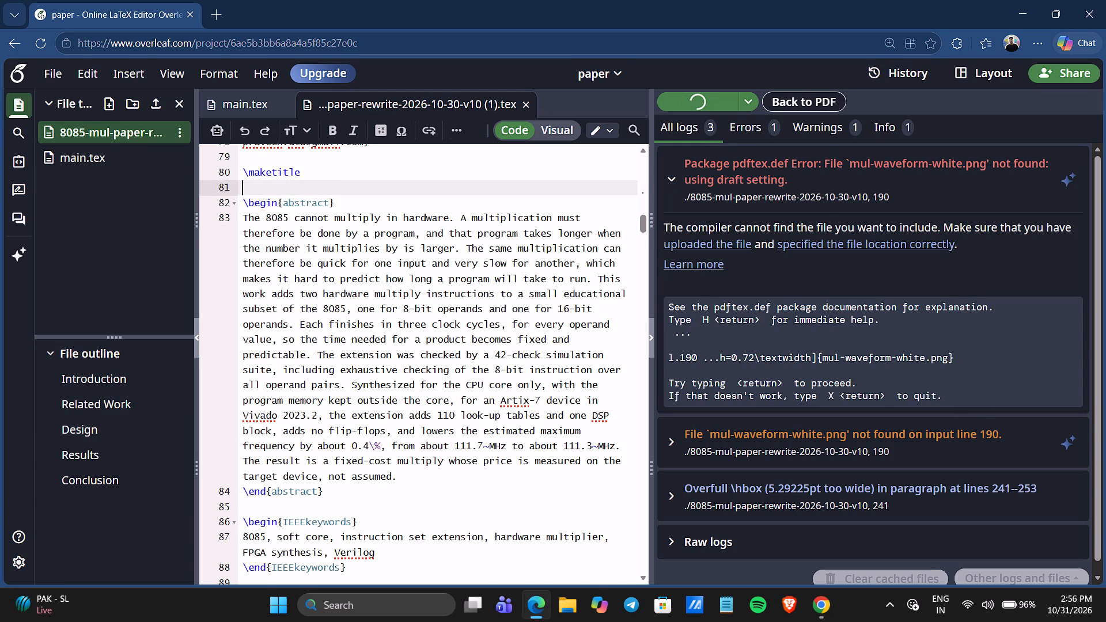
scroll(408, 191, down, 6)
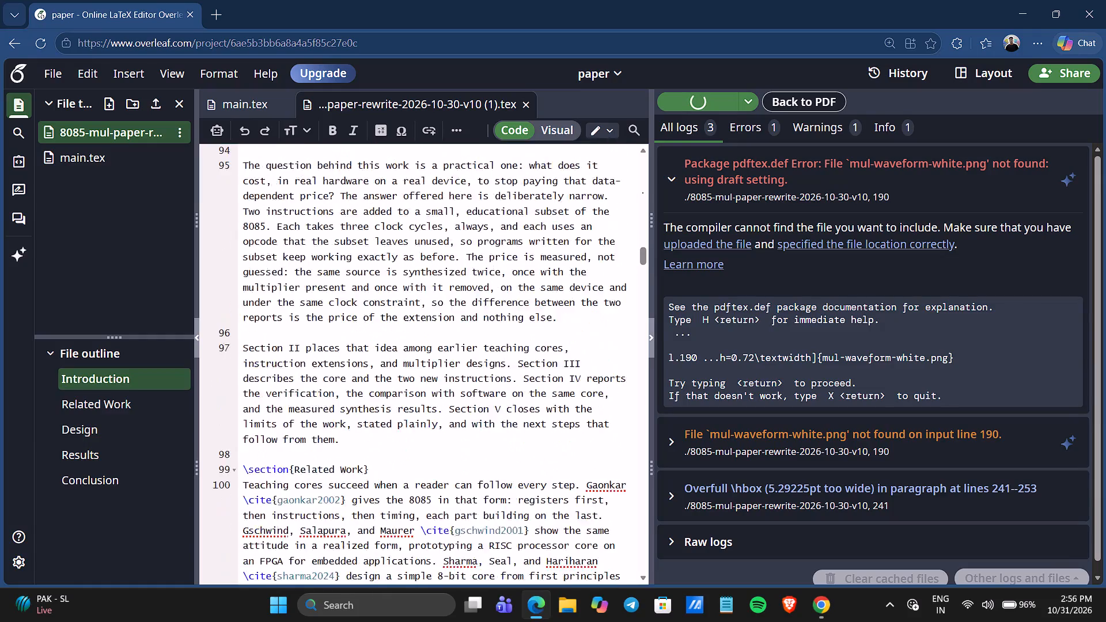
scroll(408, 191, down, 9)
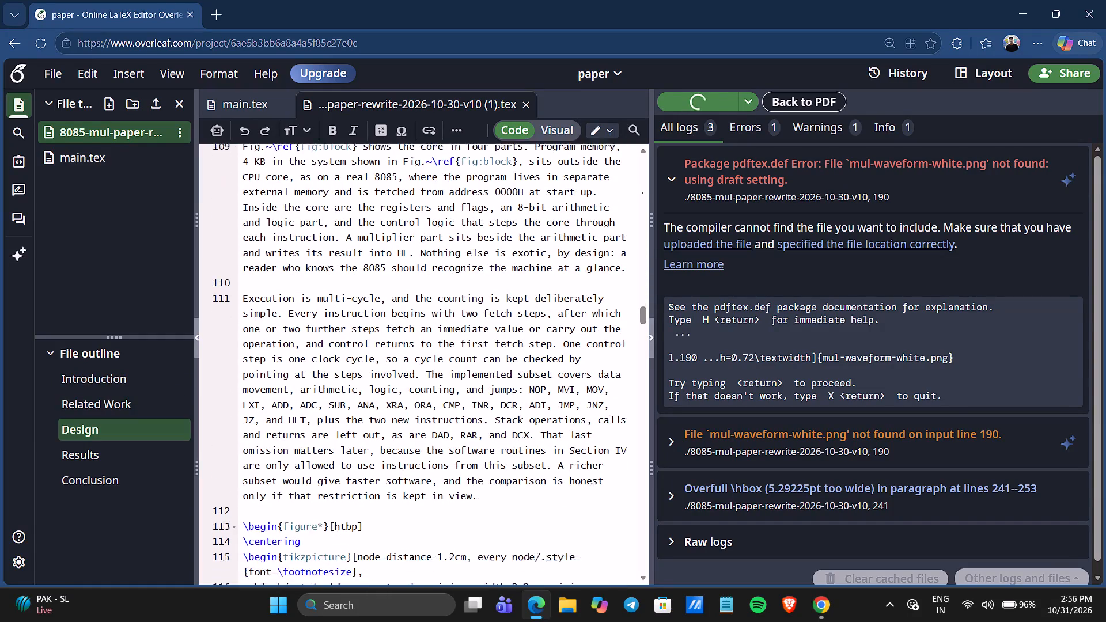
scroll(408, 191, up, 17)
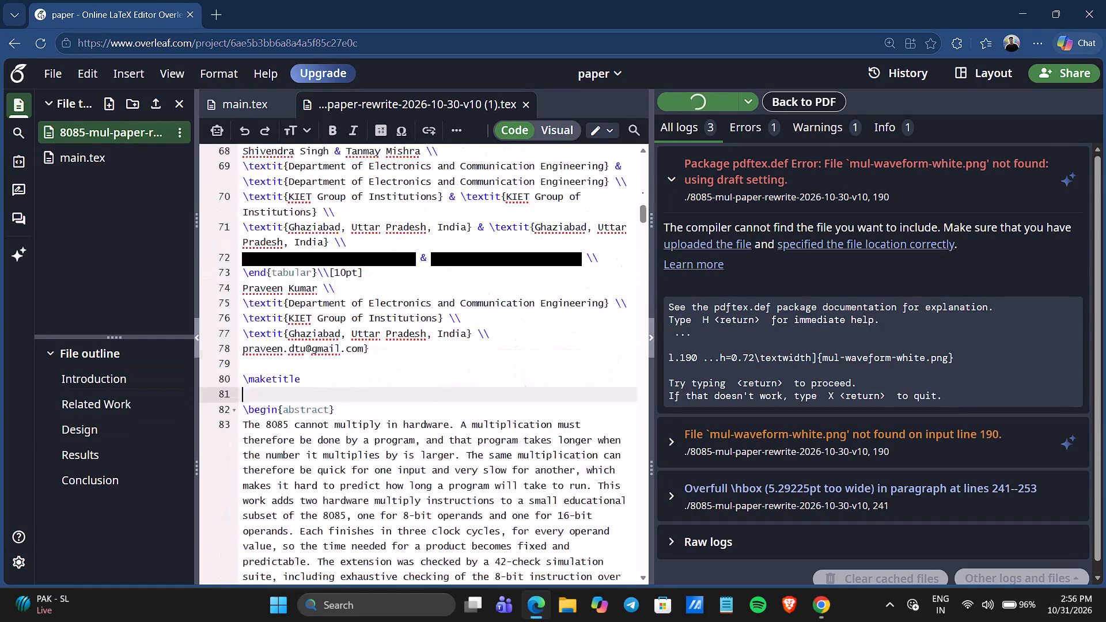
scroll(408, 191, up, 2)
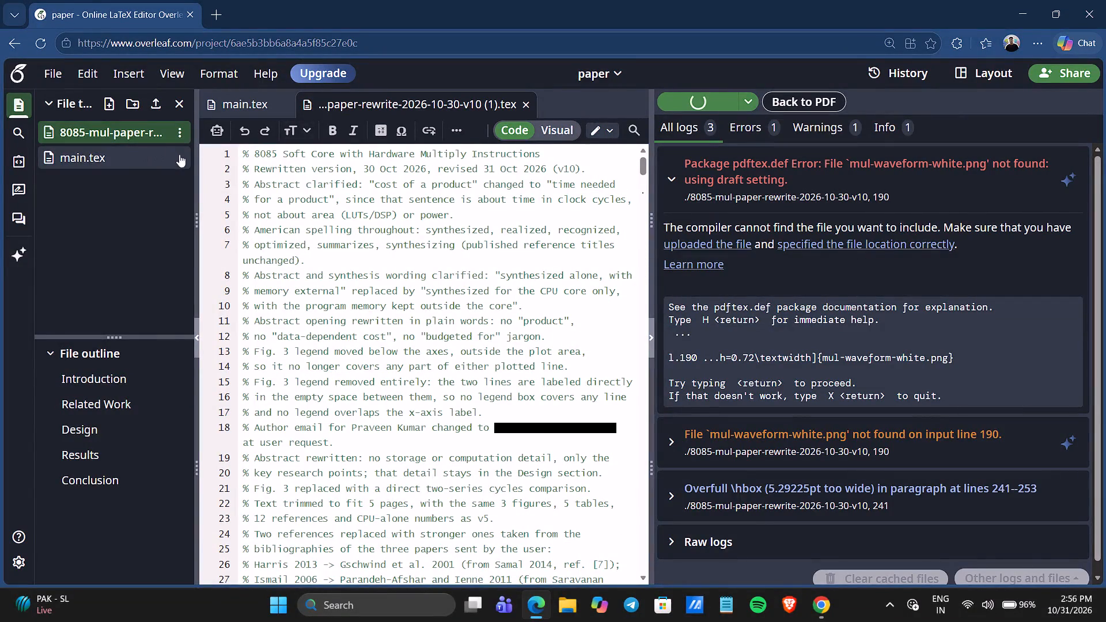
click(752, 119)
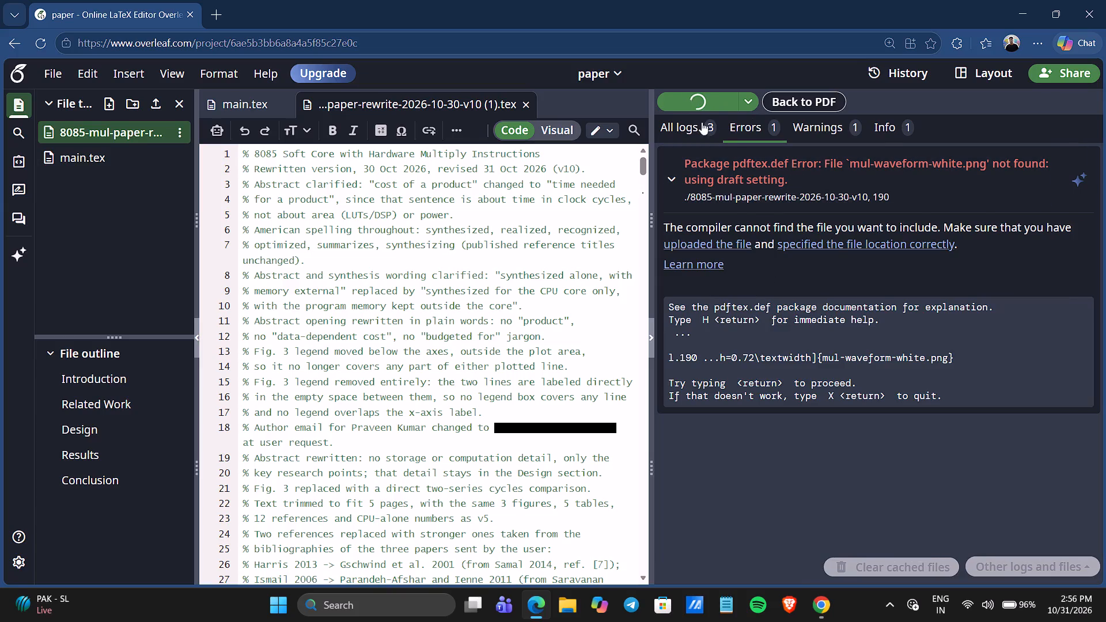
click(690, 125)
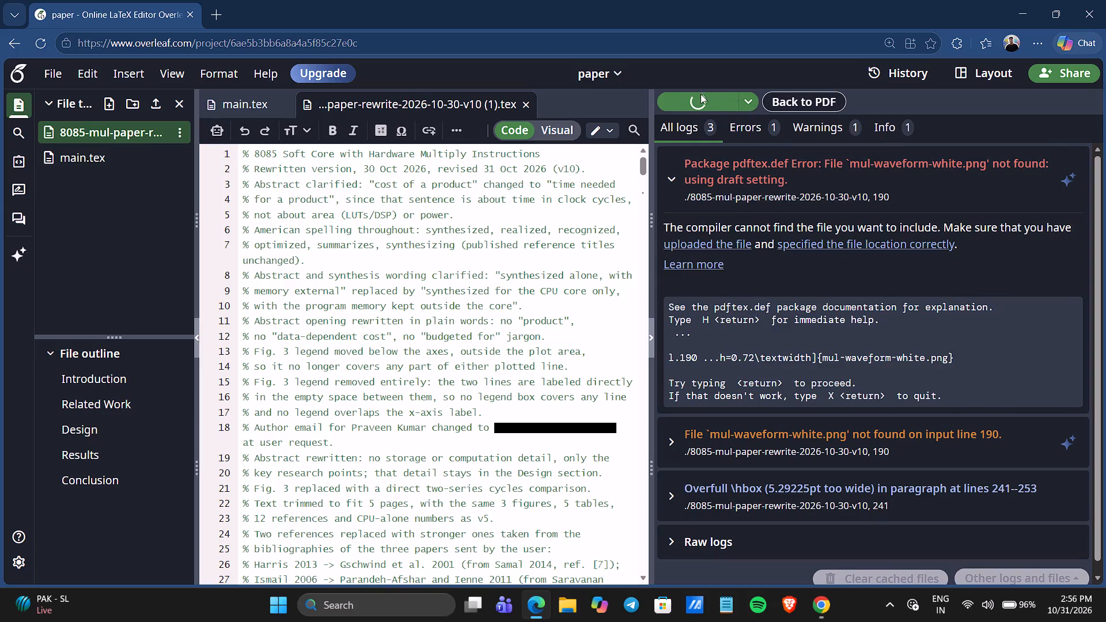
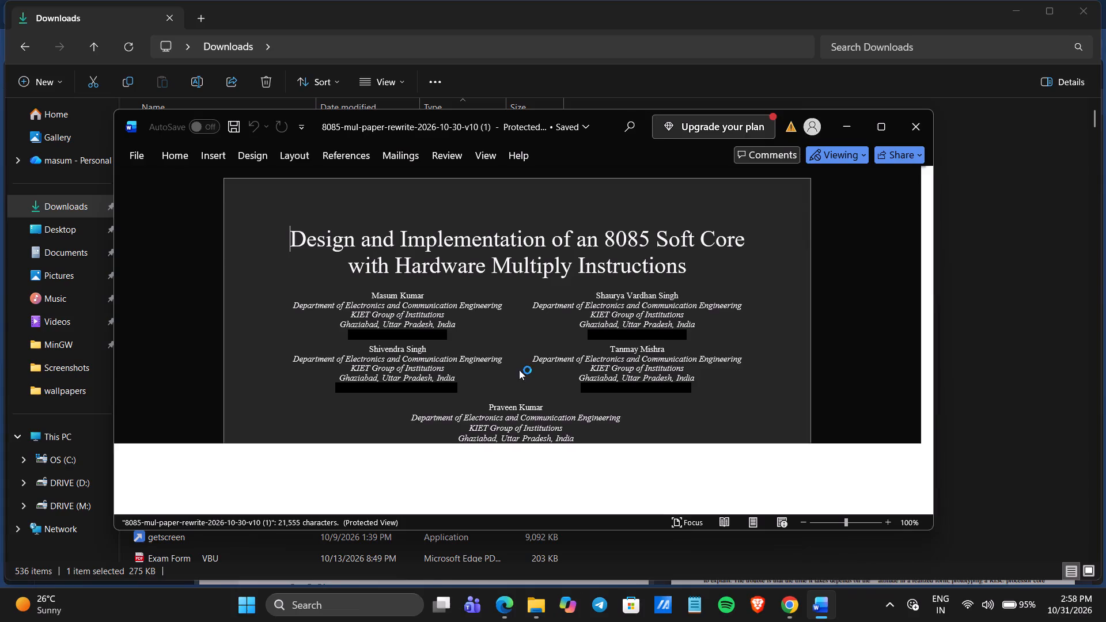
Maximize the 8085-mul-paper-rewrite Word document and enable editing so it leaves Protected View.
click(887, 140)
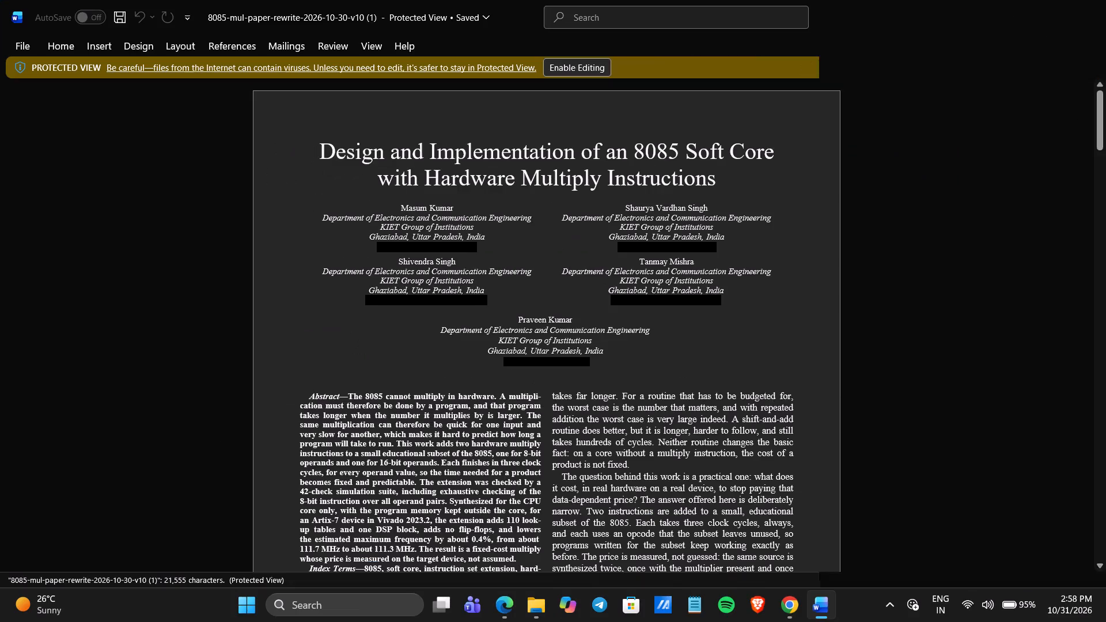
click(595, 74)
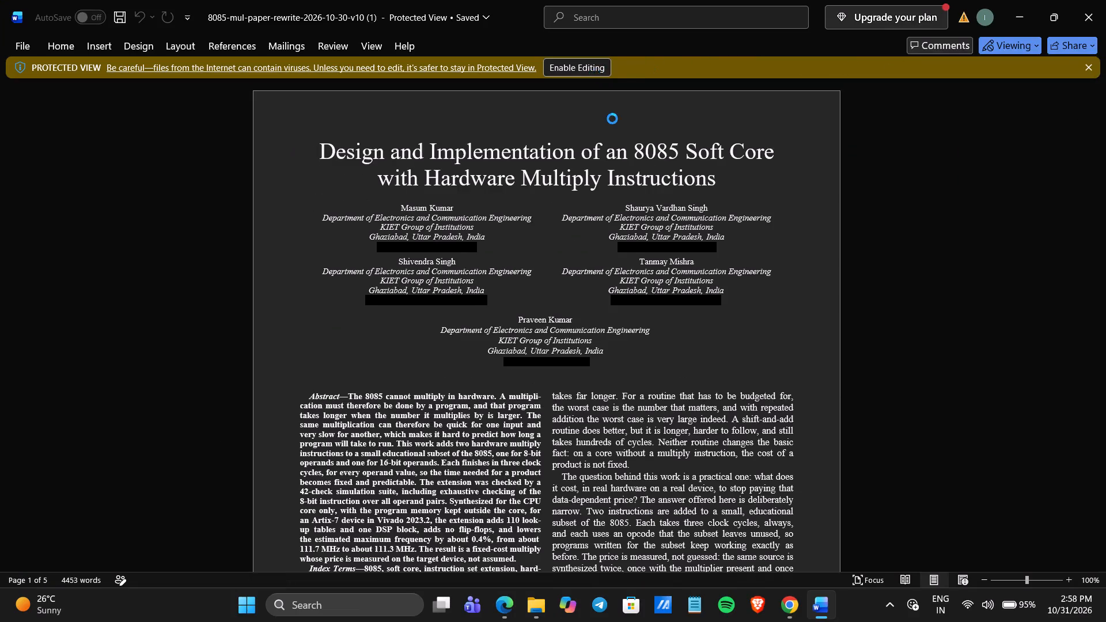
Examine the Word version of the paper through its last page, including Fig. 2, Fig. 3 and the references.
scroll(687, 547, down, 4)
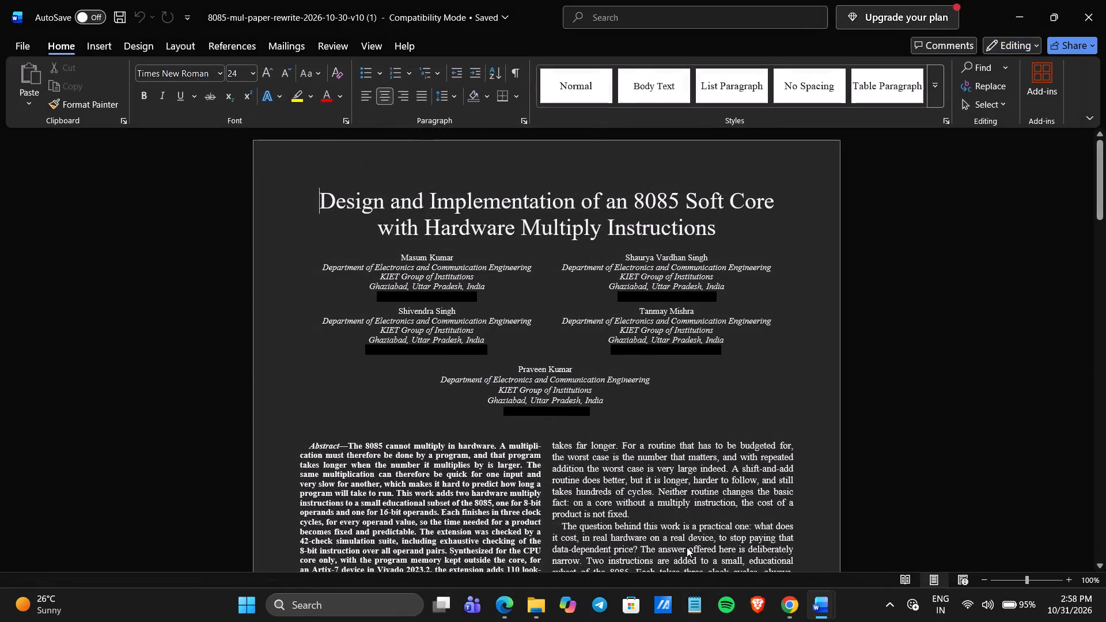
scroll(687, 547, down, 20)
scroll(687, 547, down, 19)
scroll(711, 374, down, 2)
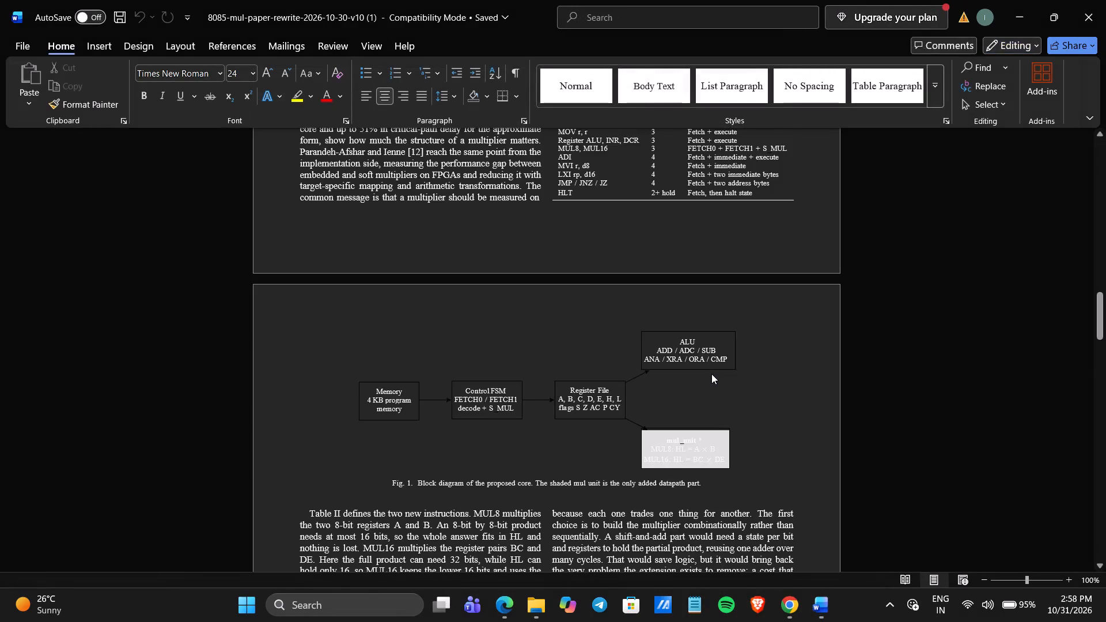
scroll(711, 374, down, 2)
scroll(711, 374, up, 2)
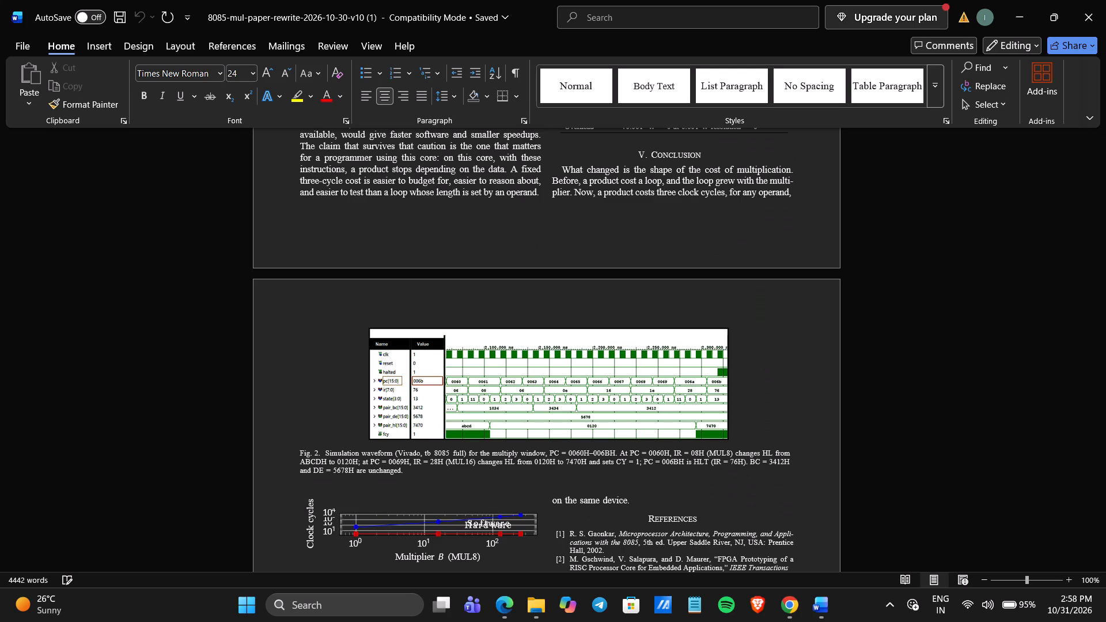
scroll(554, 554, down, 2)
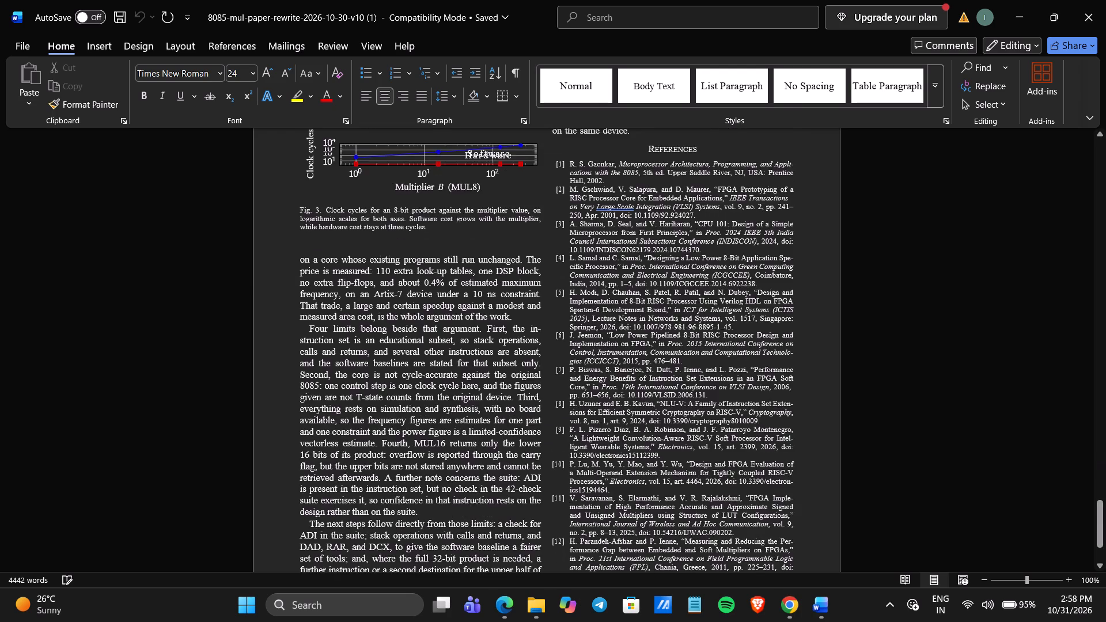
scroll(554, 554, down, 3)
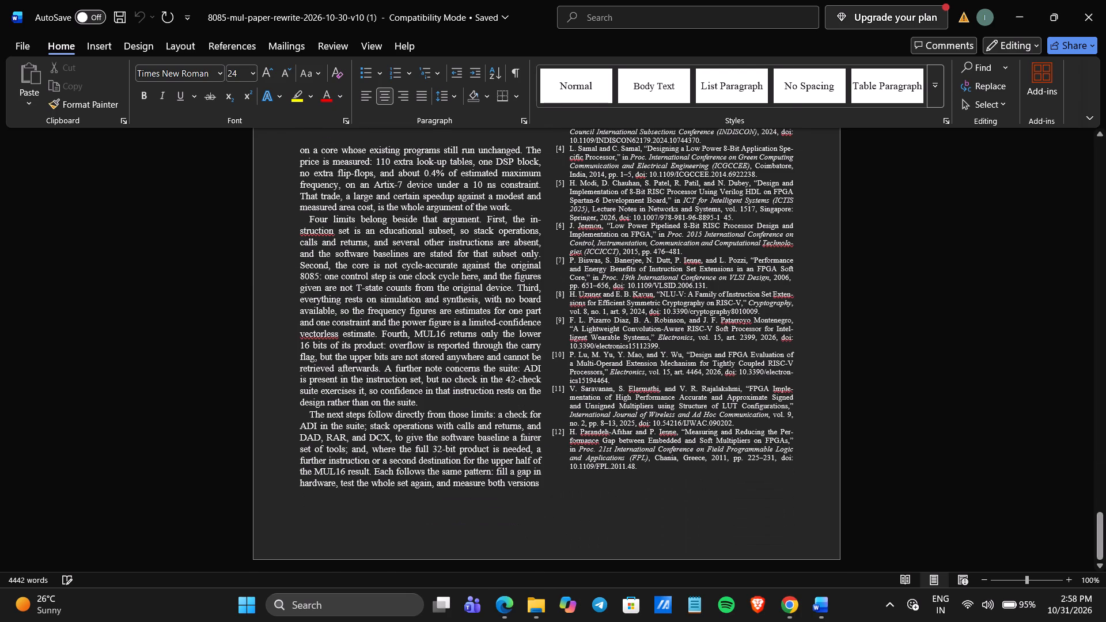
scroll(554, 554, up, 1)
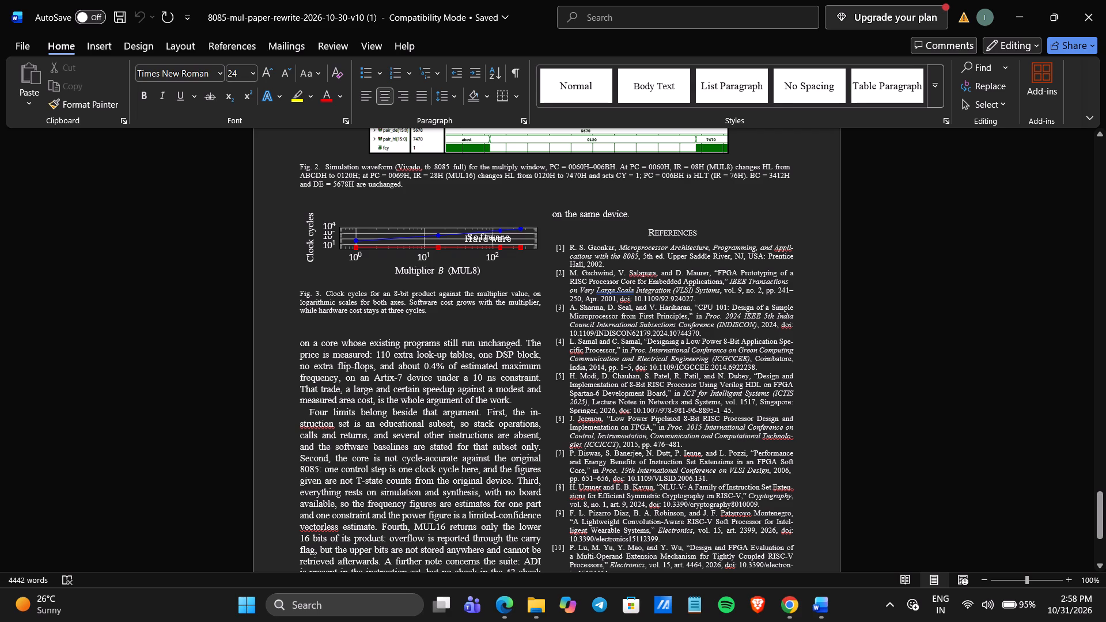
scroll(669, 366, down, 1)
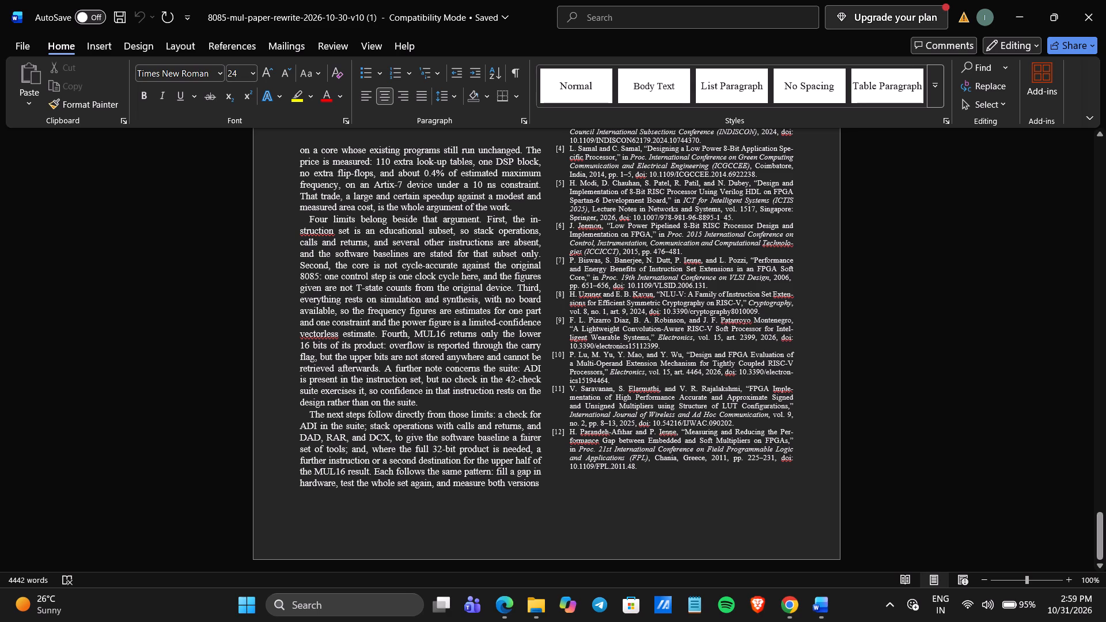
scroll(531, 259, up, 2)
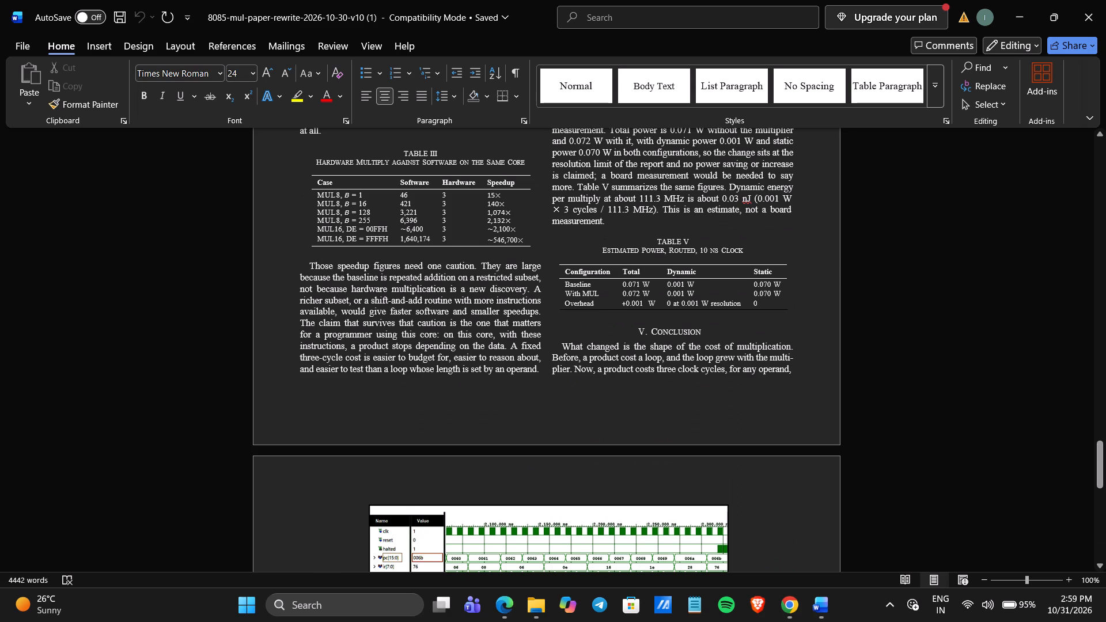
scroll(606, 386, down, 1)
scroll(606, 386, up, 1)
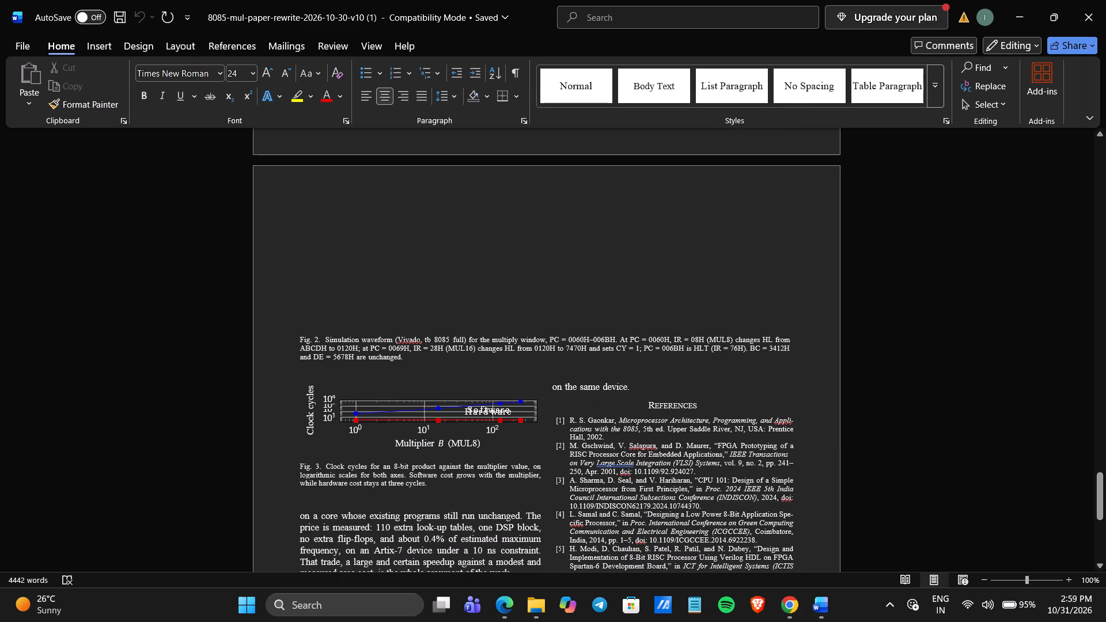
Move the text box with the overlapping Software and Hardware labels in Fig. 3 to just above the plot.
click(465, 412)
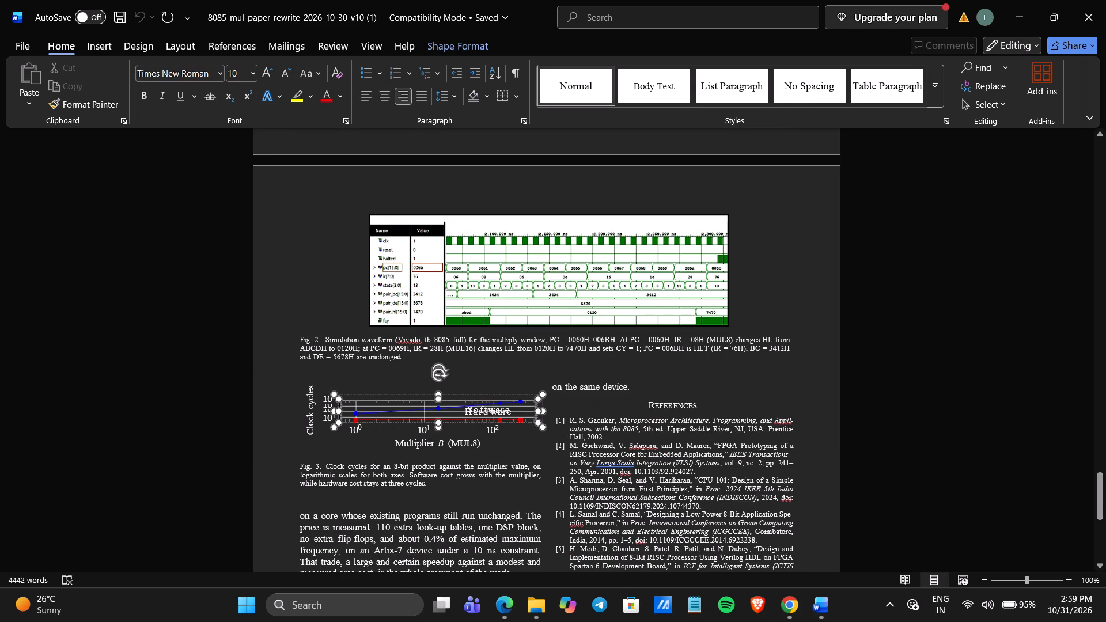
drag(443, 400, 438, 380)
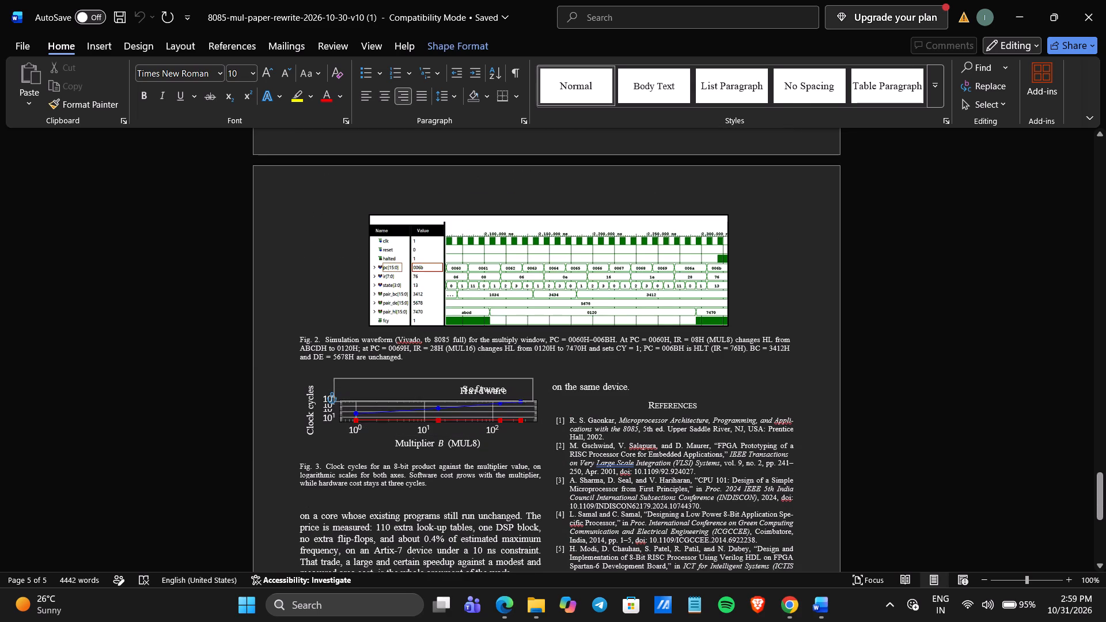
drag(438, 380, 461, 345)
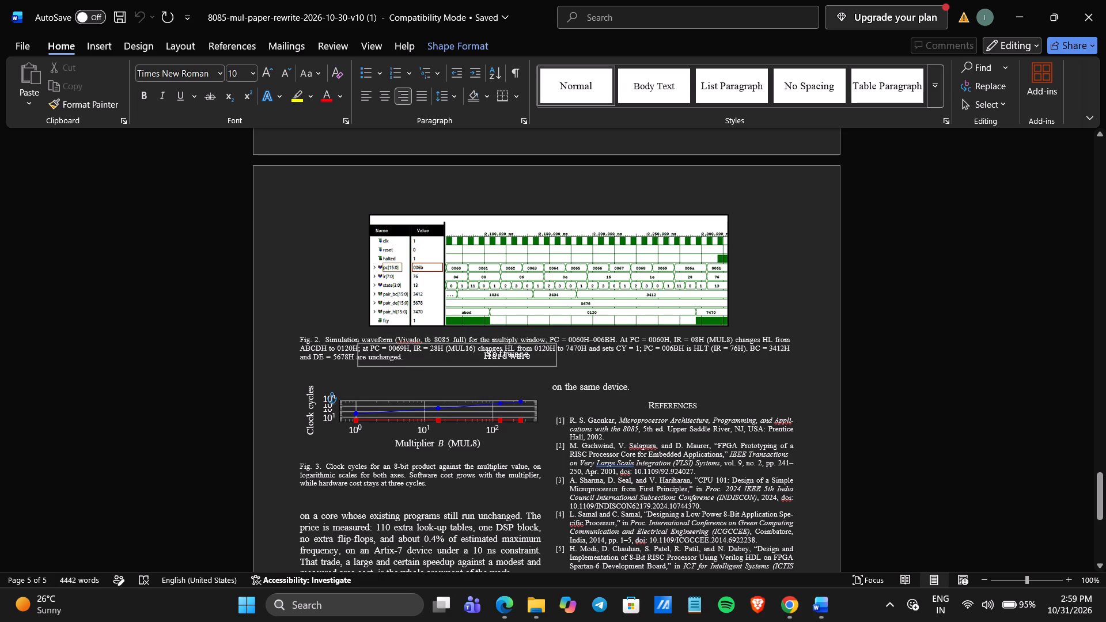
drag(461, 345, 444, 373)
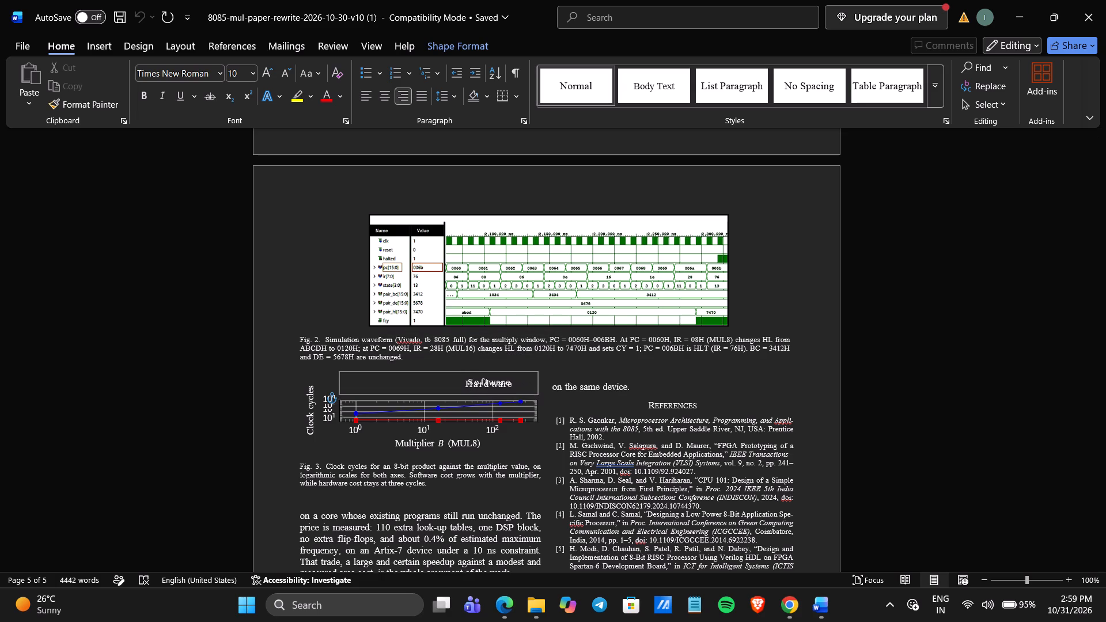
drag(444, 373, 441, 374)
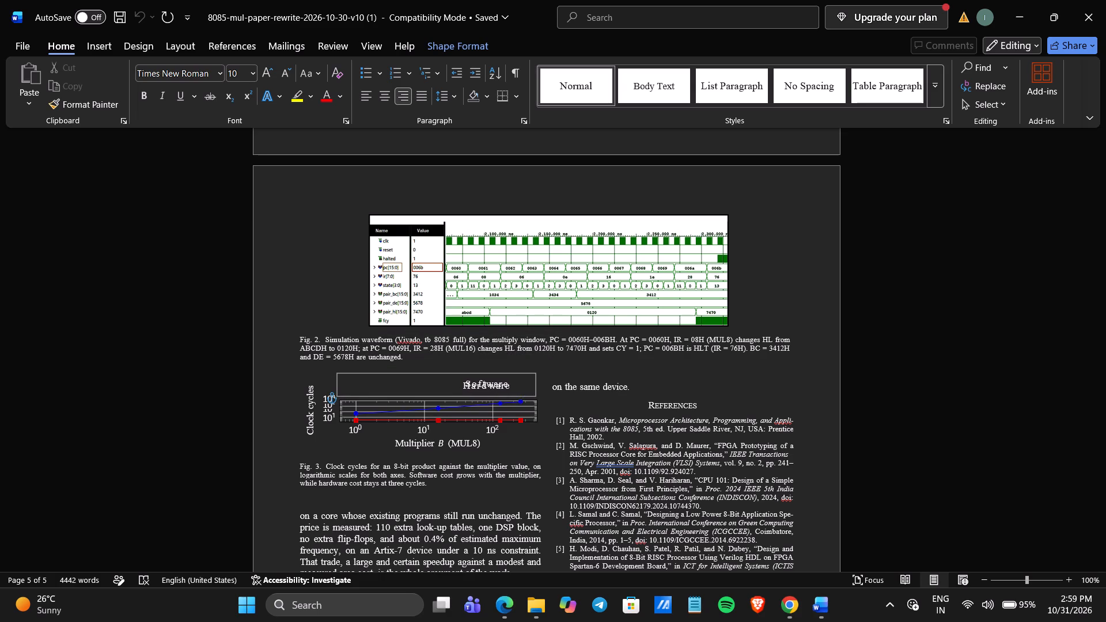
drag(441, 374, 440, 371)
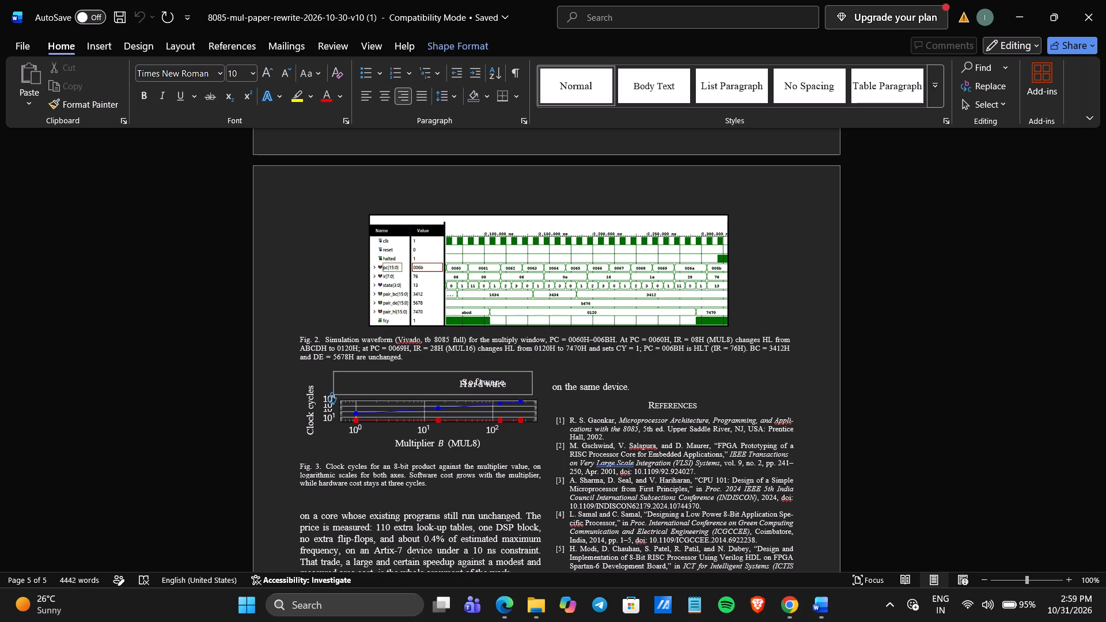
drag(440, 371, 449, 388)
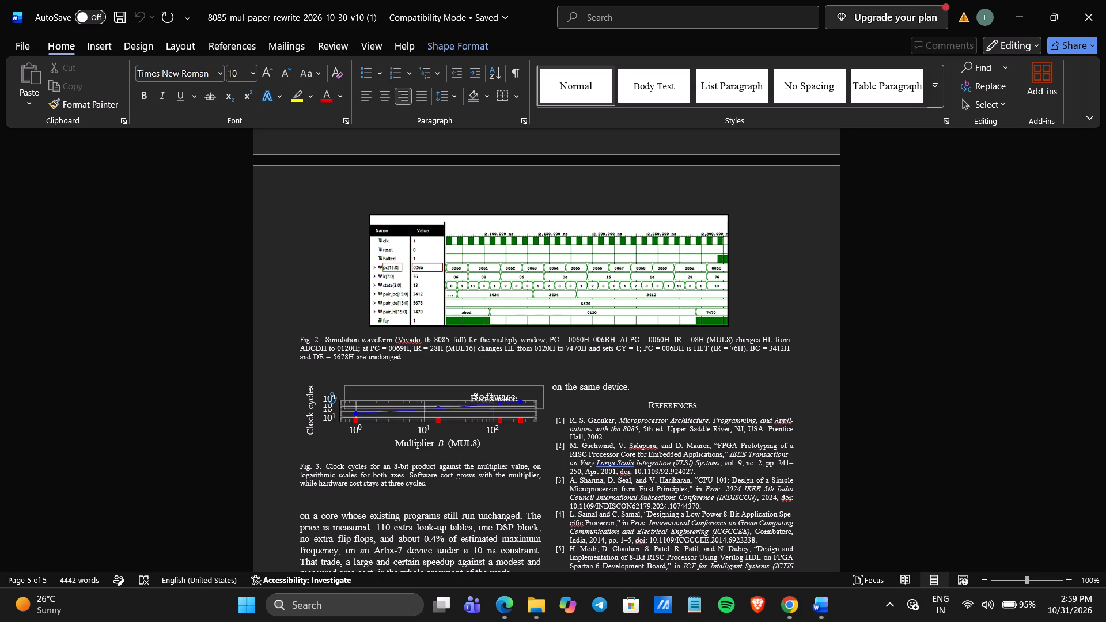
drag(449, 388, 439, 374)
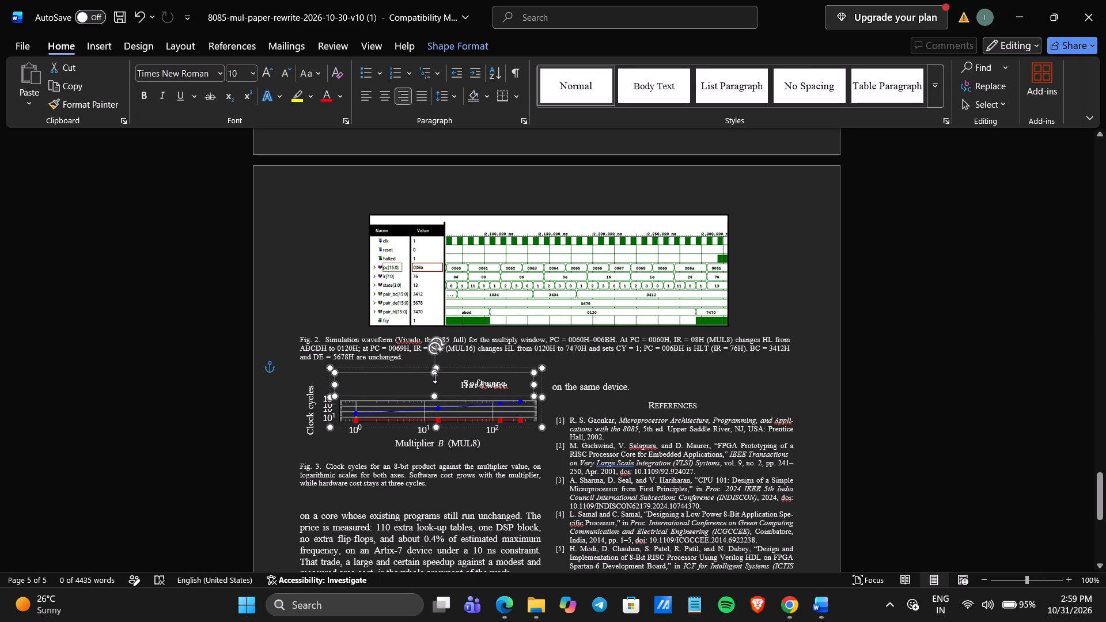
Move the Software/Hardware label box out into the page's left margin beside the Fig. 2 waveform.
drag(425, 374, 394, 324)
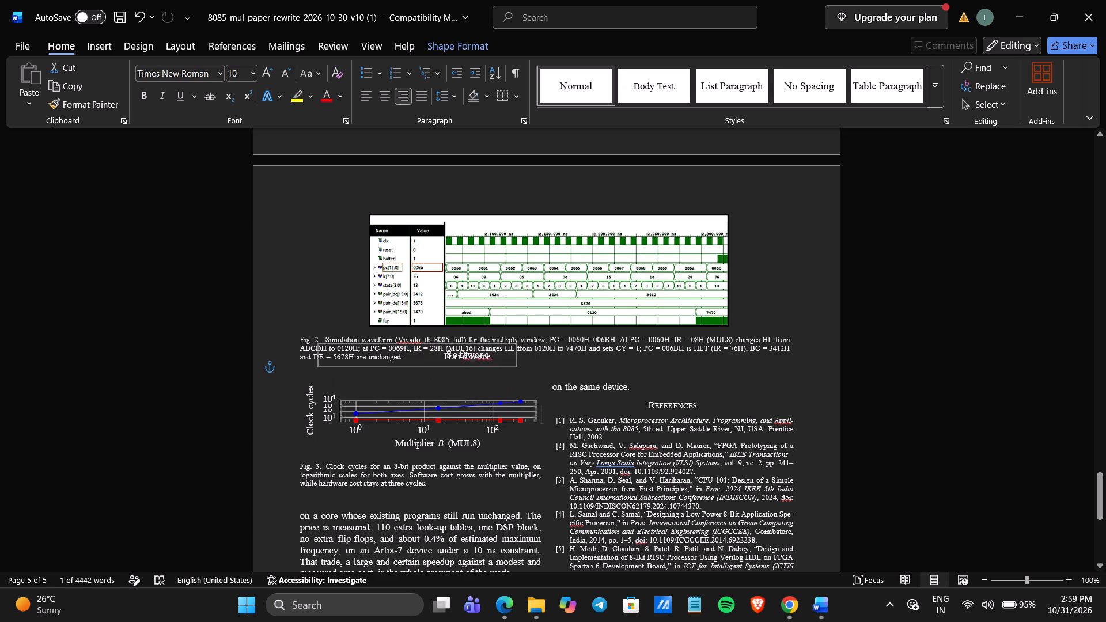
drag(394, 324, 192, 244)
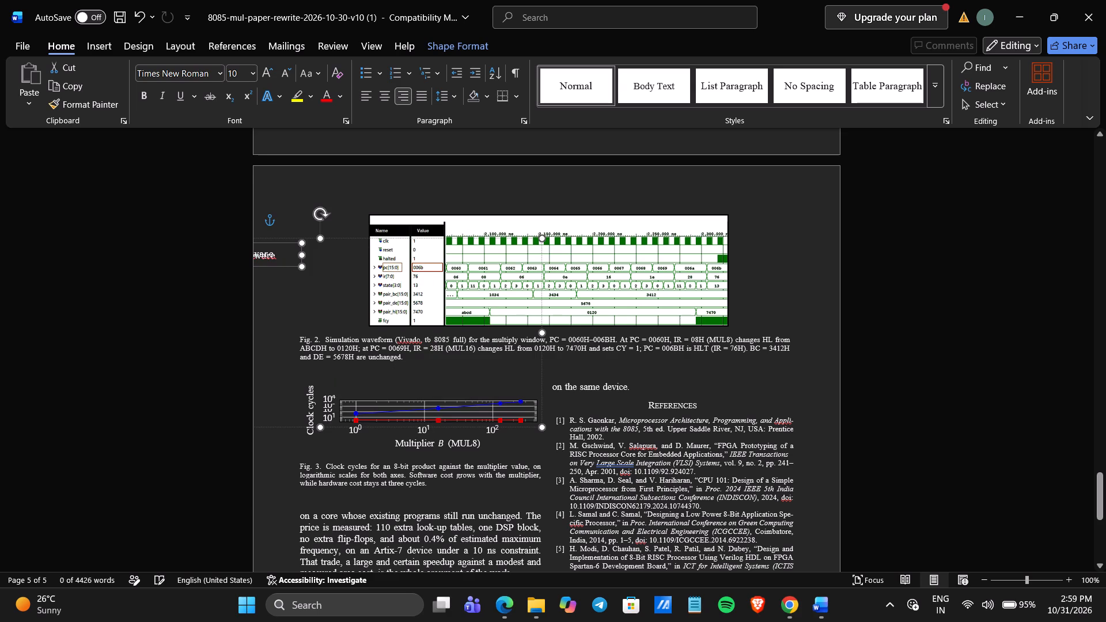
Enlarge the Software/Hardware label box slightly downward and to the right.
drag(301, 267, 306, 279)
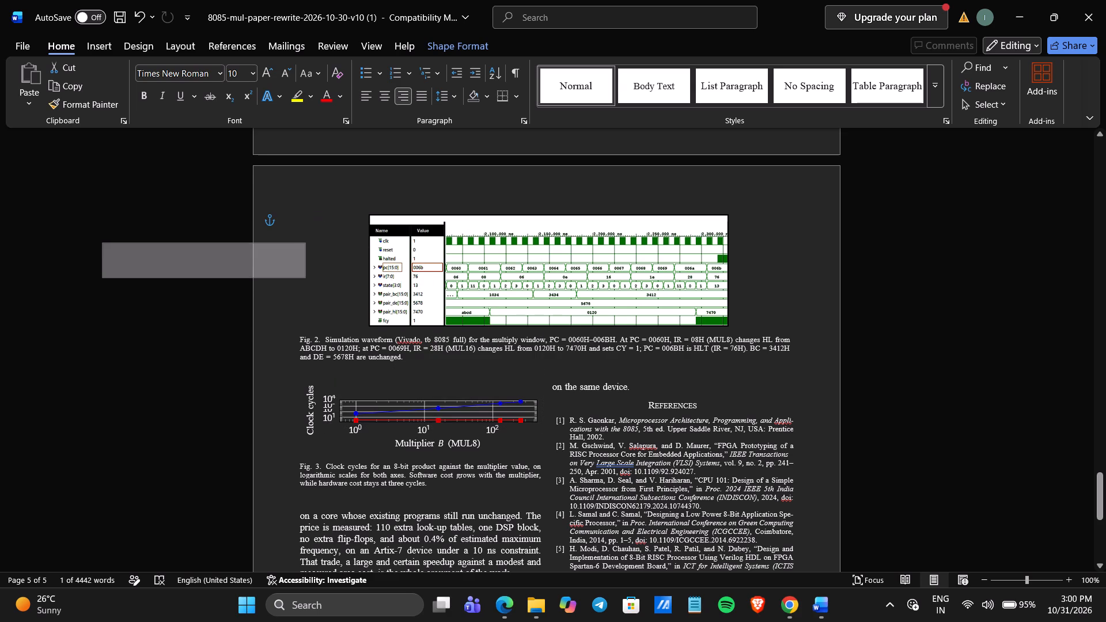
drag(306, 279, 306, 280)
Add two line breaks at the end of the overlapping label text inside the box.
click(271, 259)
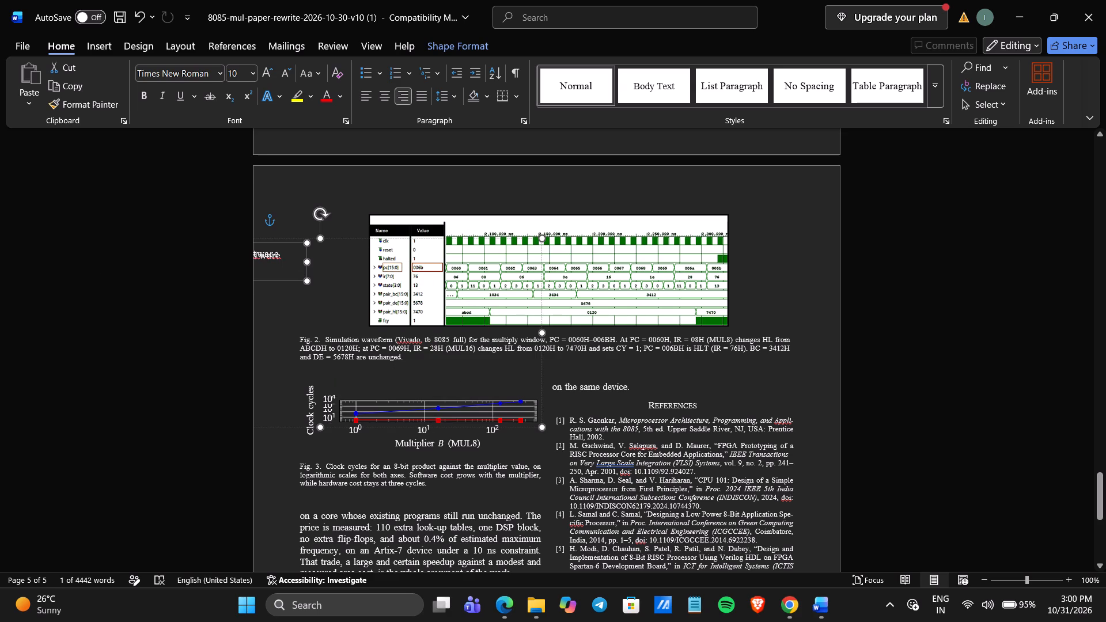
click(276, 255)
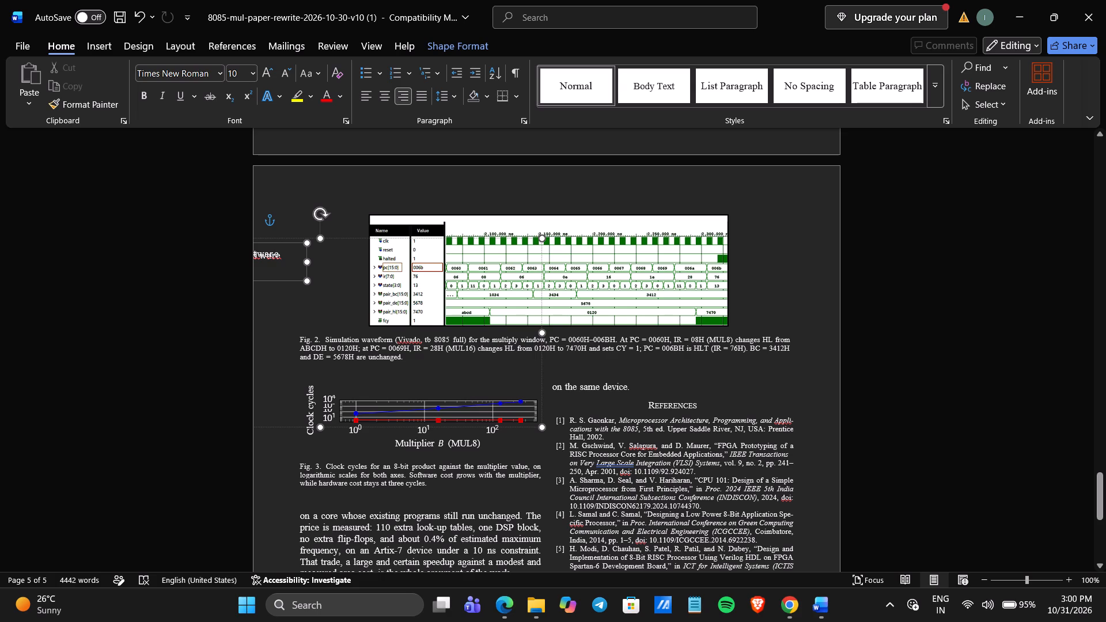
key(Right)
key(Return)
key(Return)
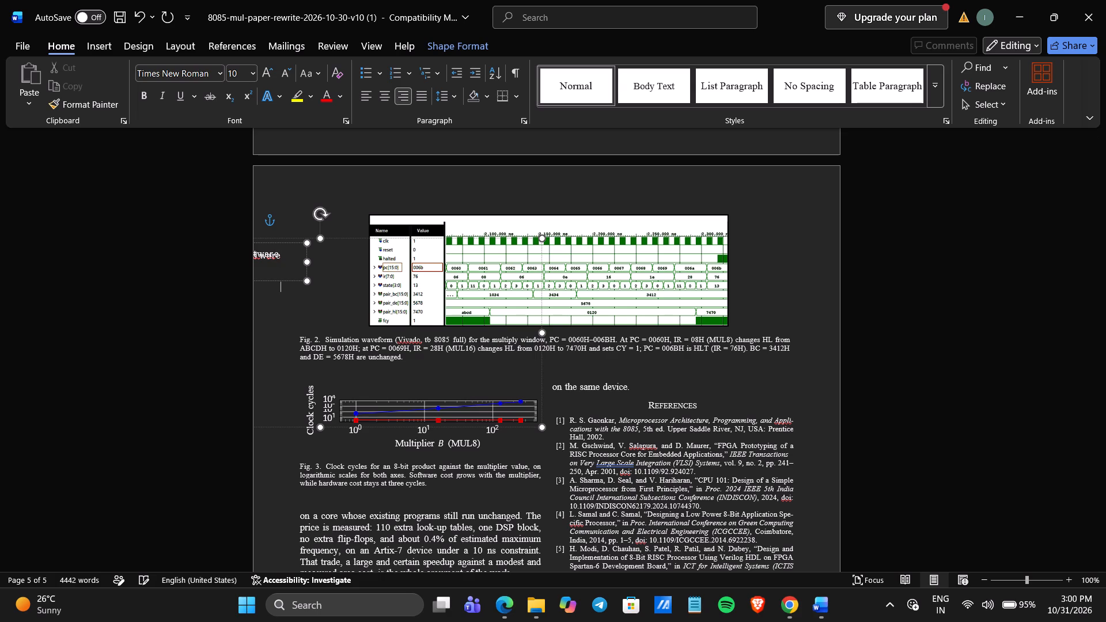
Move the Software/Hardware label box back onto the right part of the Fig. 3 plot and deselect it.
drag(284, 263, 296, 263)
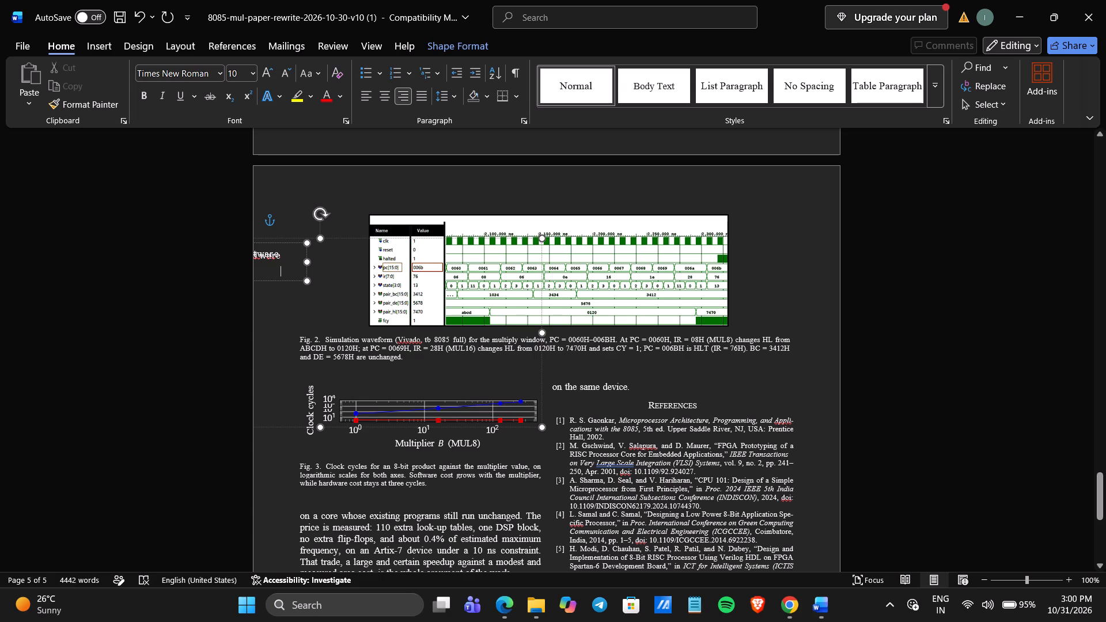
drag(276, 245, 529, 397)
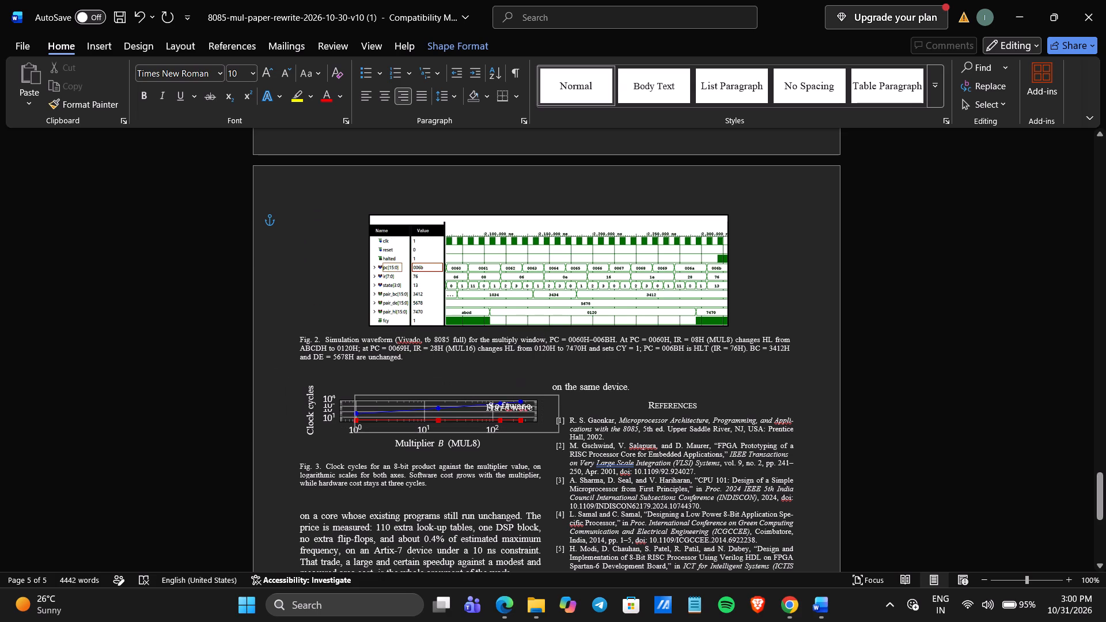
drag(529, 397, 513, 400)
click(502, 370)
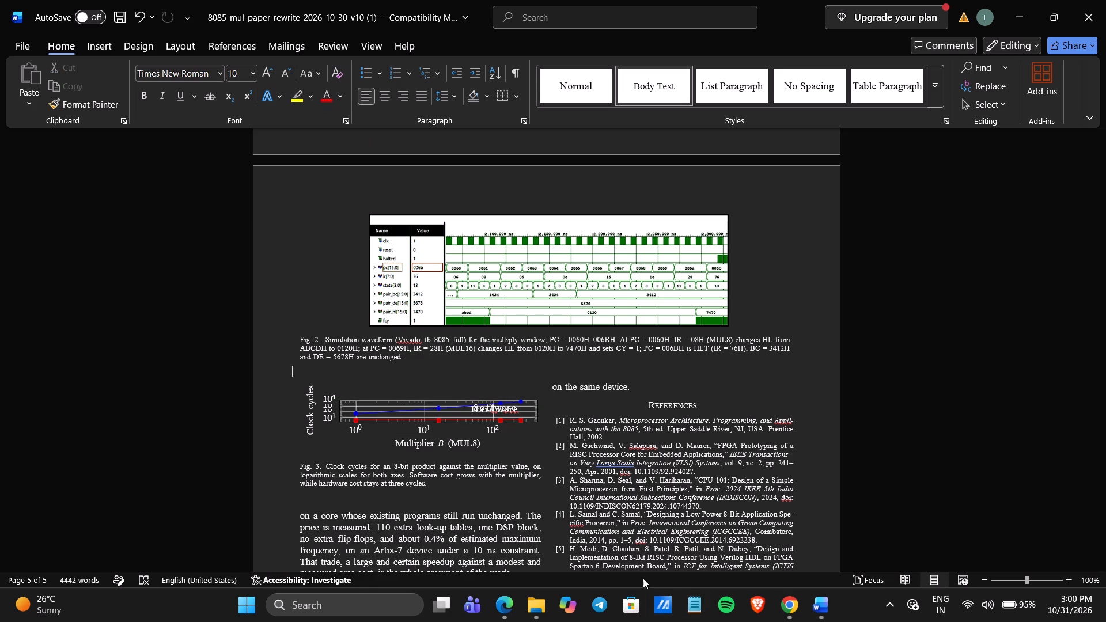
Switch to the Overleaf project in Edge and examine the compiled PDF's figures, tables and references through page 6.
click(519, 620)
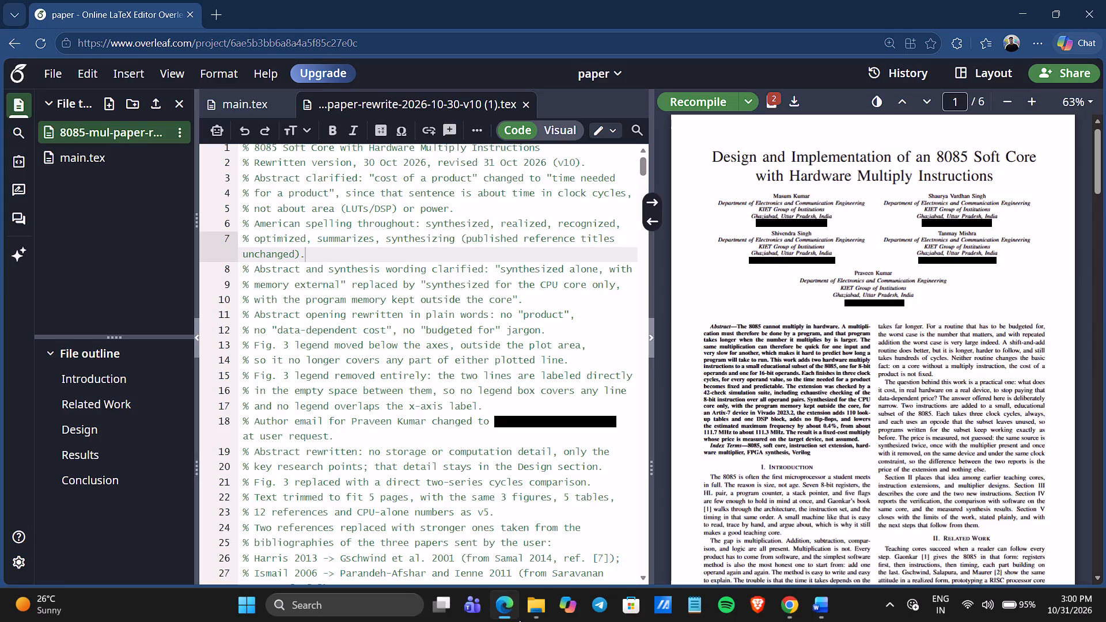
scroll(808, 285, down, 2)
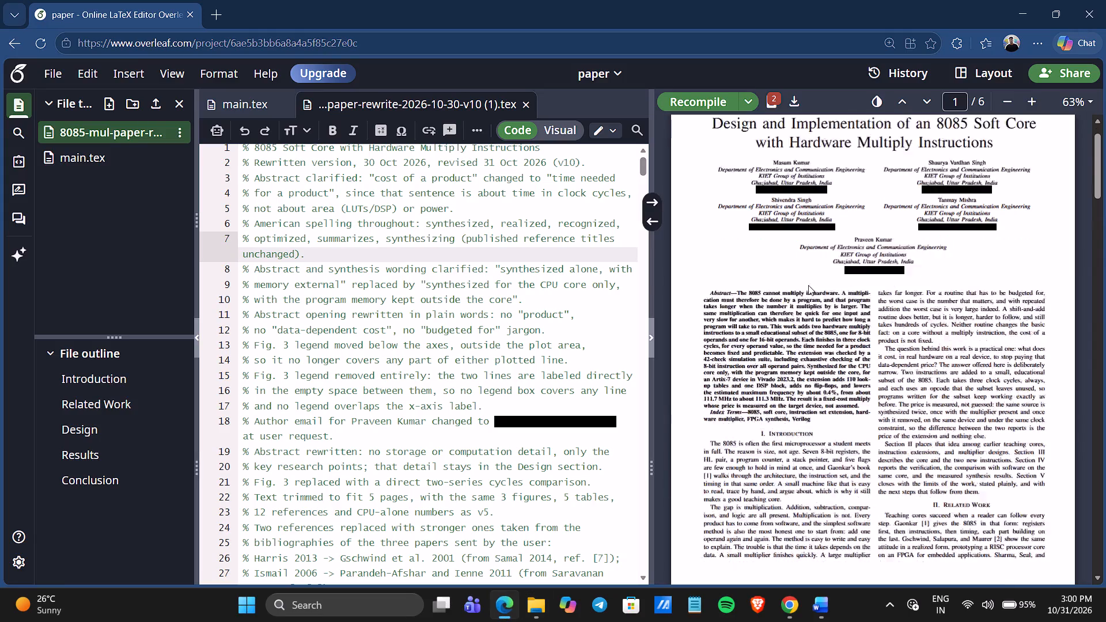
scroll(808, 285, down, 9)
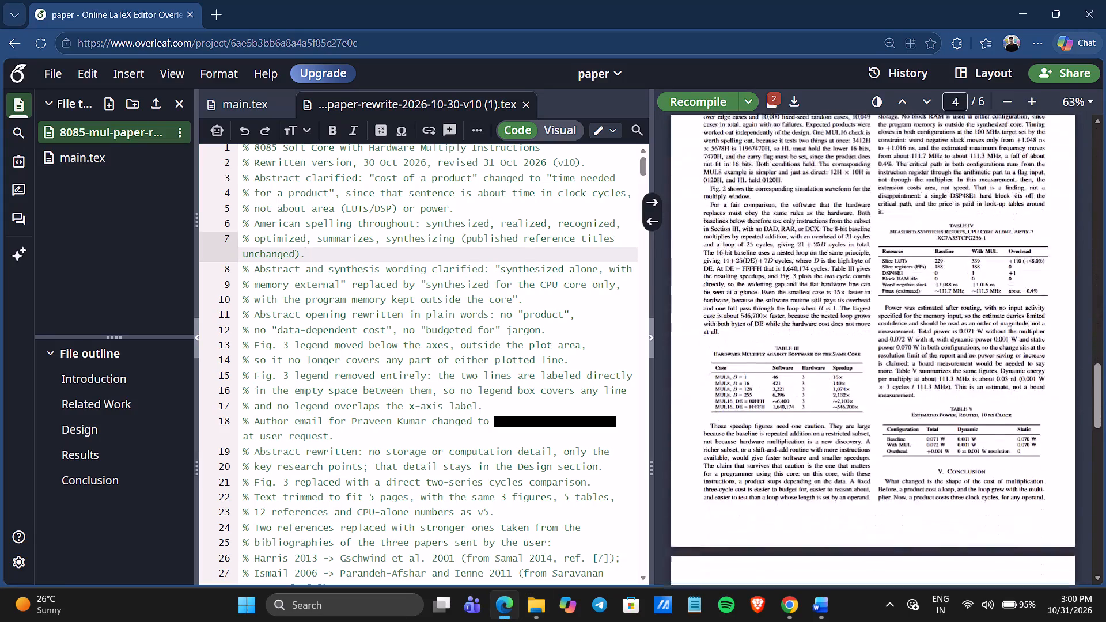
scroll(808, 285, down, 4)
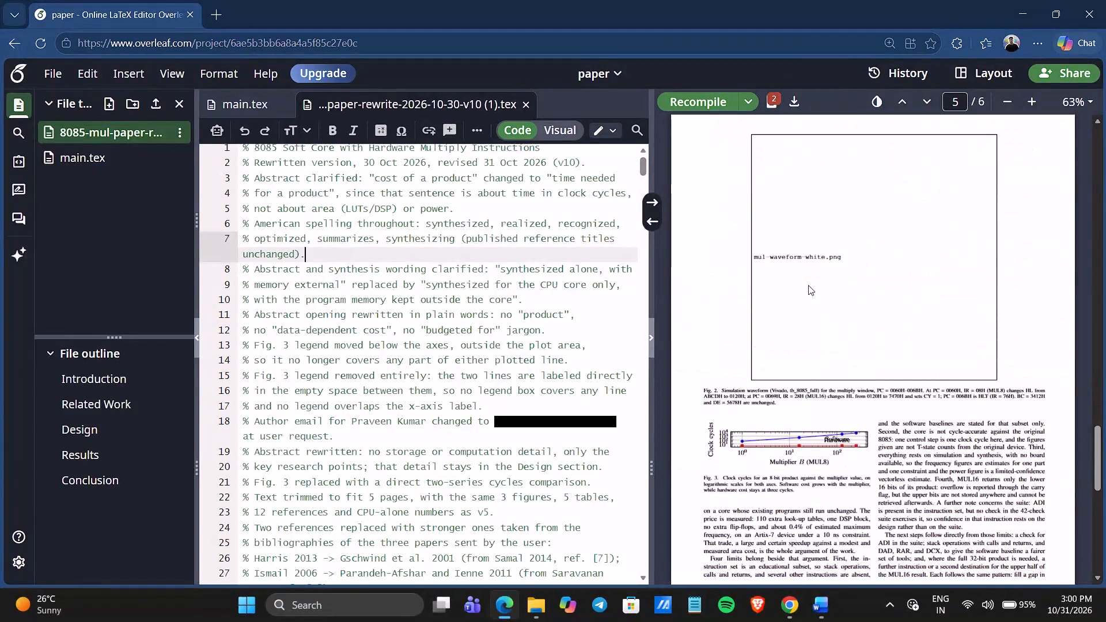
scroll(808, 285, up, 1)
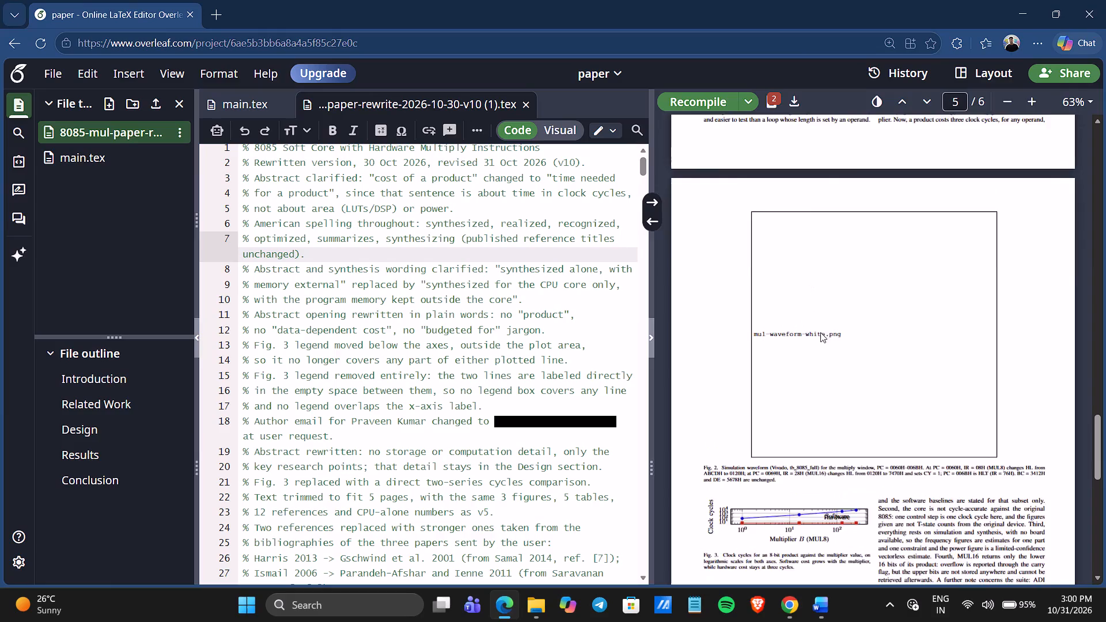
scroll(821, 333, up, 3)
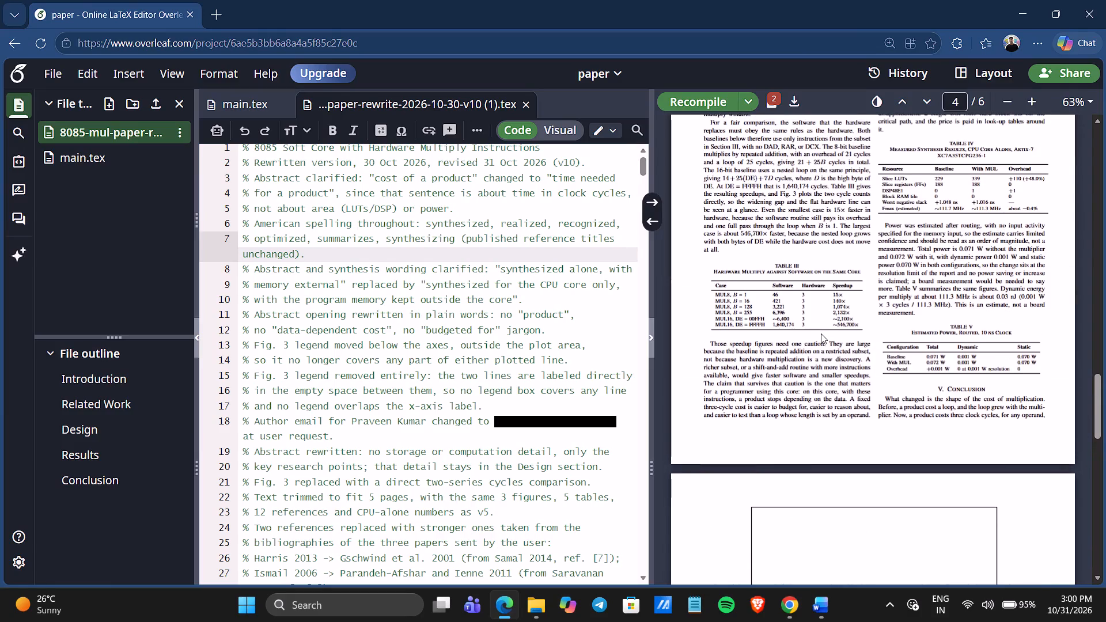
scroll(821, 333, down, 3)
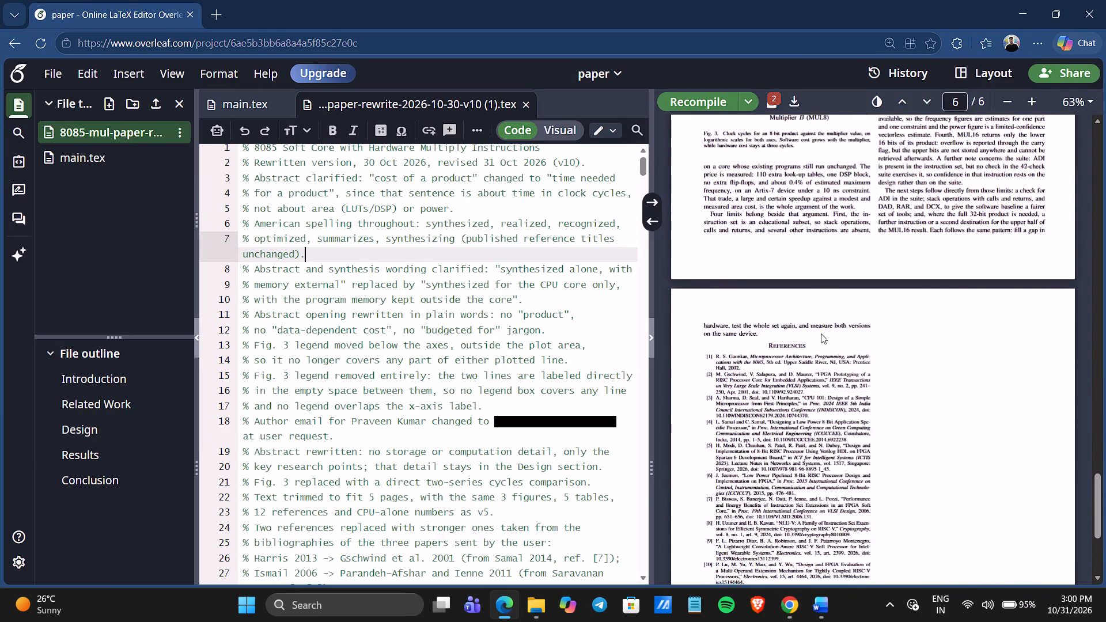
Examine the waveform figure placeholder on page 5 of the compiled PDF and the overlapping Software/Hardware labels in Fig. 3 up close.
scroll(821, 333, down, 2)
scroll(821, 333, up, 6)
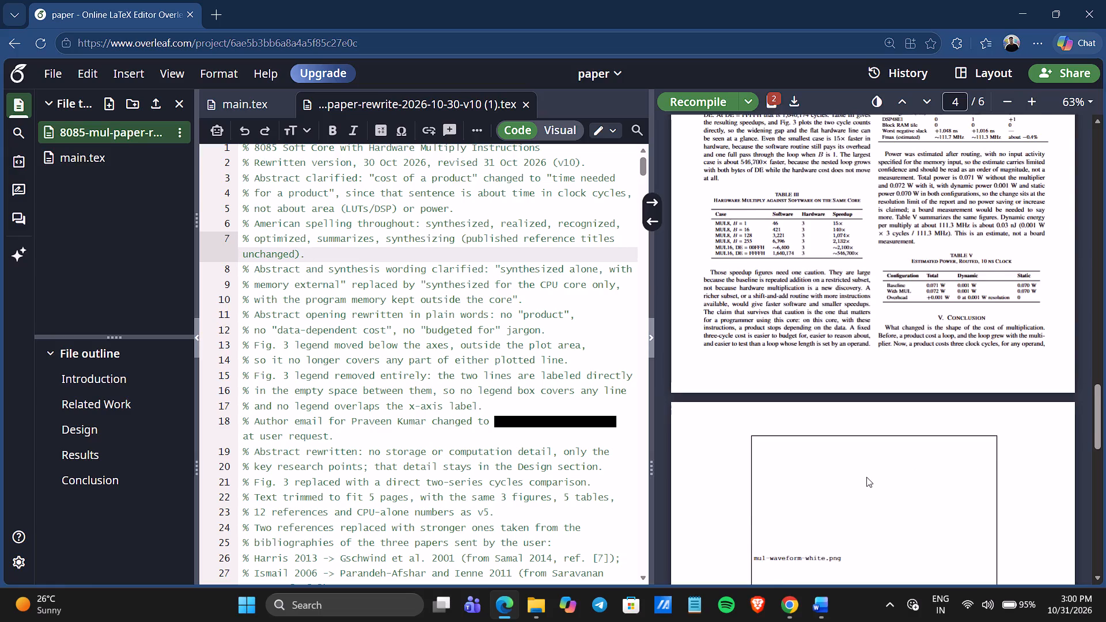
scroll(866, 477, down, 2)
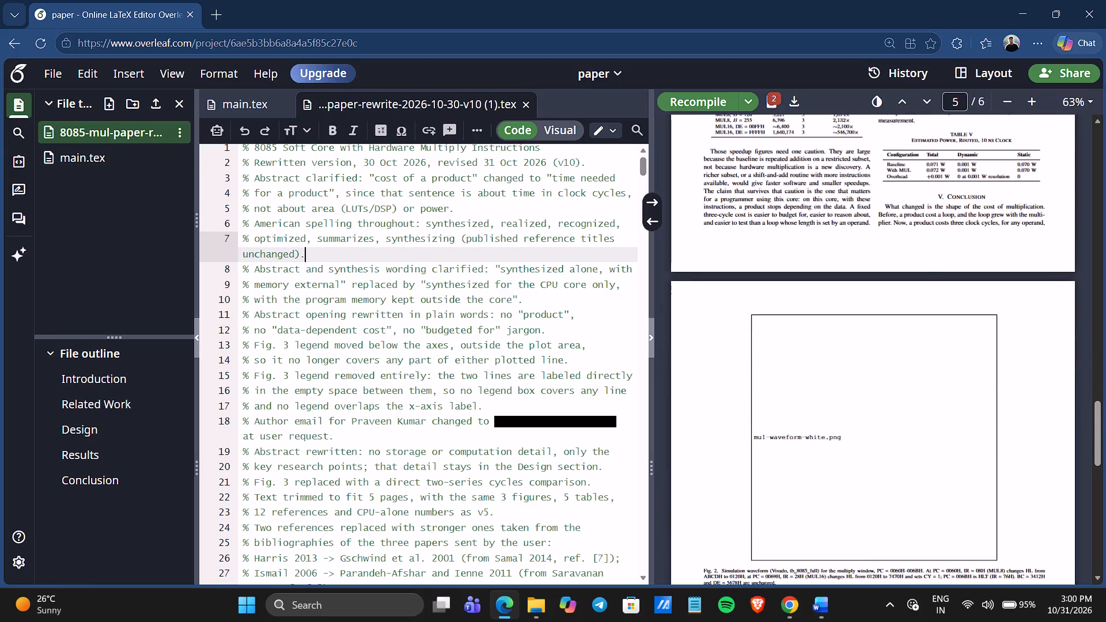
scroll(577, 293, up, 2)
scroll(577, 293, down, 2)
scroll(765, 419, down, 3)
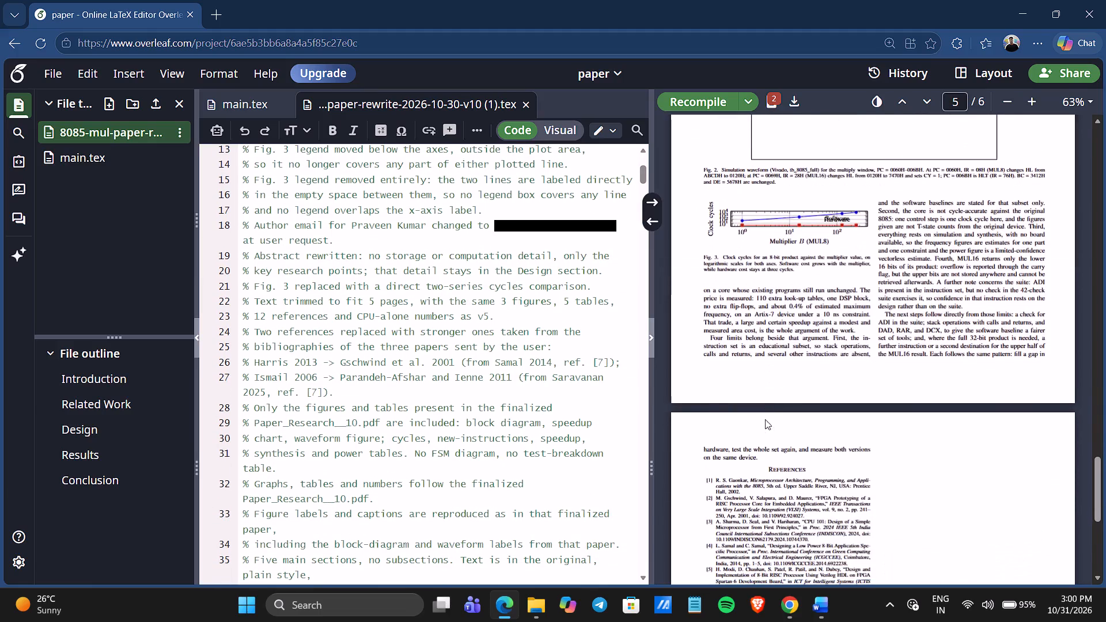
click(804, 220)
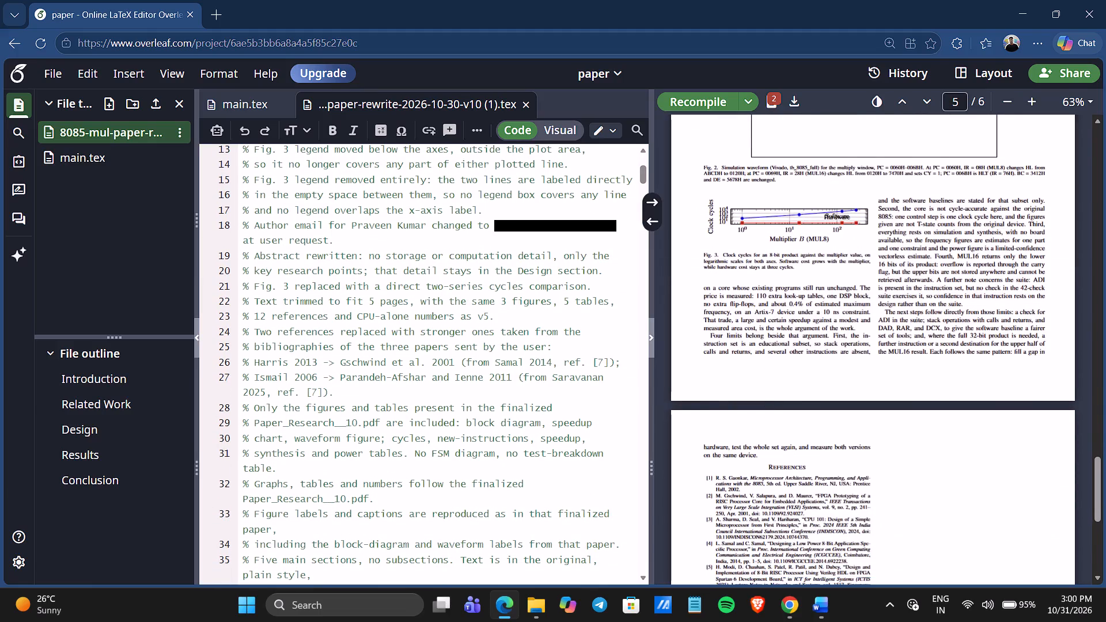
click(864, 222)
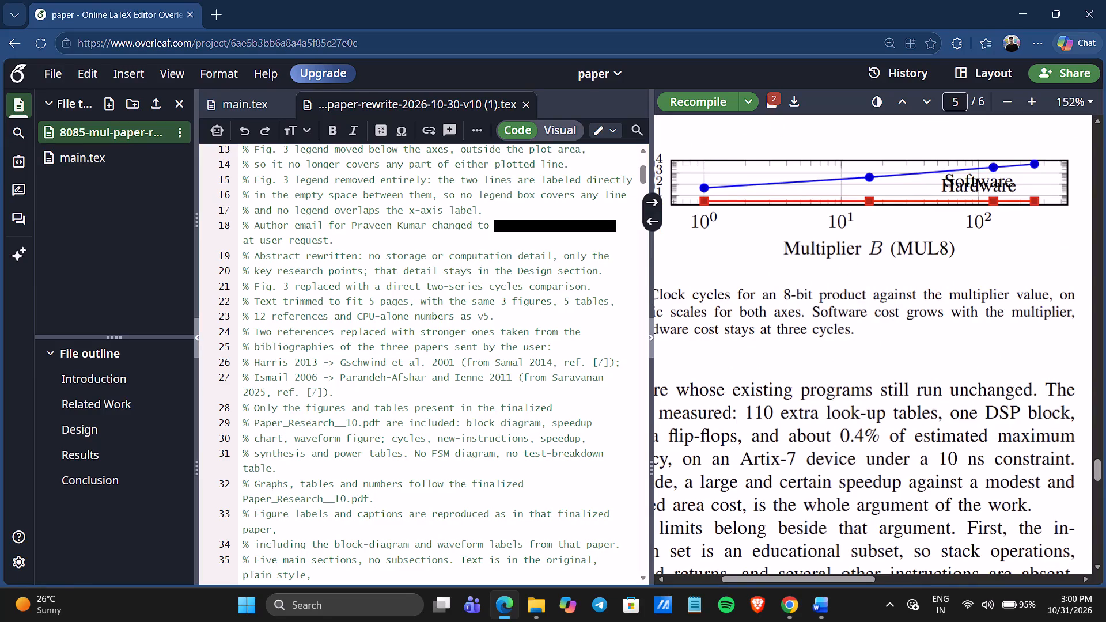
scroll(952, 252, right, 1)
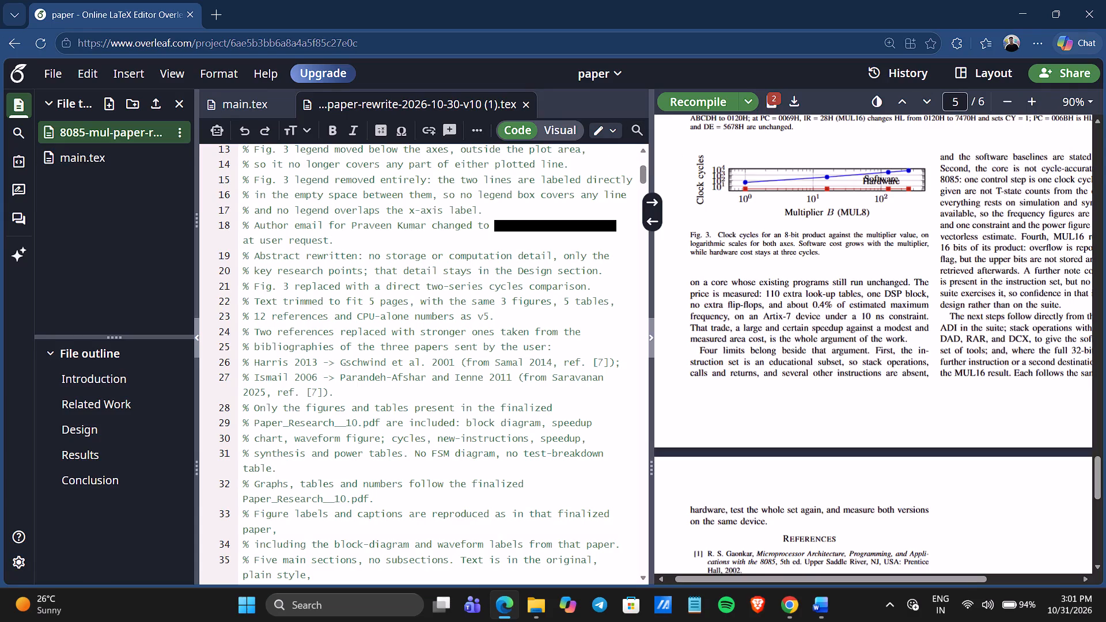
Switch to the paper's Word version at Fig. 3, and bring up the Downloads folder in File Explorer.
click(824, 616)
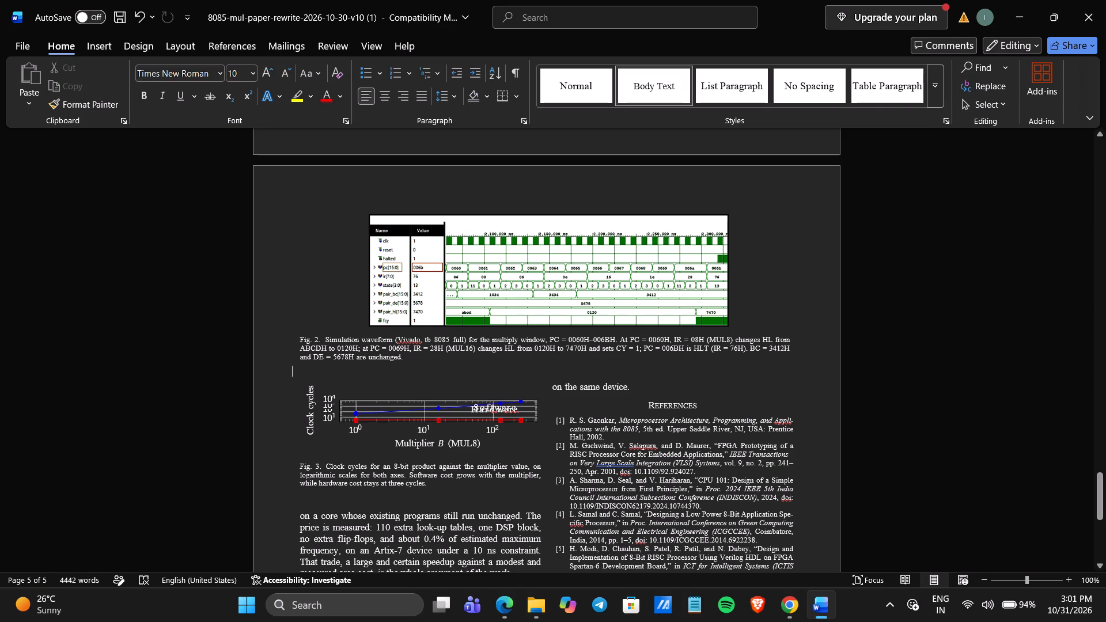
click(532, 621)
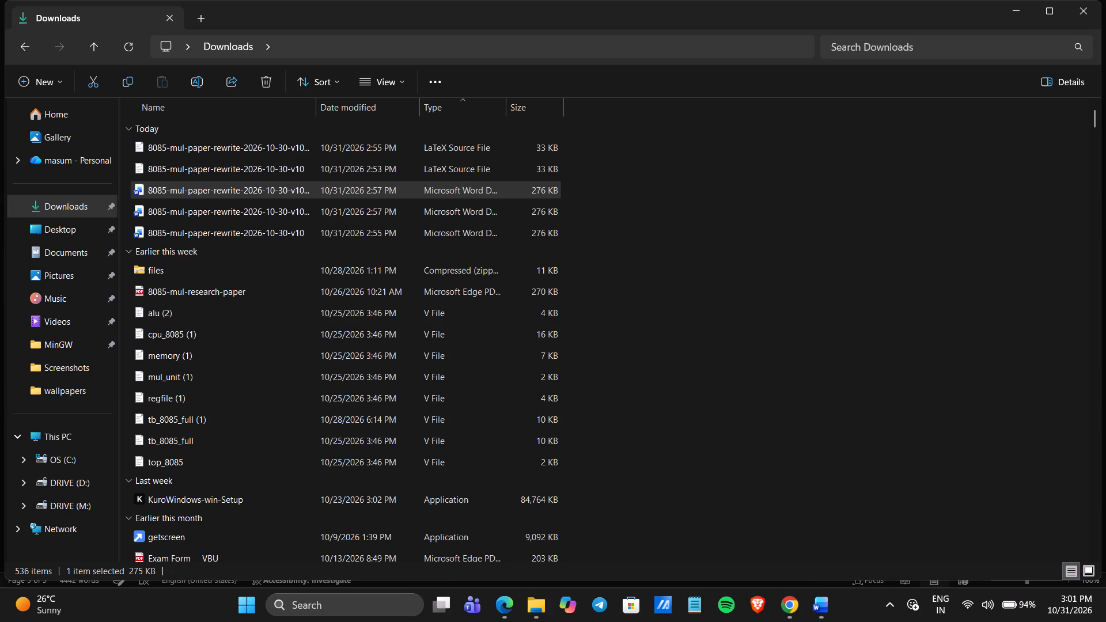
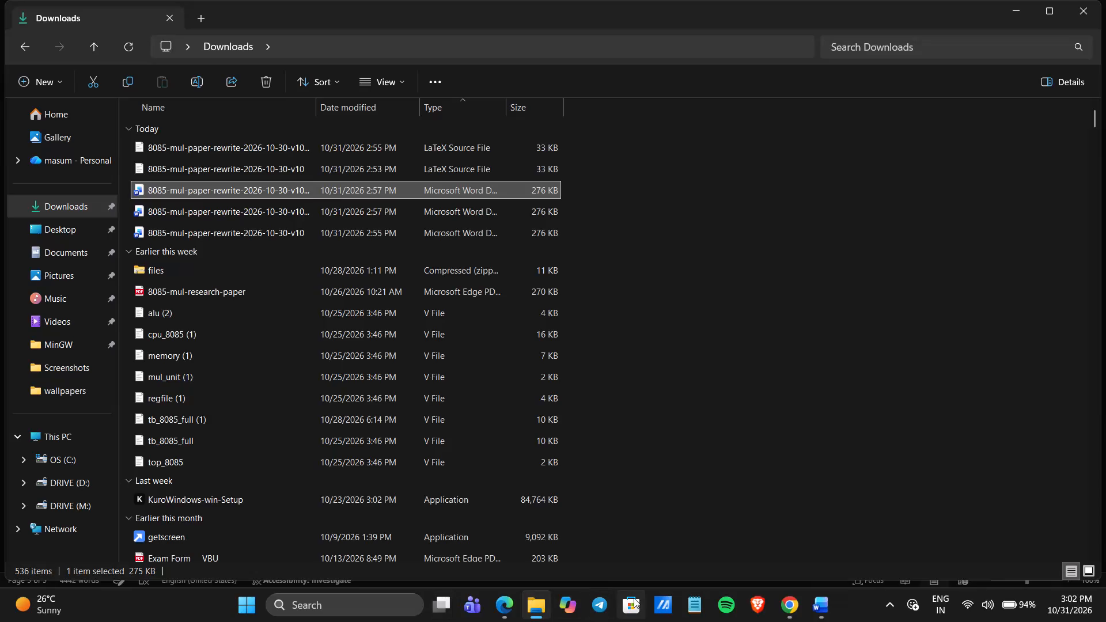
Switch to the paper's Word version and reword the abstract's opening sentence on page 1 as "The 8085 does not have multiplication instruction.".
click(822, 608)
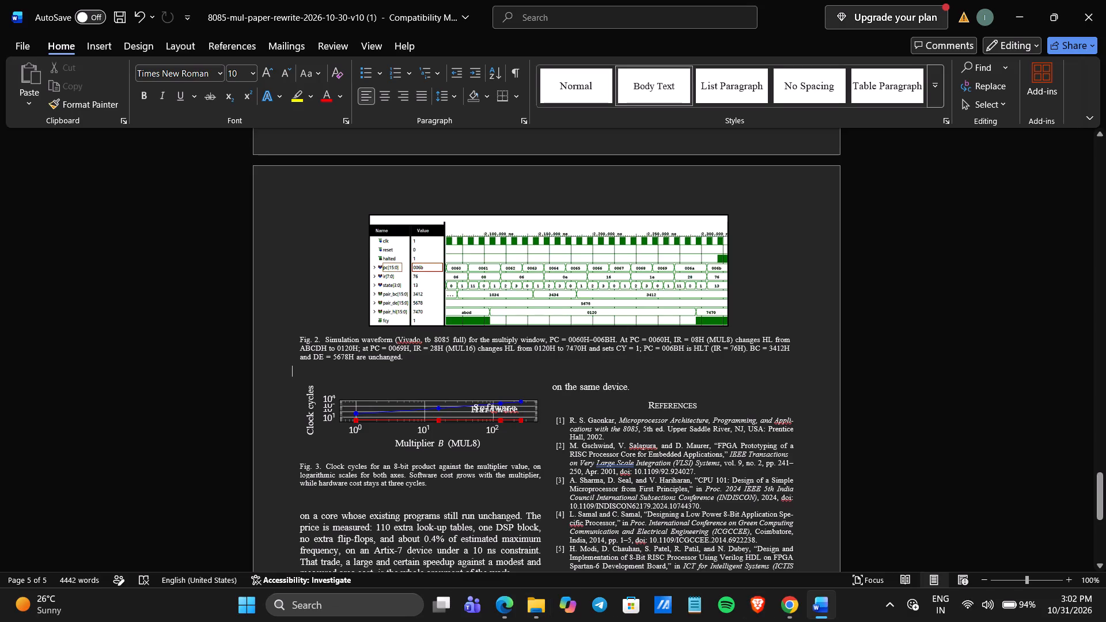
scroll(531, 295, up, 8)
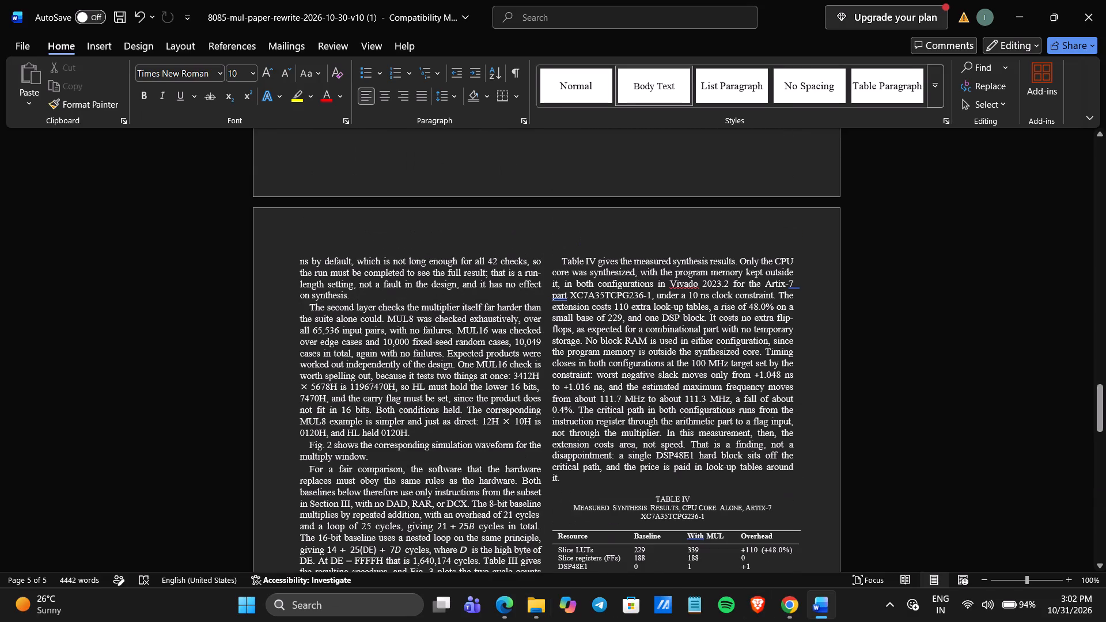
scroll(531, 295, up, 16)
scroll(531, 295, down, 1)
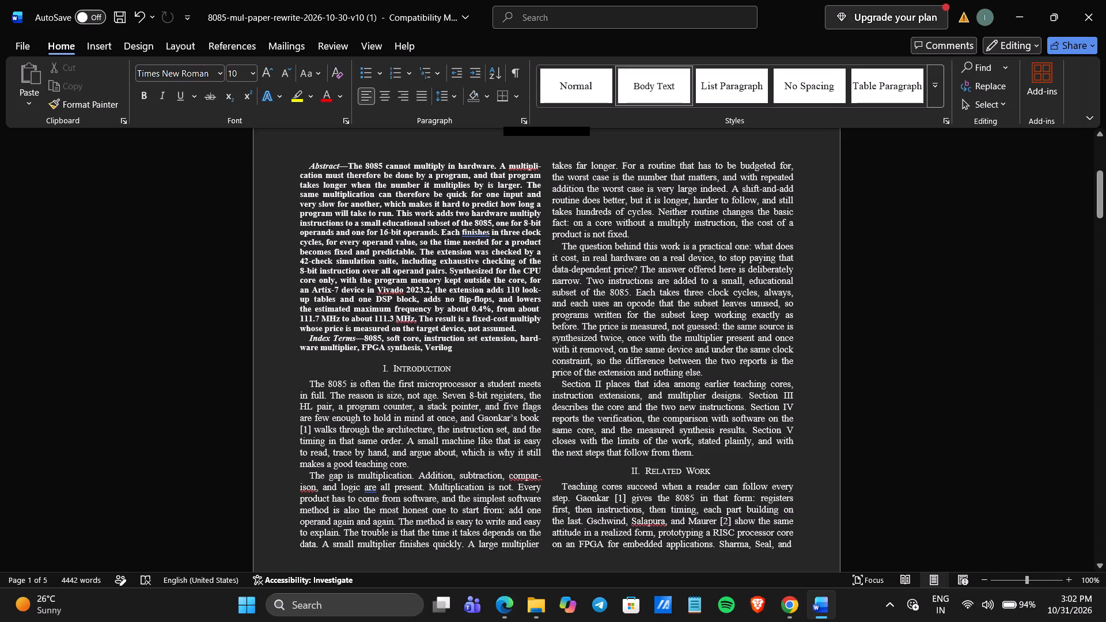
scroll(398, 196, up, 1)
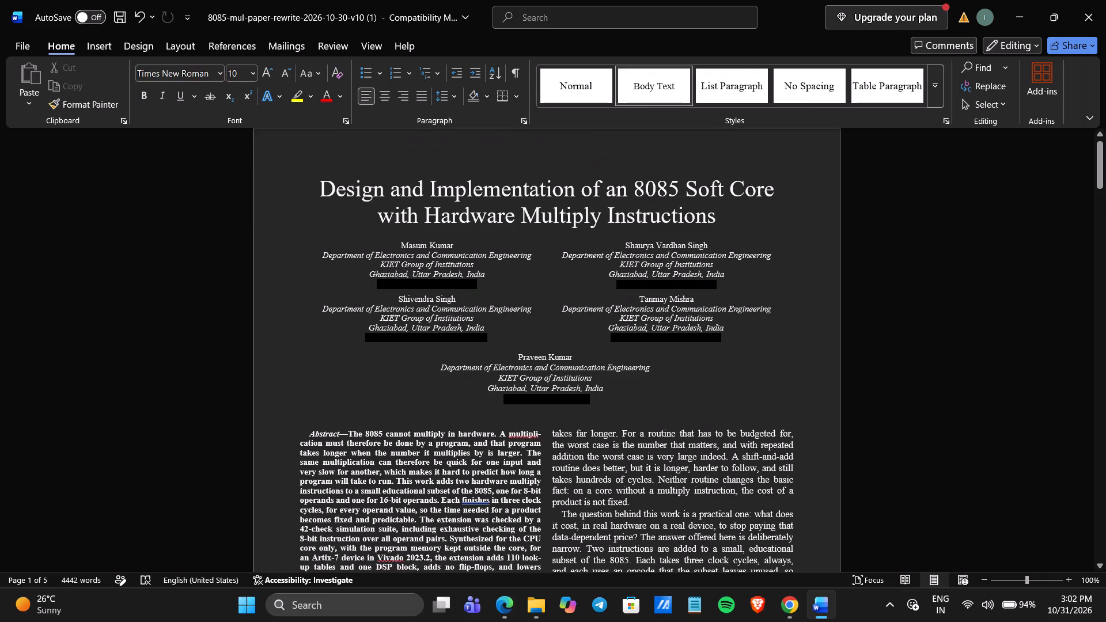
scroll(398, 196, down, 1)
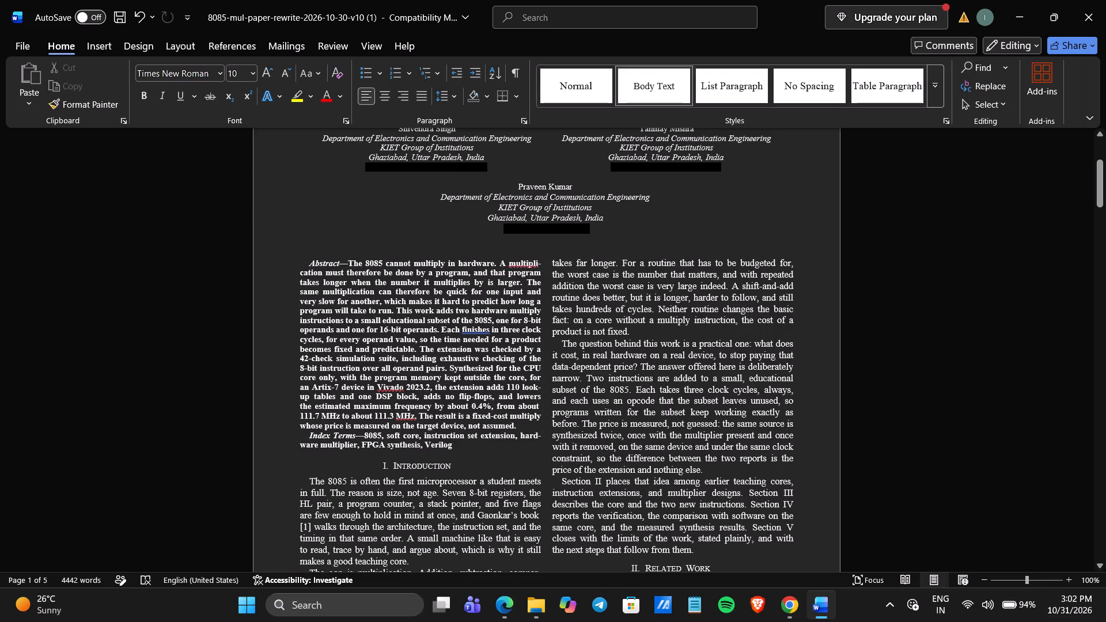
click(491, 259)
key(Right)
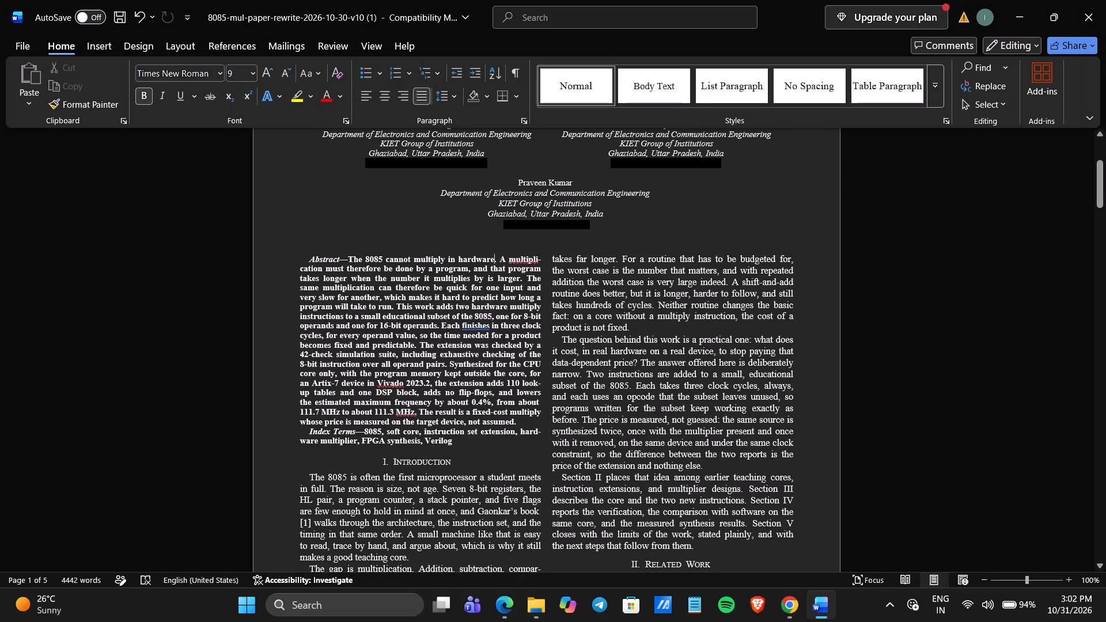
key(BackSpace)
key(BackSpace)
key(BackSpace)
key(BackSpace)
key(BackSpace)
key(BackSpace)
key(BackSpace)
key(BackSpace)
key(BackSpace)
key(BackSpace)
key(BackSpace)
key(BackSpace)
key(BackSpace)
key(BackSpace)
key(BackSpace)
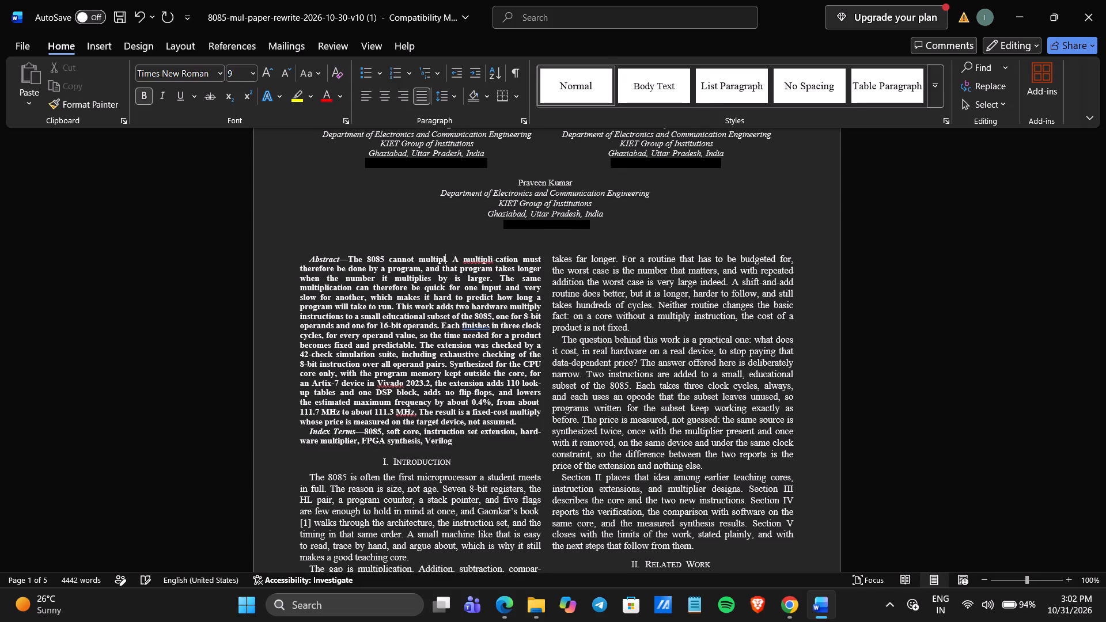
key(BackSpace)
key(BackSpace)
key(BackSpace)
key(BackSpace)
key(BackSpace)
key(BackSpace)
key(BackSpace)
key(BackSpace)
key(BackSpace)
key(BackSpace)
key(BackSpace)
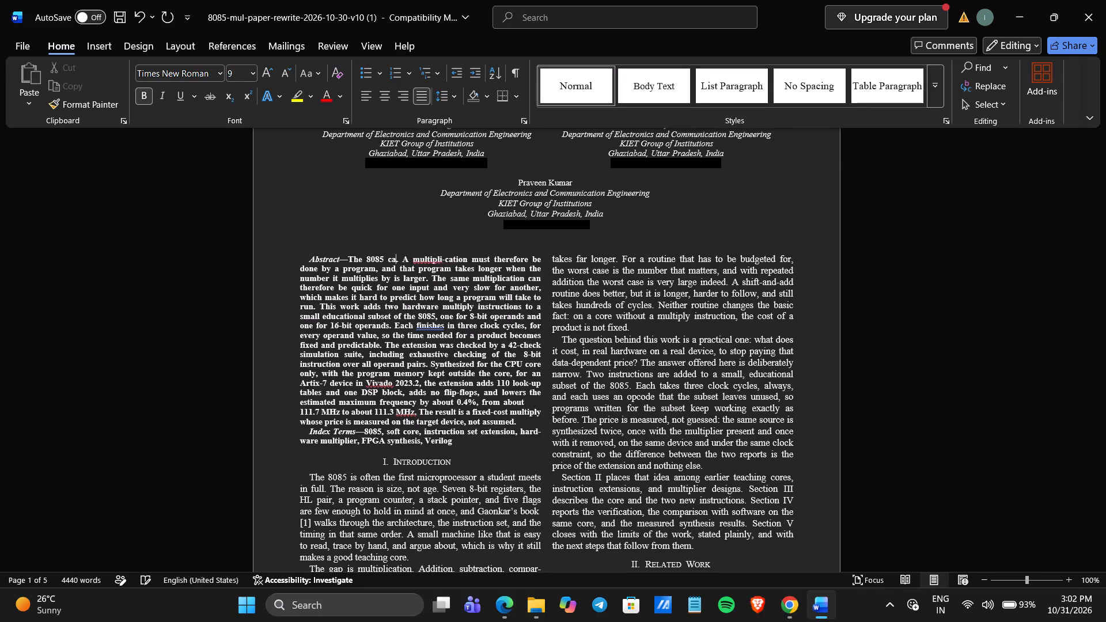
key(BackSpace)
key(BackSpace)
text(doesm)
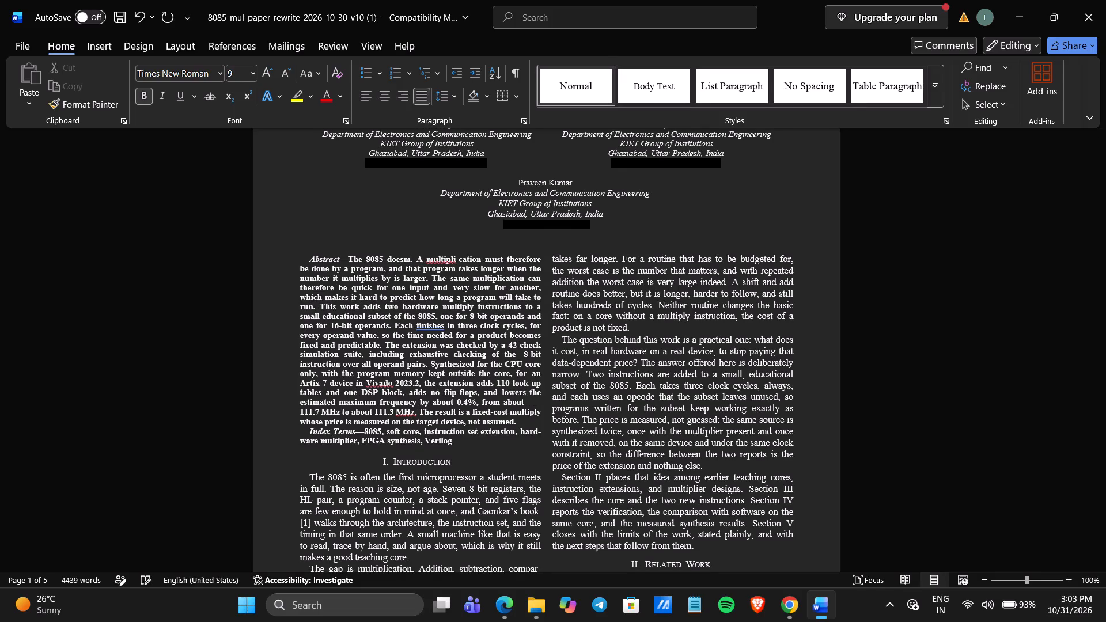
key(BackSpace)
key(space)
text(not have multiplication)
key(space)
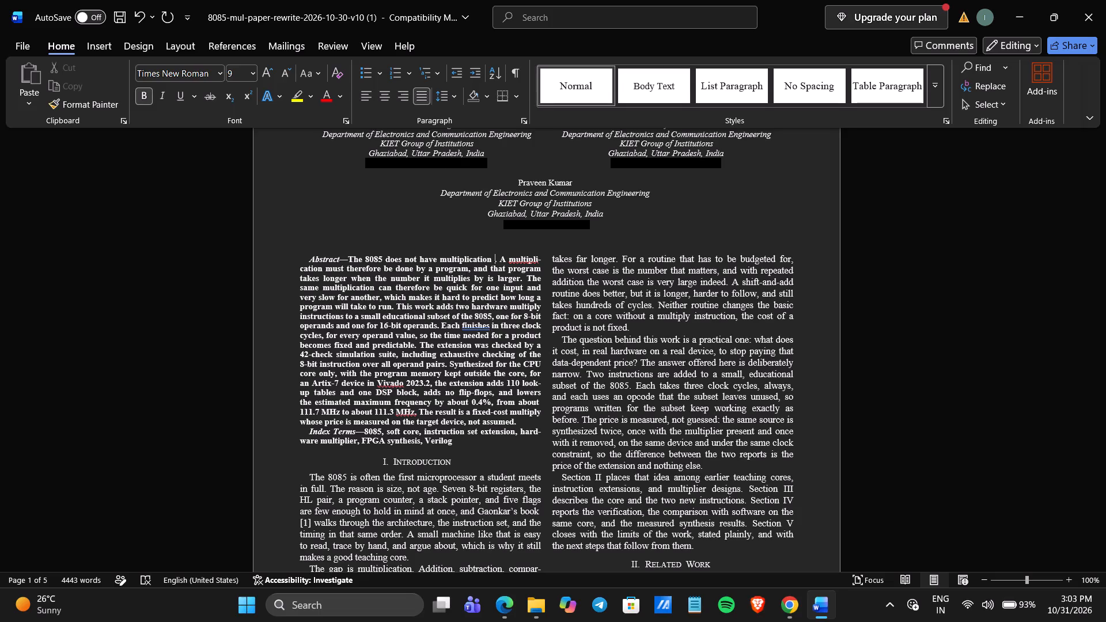
text(ins)
text(tru)
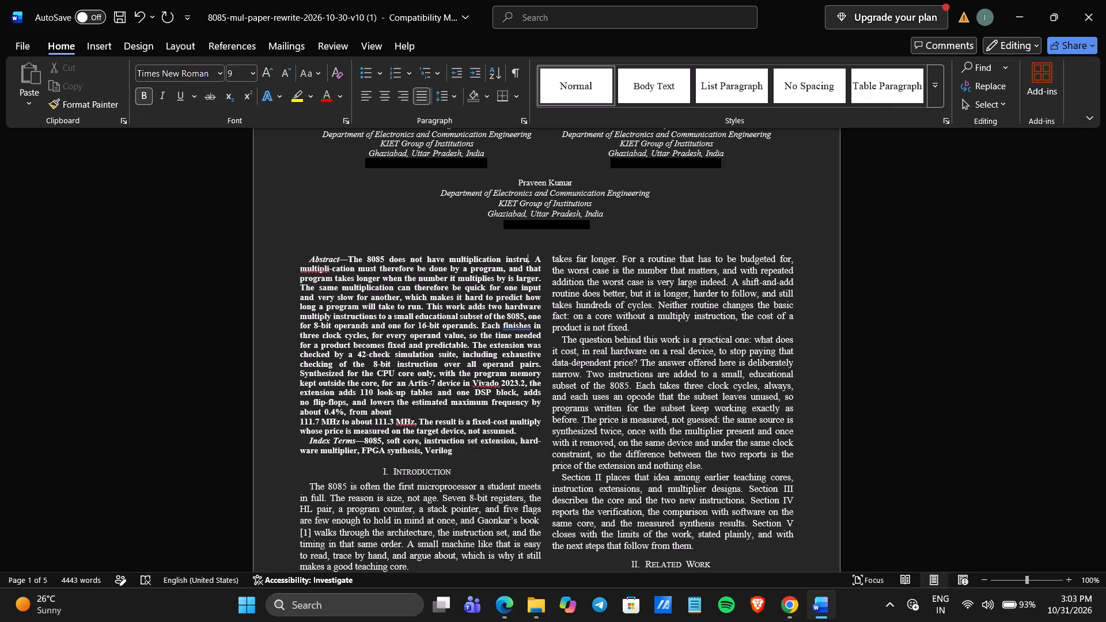
text(ctu)
key(BackSpace)
text(ion)
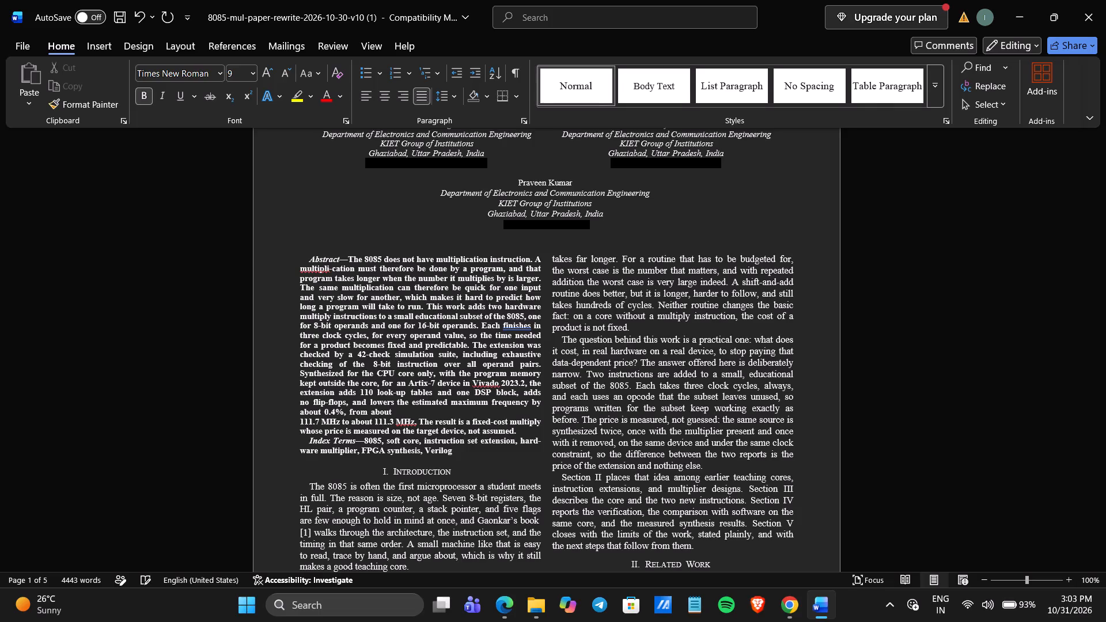
click(382, 233)
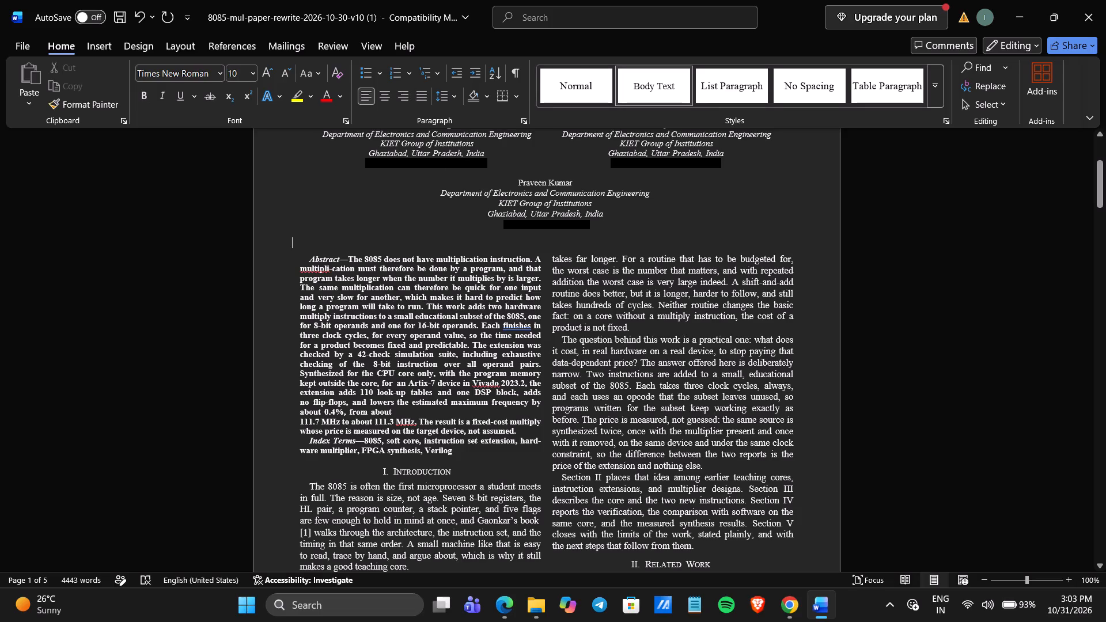
Remove the stray hyphen from "multipli-cation" in the abstract's second sentence so the word reads "multiplication".
click(320, 273)
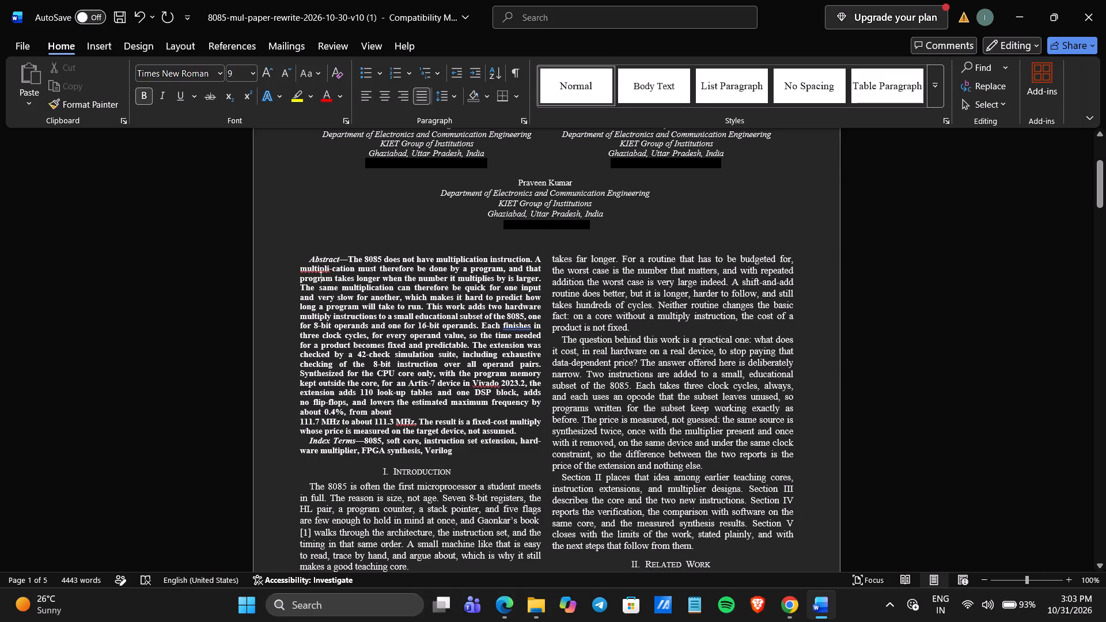
click(323, 269)
right_click(323, 269)
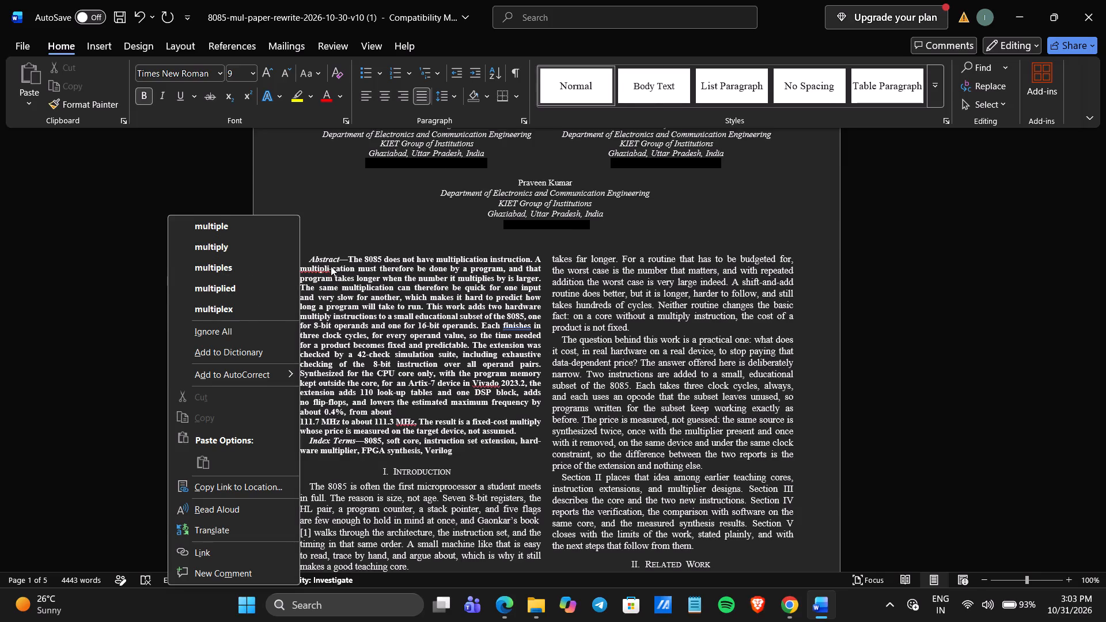
click(329, 266)
click(330, 266)
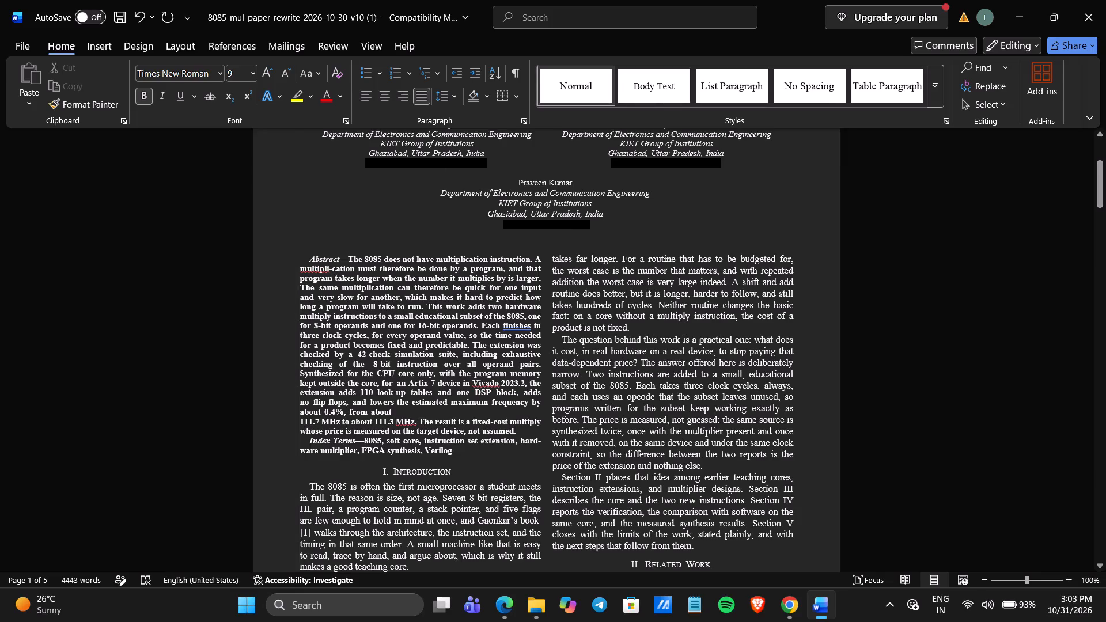
key(Right)
key(BackSpace)
key(BackSpace)
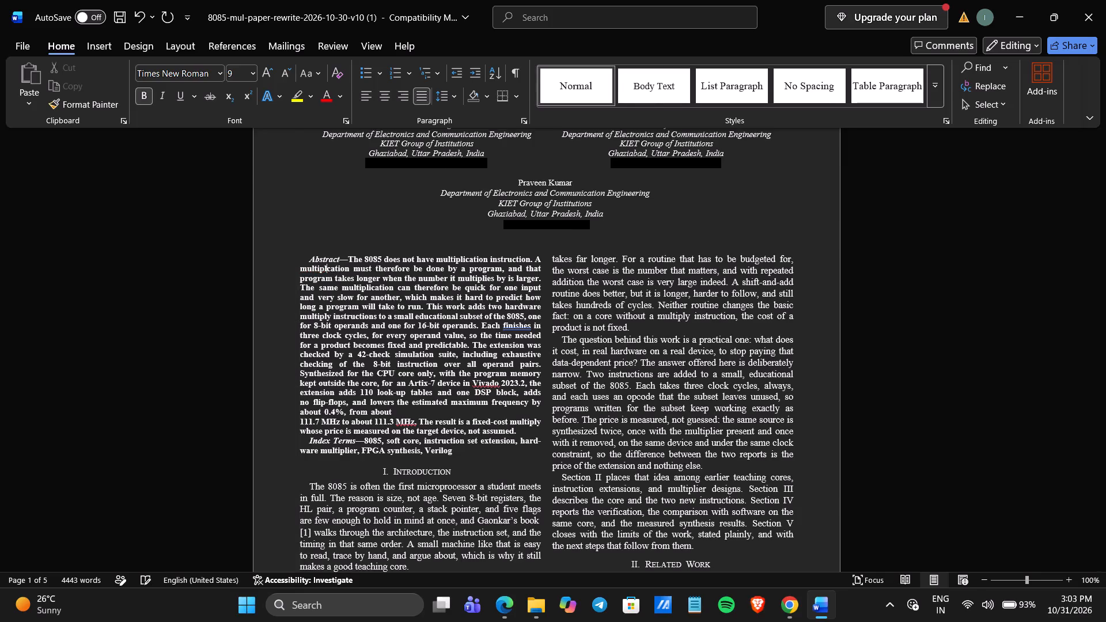
key(i)
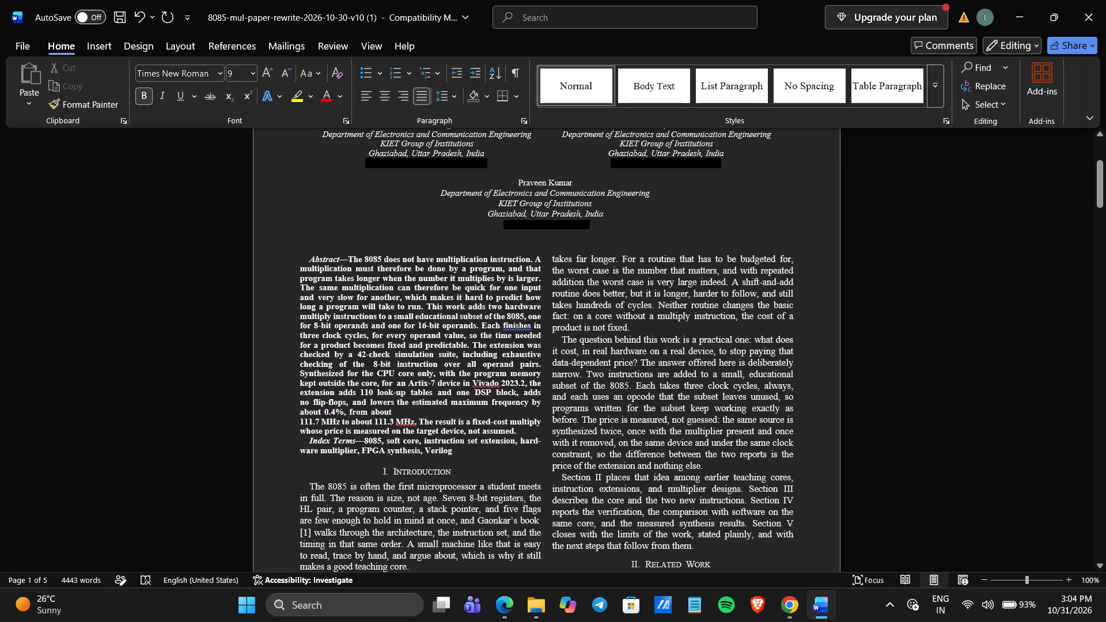
Replace the word "work" with "implementation" in the abstract sentence beginning "This work adds two hardware multiply instructions".
click(465, 305)
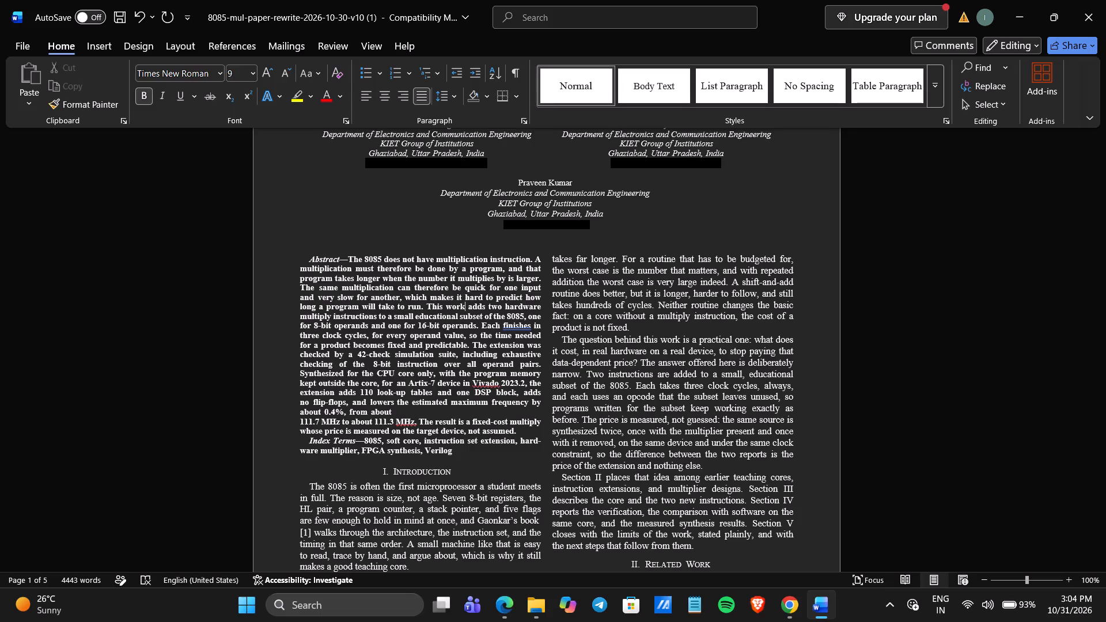
key(BackSpace)
key(BackSpace)
key(BackSpace)
key(BackSpace)
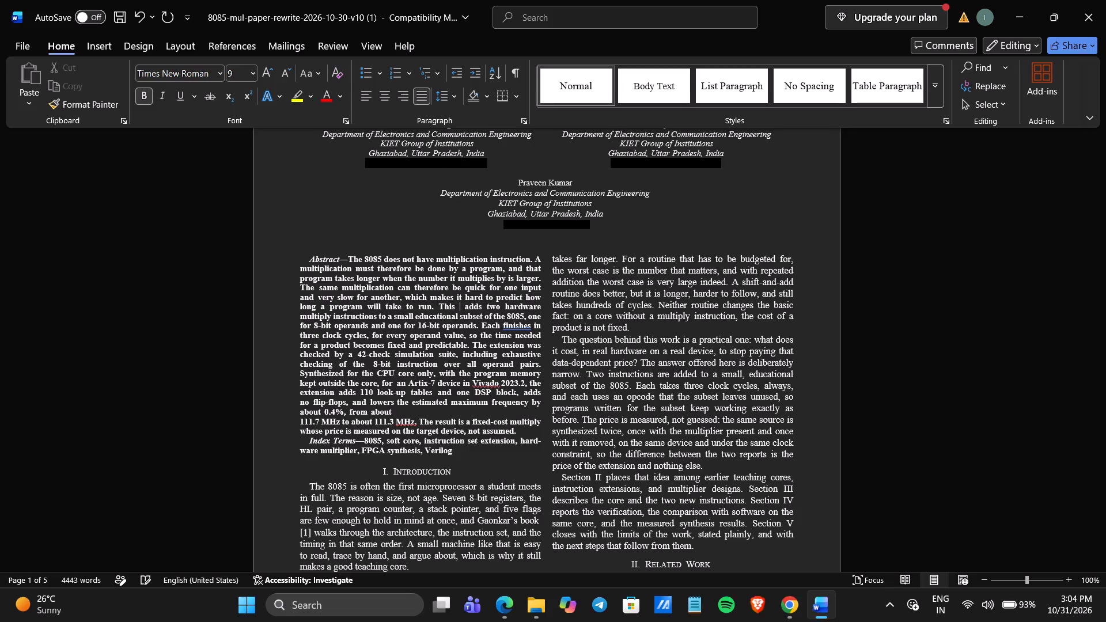
text(implementation)
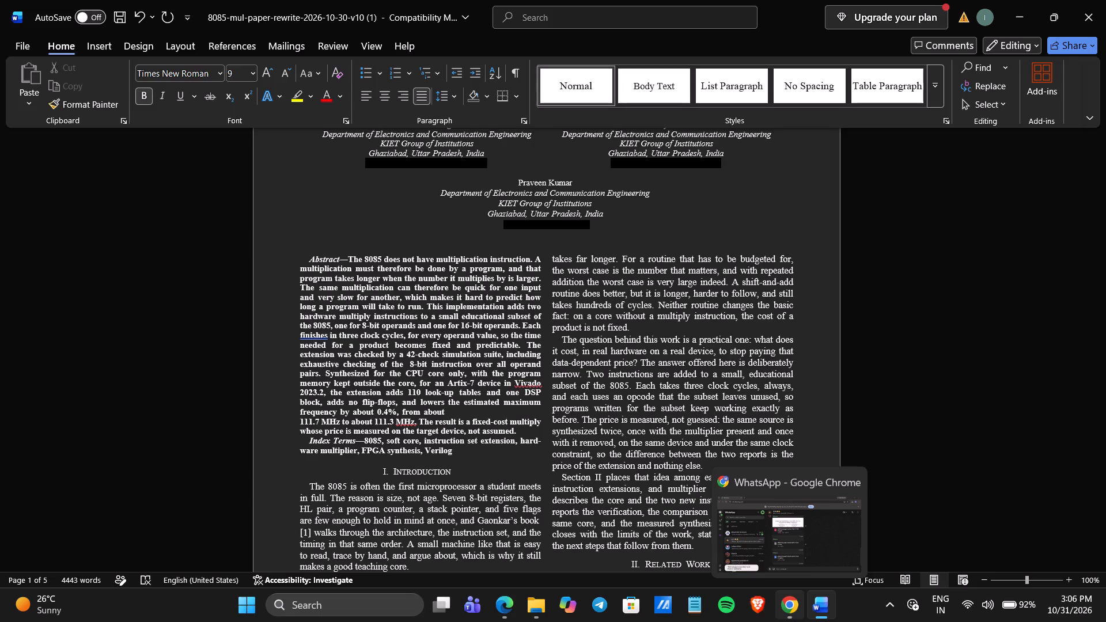
click(937, 256)
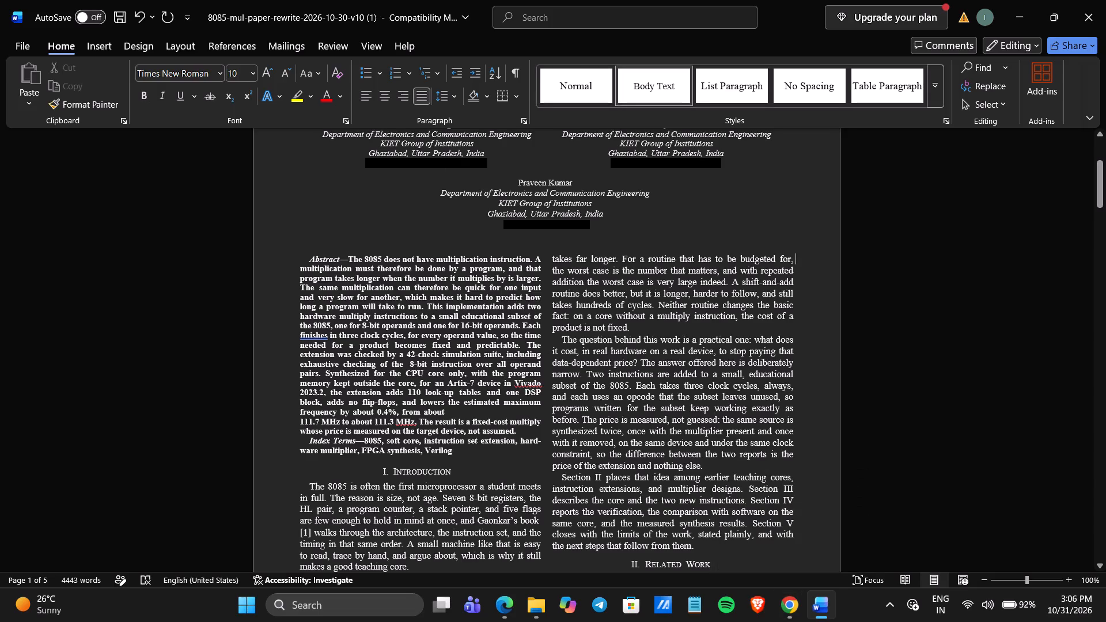
Examine the rest of the Word paper through page 5, including the Fig. 2 and Fig. 3 plots, closing section and references.
scroll(657, 336, down, 2)
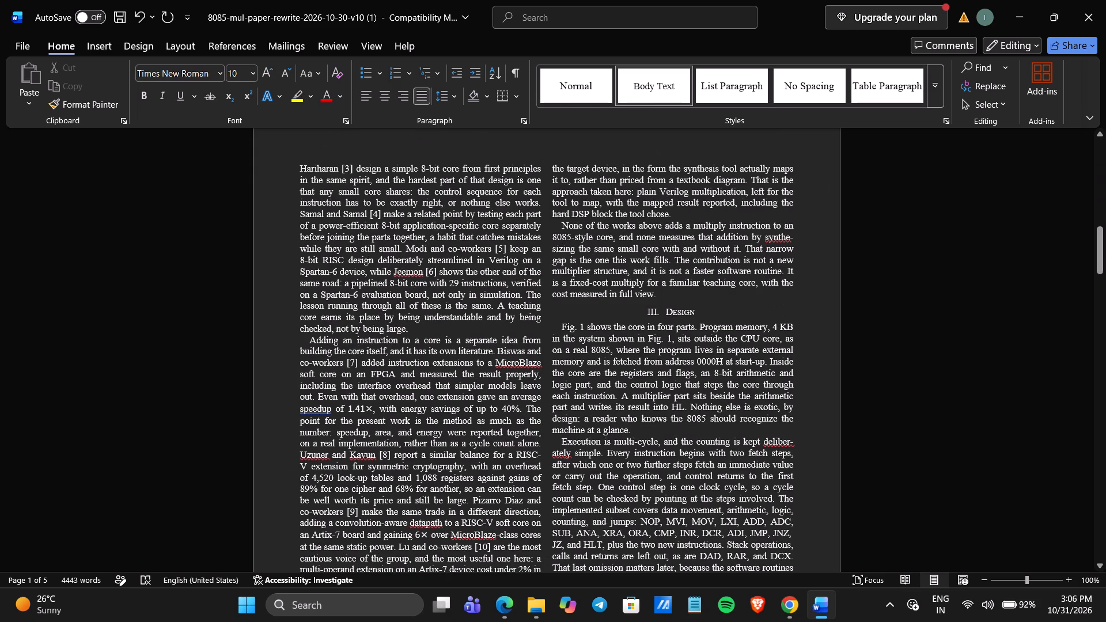
scroll(715, 366, down, 9)
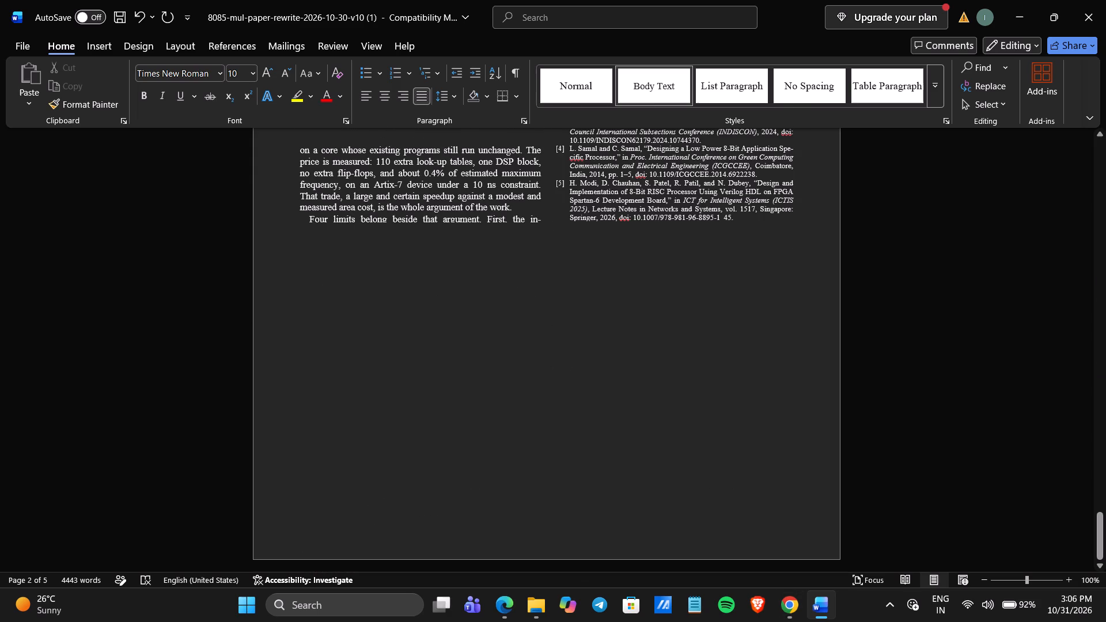
scroll(715, 366, down, 5)
scroll(715, 366, up, 2)
scroll(717, 331, down, 4)
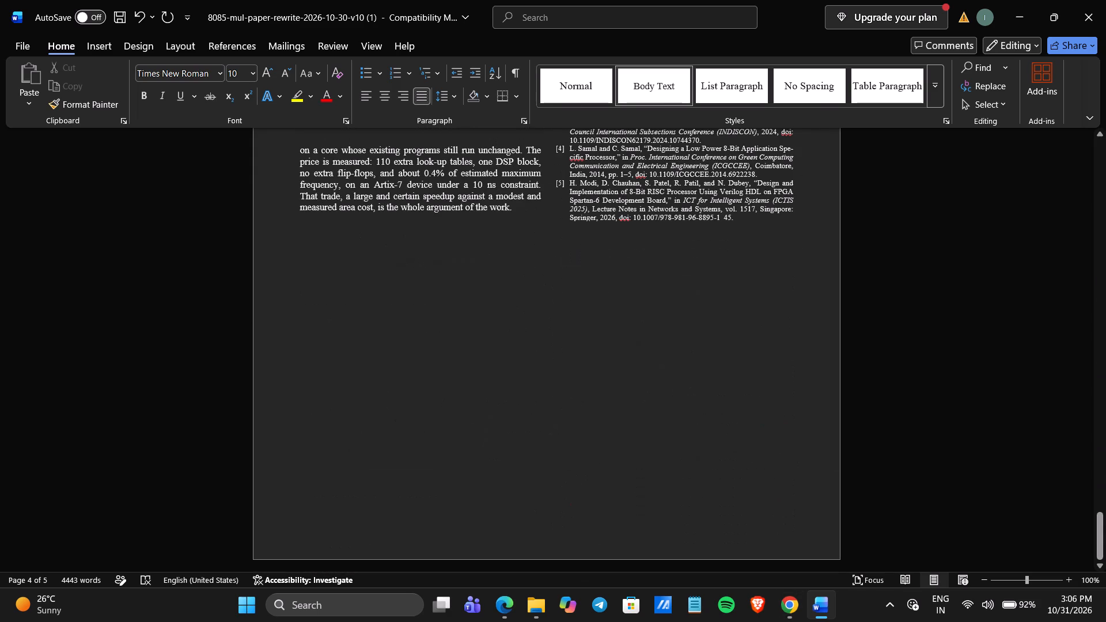
scroll(717, 331, up, 1)
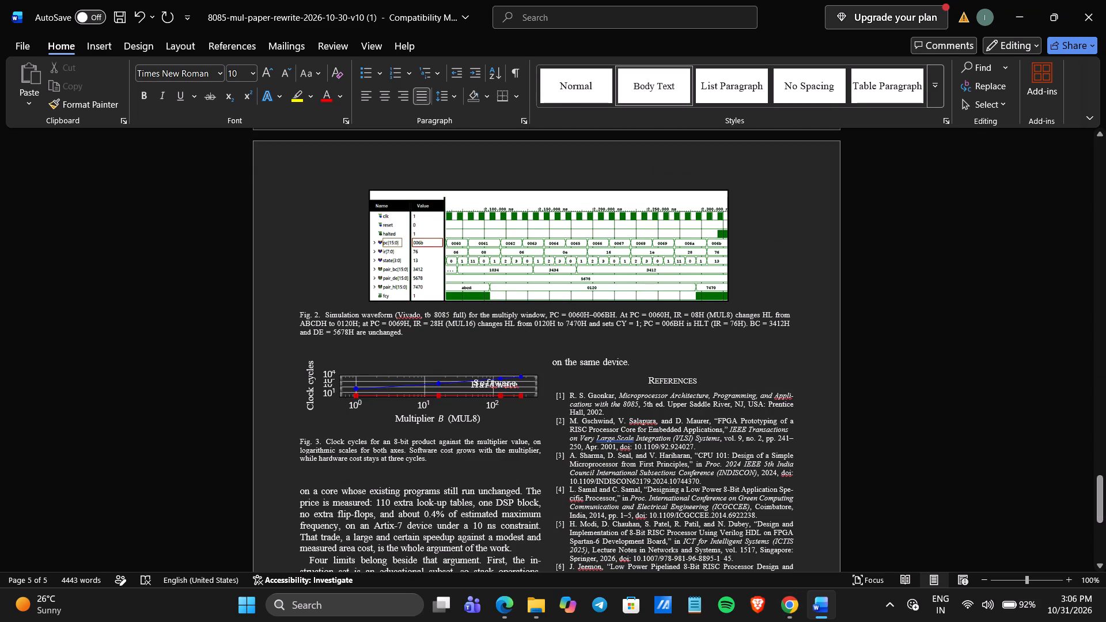
scroll(634, 438, down, 1)
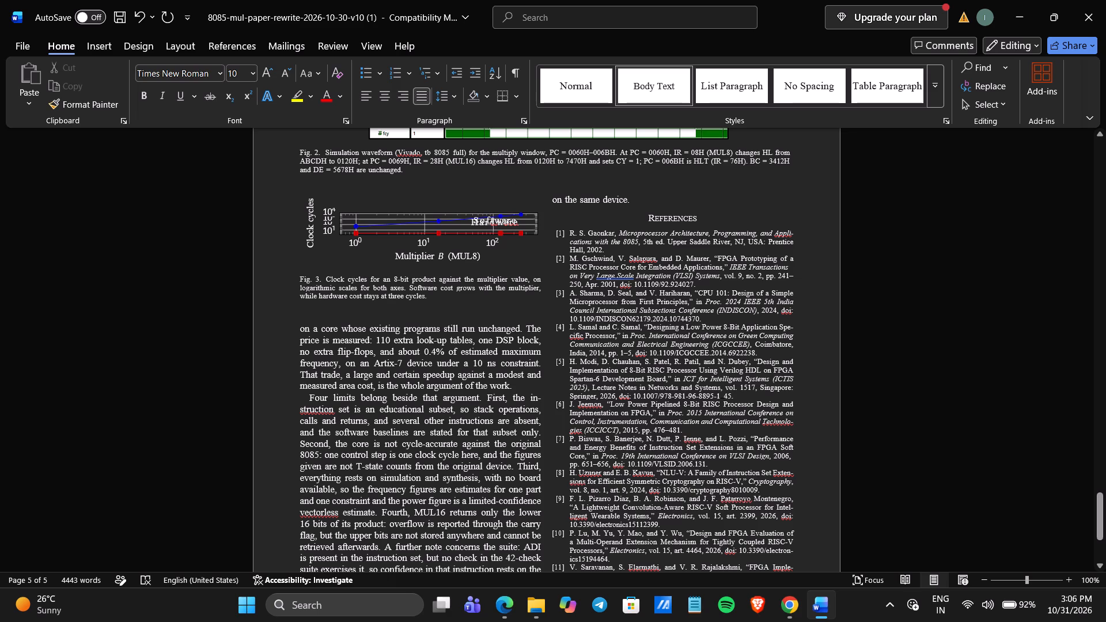
scroll(619, 446, down, 1)
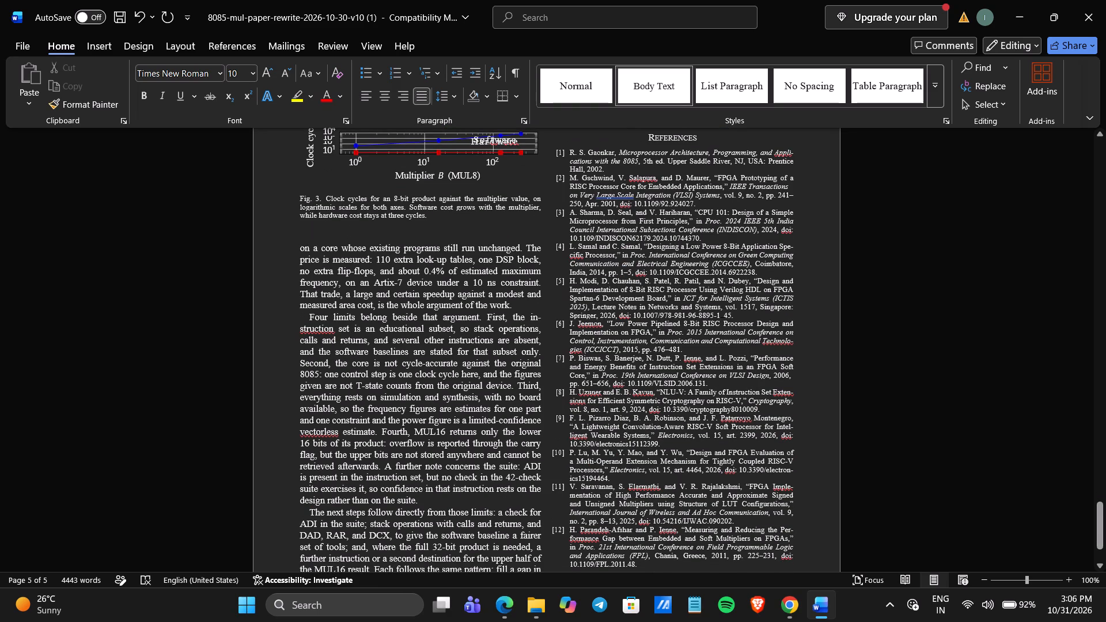
scroll(558, 500, down, 1)
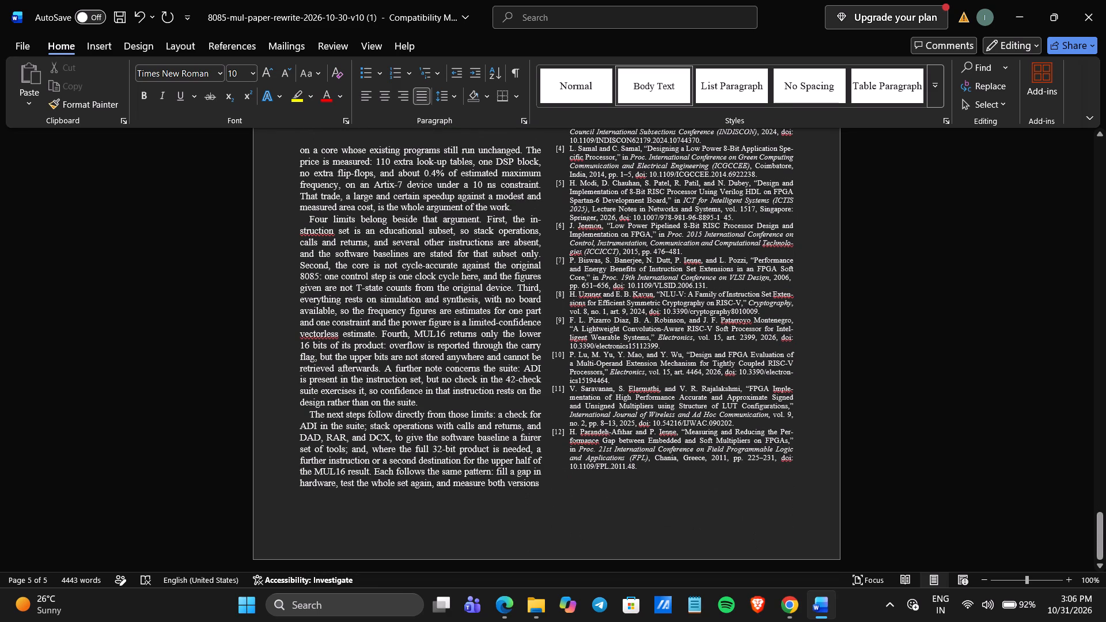
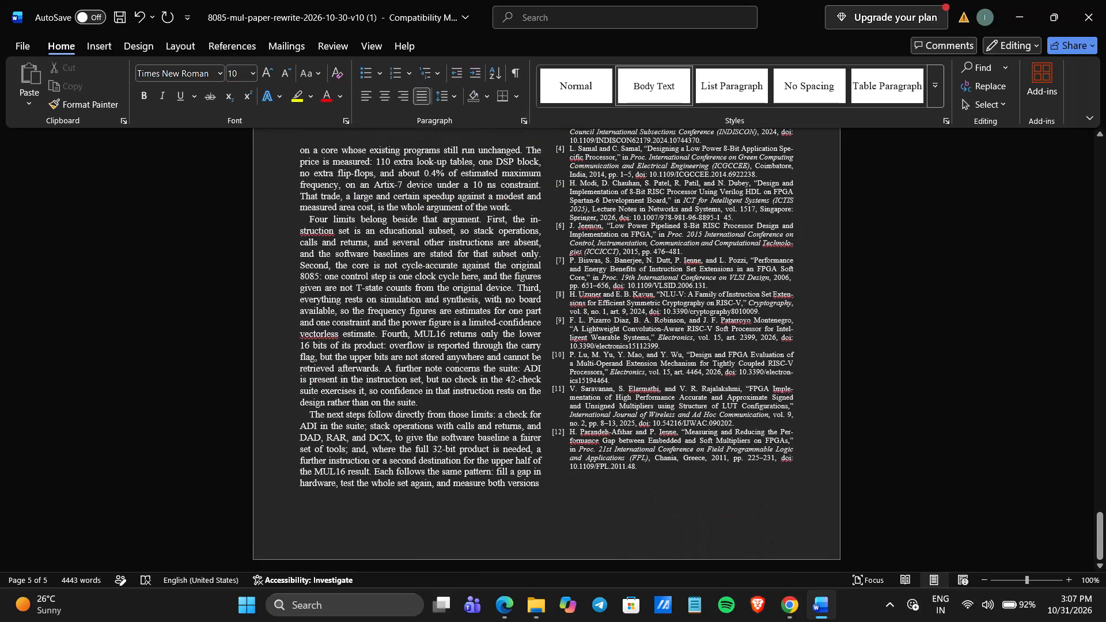
Return to page 1 of the Word paper and reread the abstract, including the sentence about CPU-core-only synthesis.
scroll(657, 385, up, 3)
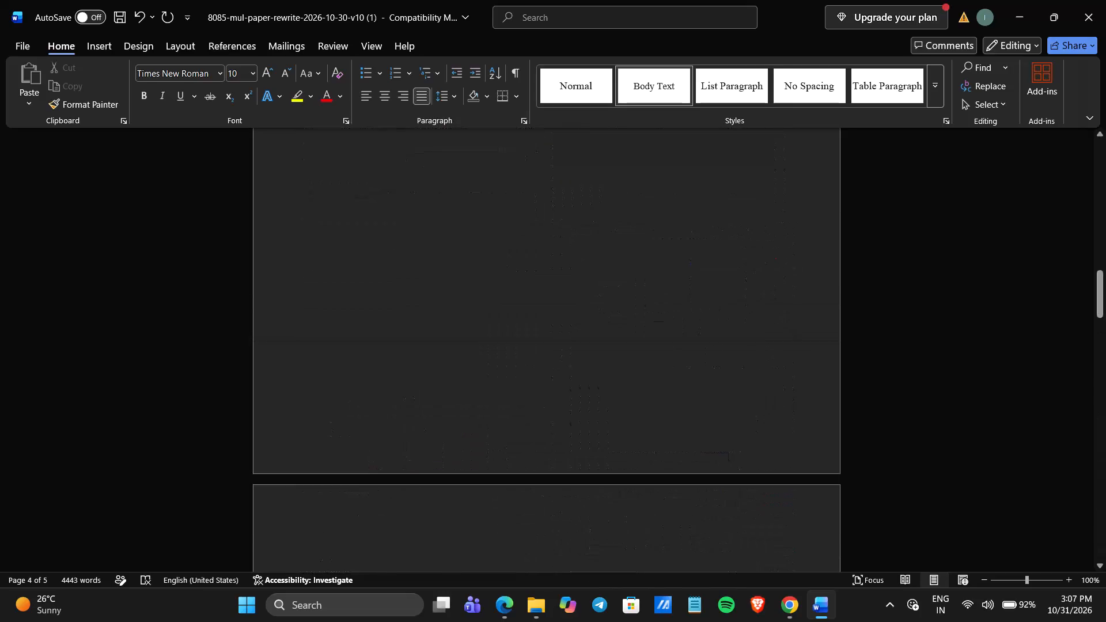
scroll(657, 385, up, 2)
click(540, 619)
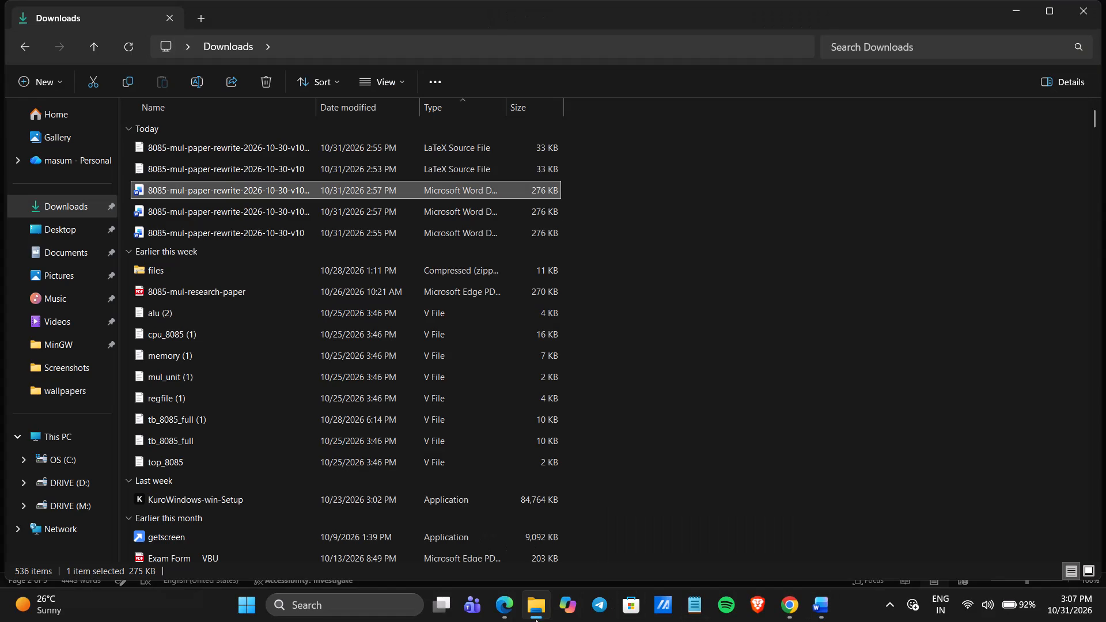
click(517, 619)
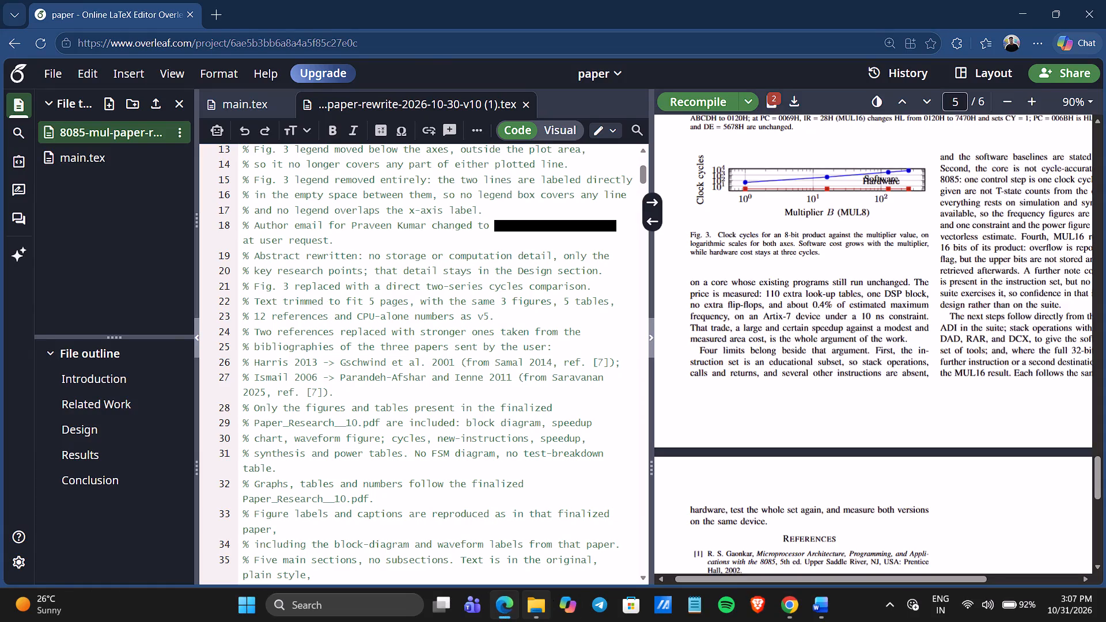
click(543, 621)
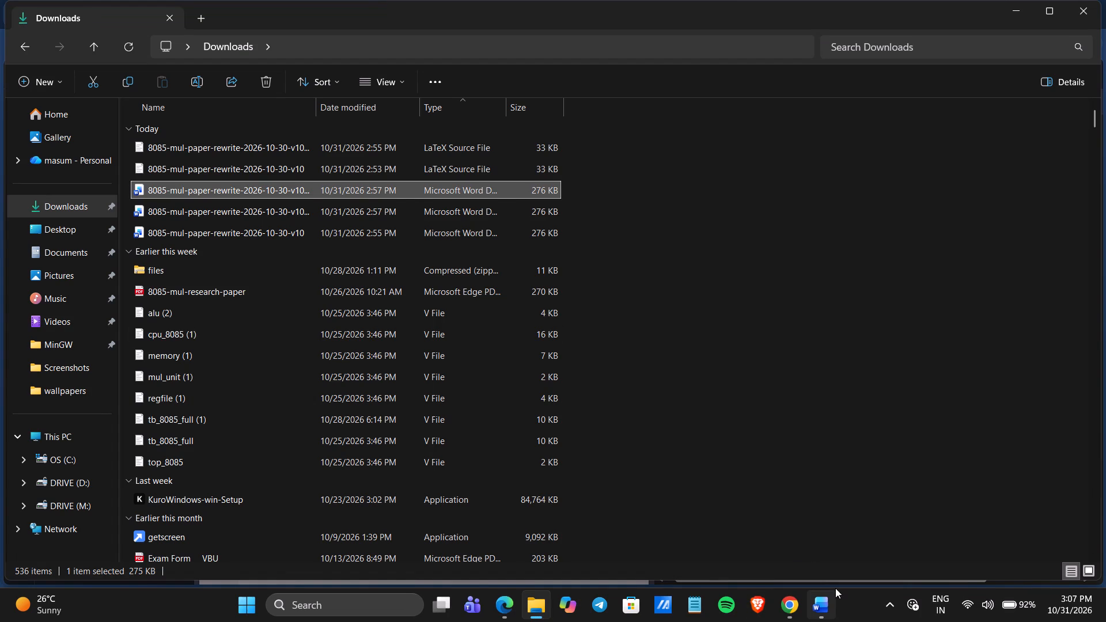
click(827, 600)
scroll(567, 422, up, 5)
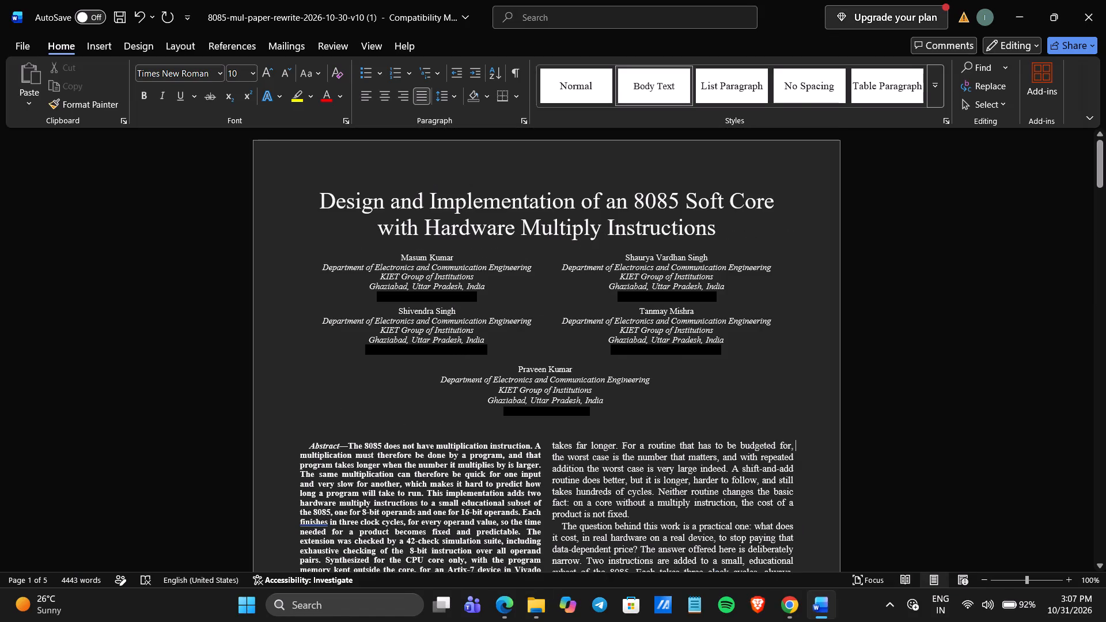
scroll(567, 422, down, 1)
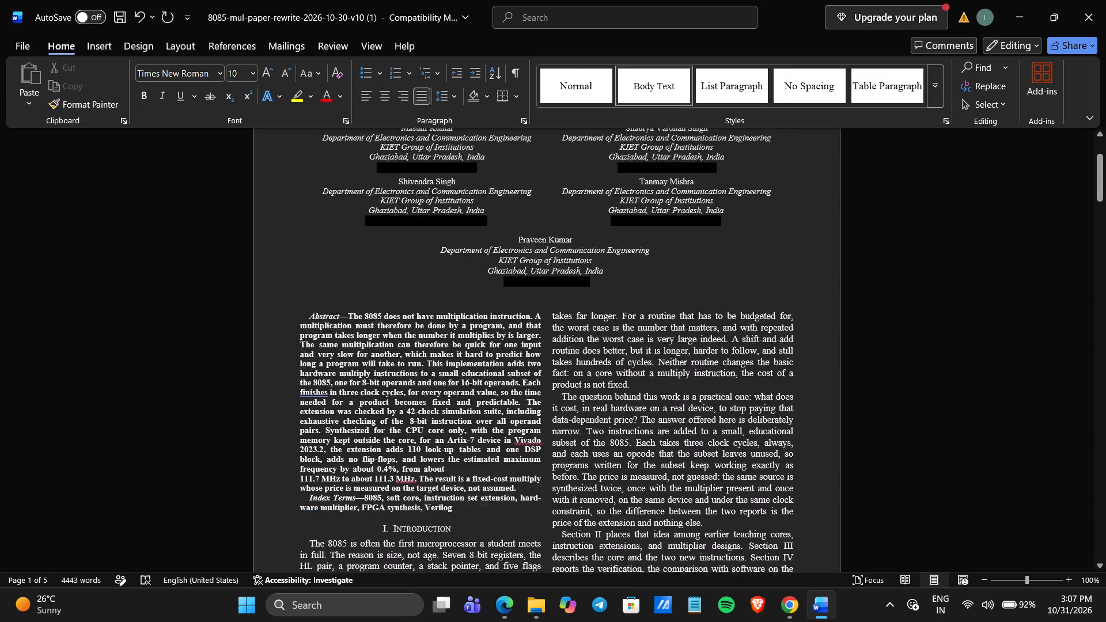
scroll(567, 422, down, 1)
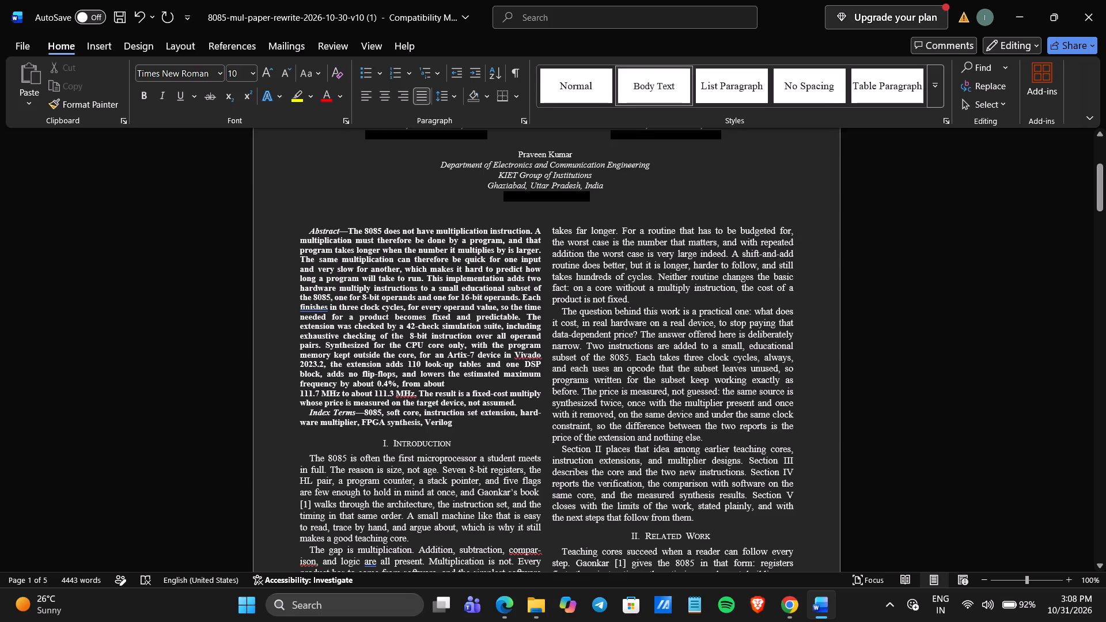
click(464, 345)
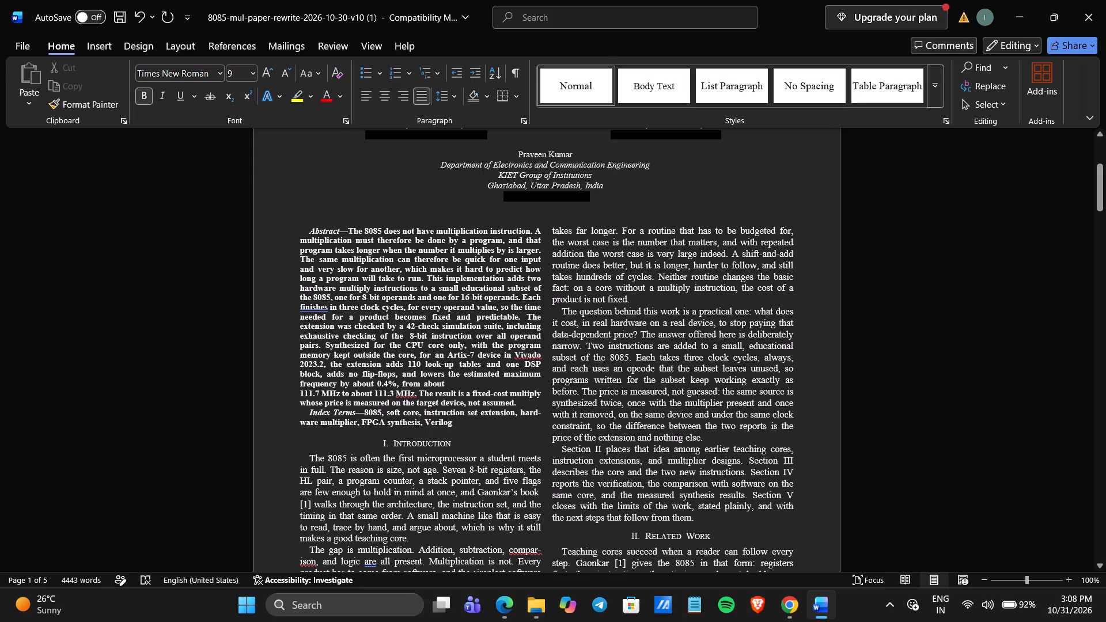
click(391, 185)
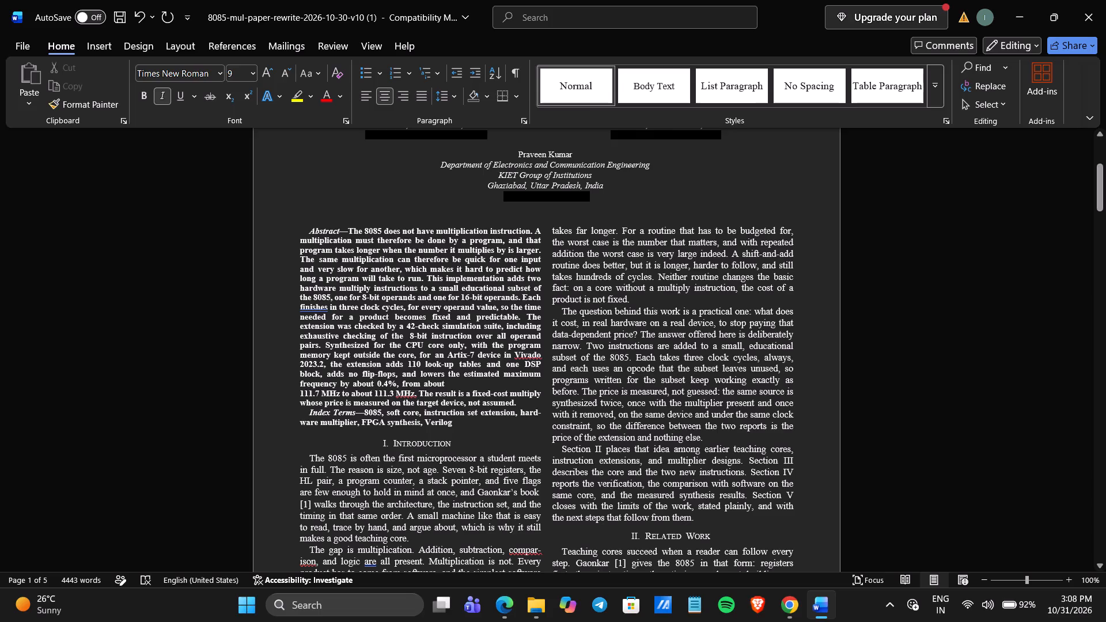
click(467, 346)
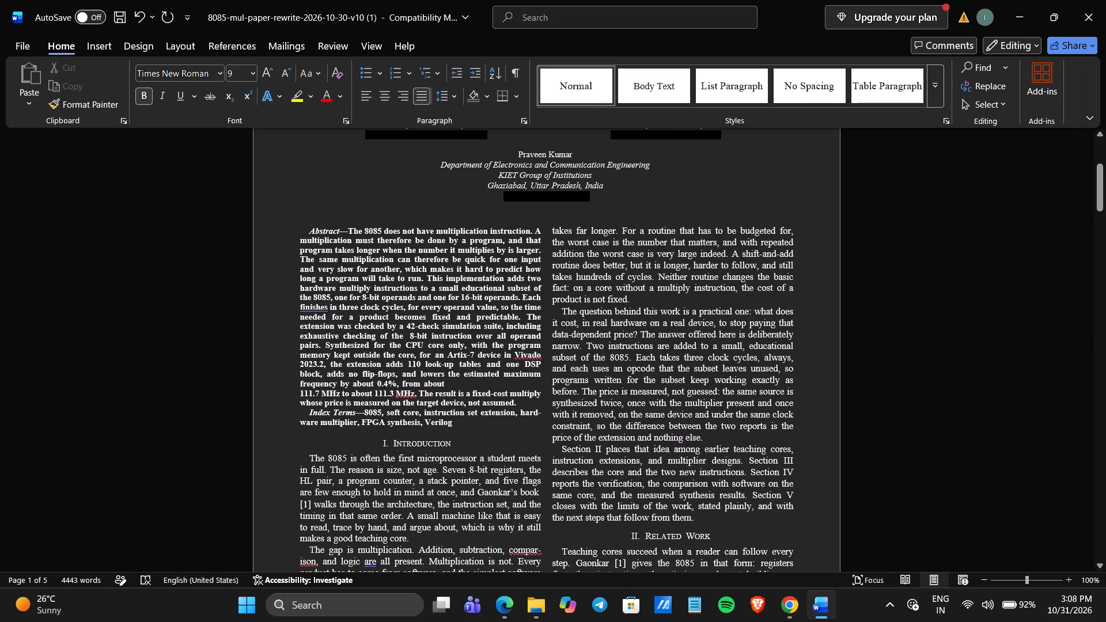
click(464, 344)
Replace "outside the core" with "externally" in the abstract's synthesis sentence so the phrase reads "with the program memory kept externally".
drag(412, 353, 337, 354)
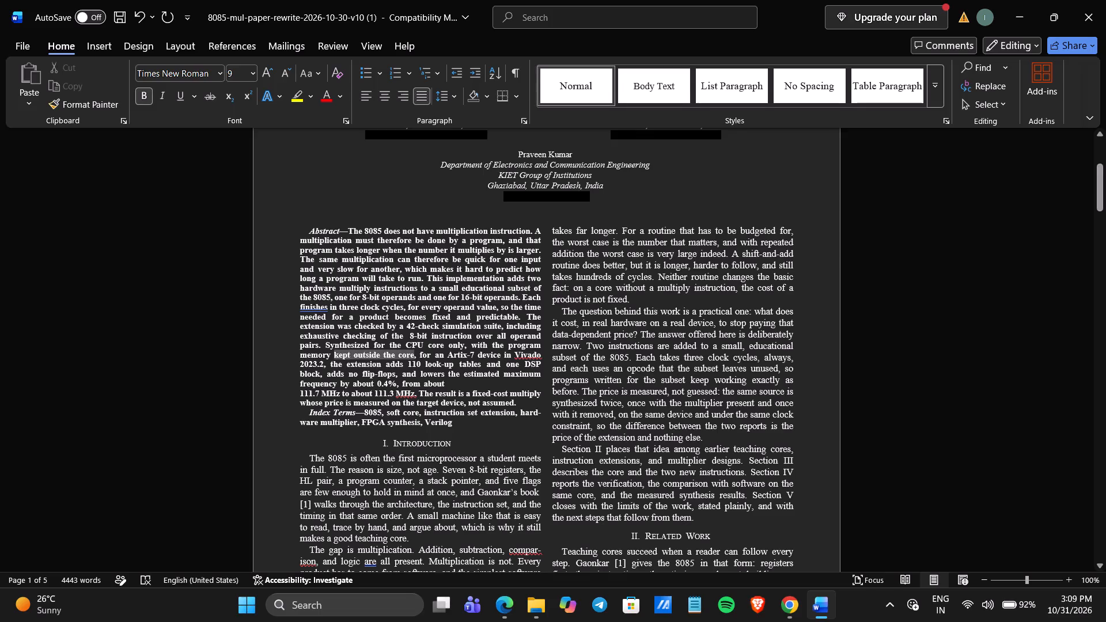
drag(337, 354, 334, 354)
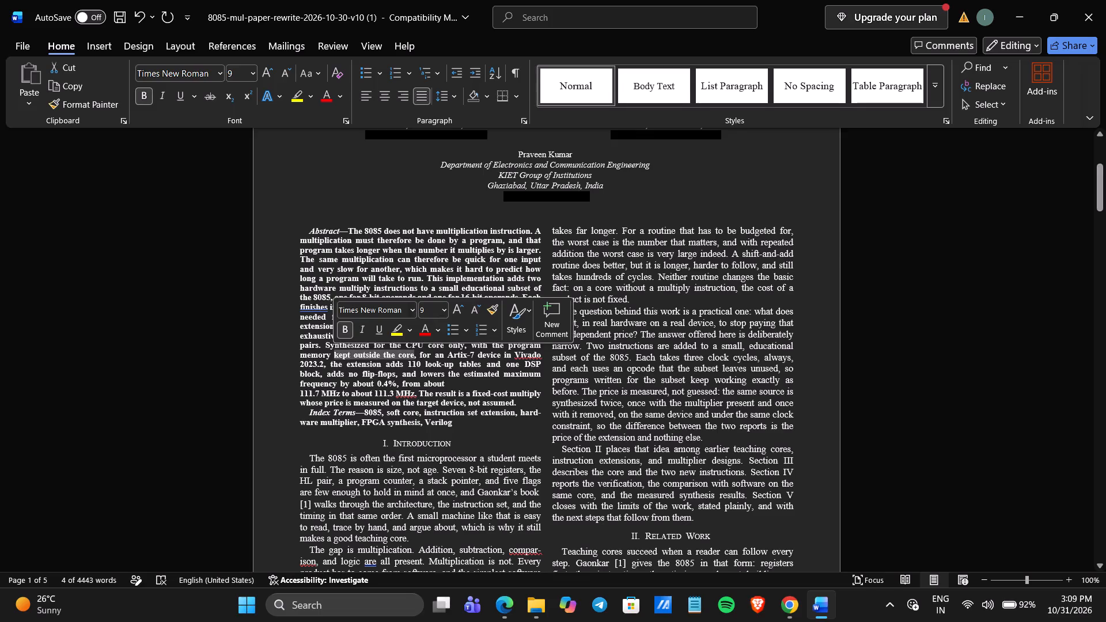
click(413, 352)
click(413, 352)
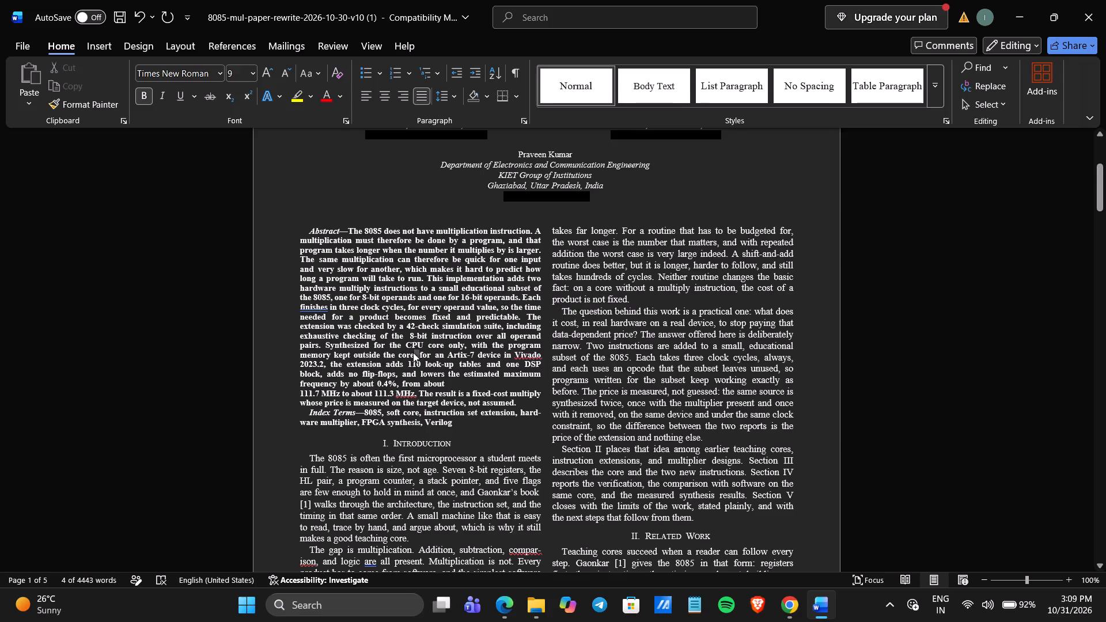
drag(413, 352, 407, 352)
click(409, 353)
drag(414, 355, 377, 354)
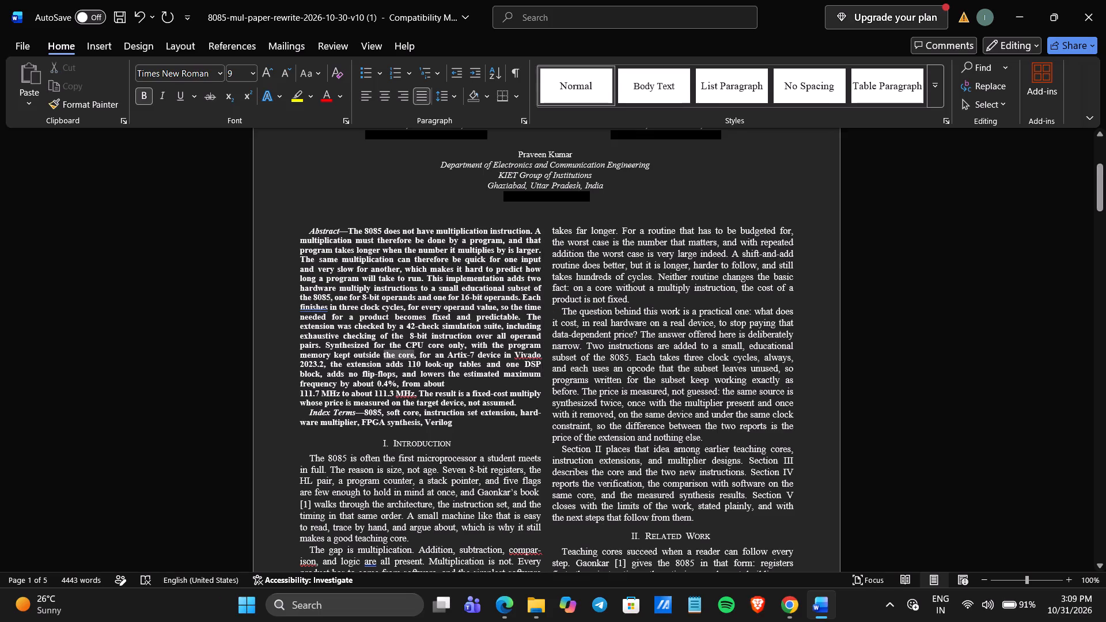
drag(377, 354, 359, 356)
key(BackSpace)
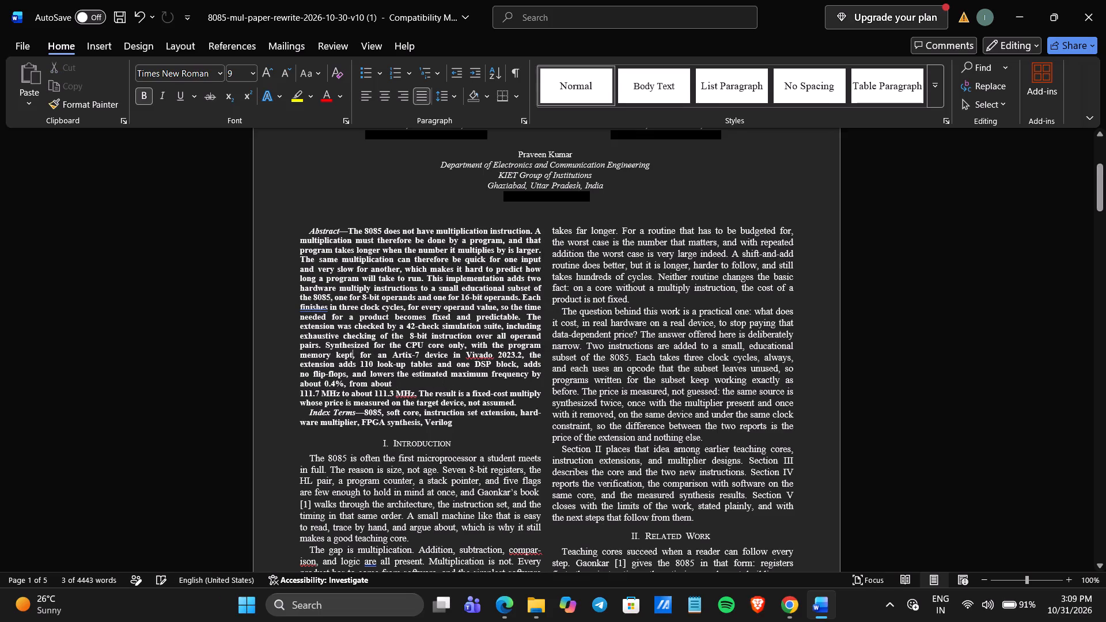
text(exterb)
key(BackSpace)
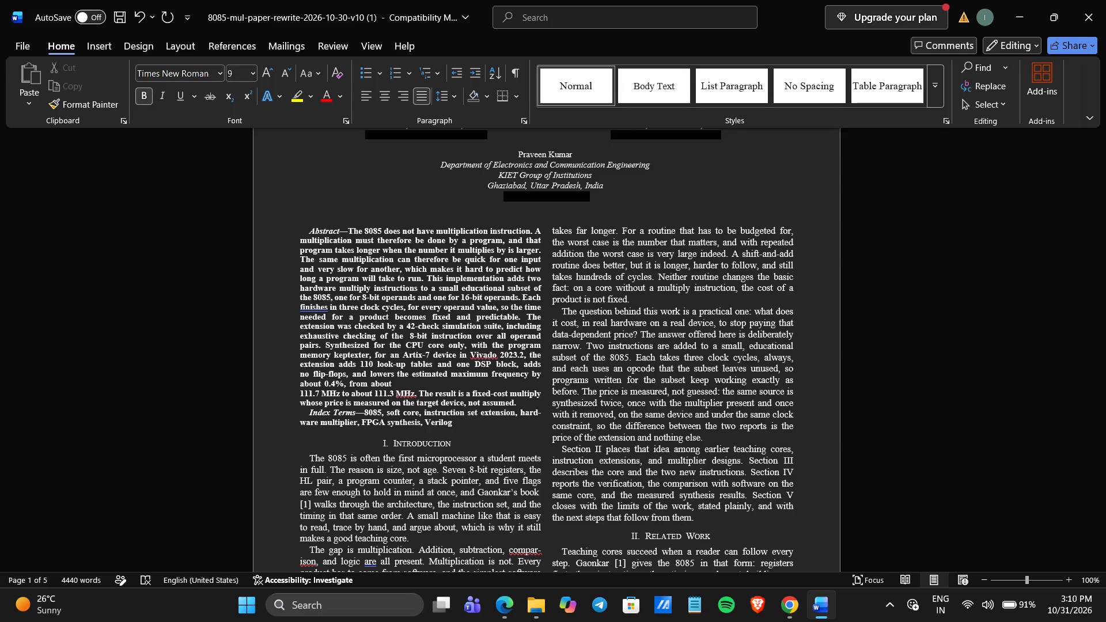
text(nally)
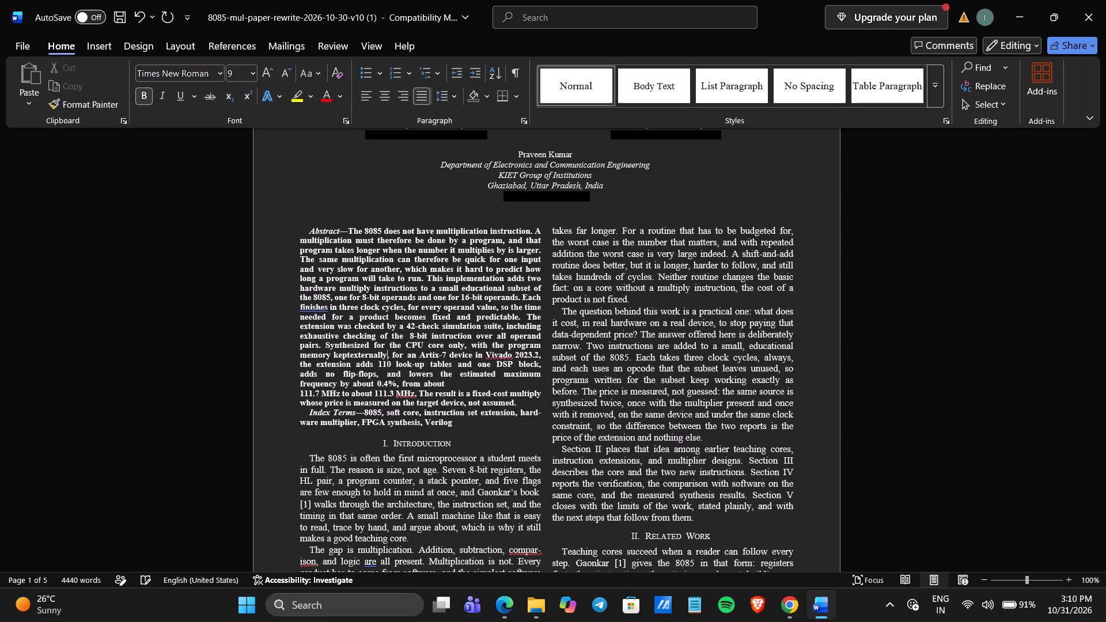
key(Left)
key(Left)
key(Left)
key(Left)
key(Left)
key(Left)
key(Left)
key(Left)
key(Left)
key(Left)
key(Left)
key(Right)
key(space)
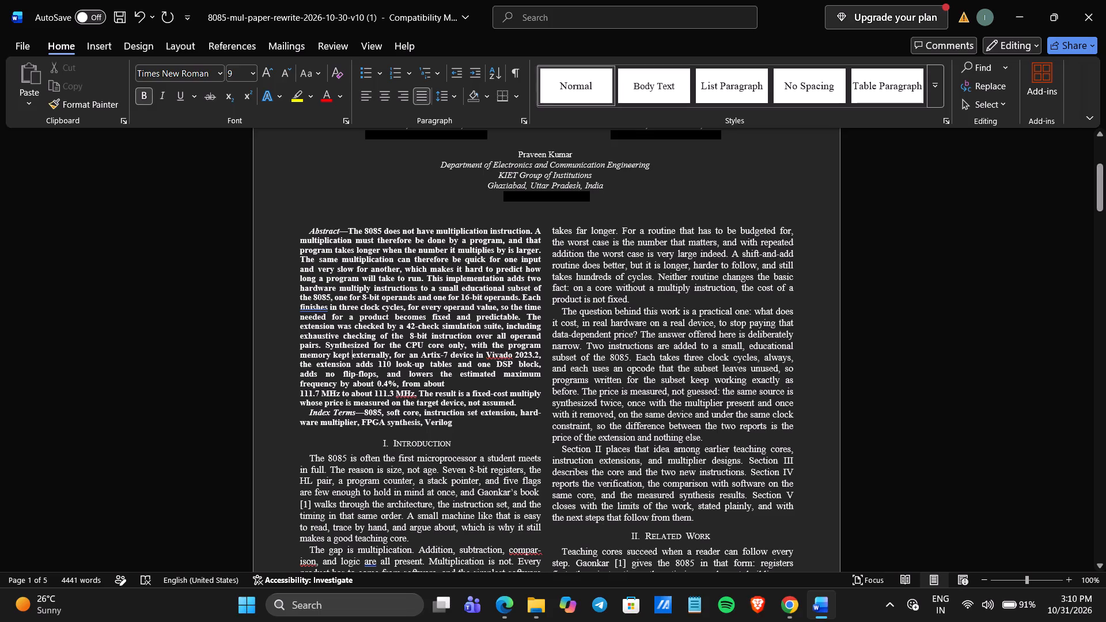
click(506, 435)
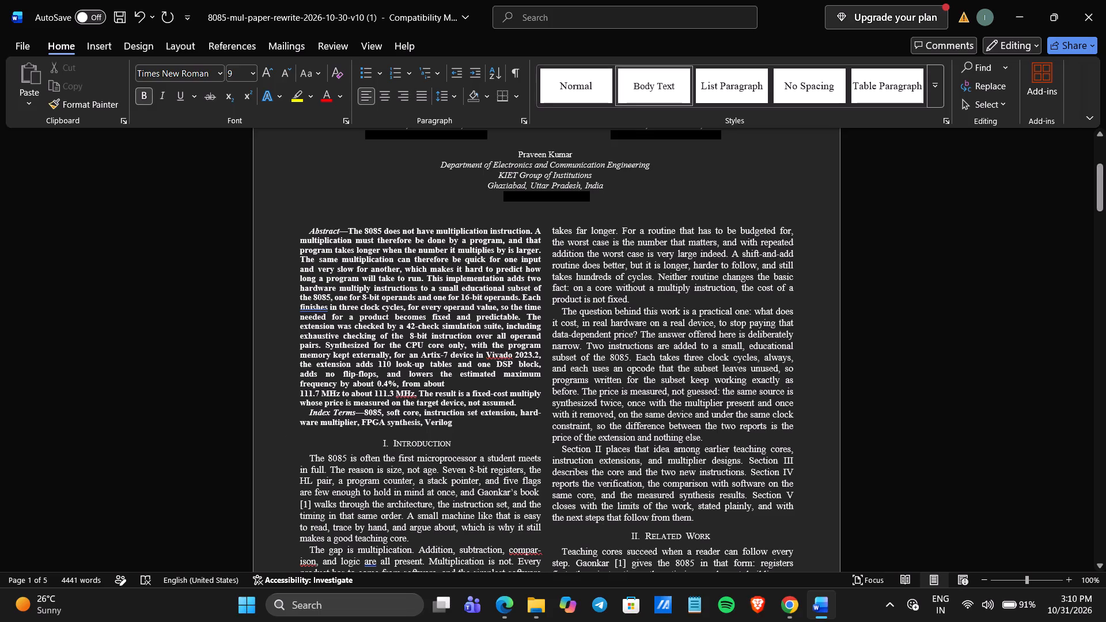
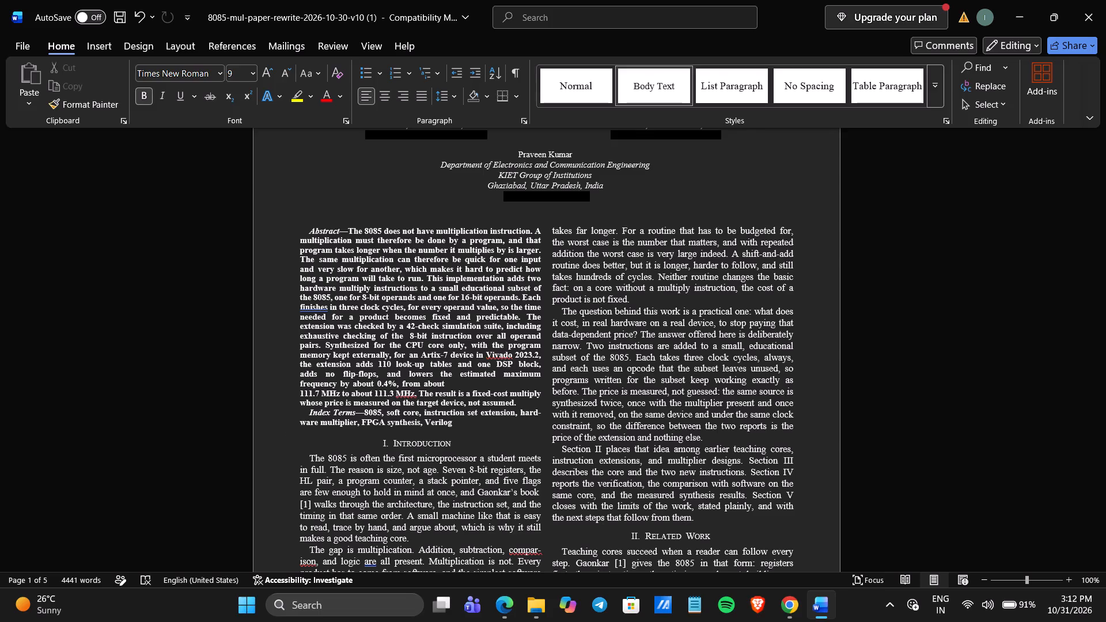
Remove the stray line break before "111.7 MHz" in the abstract, keeping one space so it reads "from about 111.7 MHz".
scroll(695, 423, down, 2)
scroll(695, 423, up, 1)
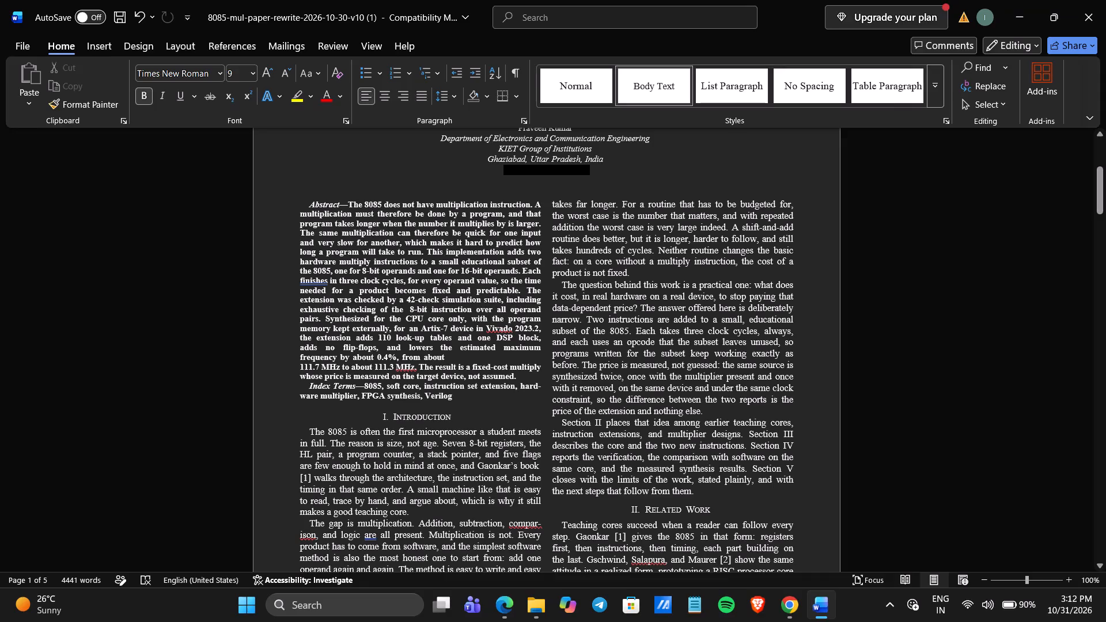
scroll(483, 348, down, 1)
scroll(483, 348, up, 1)
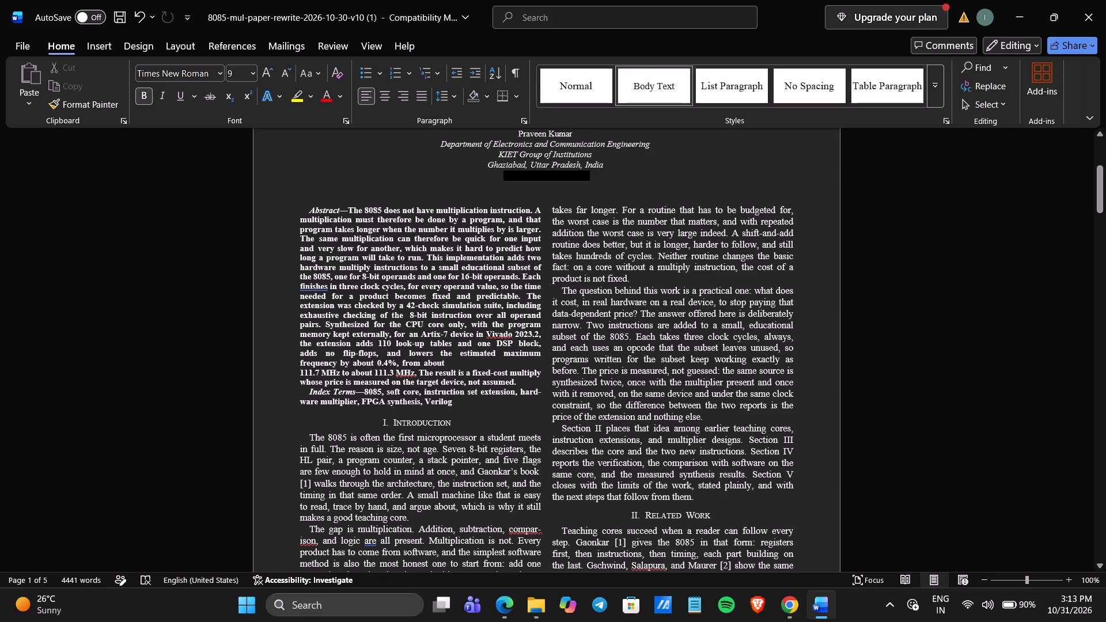
click(298, 363)
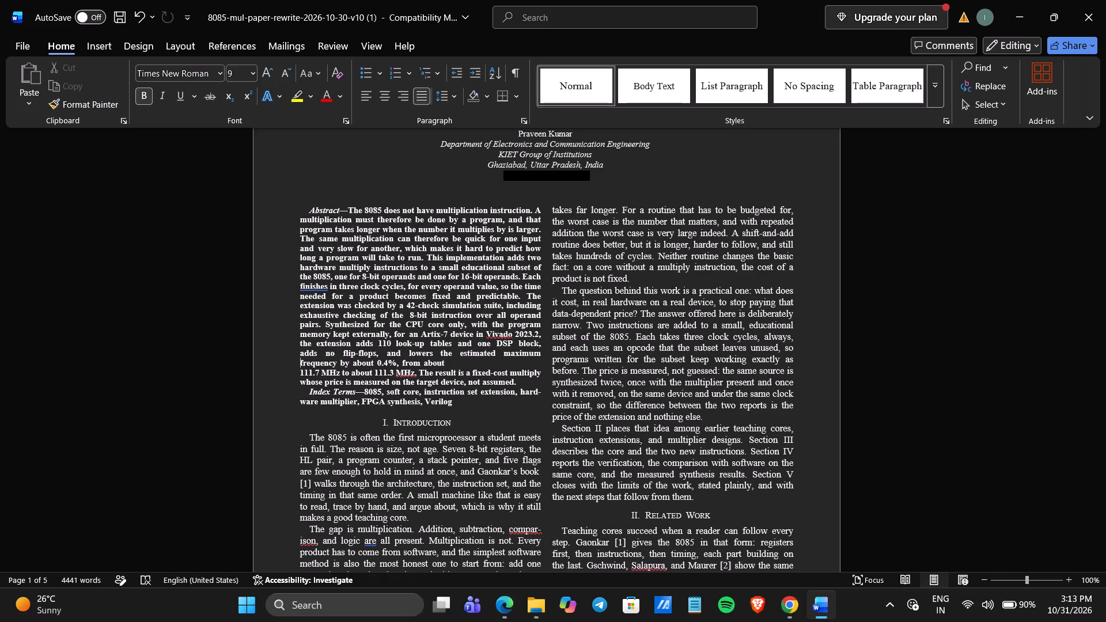
click(298, 373)
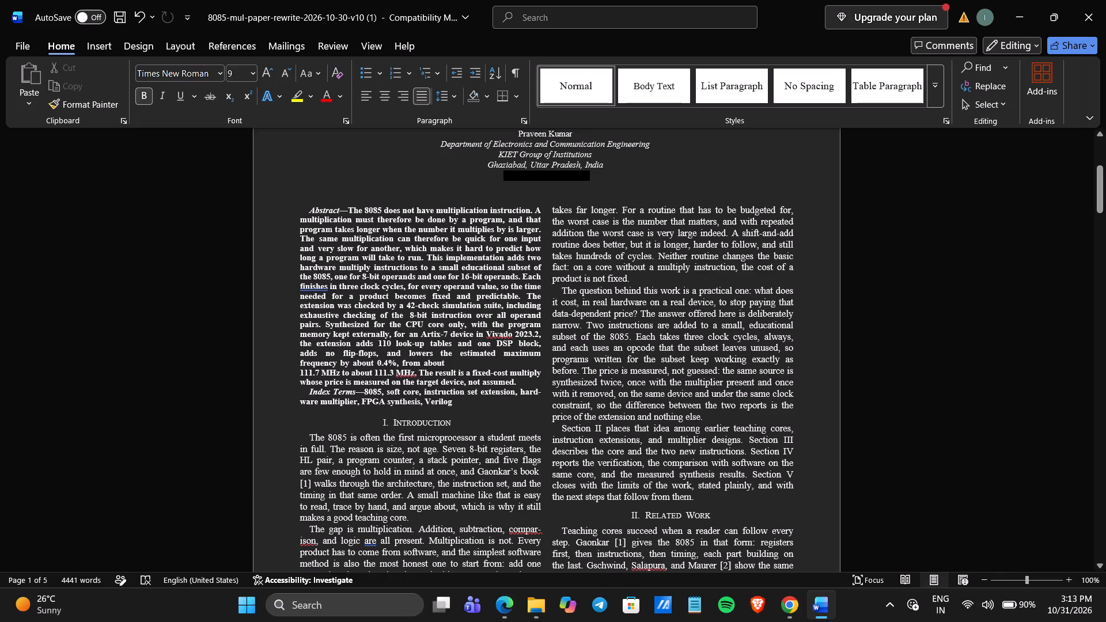
key(BackSpace)
key(BackSpace)
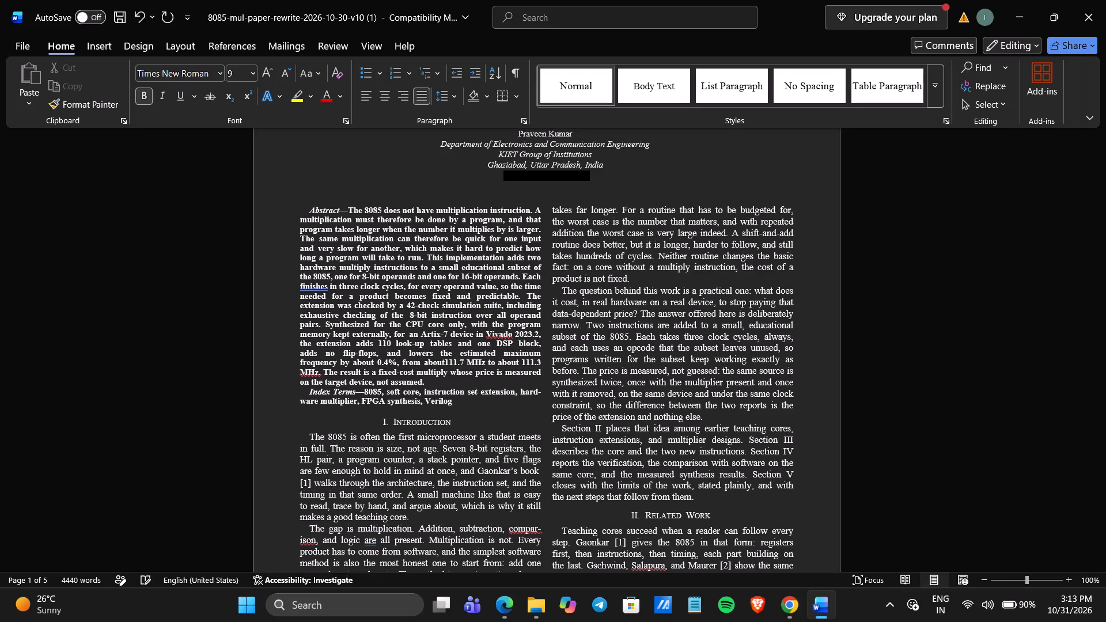
key(space)
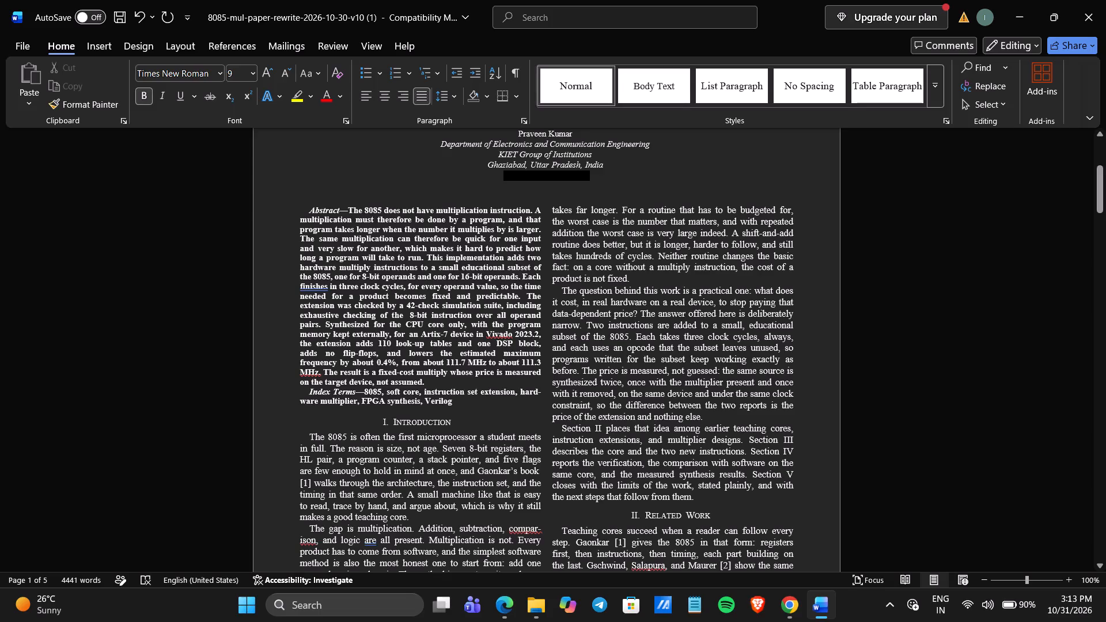
click(442, 385)
Insert "original" before "8085" in the abstract's opening sentence so it begins "The original 8085".
click(362, 213)
key(space)
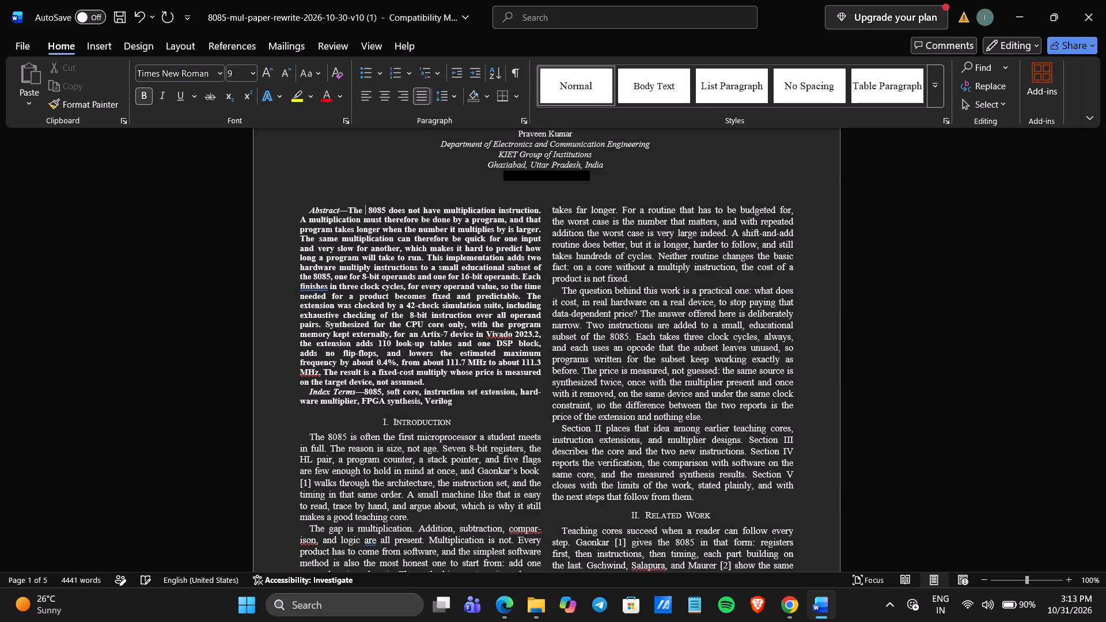
text(origin)
text(al)
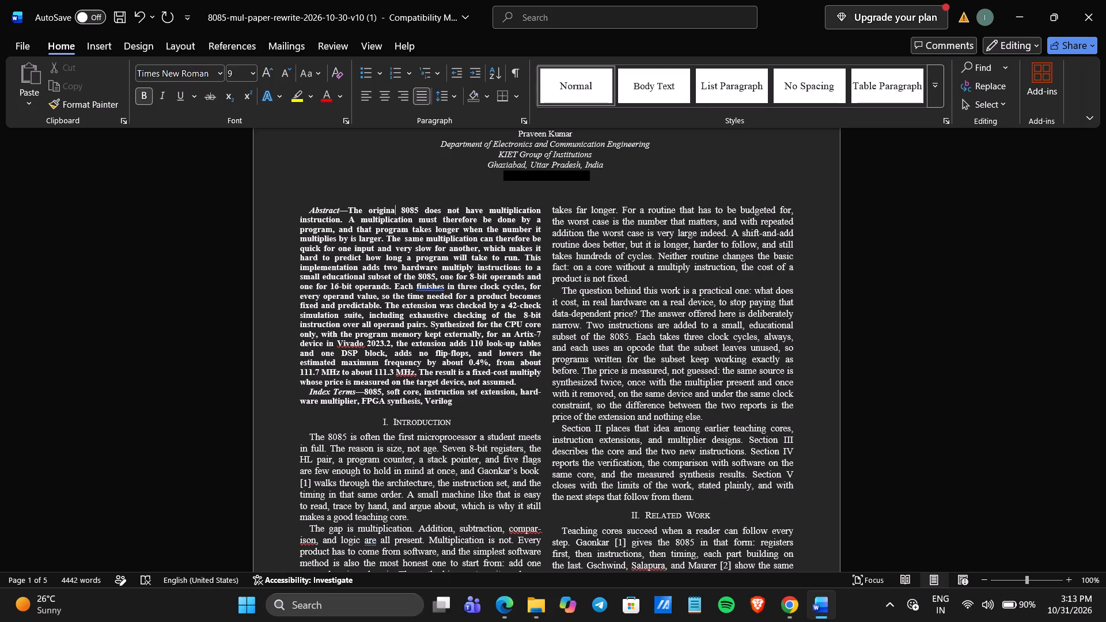
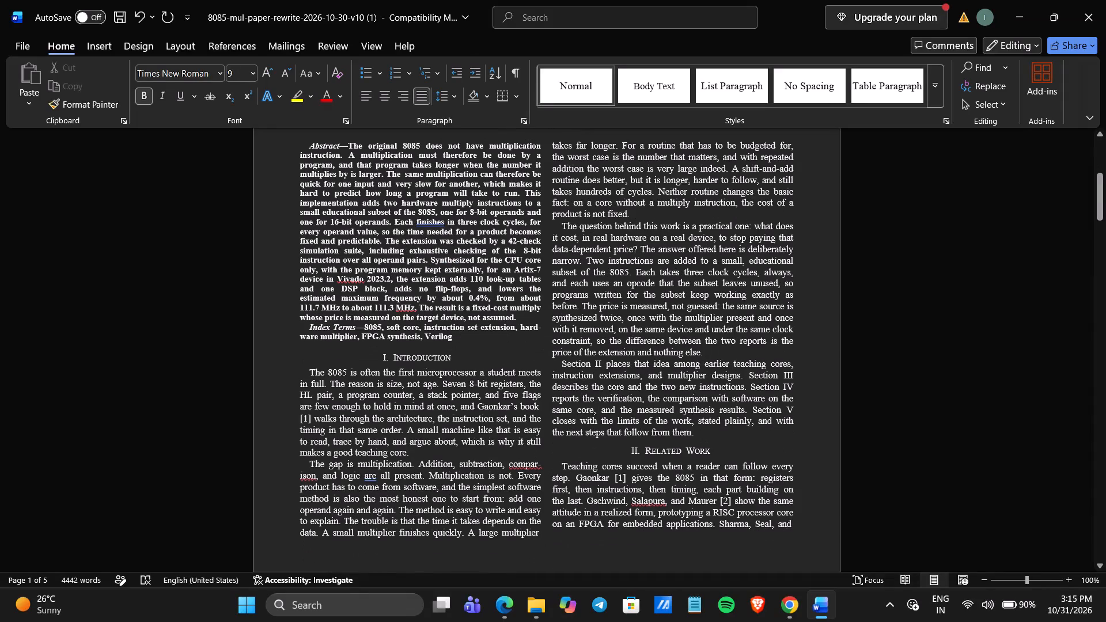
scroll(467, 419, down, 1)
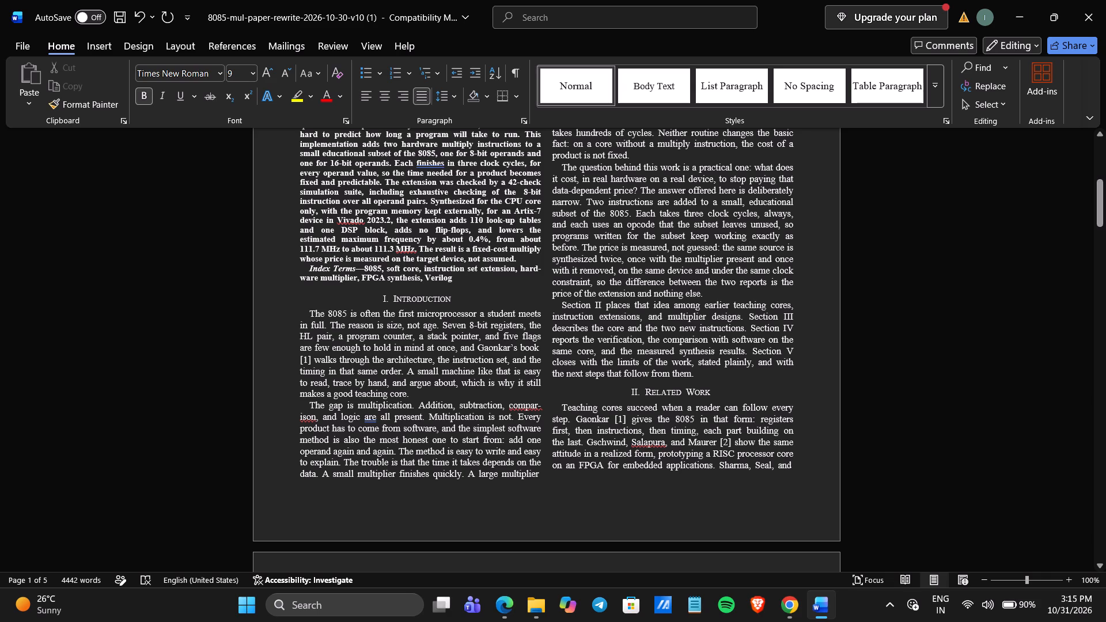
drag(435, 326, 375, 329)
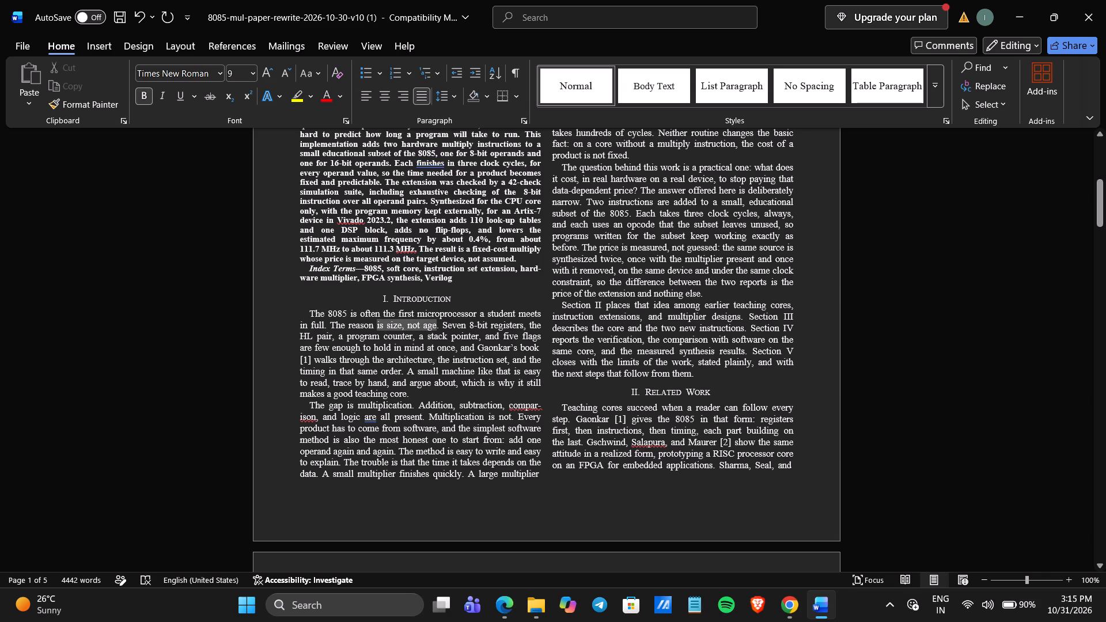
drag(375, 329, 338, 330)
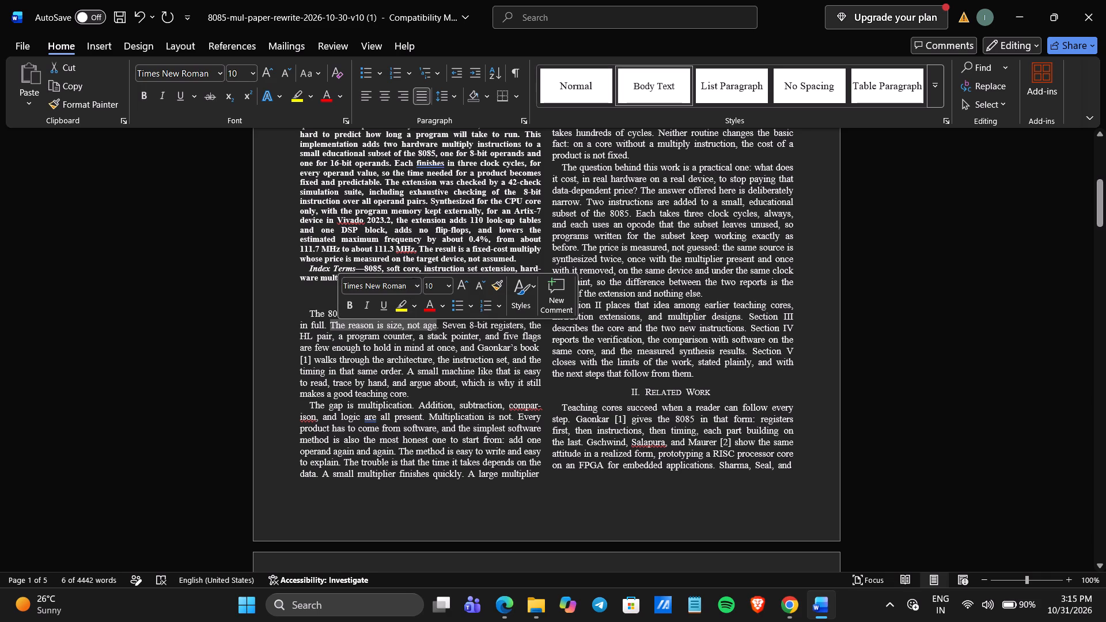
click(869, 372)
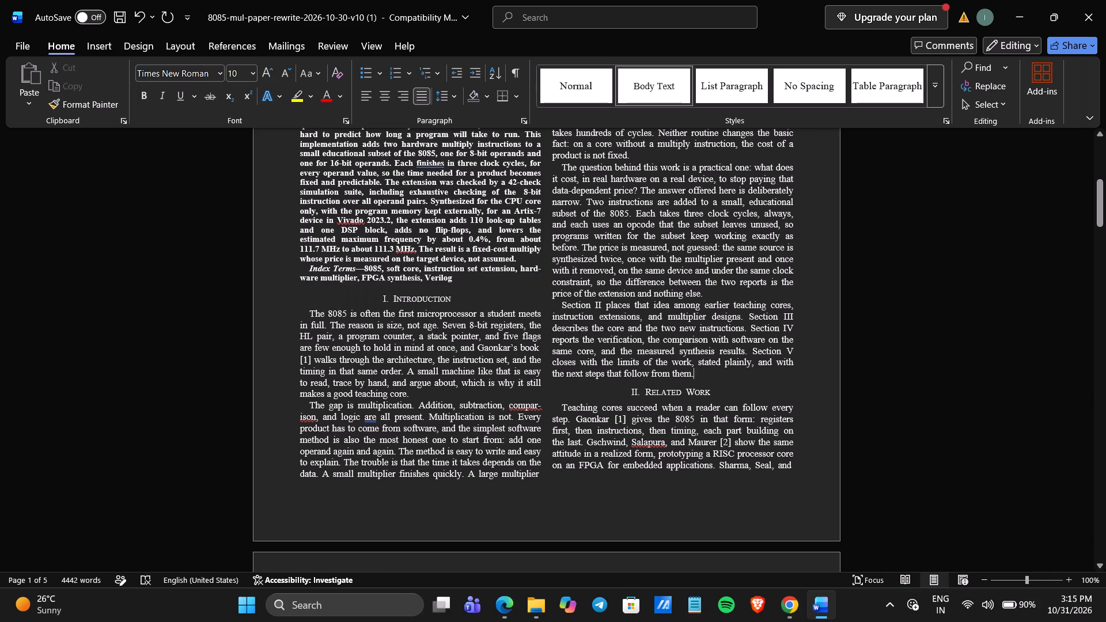
Select the full abstract together with the Index Terms paragraph, from "Abstract" through "Verilog".
drag(457, 284, 293, 104)
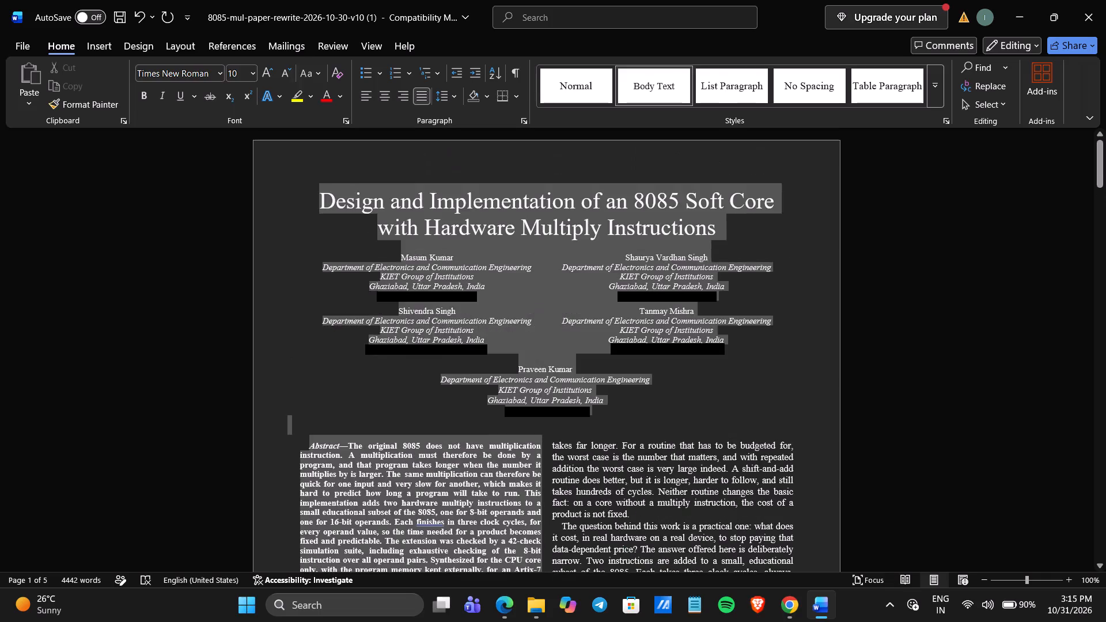
drag(293, 104, 279, 442)
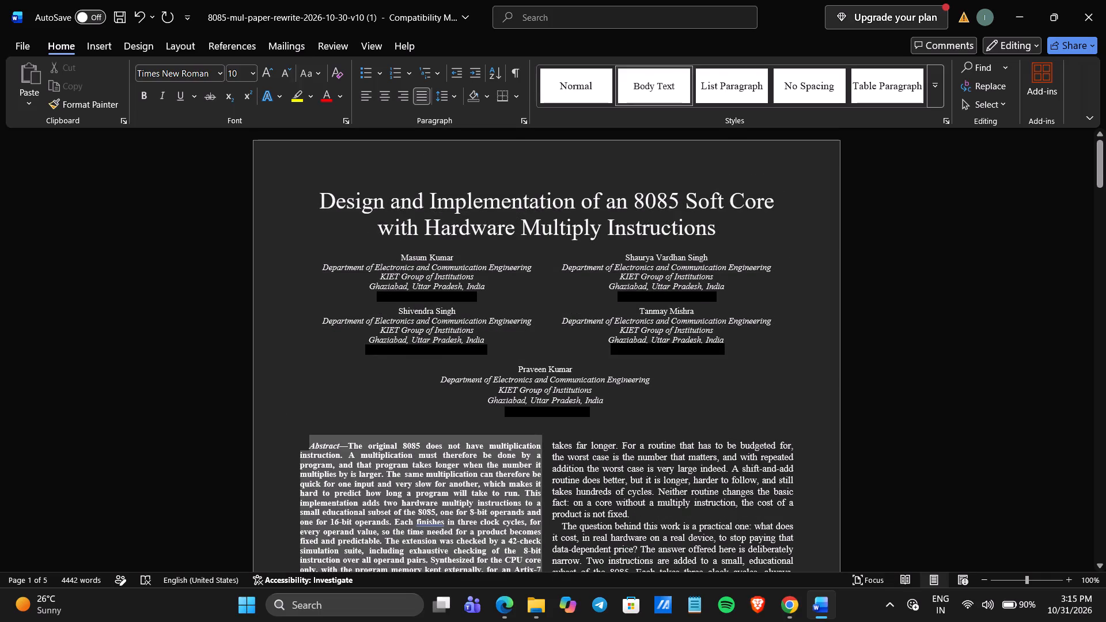
drag(279, 442, 264, 439)
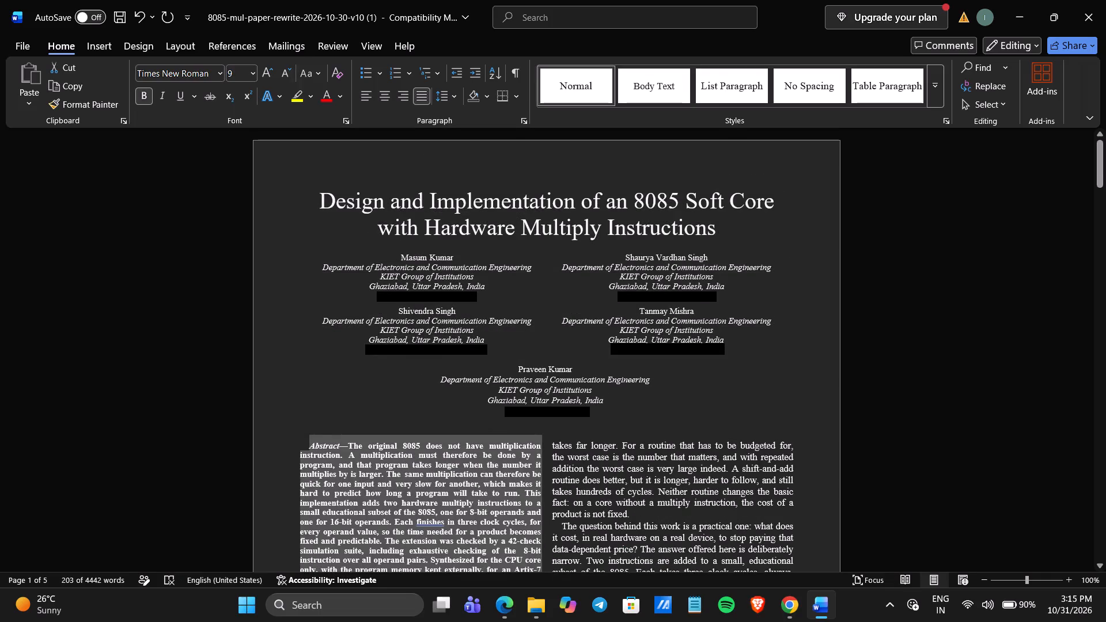
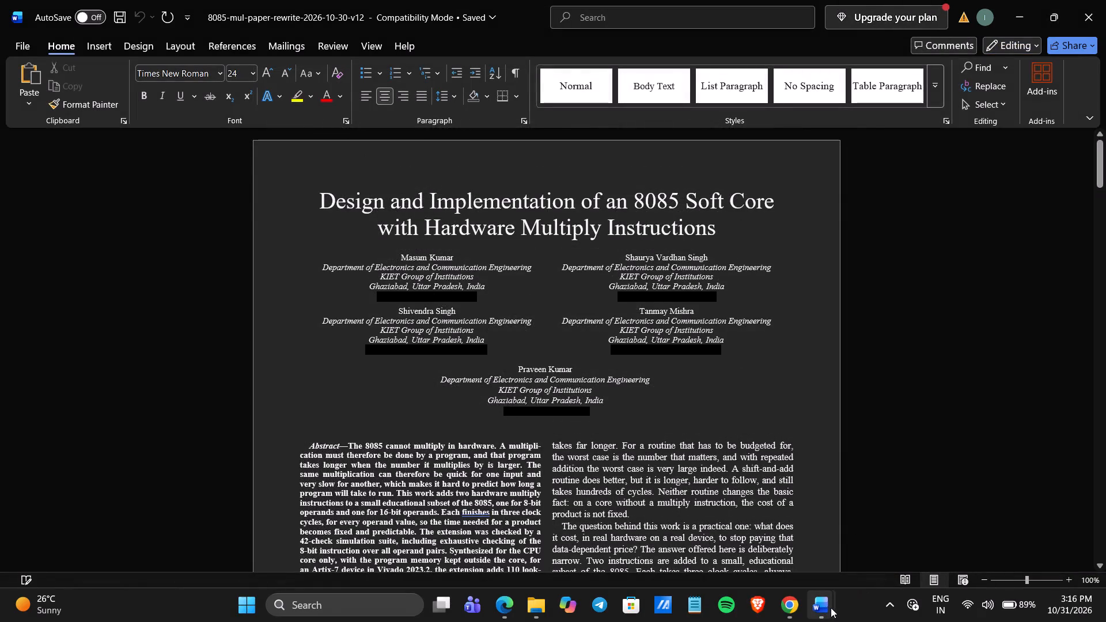
Select the full abstract together with the Index Terms paragraph in the 8085-mul-paper-rewrite-2026-10-30-v12 document.
click(831, 606)
click(1028, 245)
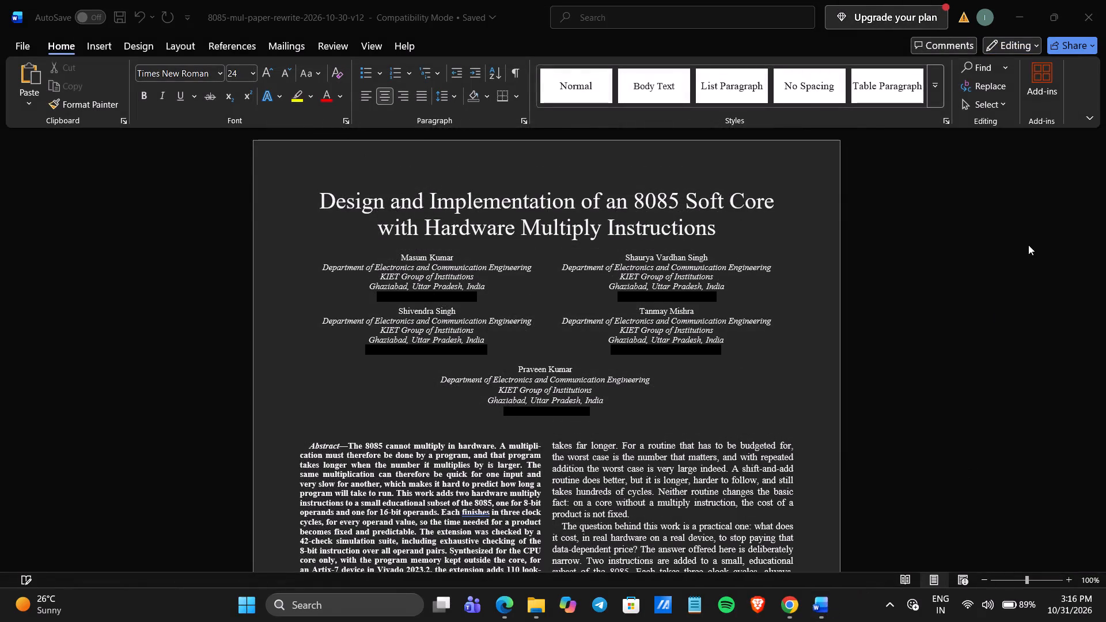
scroll(616, 365, down, 1)
scroll(616, 365, up, 1)
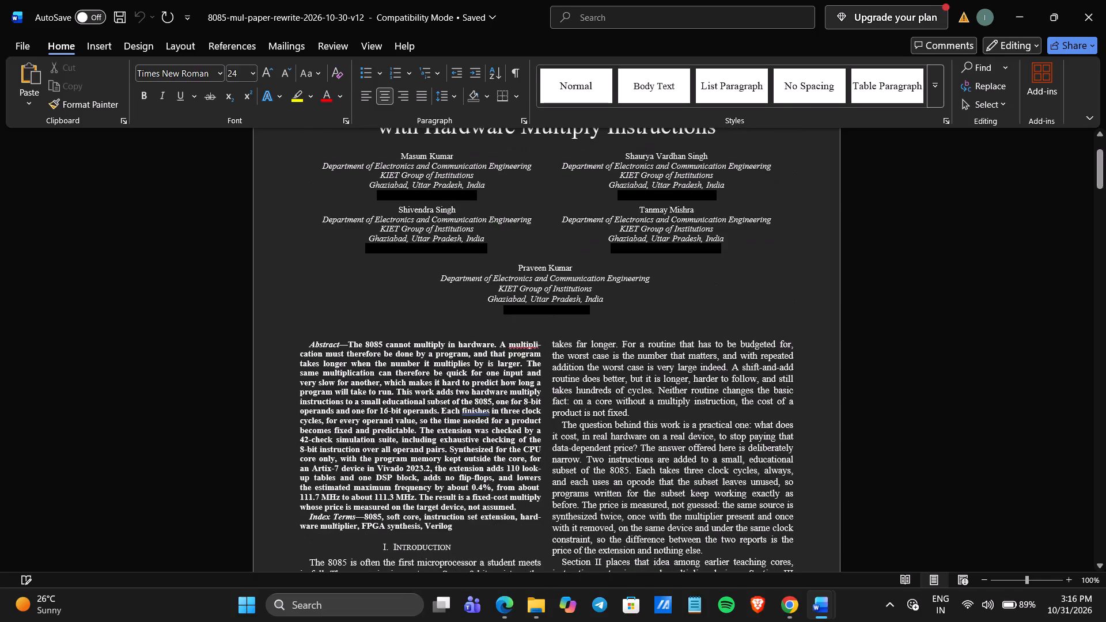
scroll(616, 365, down, 1)
drag(463, 386, 404, 364)
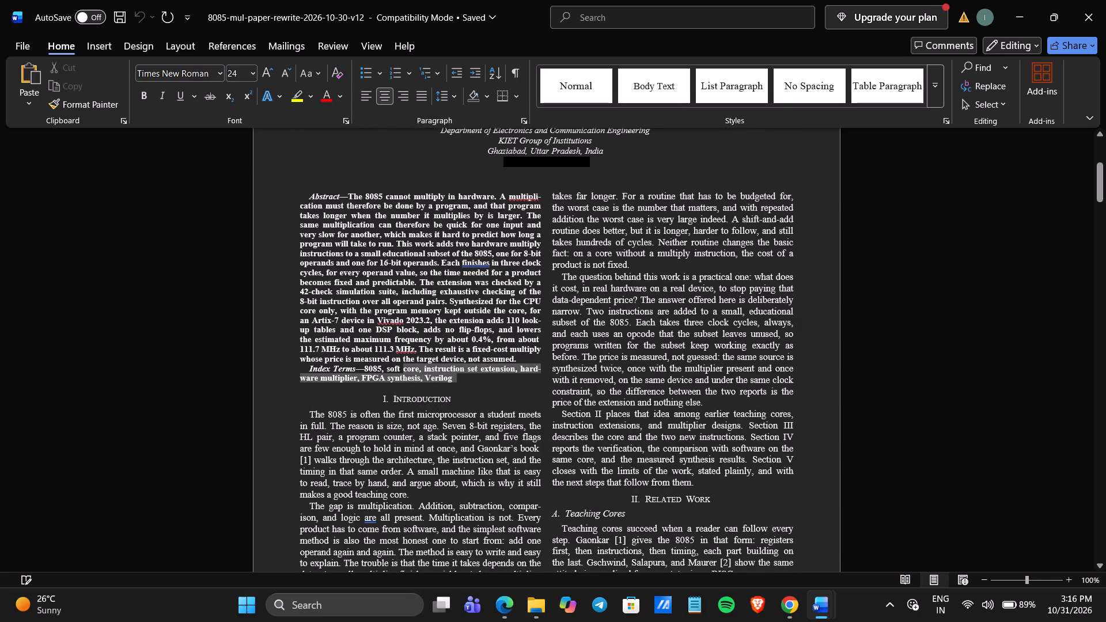
drag(404, 364, 283, 199)
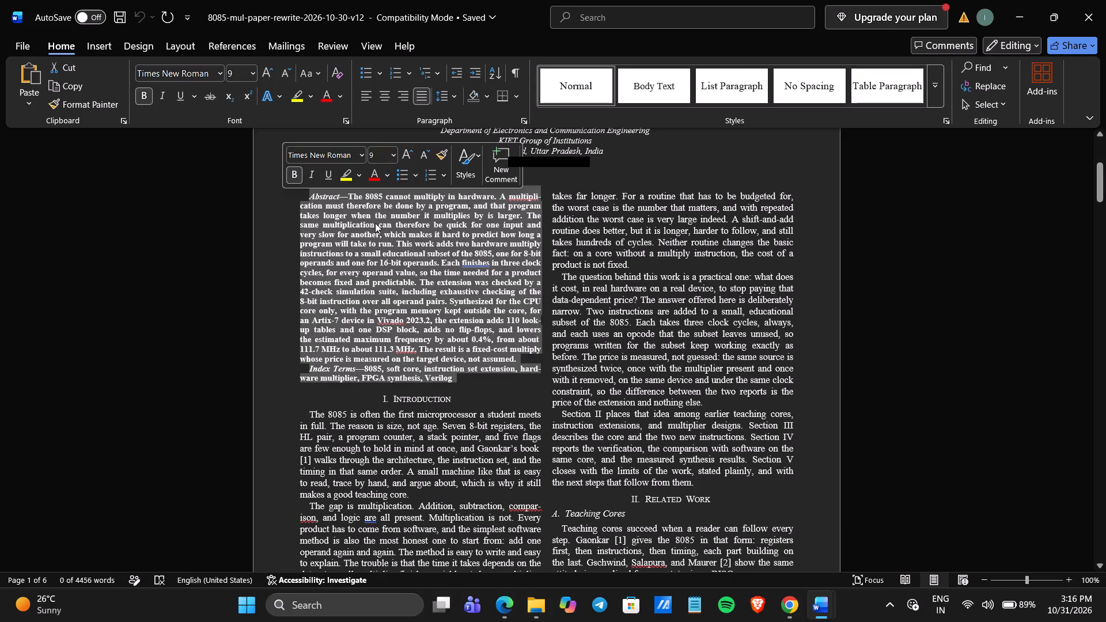
Review the v12 document from the abstract through the Fig. 1 block diagram and Table I on page 3.
scroll(245, 206, down, 4)
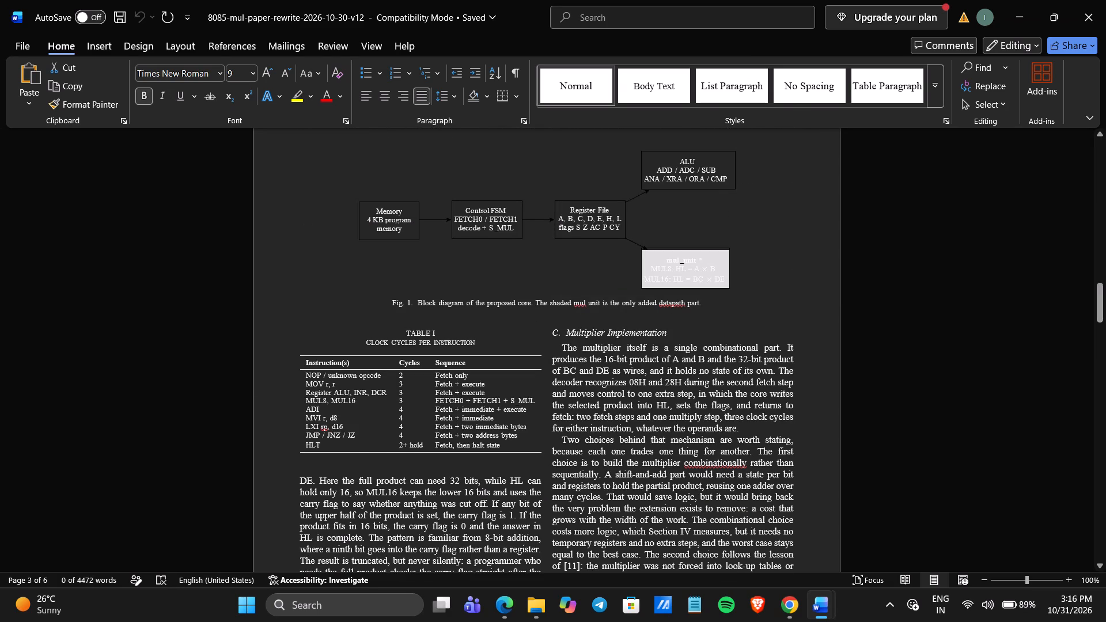
scroll(334, 250, up, 1)
scroll(511, 291, down, 1)
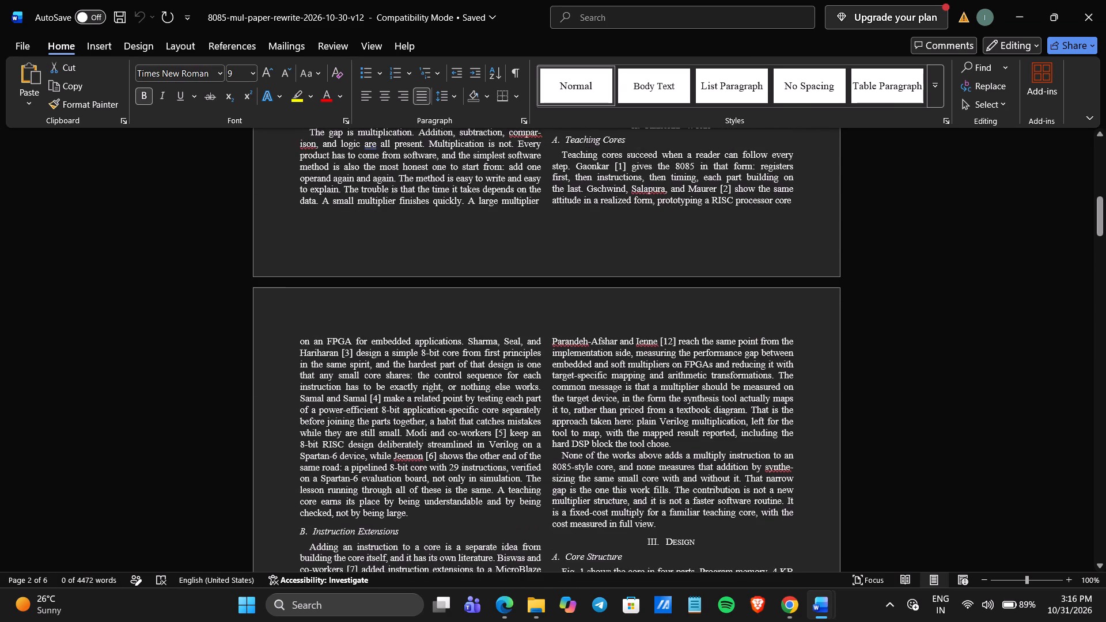
scroll(511, 291, down, 2)
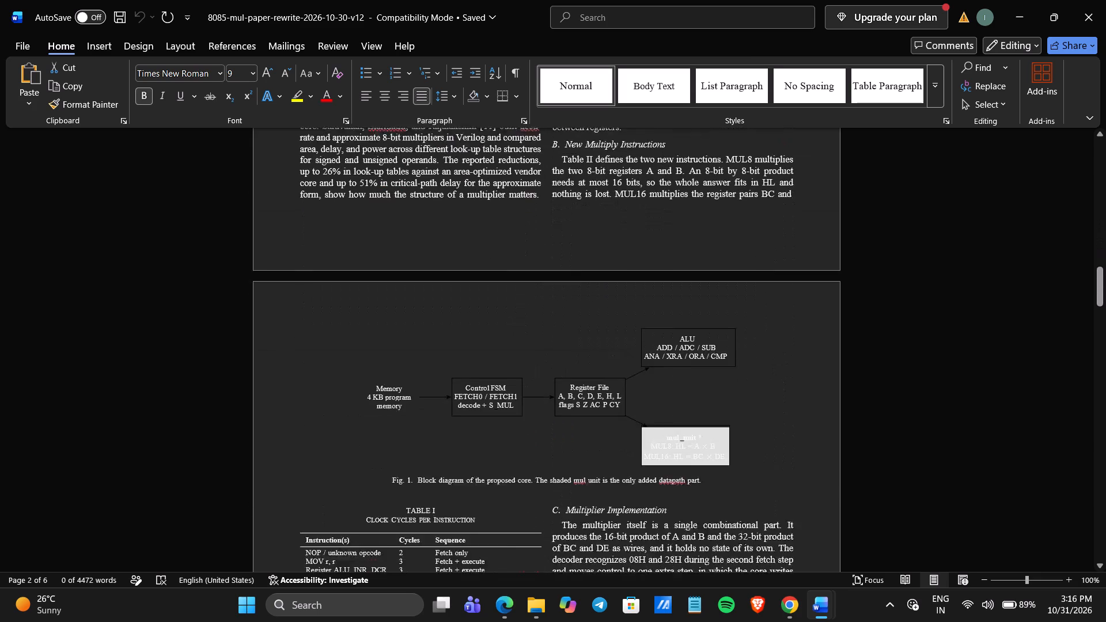
scroll(511, 291, down, 1)
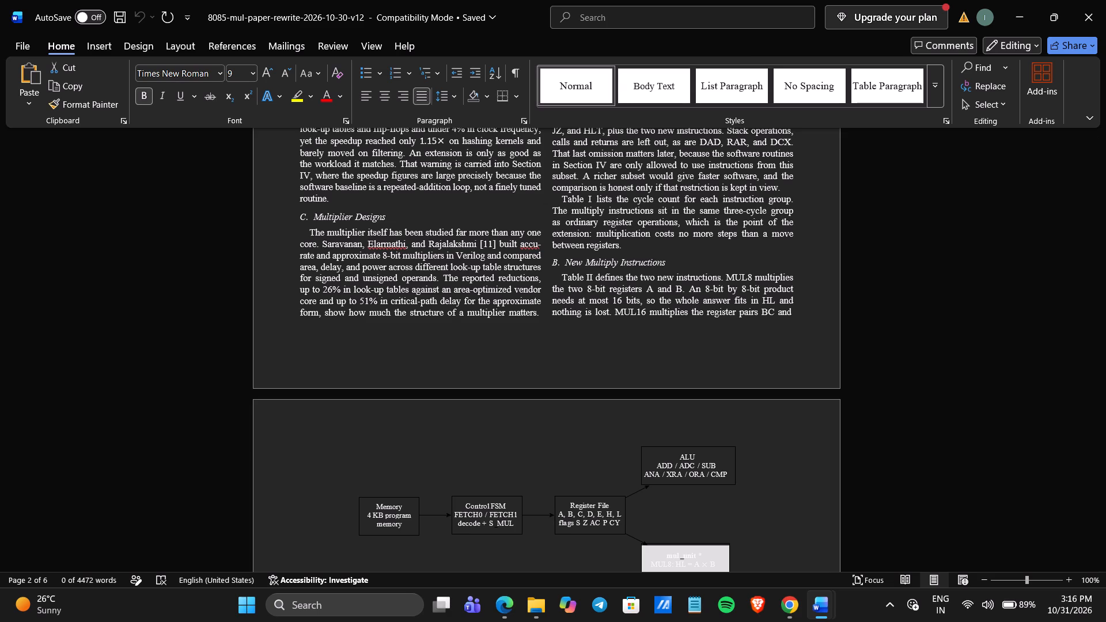
scroll(674, 275, up, 1)
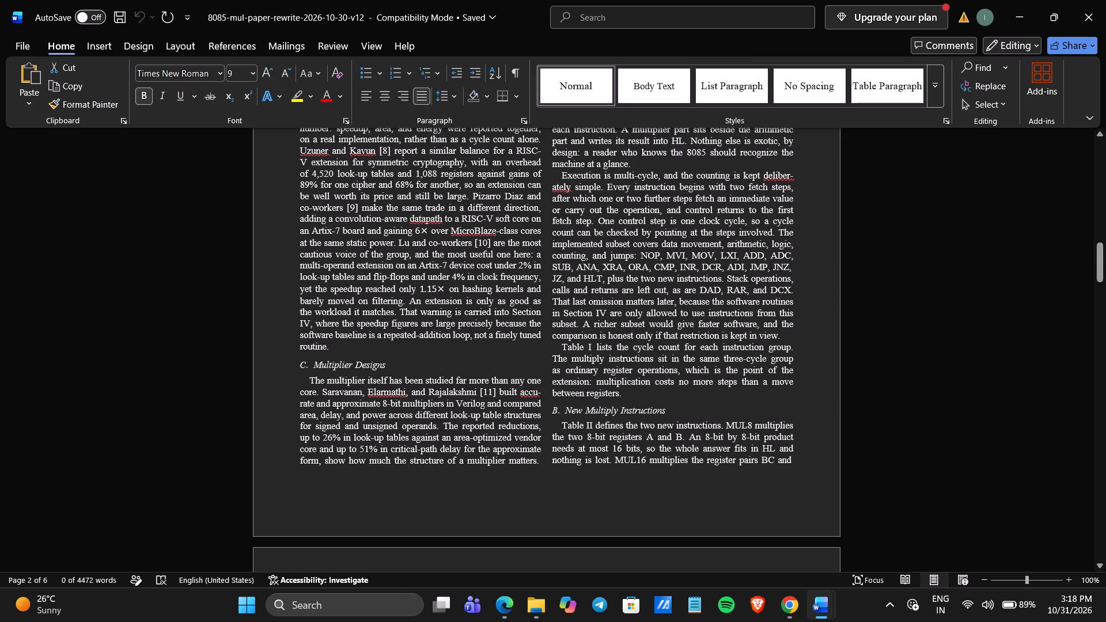
scroll(728, 290, up, 1)
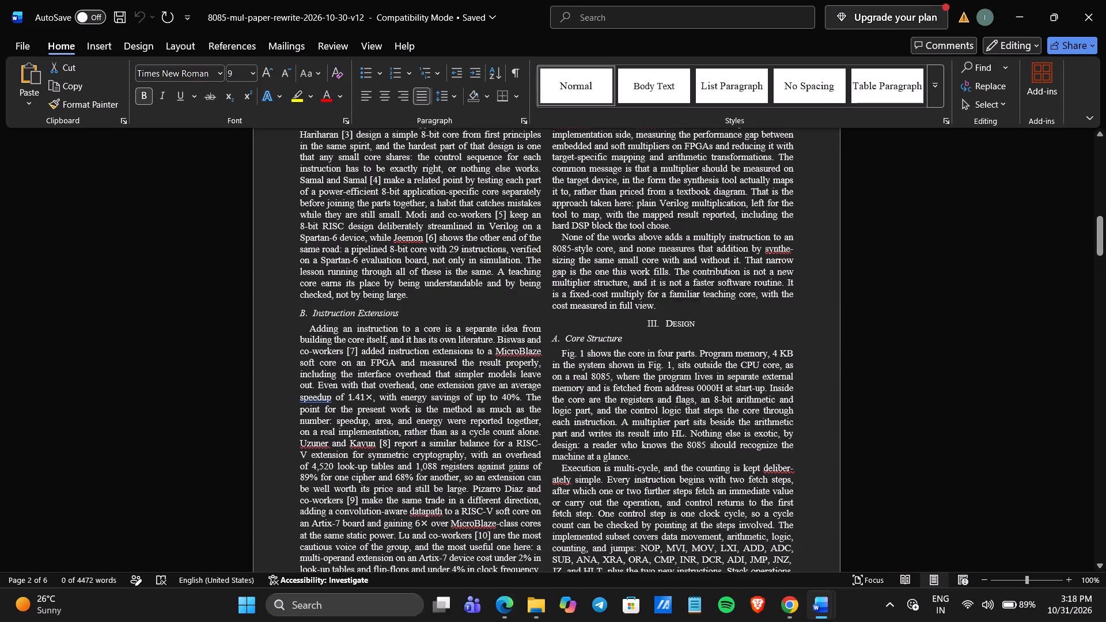
scroll(728, 290, up, 2)
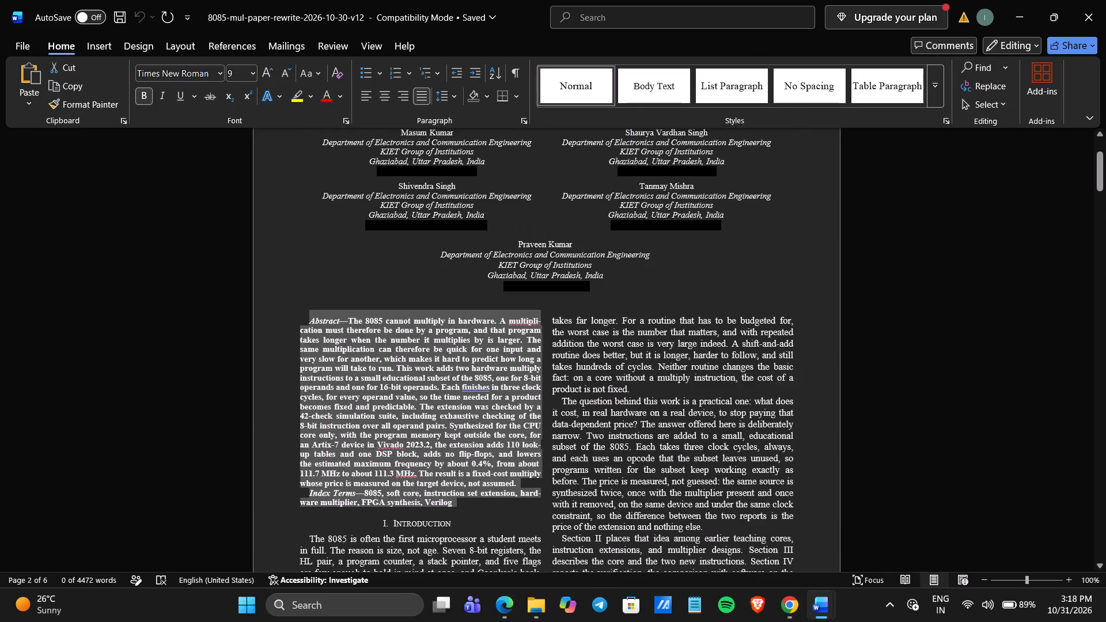
scroll(728, 290, down, 1)
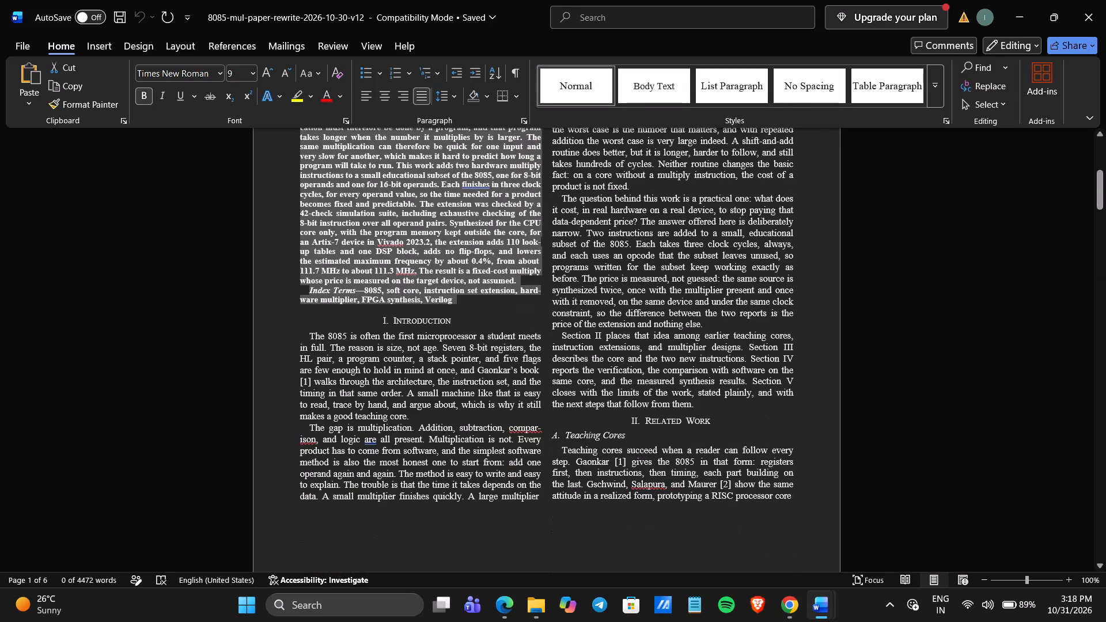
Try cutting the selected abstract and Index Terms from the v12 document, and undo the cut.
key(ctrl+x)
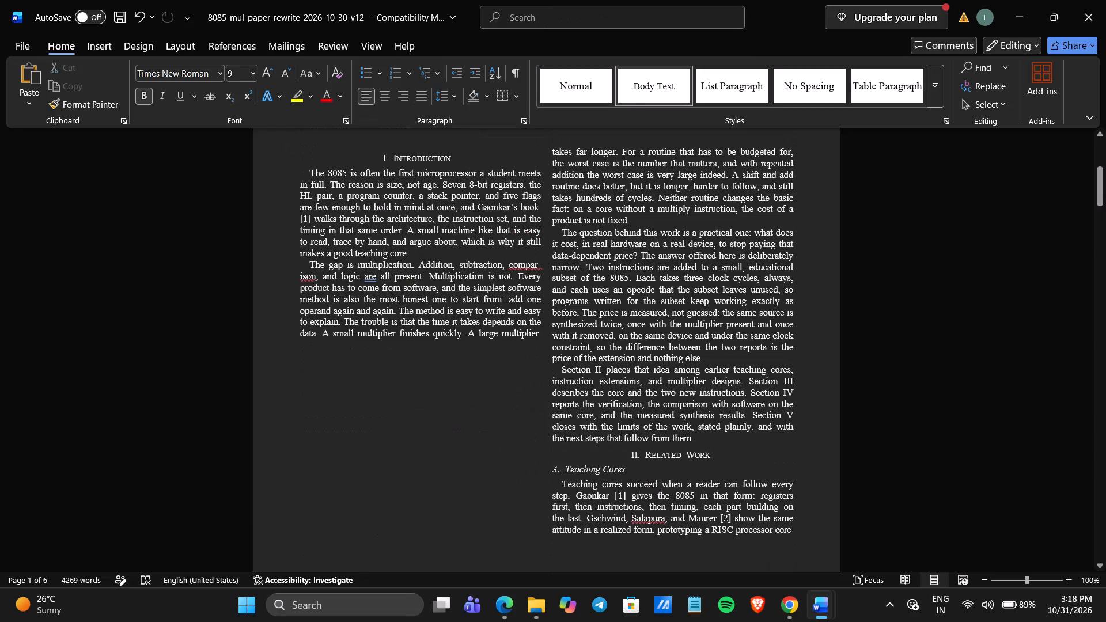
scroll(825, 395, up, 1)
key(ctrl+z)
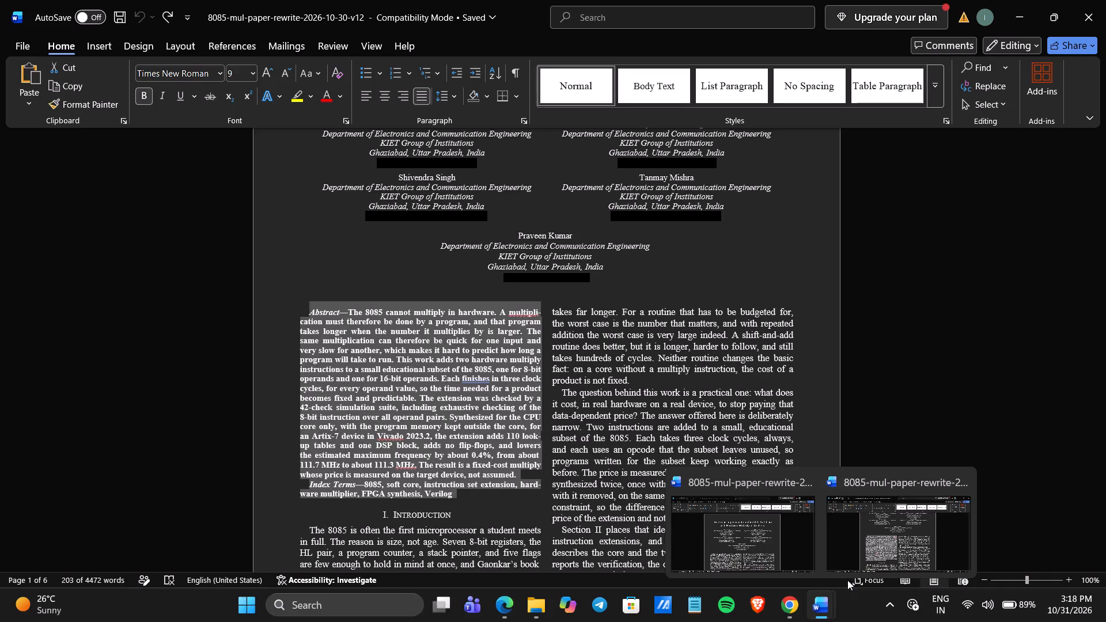
Copy the reworded abstract and Index Terms paragraph from the 8085-mul-paper-rewrite-2026-10-30-v10 (1) document.
click(851, 549)
click(834, 621)
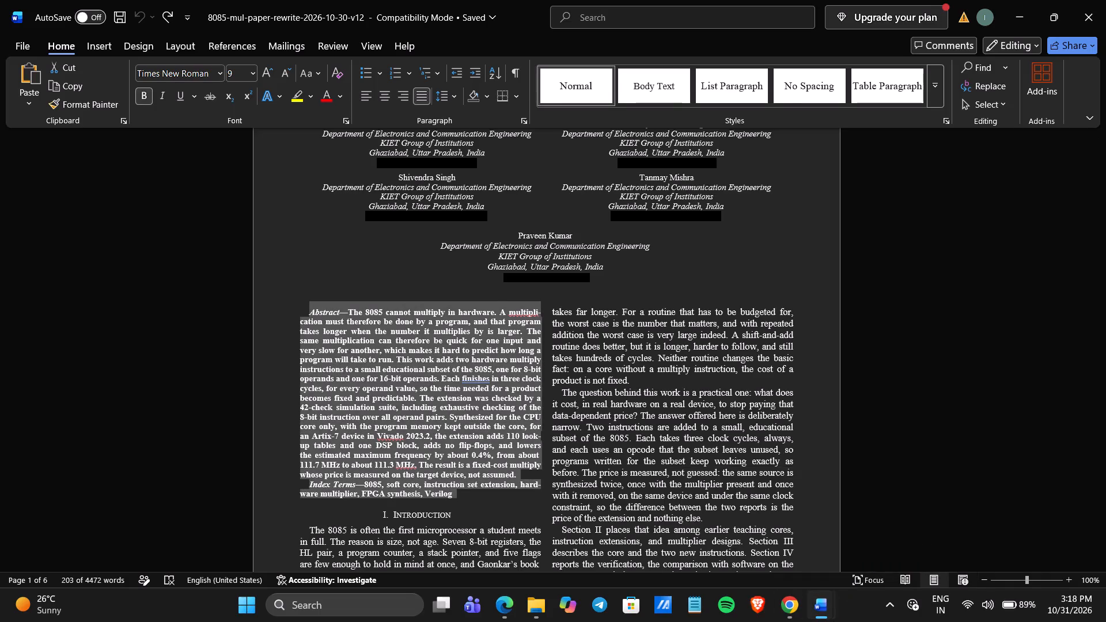
click(783, 530)
scroll(566, 394, down, 1)
click(442, 214)
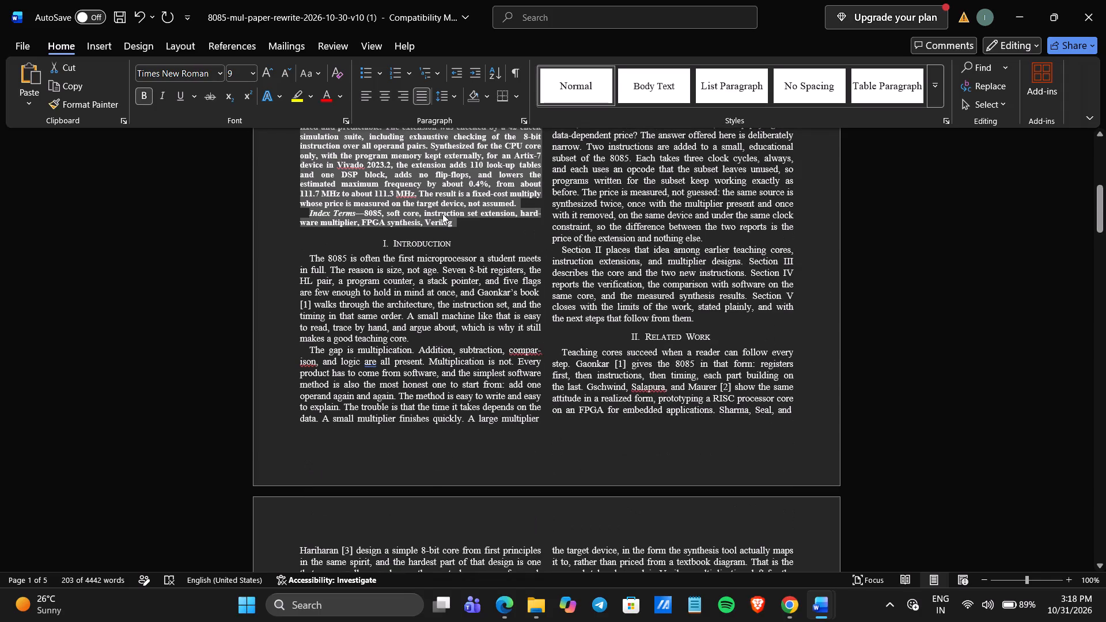
drag(455, 220, 323, 344)
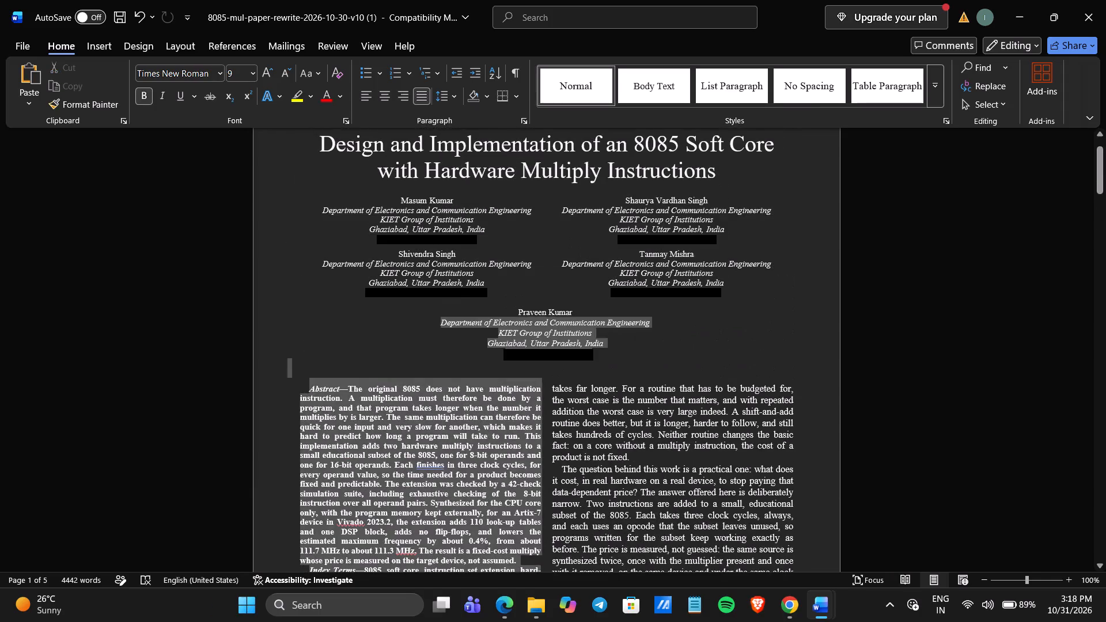
drag(323, 344, 269, 389)
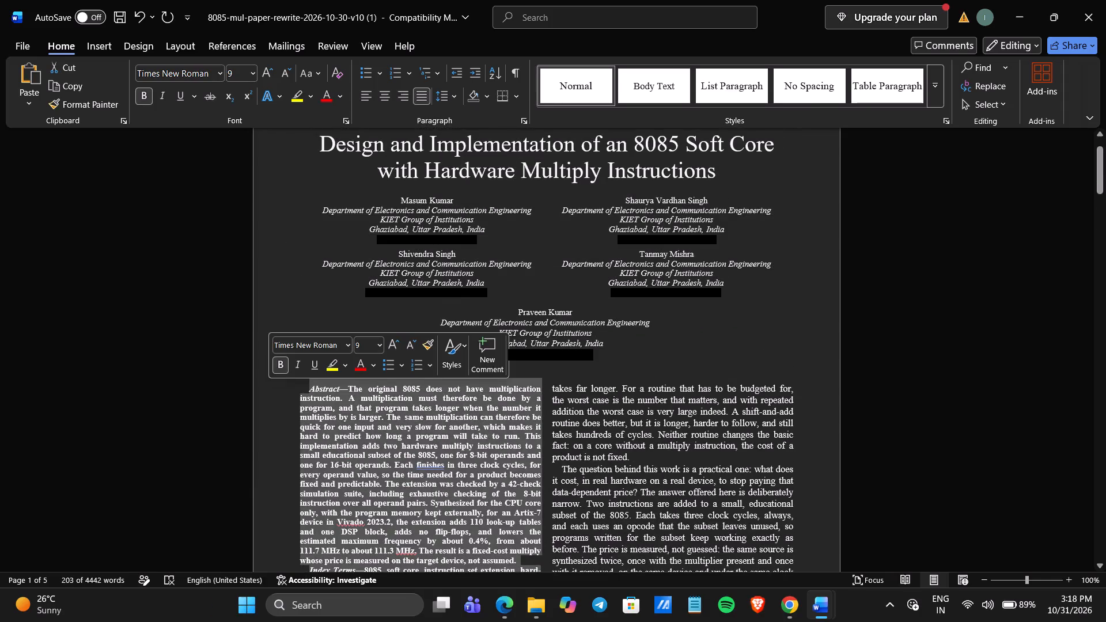
key(ctrl+c)
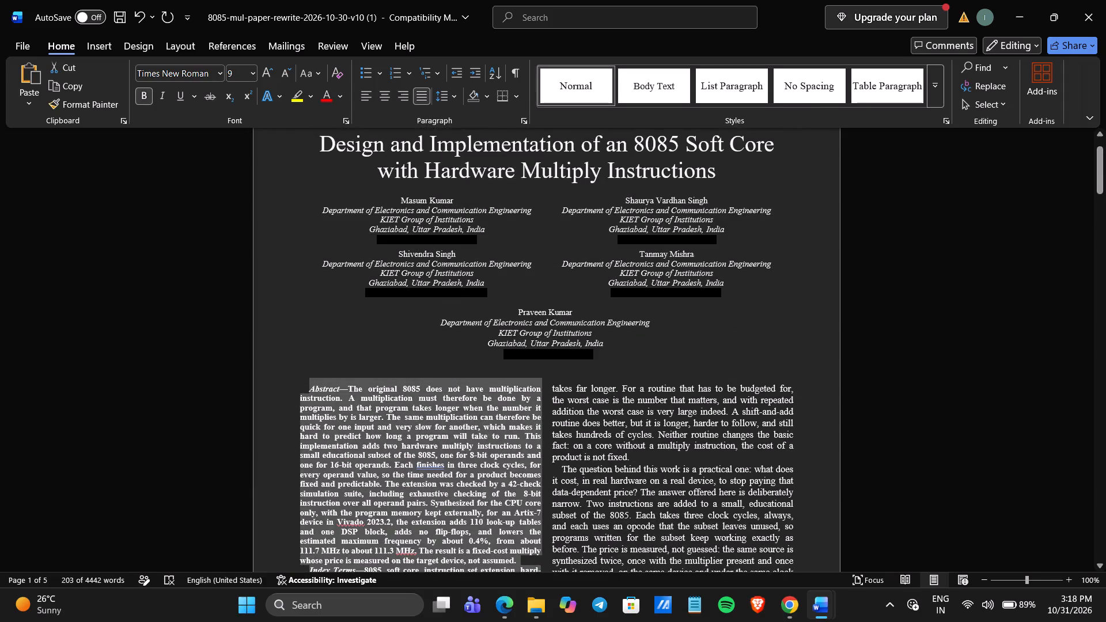
click(264, 305)
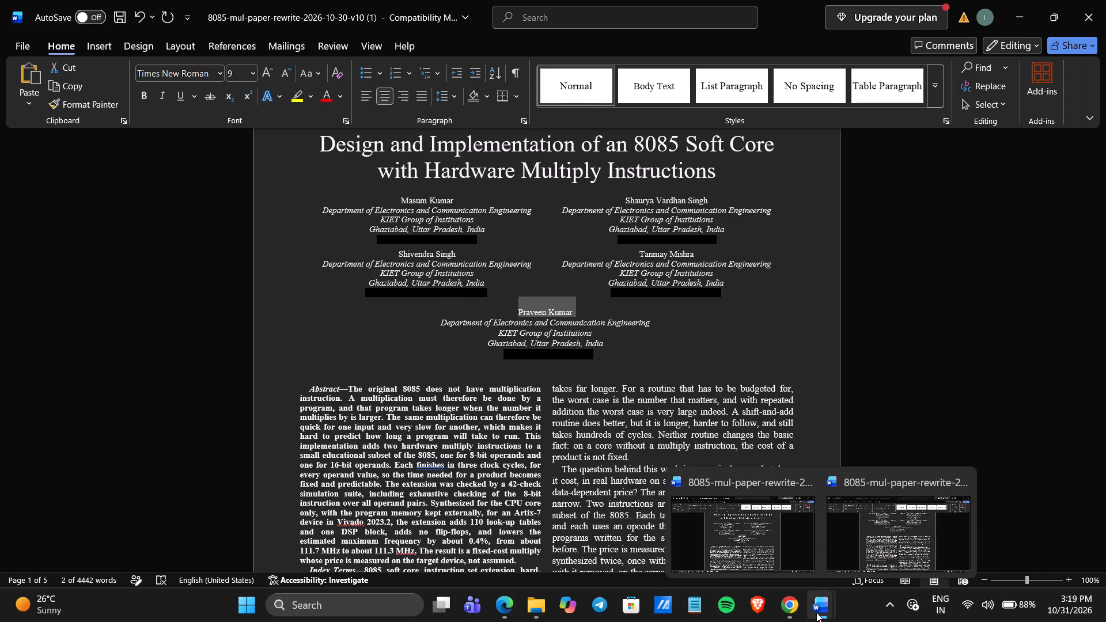
Replace the selected abstract and Index Terms in the v12 document with the text copied from v10 (1).
click(874, 555)
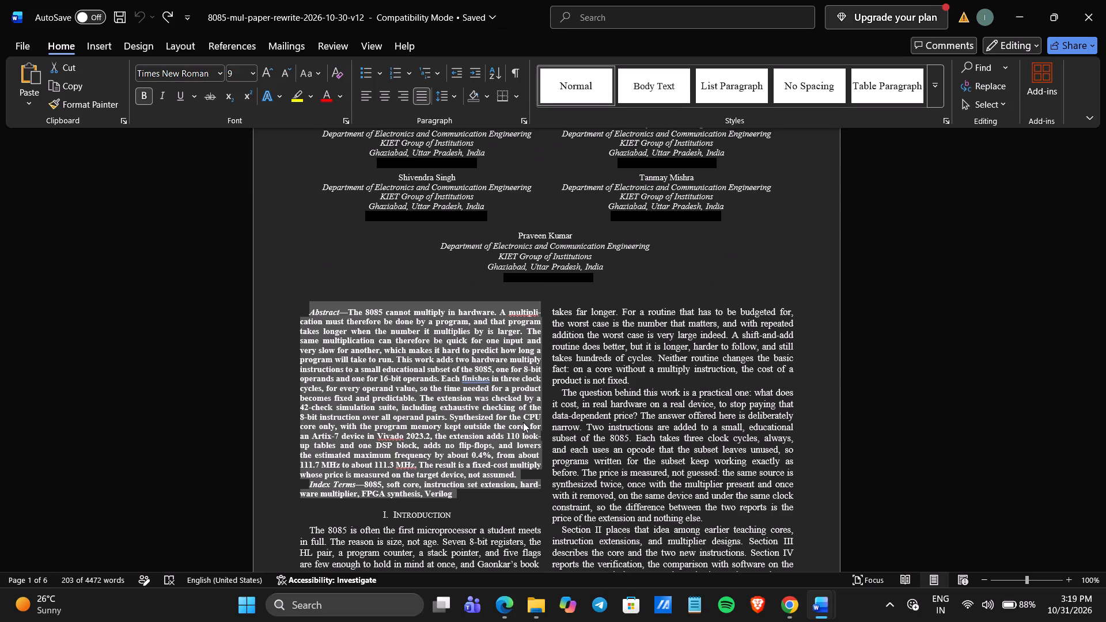
key(Delete)
key(ctrl+v)
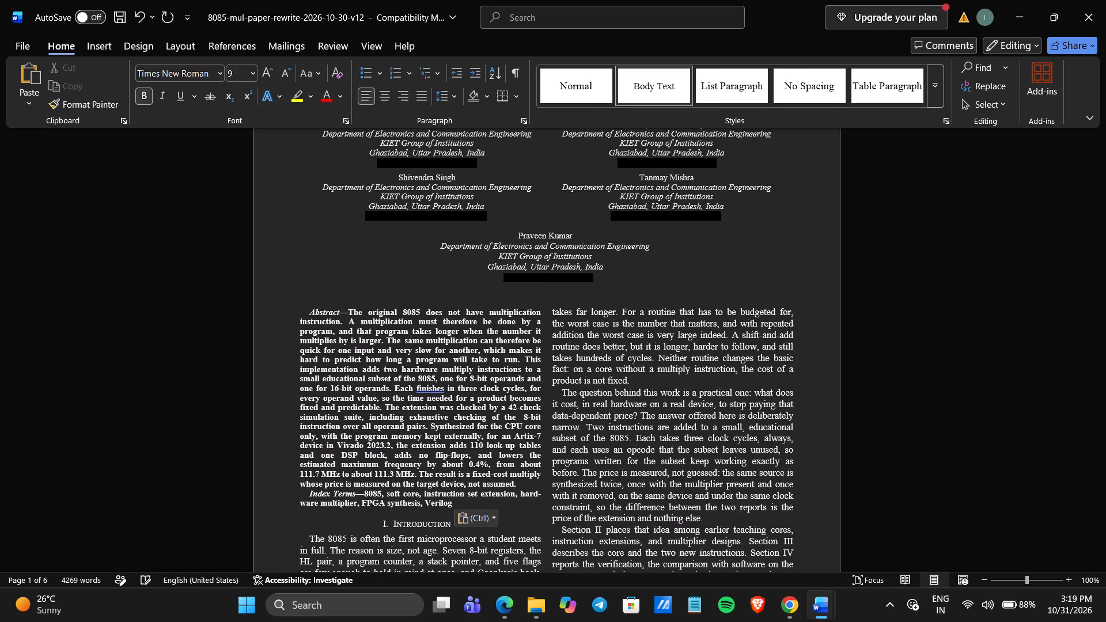
Examine the pasted abstract, Index Terms and surrounding layout on the first pages of the v12 document.
click(409, 253)
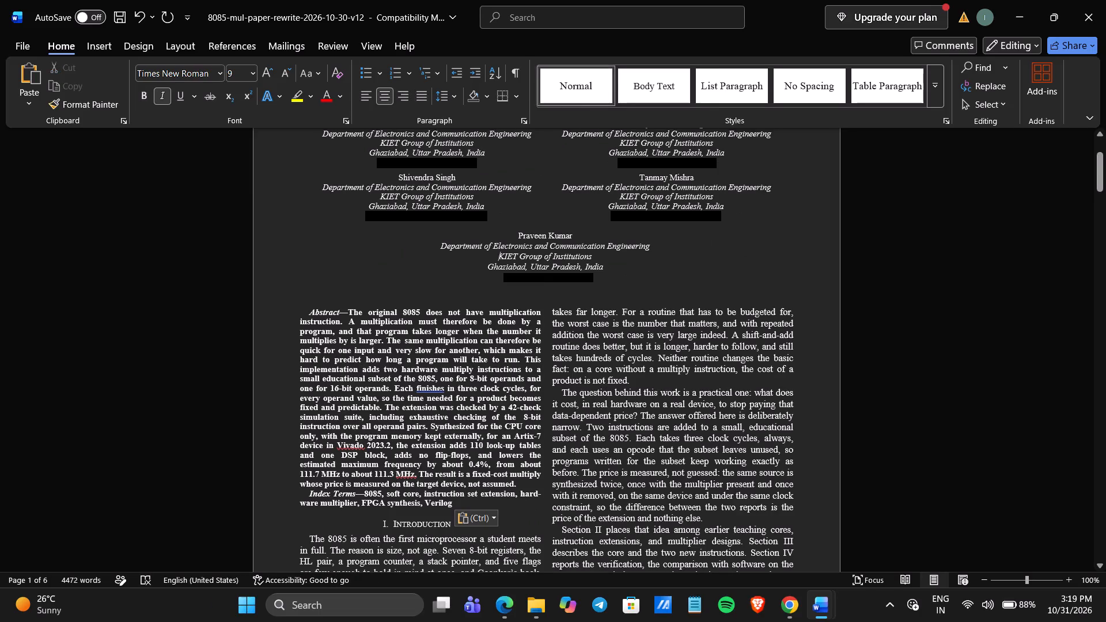
click(409, 253)
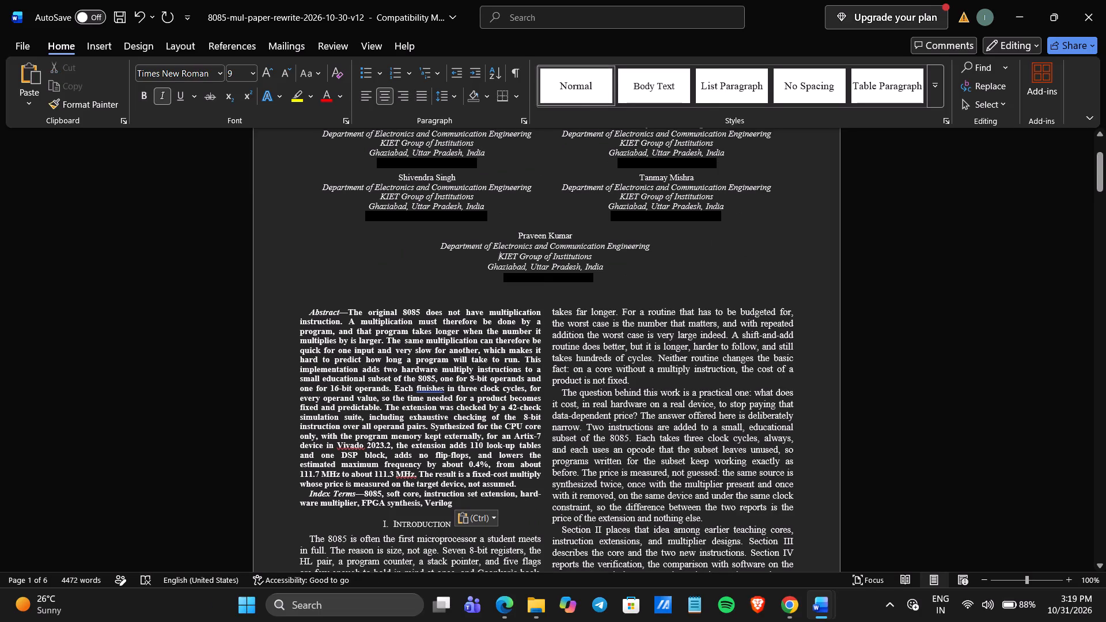
click(477, 395)
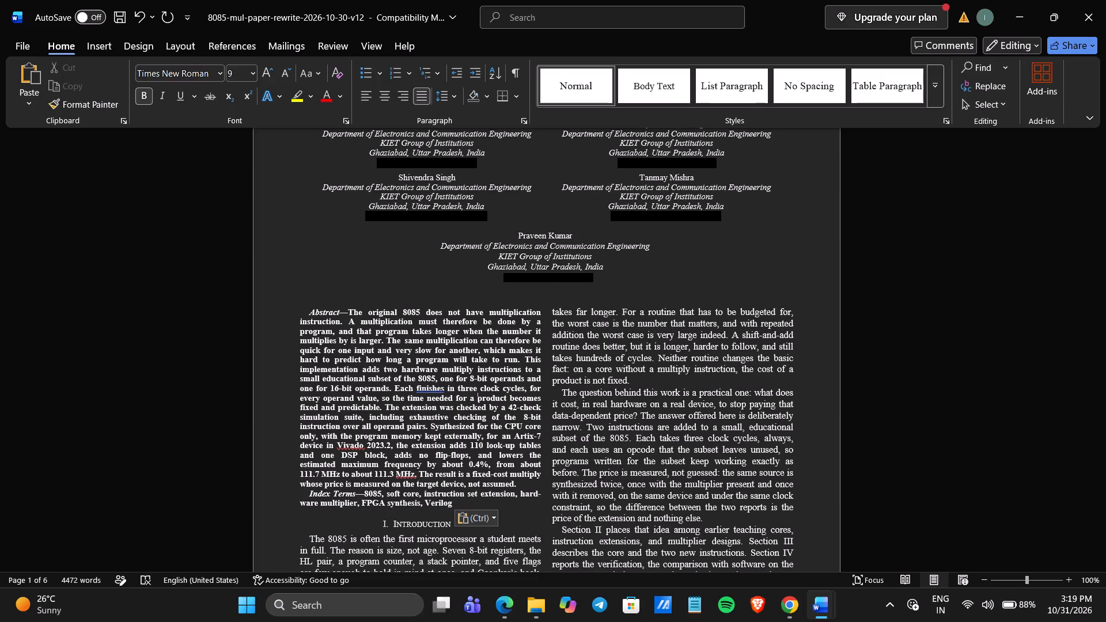
click(361, 234)
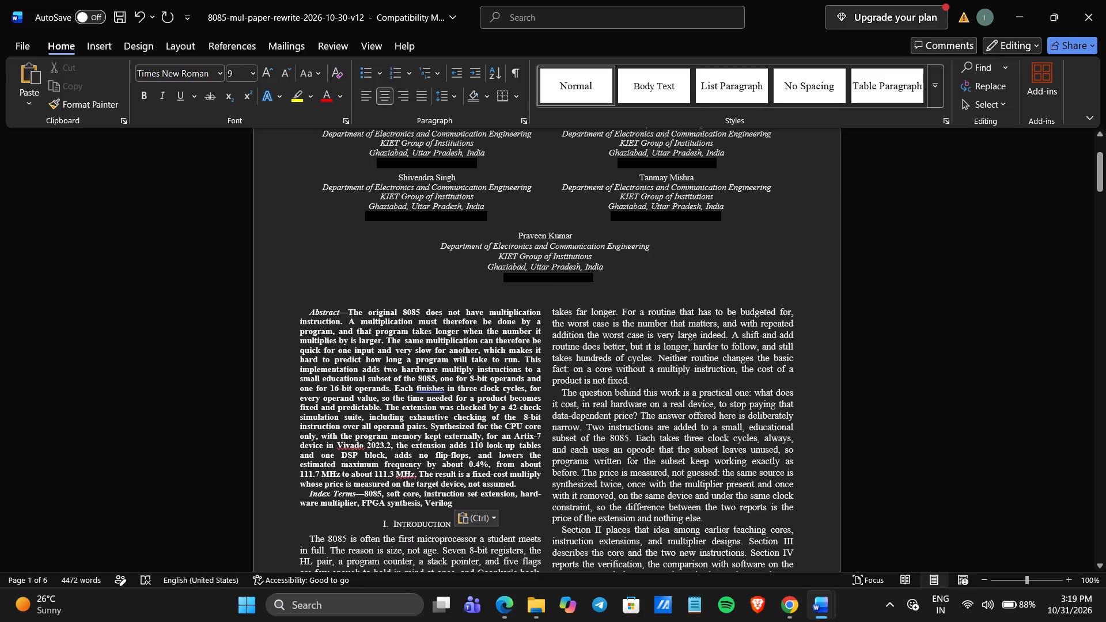
click(681, 291)
scroll(681, 291, down, 1)
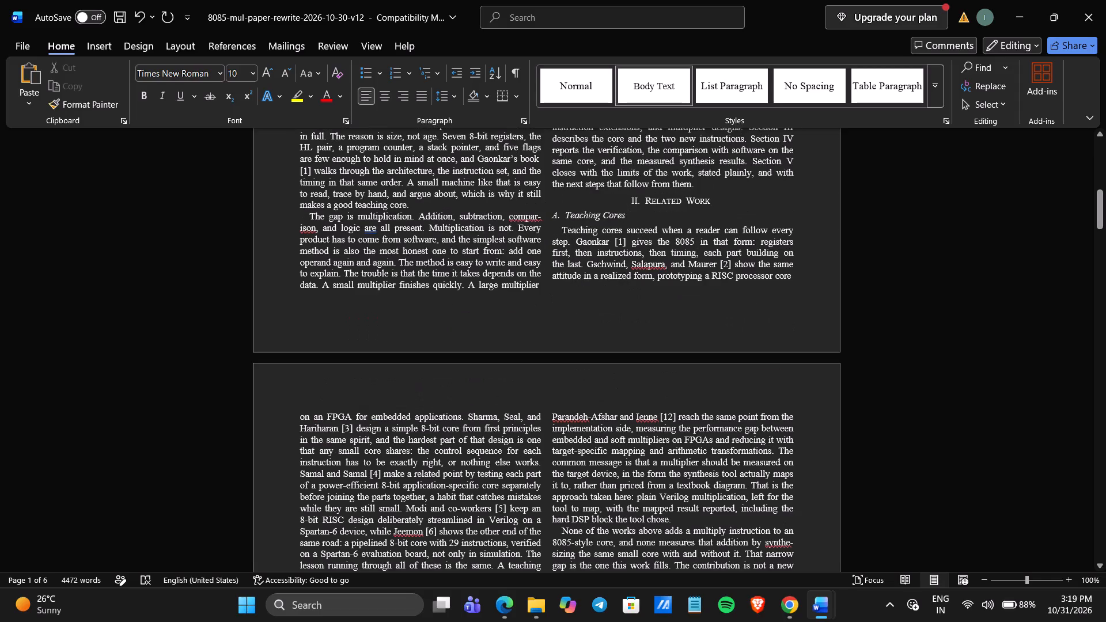
scroll(681, 291, up, 1)
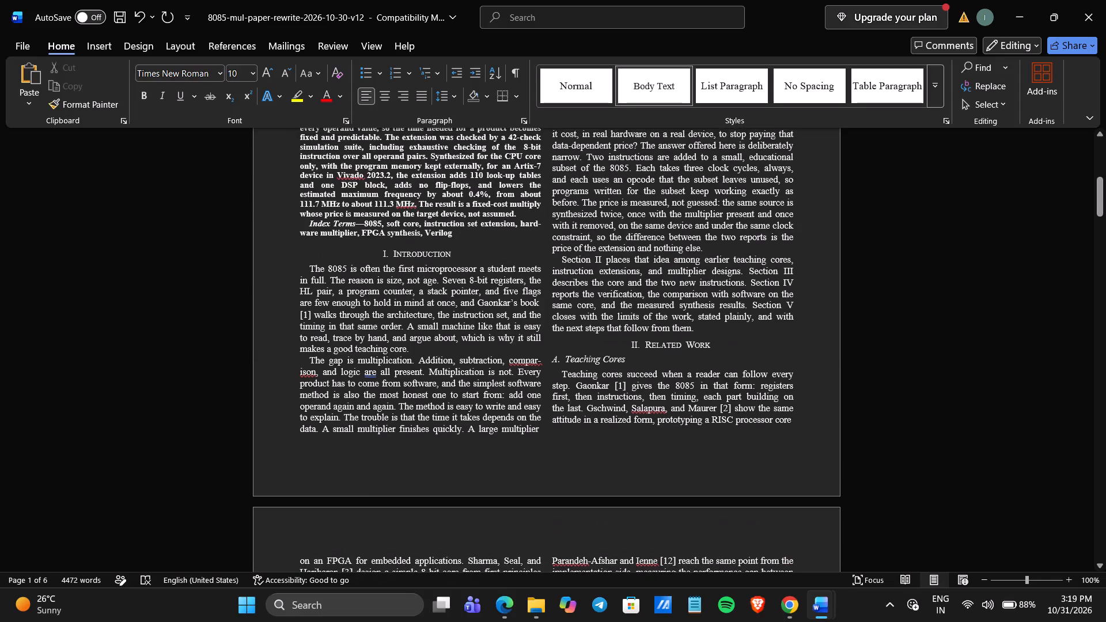
scroll(681, 291, up, 2)
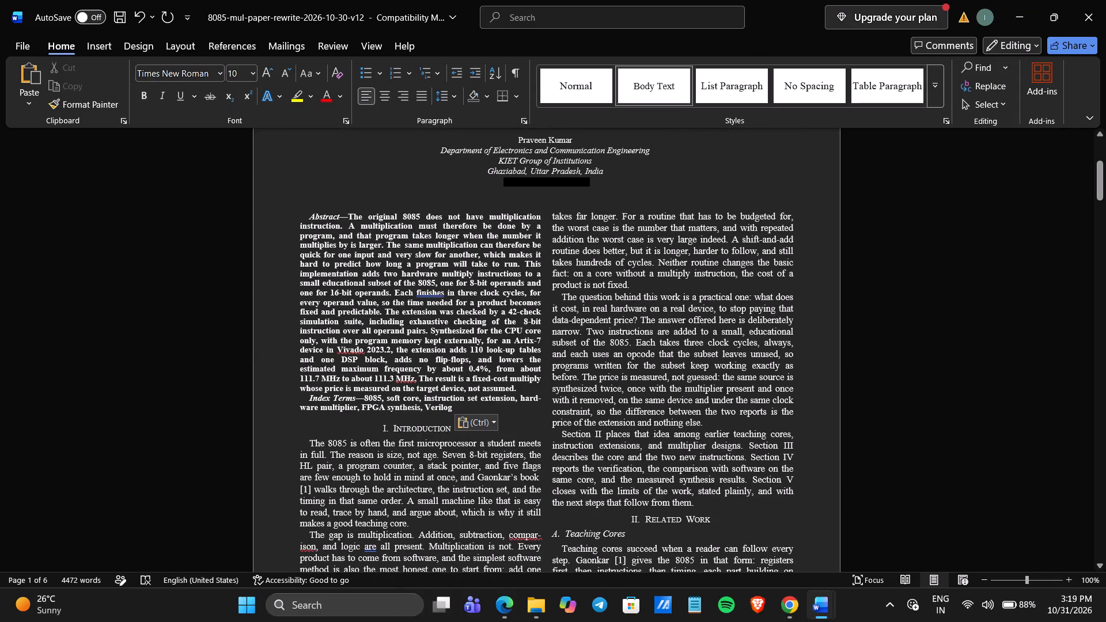
scroll(498, 271, up, 1)
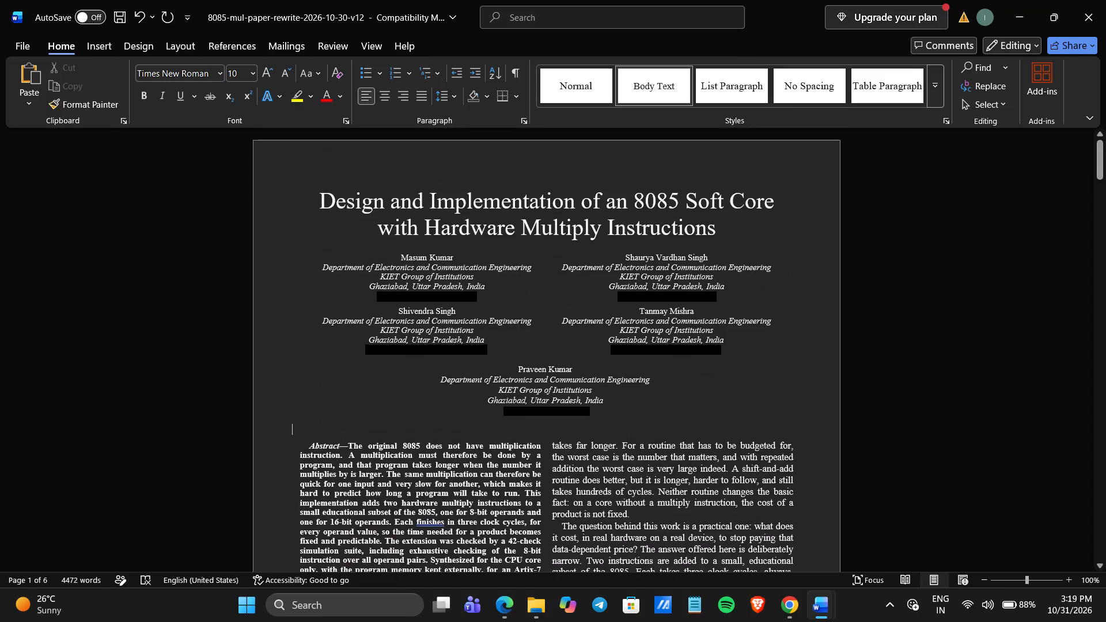
scroll(498, 271, down, 2)
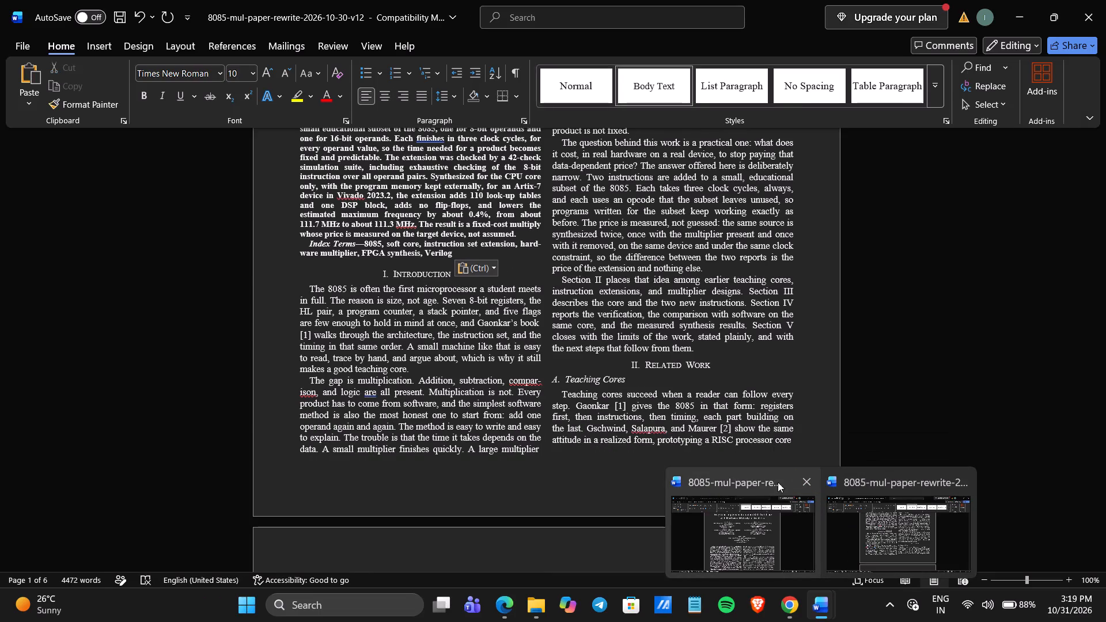
click(895, 487)
click(763, 355)
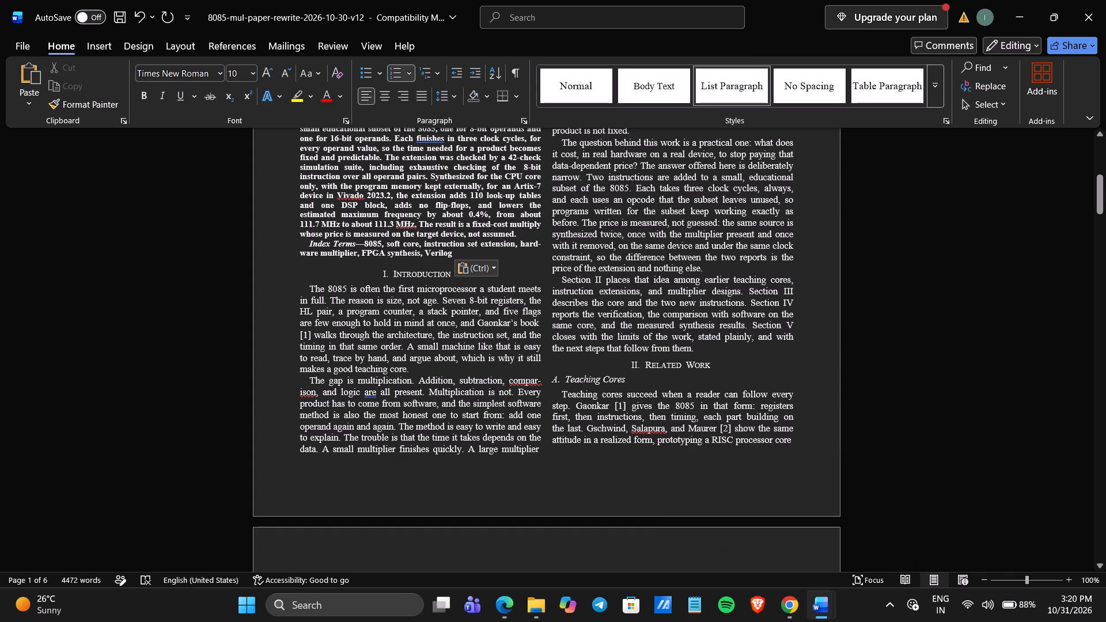
click(363, 282)
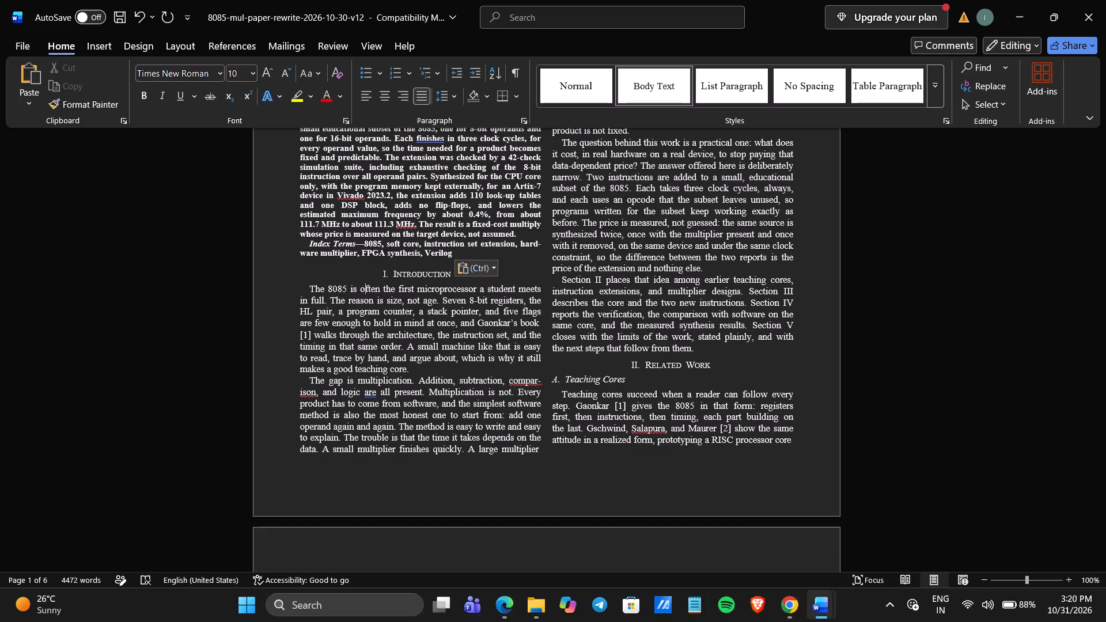
Close the v10 (1) document, saving its changes in the Downloads folder.
click(805, 488)
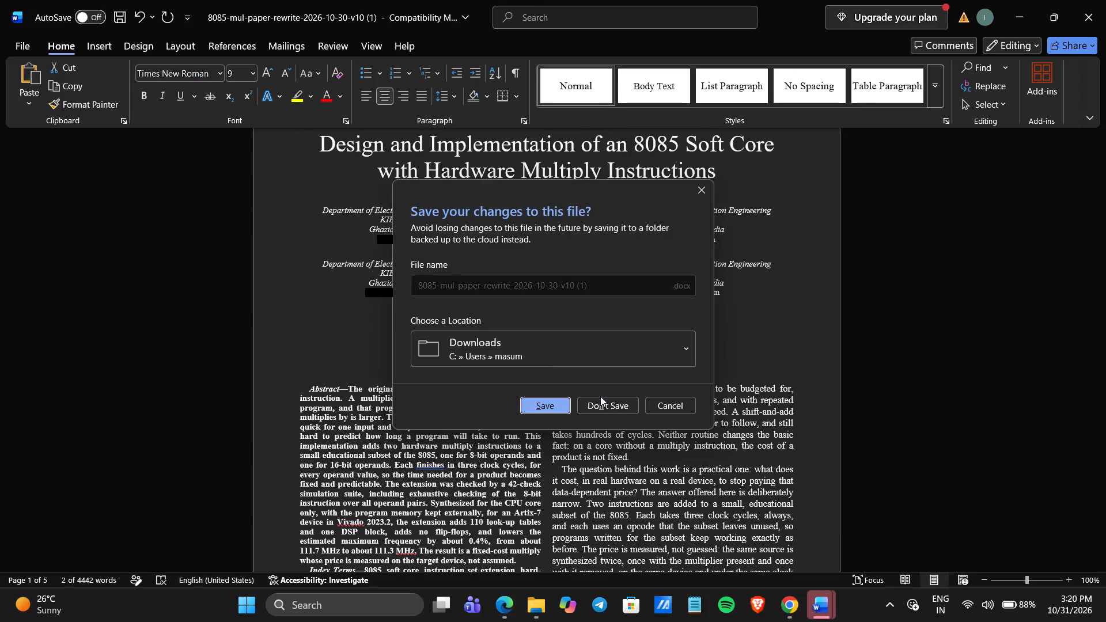
click(554, 403)
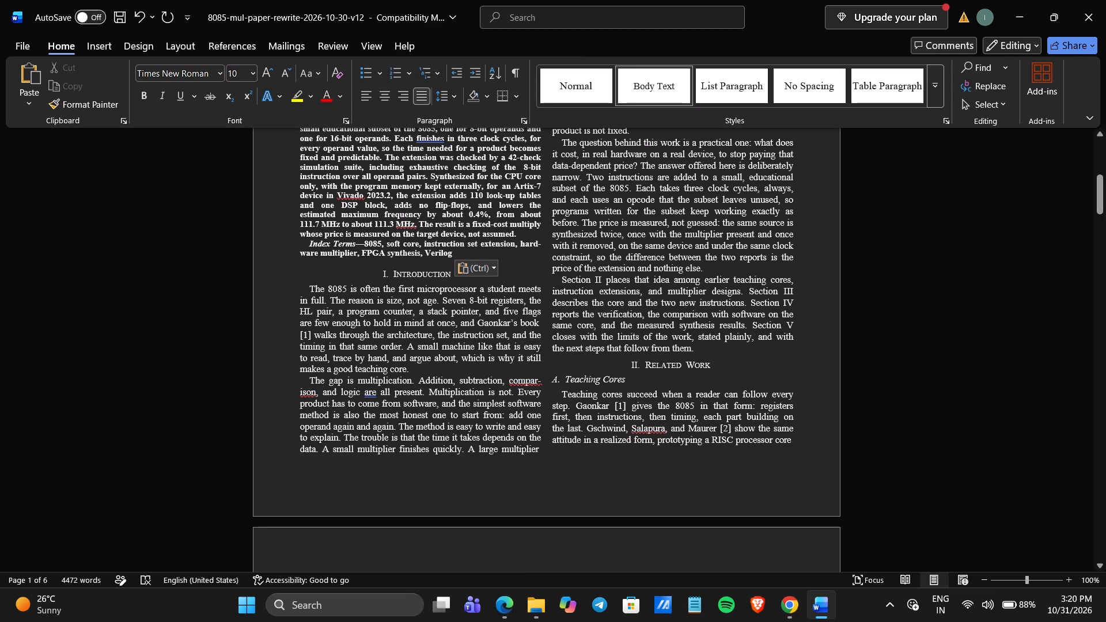
Delete the sentence "The reason is size, not age" and its leftover period from the first Introduction paragraph.
drag(438, 299, 388, 304)
drag(388, 304, 336, 300)
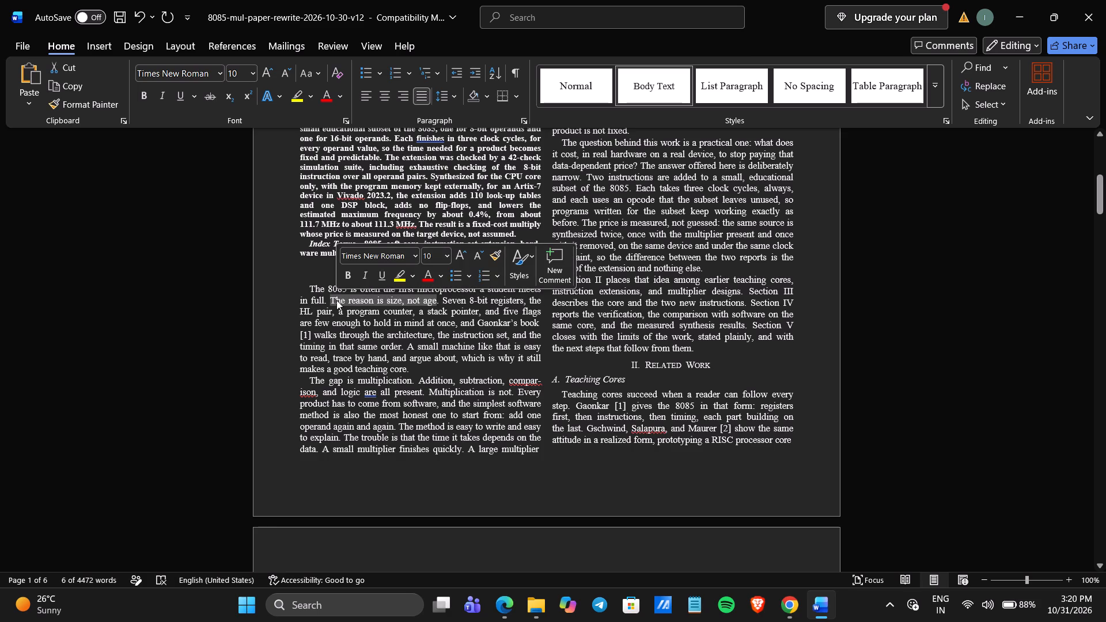
key(Delete)
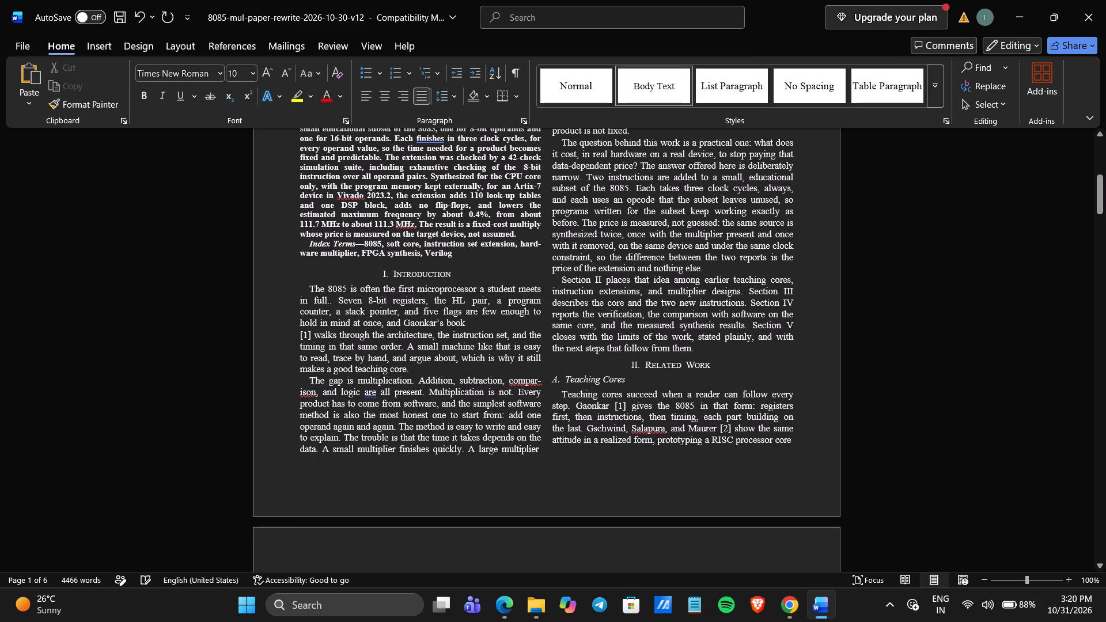
key(BackSpace)
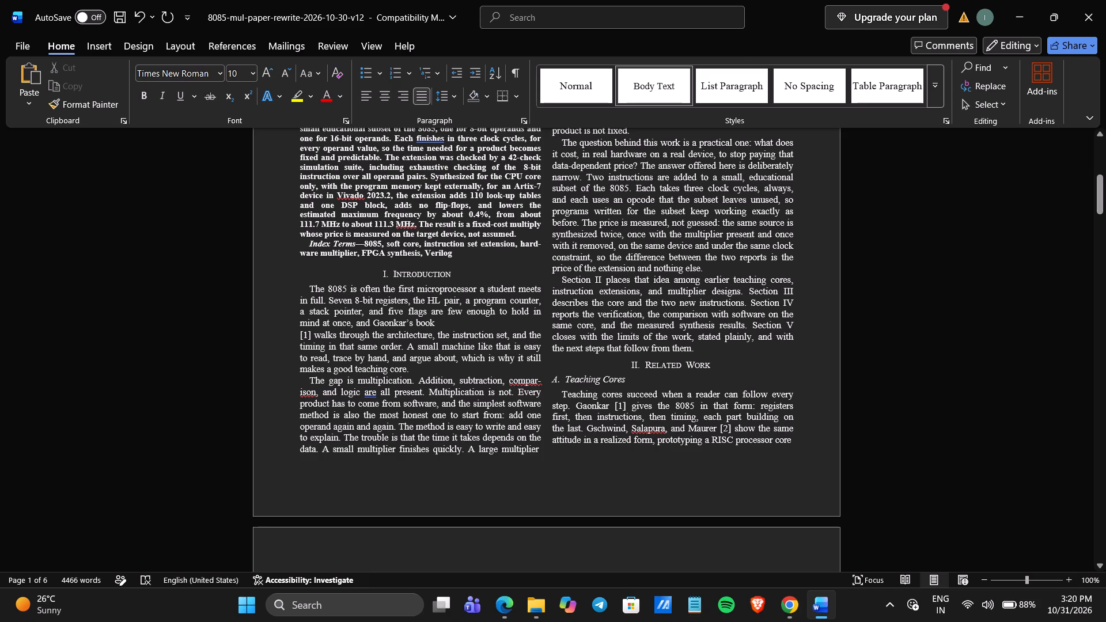
Replace "in full" at the end of the first Introduction sentence with "because it is simple and basic arc".
key(BackSpace)
key(BackSpace)
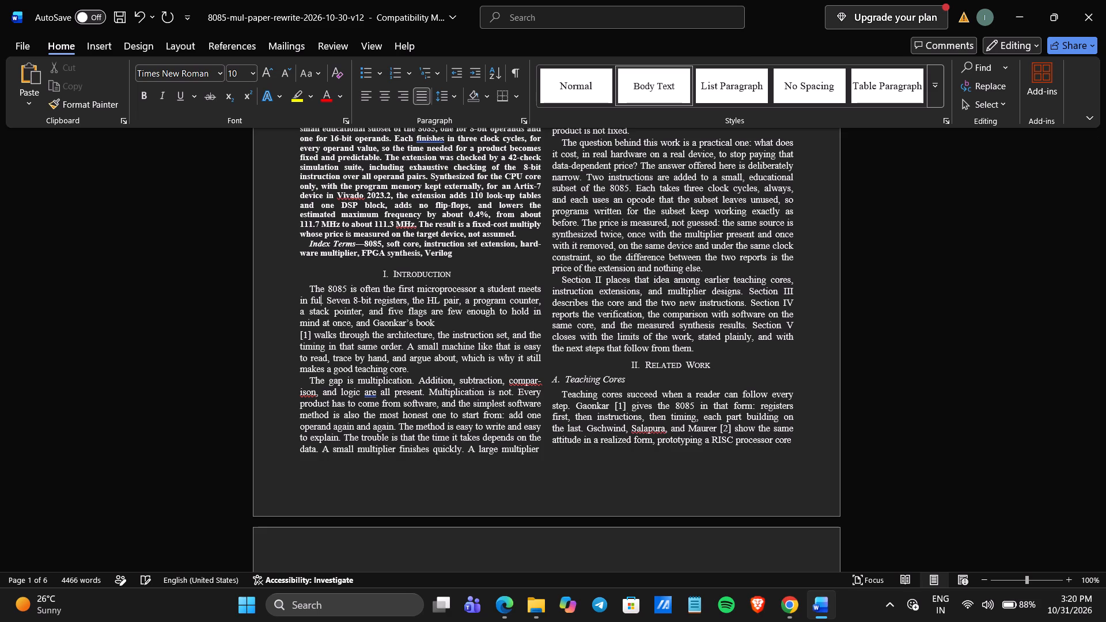
key(BackSpace)
key(BackSpace)
key(BackSpace)
key(BackSpace)
key(BackSpace)
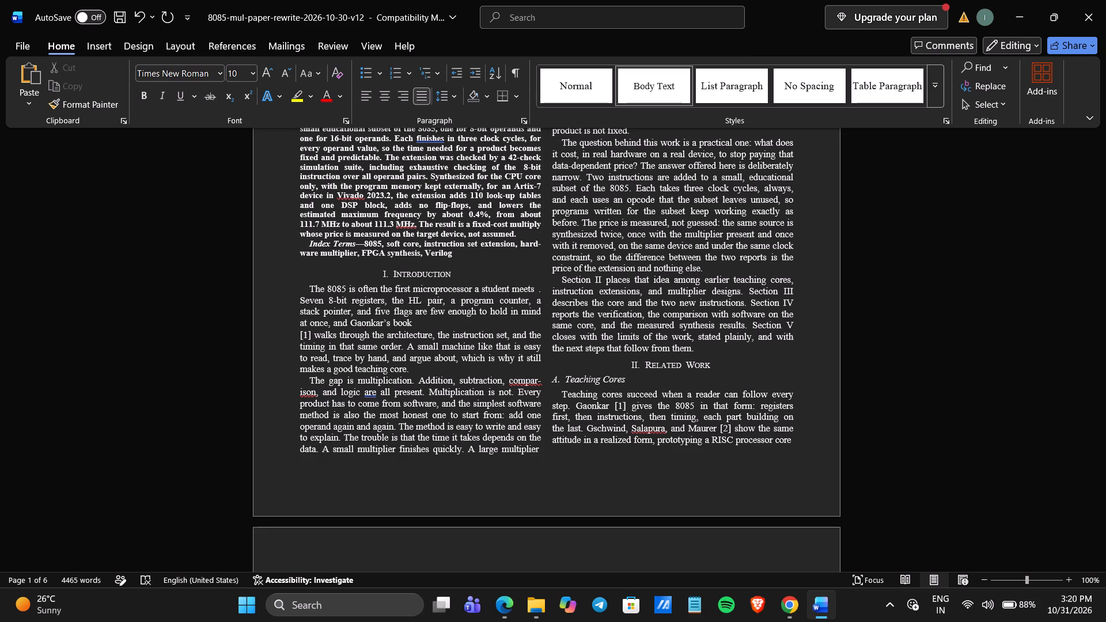
text(because)
key(space)
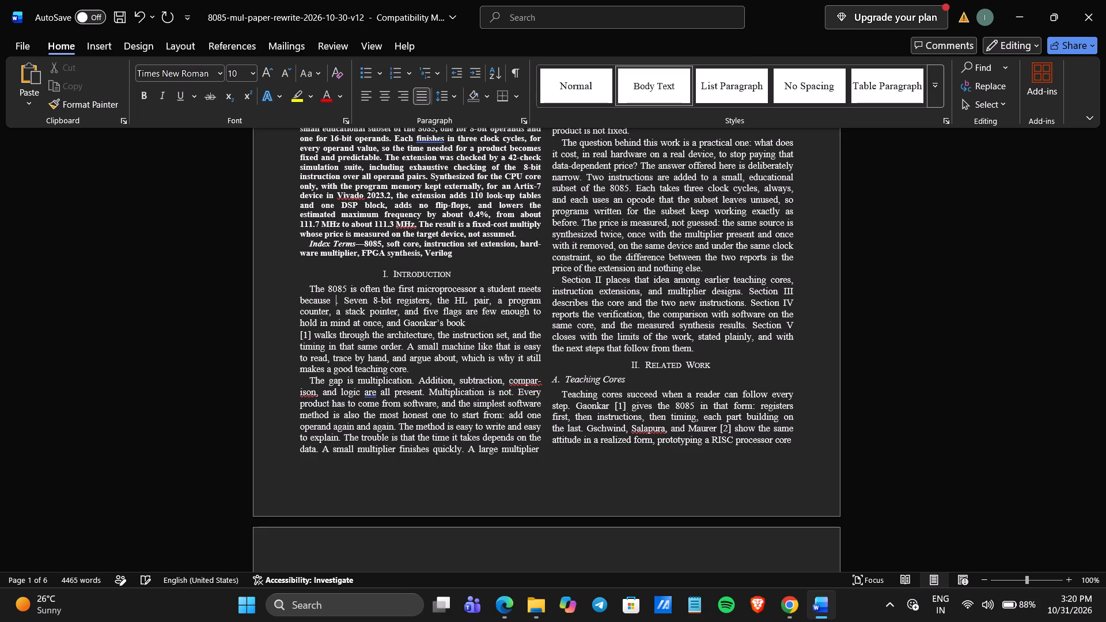
text(its i)
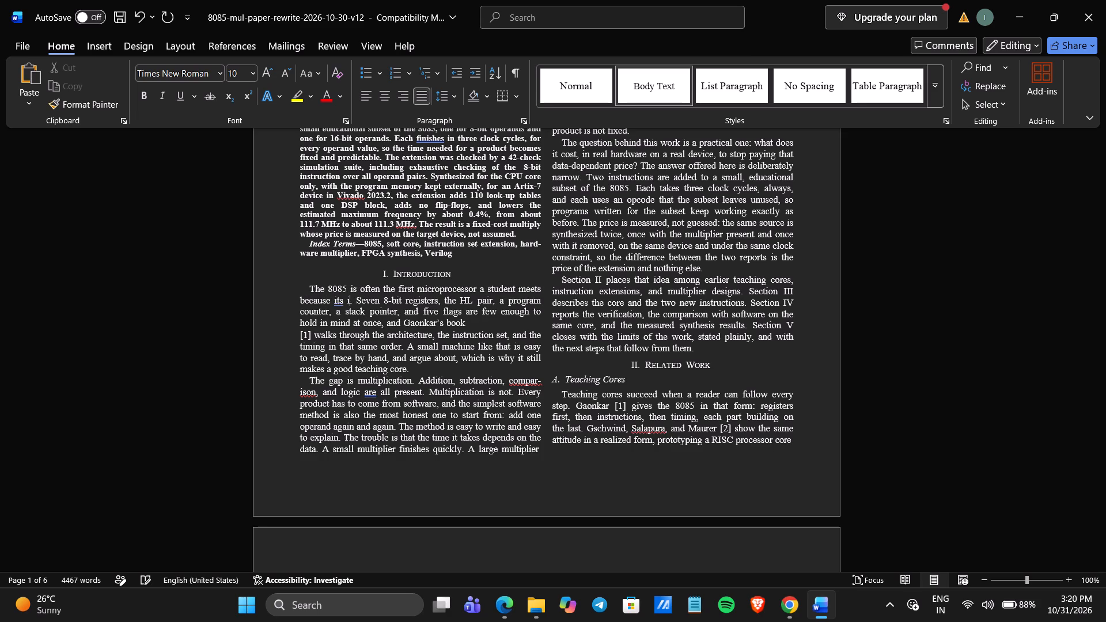
key(BackSpace)
key(BackSpace)
key(BackSpace)
key(space)
text(is simple)
key(space)
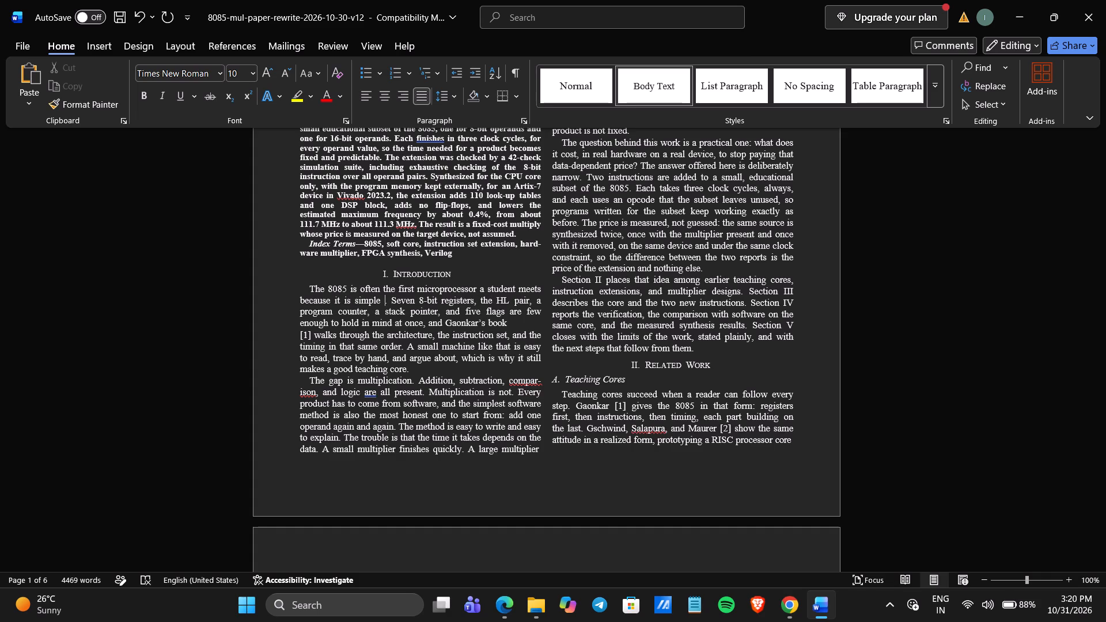
key(a)
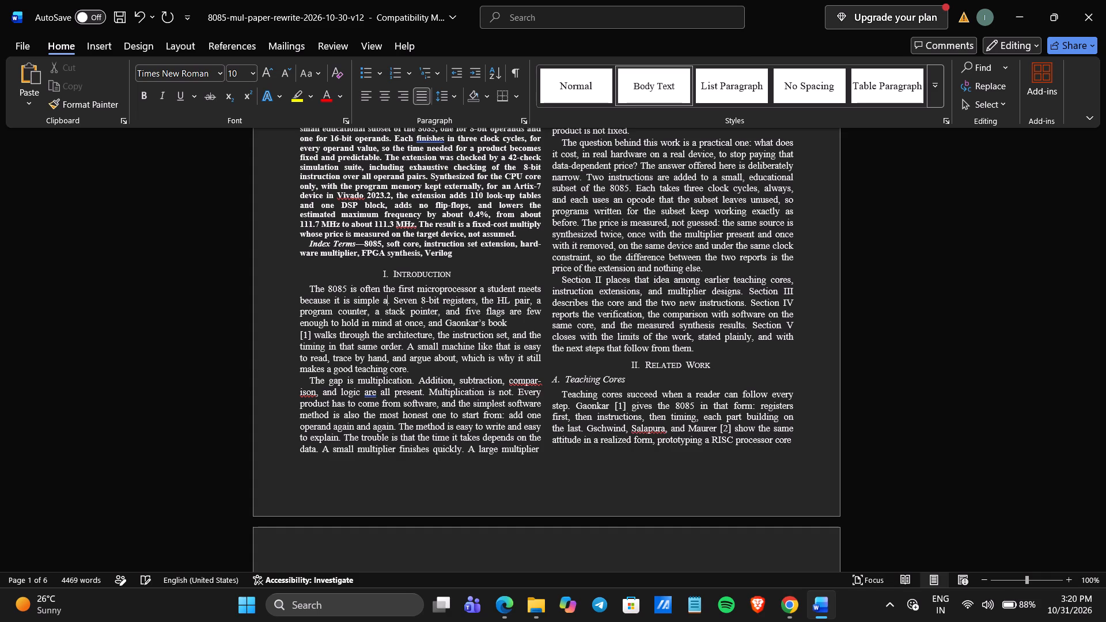
text(nd basic arc)
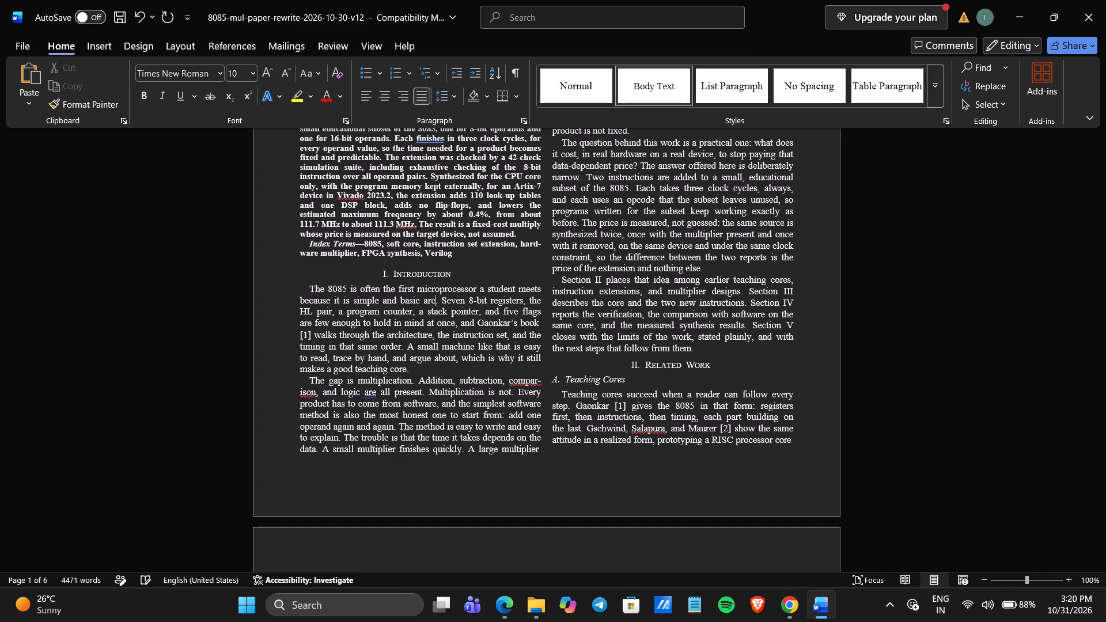
Change "is" to "has" in the new clause so it reads "because it has simple and basic arc".
key(Left)
key(Left)
key(Left)
key(Left)
key(Left)
key(Left)
key(Left)
key(Left)
key(Left)
key(Left)
key(Left)
key(Left)
key(Left)
key(Left)
key(Left)
key(Left)
key(Left)
key(Left)
key(Left)
key(Left)
key(BackSpace)
text(ha)
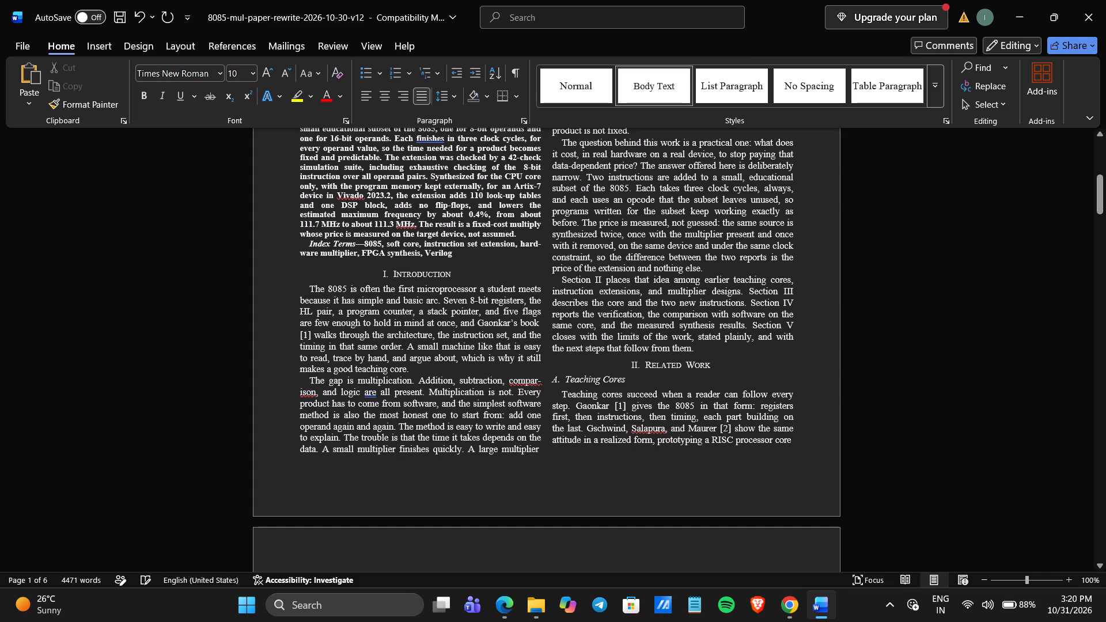
click(437, 299)
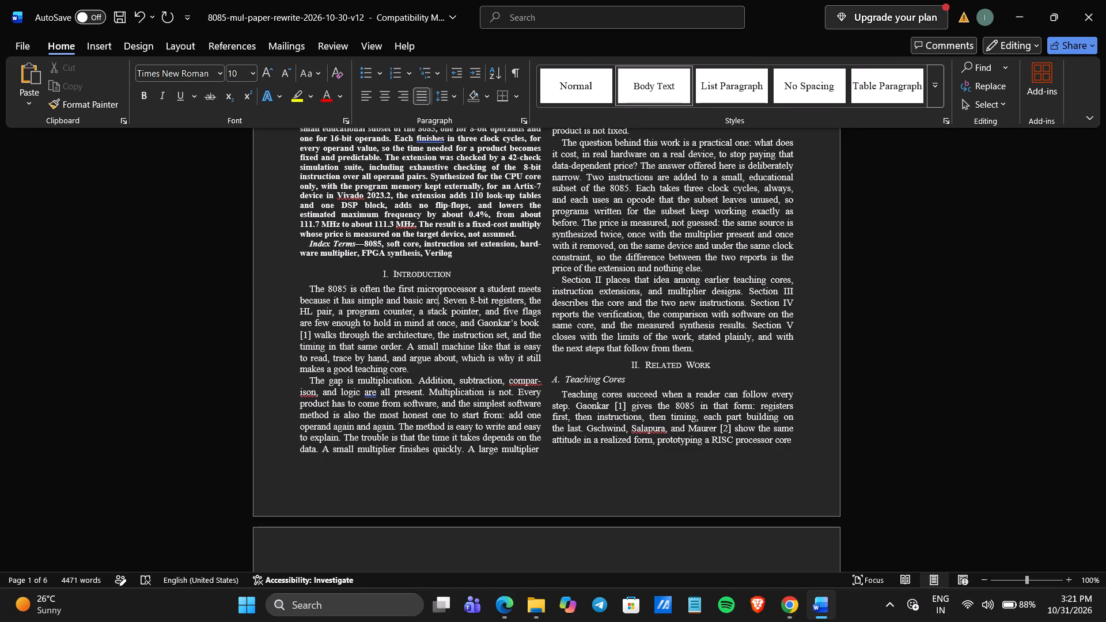
Examine the Related Work, Design and Results pages of the v12 document, including Fig. 1 and Tables I to III.
scroll(437, 299, down, 1)
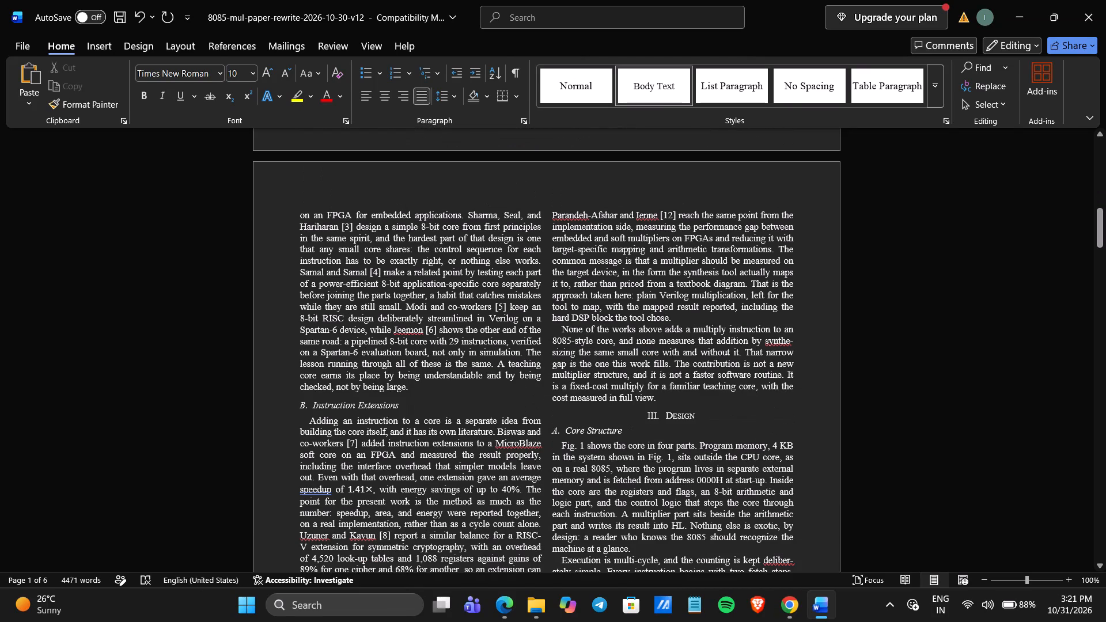
scroll(560, 269, down, 2)
scroll(560, 269, up, 2)
scroll(560, 269, down, 2)
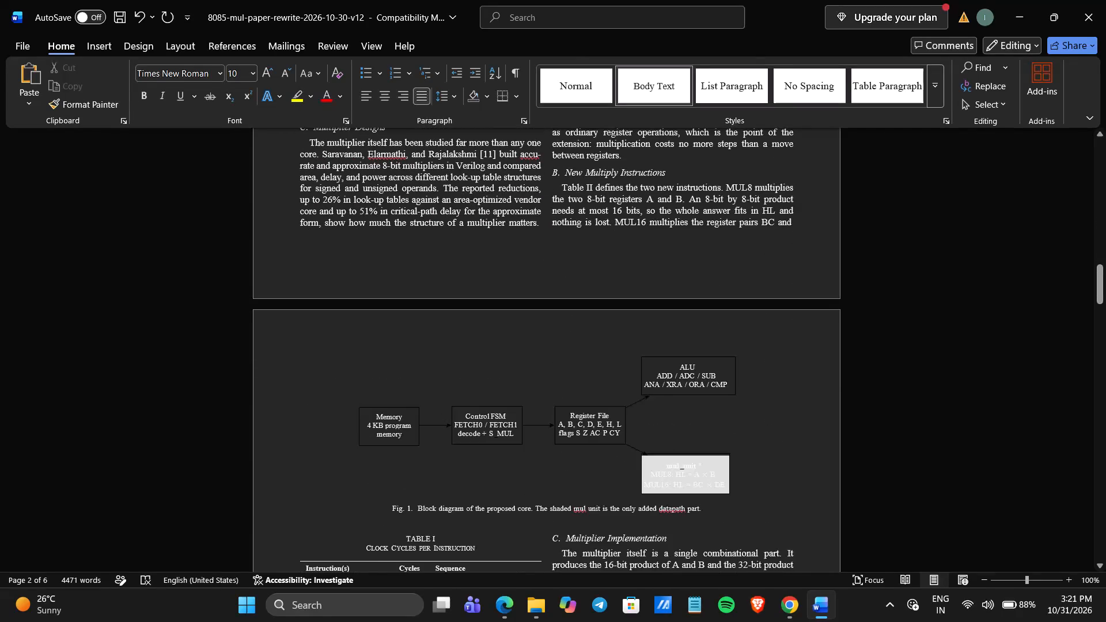
scroll(560, 269, down, 1)
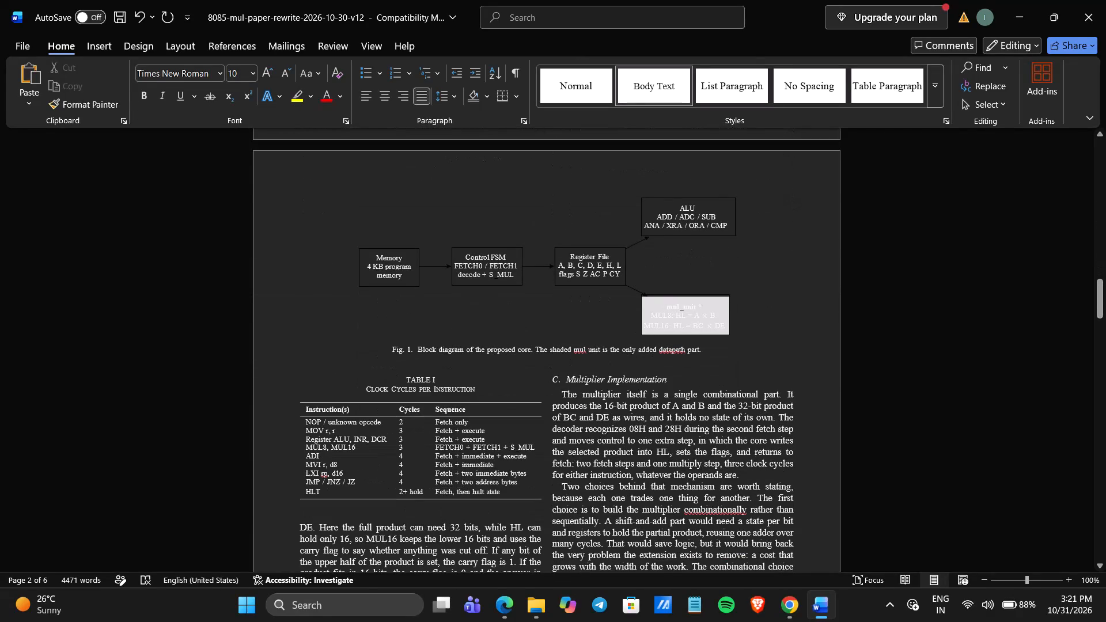
scroll(560, 269, down, 2)
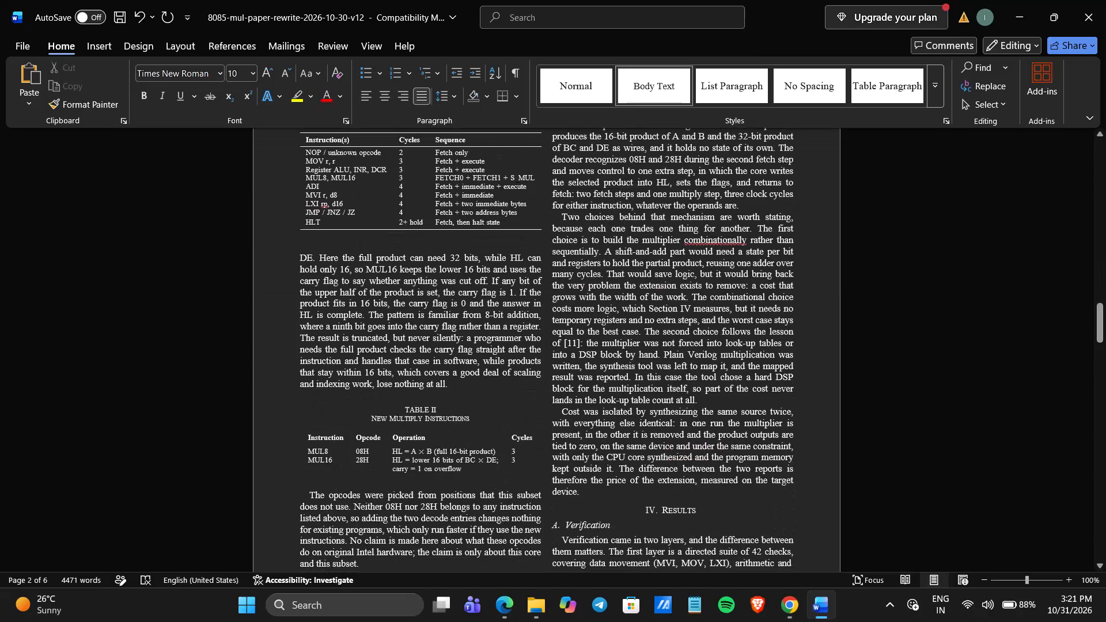
scroll(560, 269, down, 1)
scroll(560, 269, up, 2)
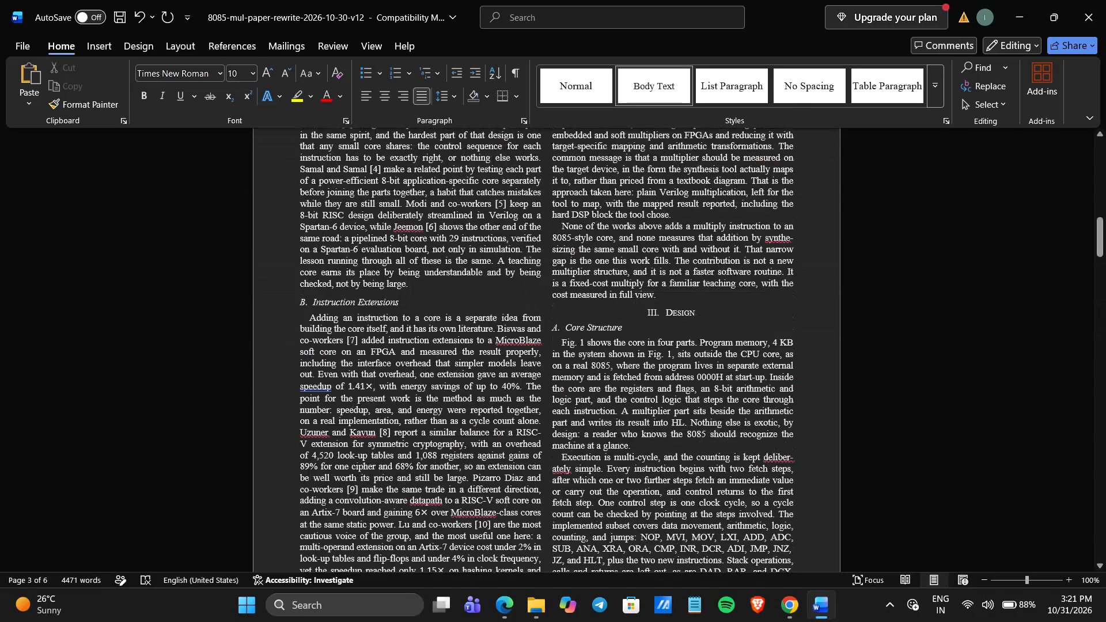
scroll(663, 345, down, 3)
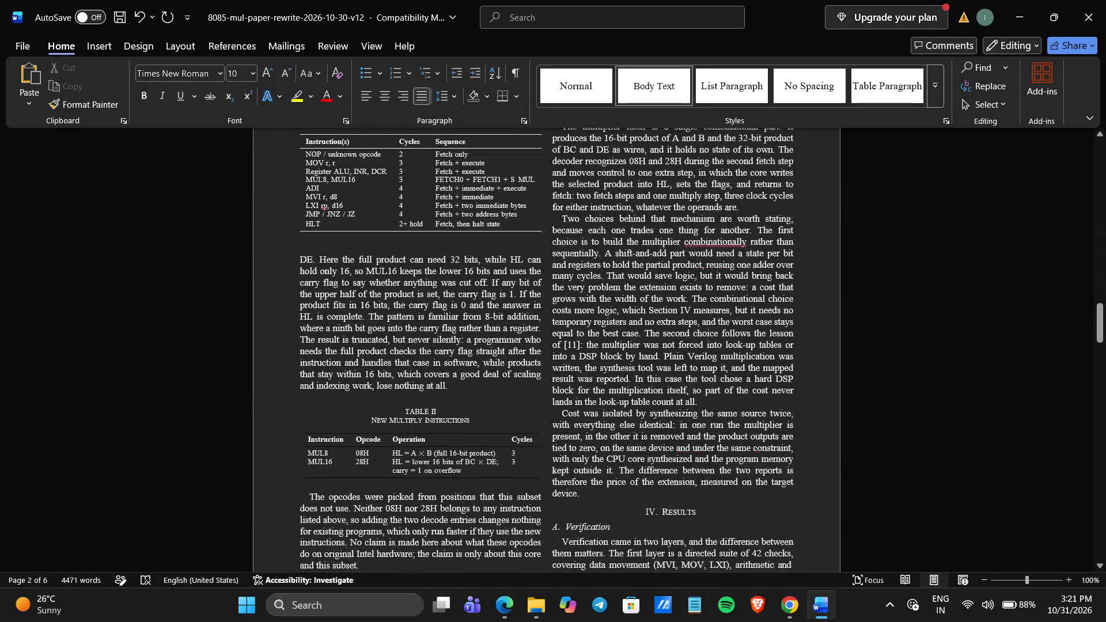
scroll(663, 345, down, 1)
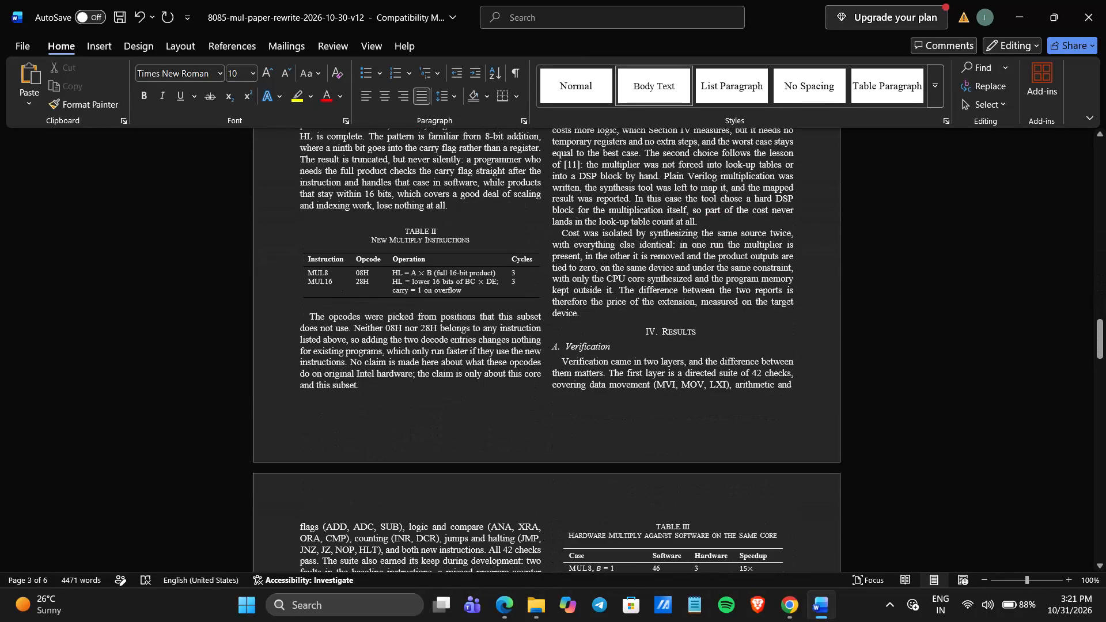
scroll(663, 345, up, 3)
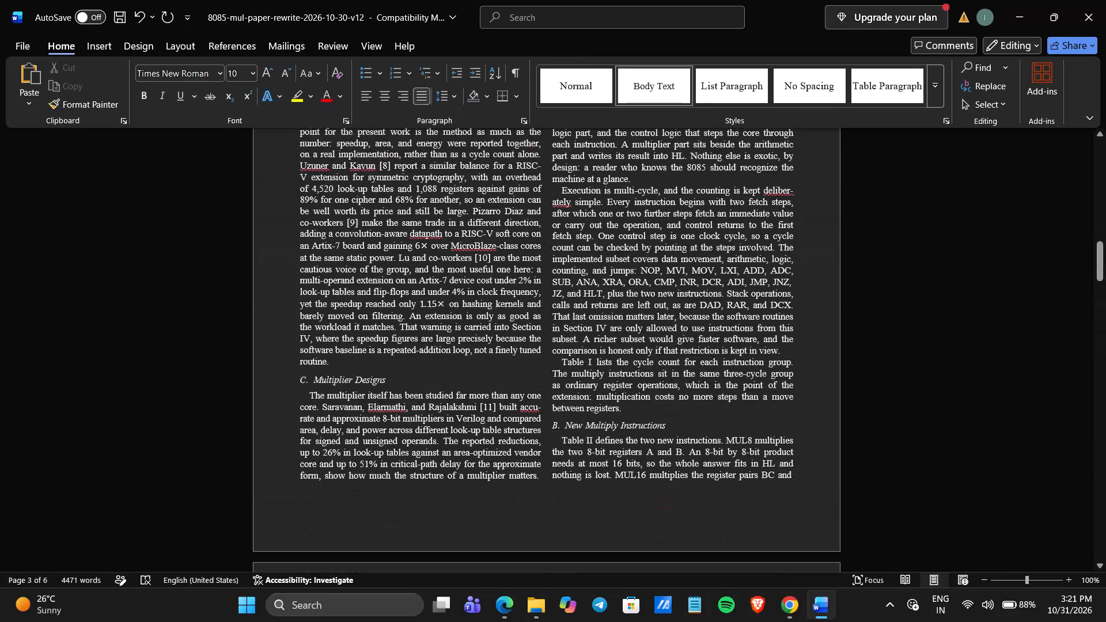
scroll(663, 345, down, 3)
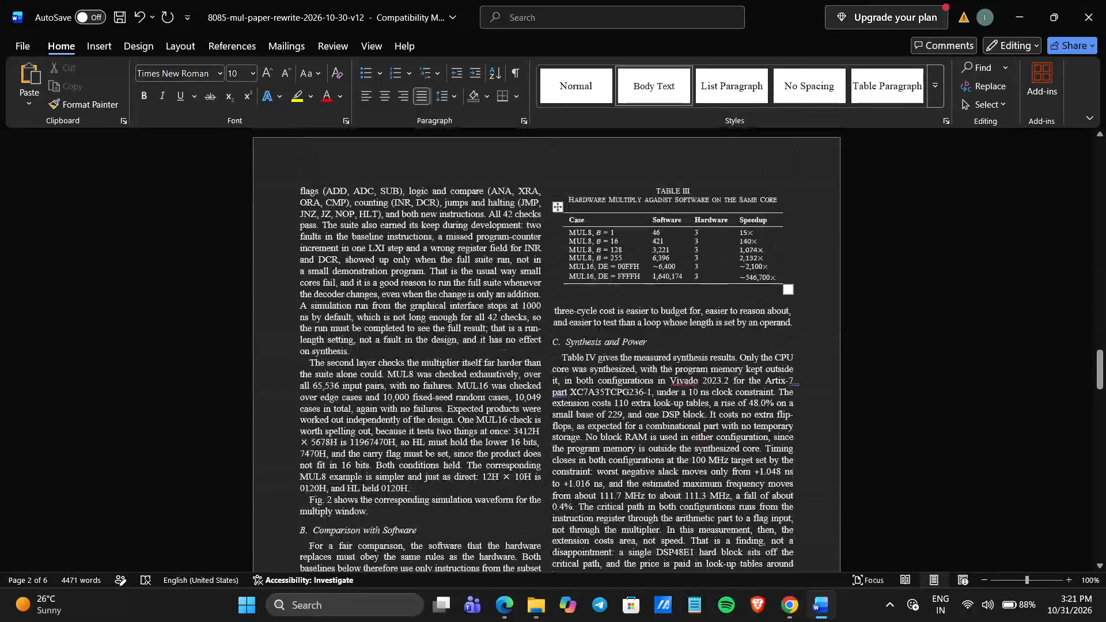
scroll(663, 345, up, 1)
scroll(663, 345, down, 1)
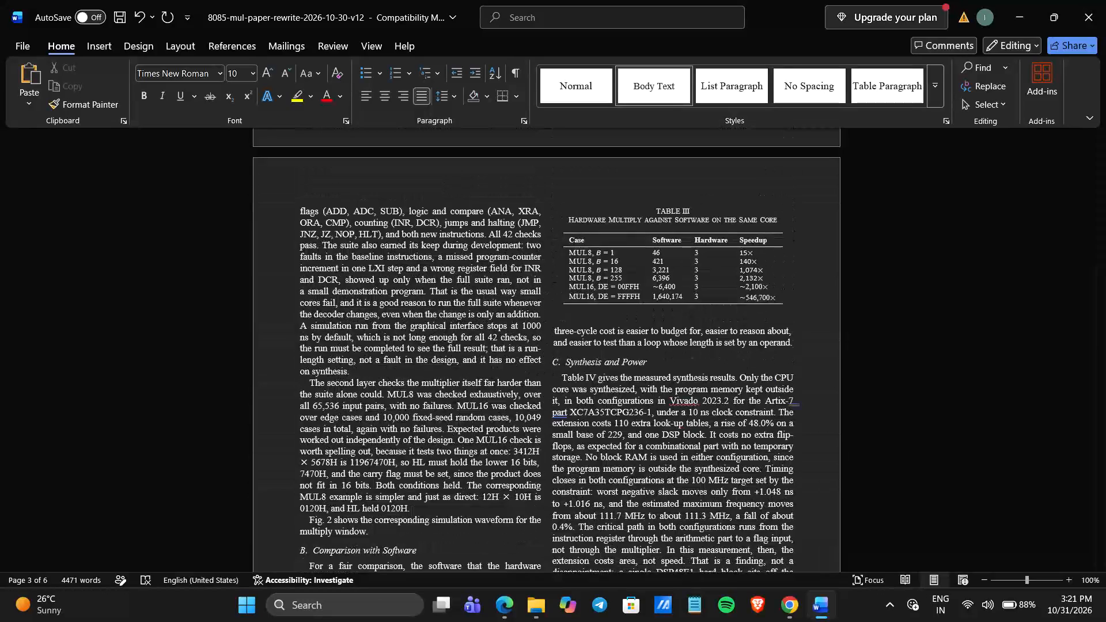
scroll(619, 187, up, 1)
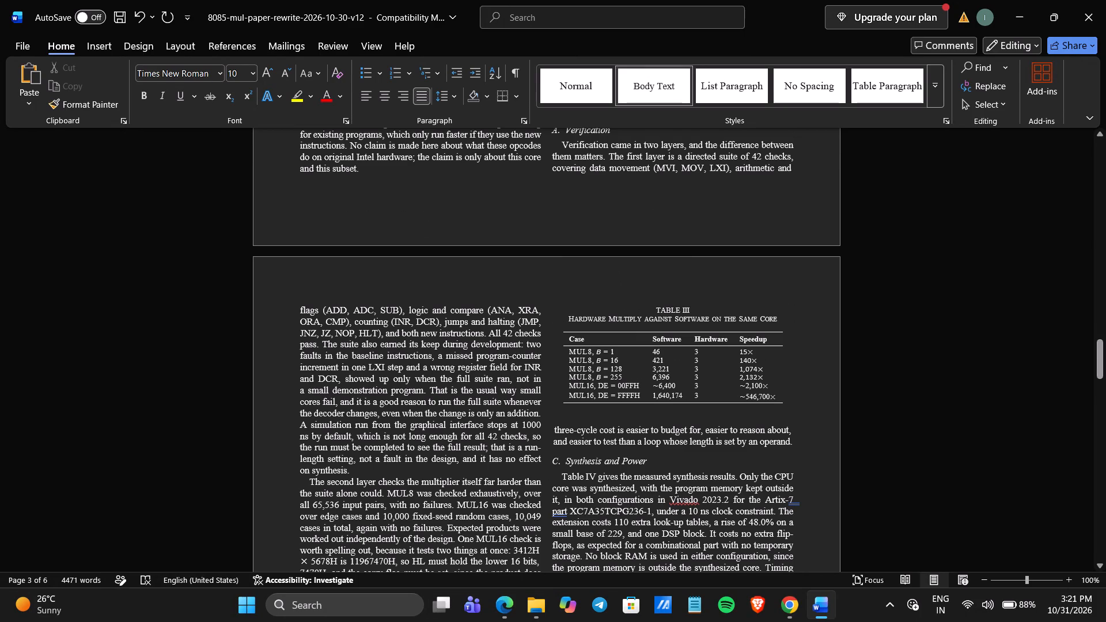
scroll(668, 433, down, 1)
scroll(668, 433, up, 1)
scroll(668, 433, down, 1)
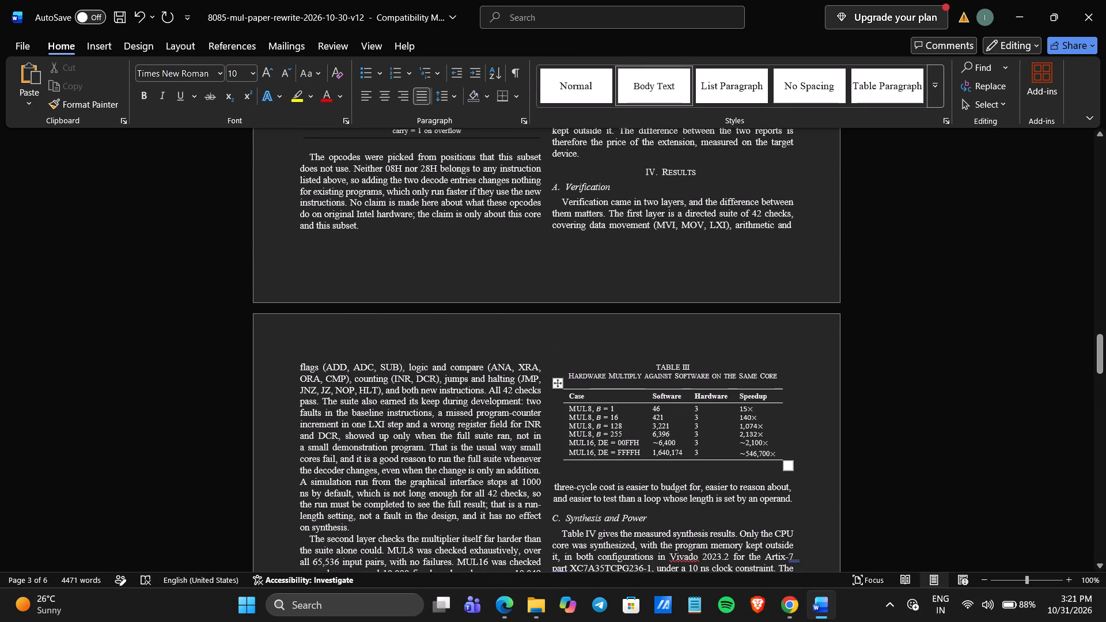
scroll(668, 433, down, 1)
scroll(668, 433, up, 1)
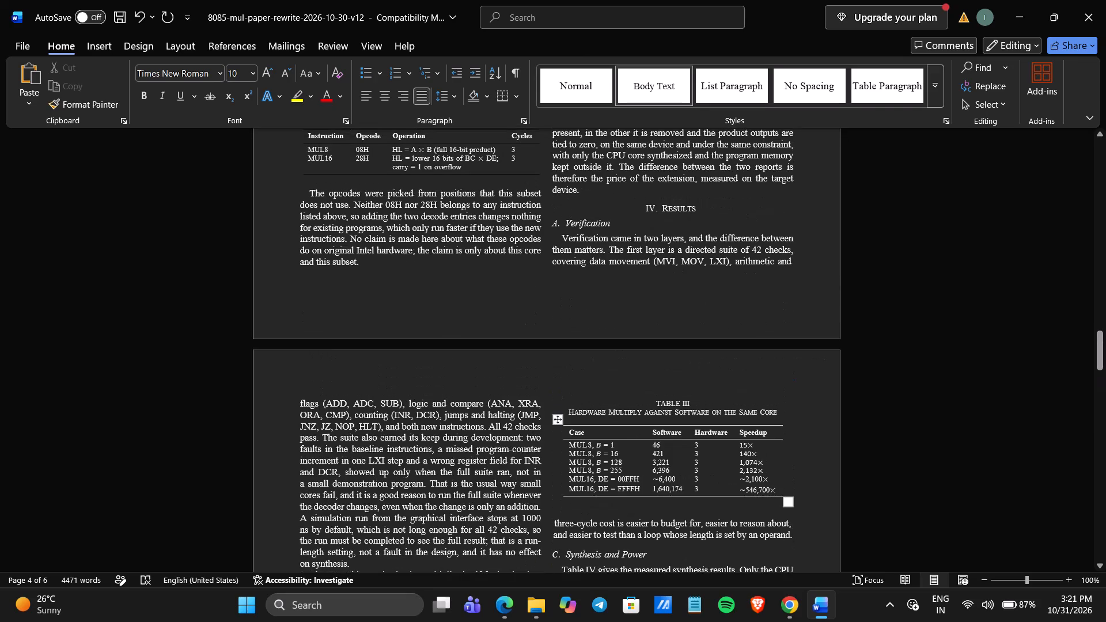
scroll(668, 433, up, 1)
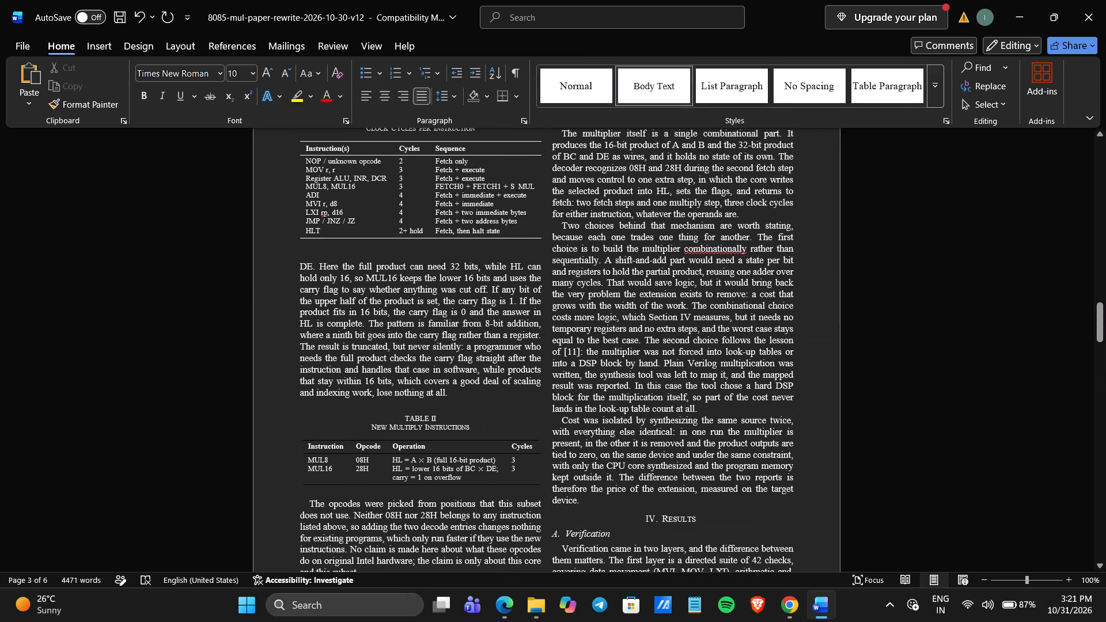
scroll(668, 433, up, 1)
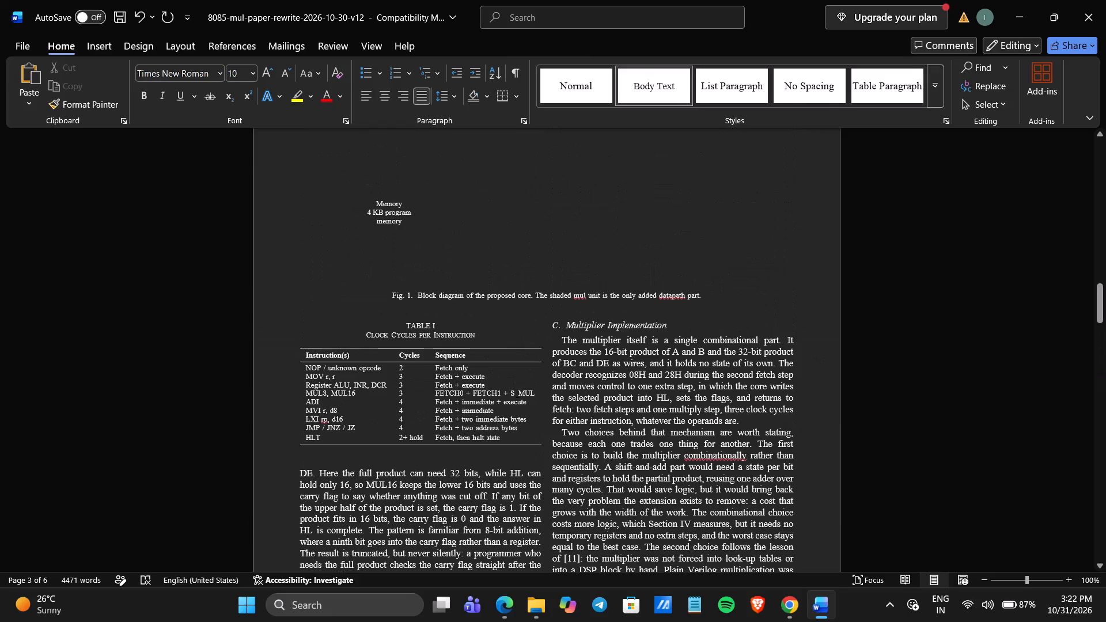
scroll(668, 433, up, 3)
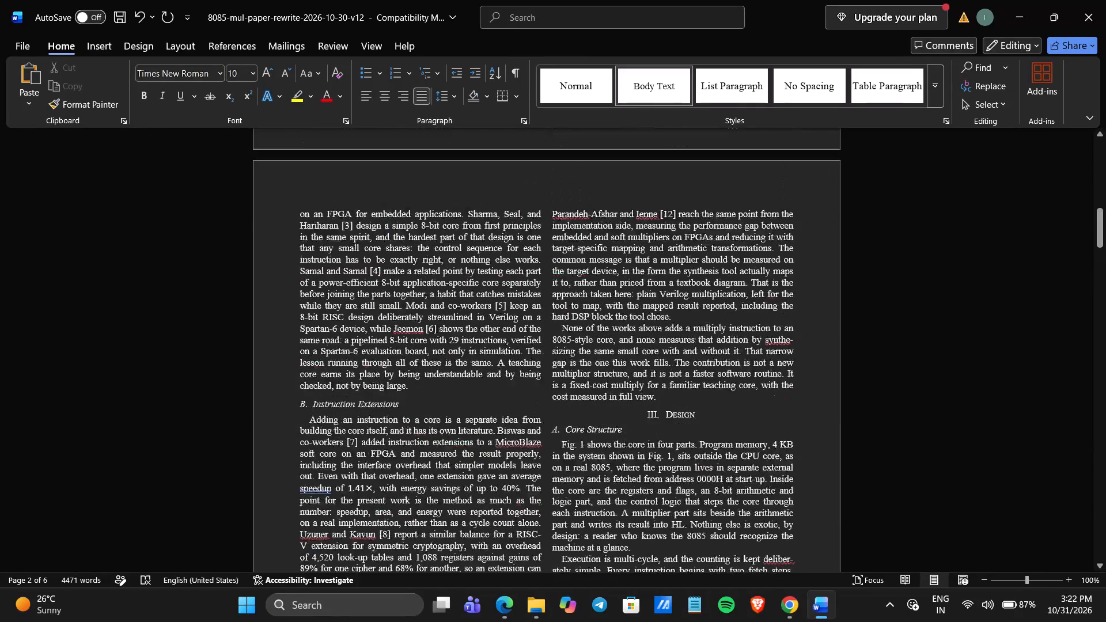
scroll(668, 433, up, 2)
scroll(668, 433, down, 1)
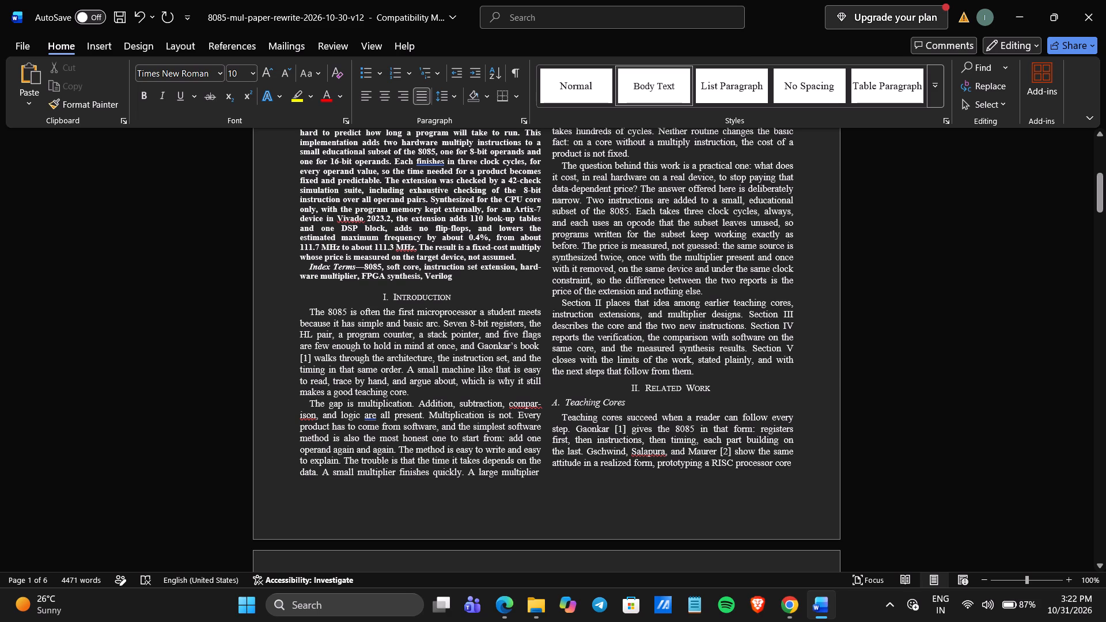
Complete the partial word "arc" as "architecture" in the first Introduction sentence.
text(hitecture)
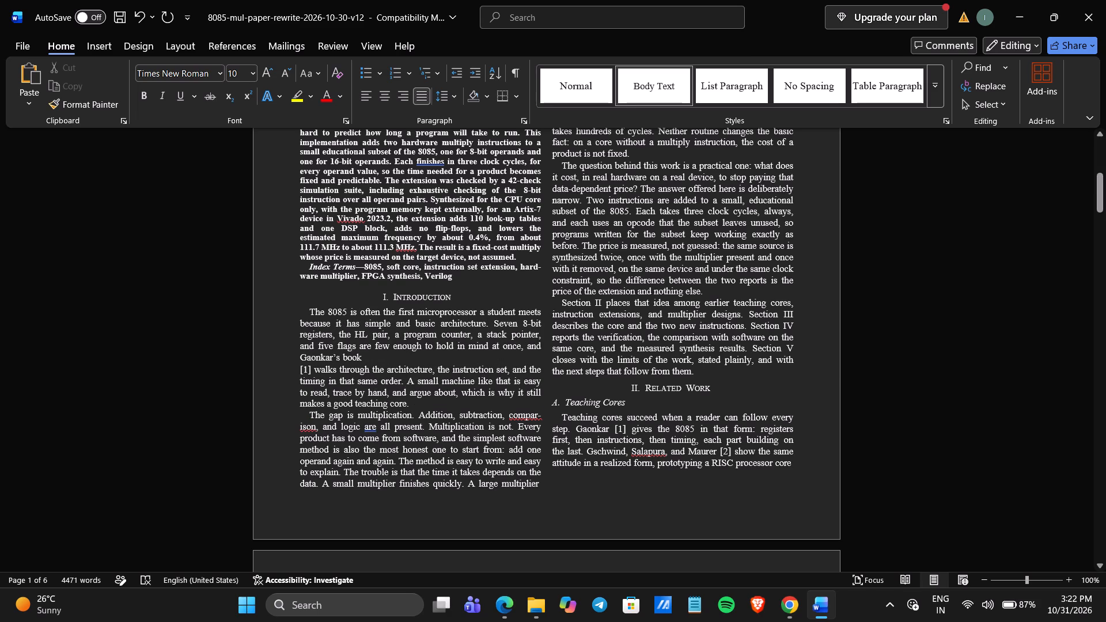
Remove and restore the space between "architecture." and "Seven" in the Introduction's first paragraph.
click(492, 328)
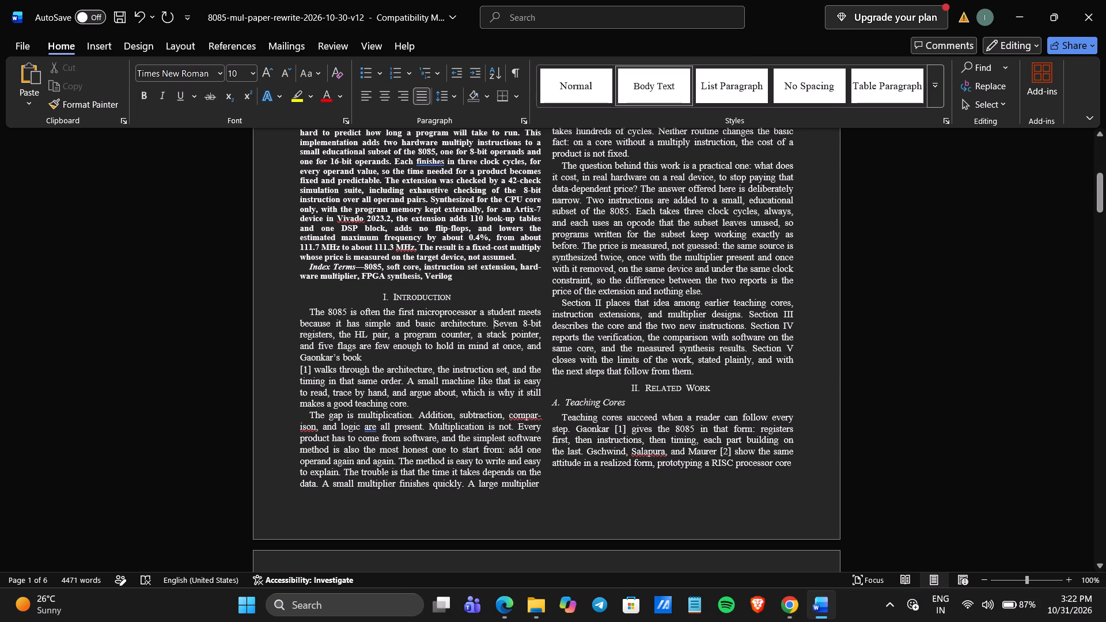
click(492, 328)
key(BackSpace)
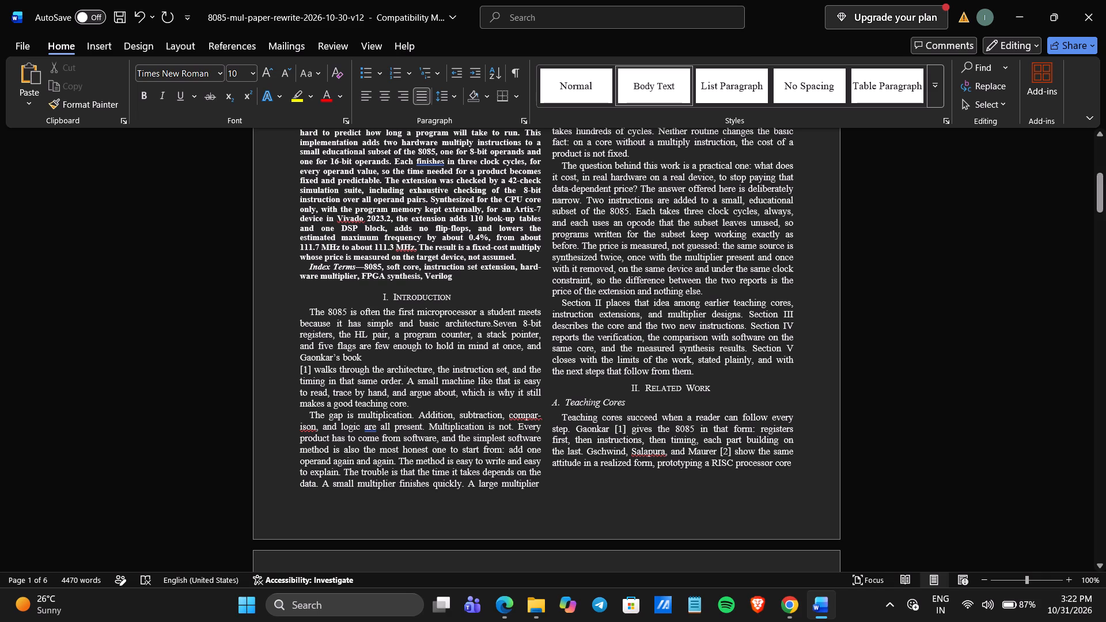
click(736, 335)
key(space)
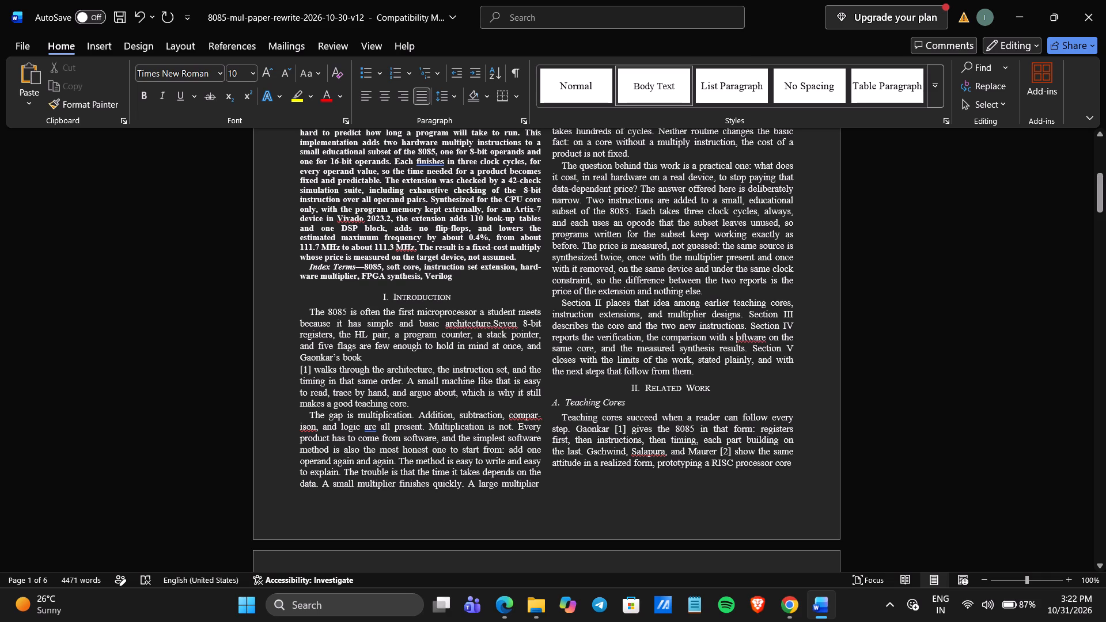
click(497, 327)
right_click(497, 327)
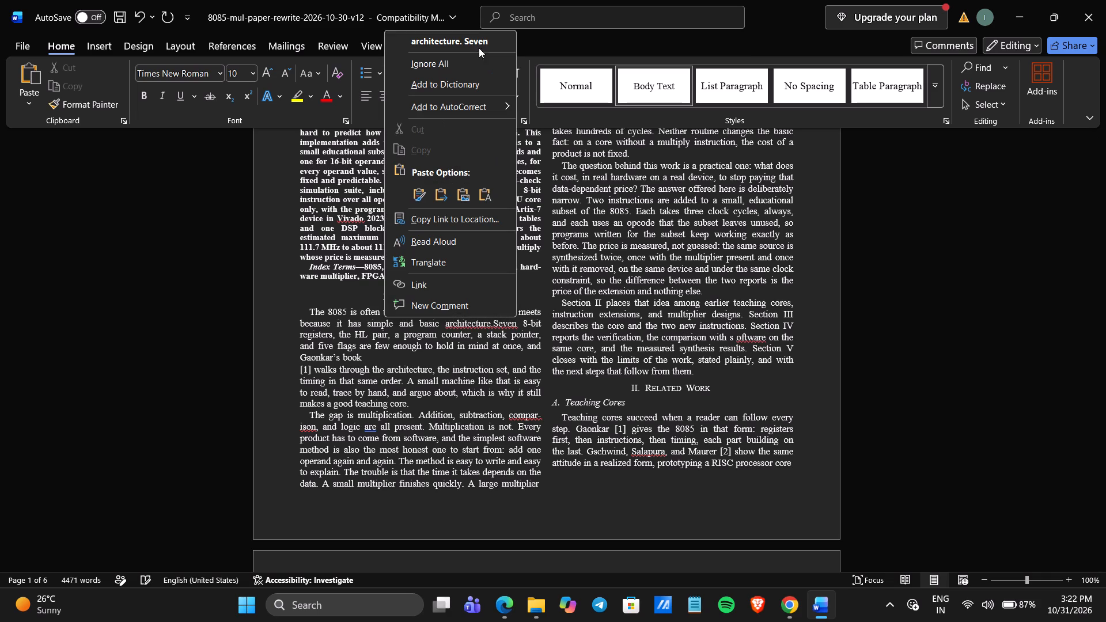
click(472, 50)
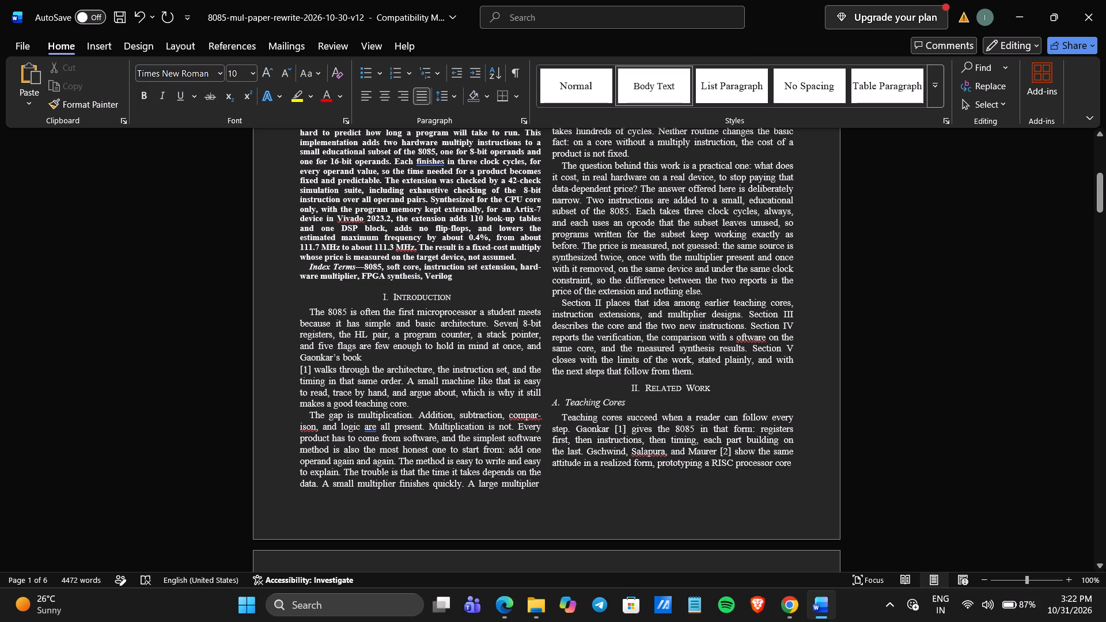
Examine the text from the Introduction's second paragraph to the start of Results, including Fig. 1 and Tables I and II.
scroll(397, 420, down, 1)
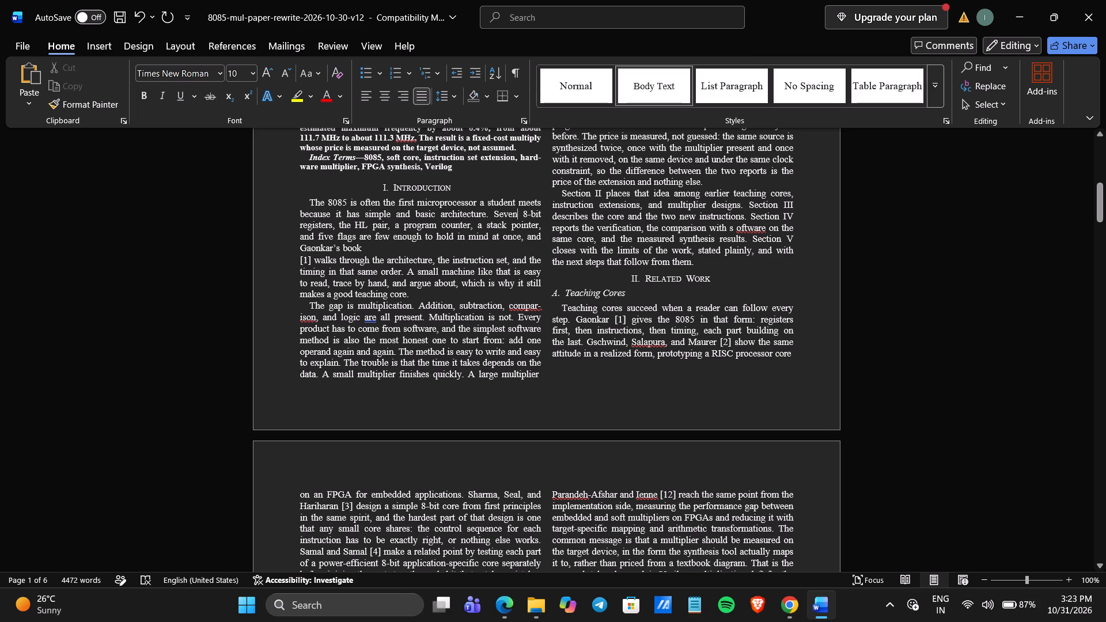
click(343, 305)
drag(344, 308, 328, 308)
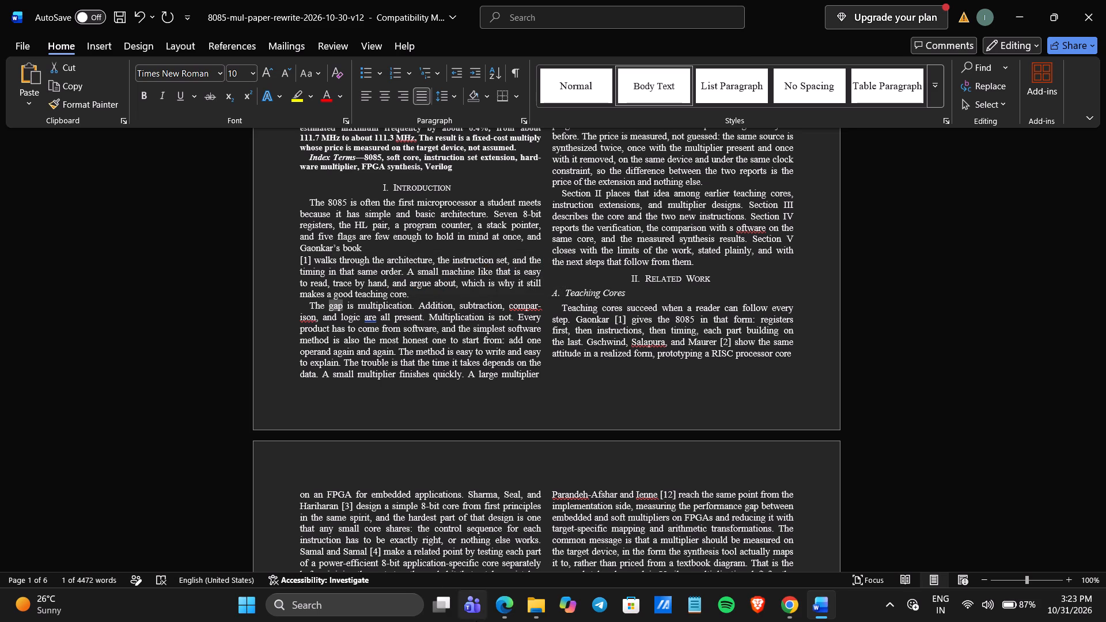
click(497, 603)
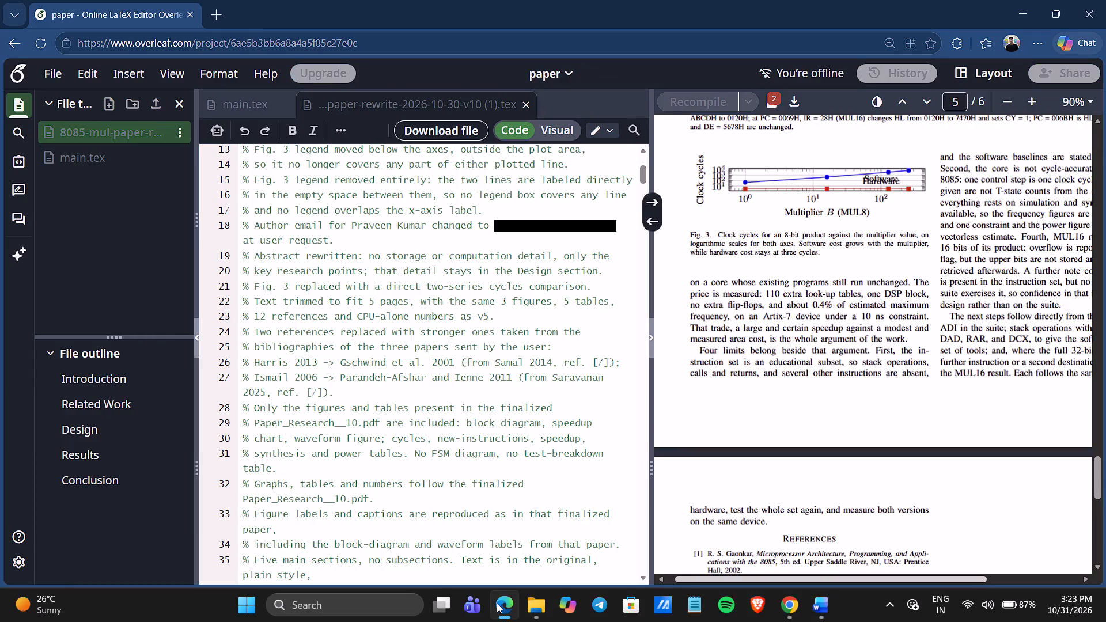
click(823, 605)
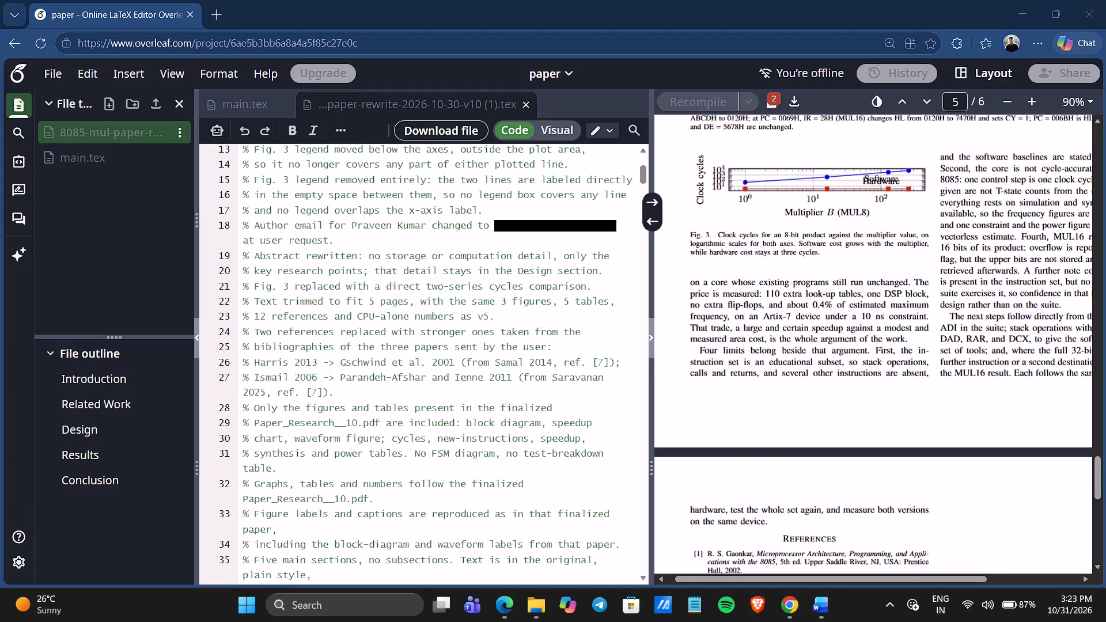
scroll(521, 229, down, 4)
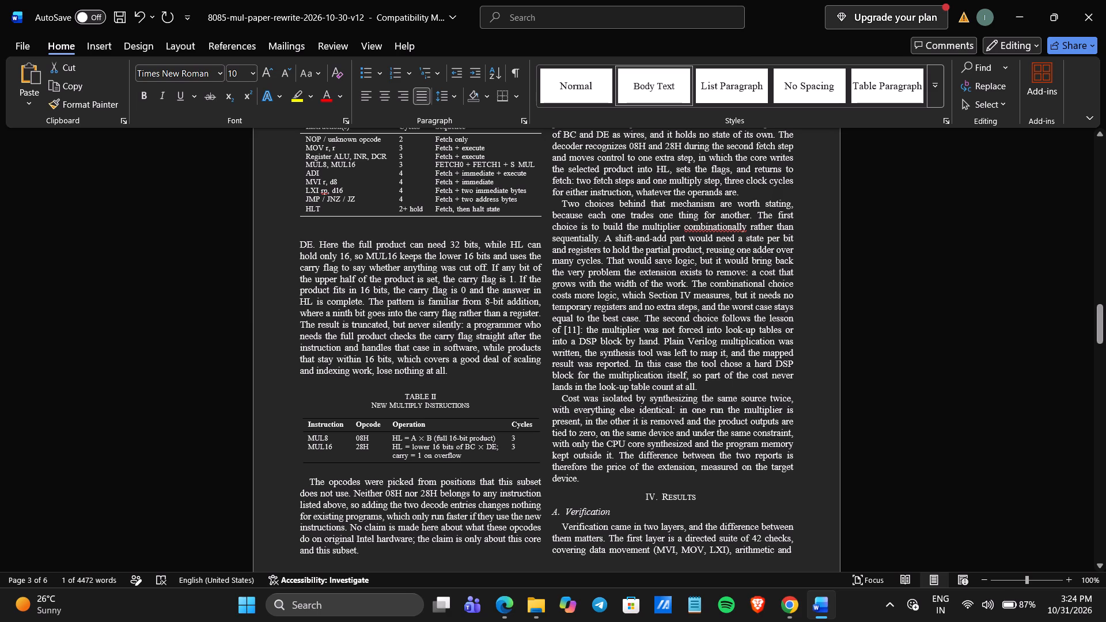
scroll(436, 373, down, 1)
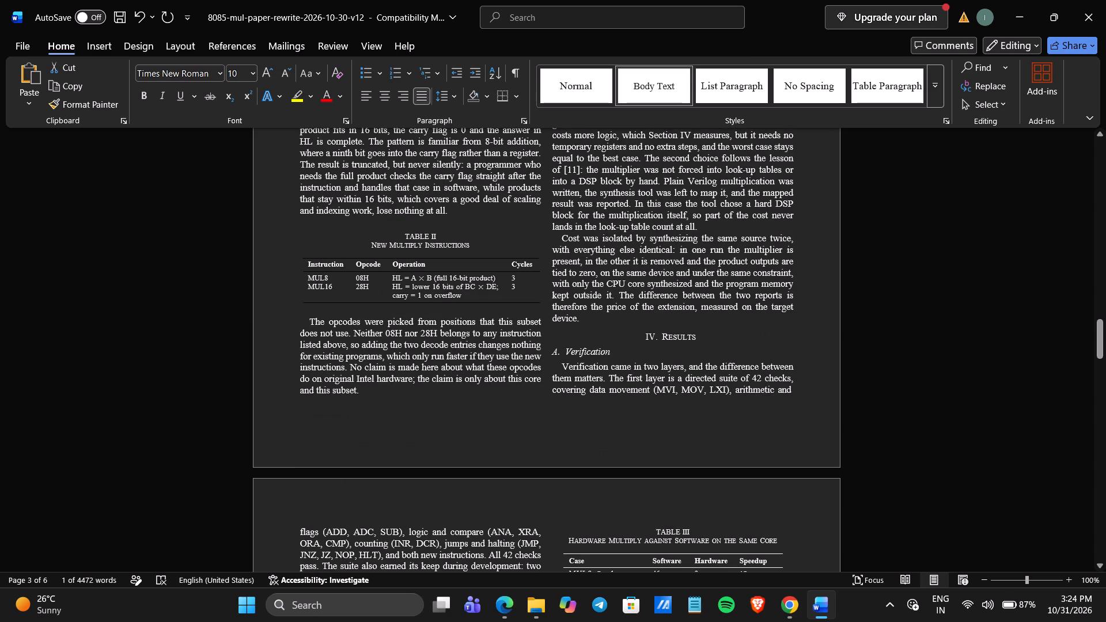
scroll(448, 260, up, 1)
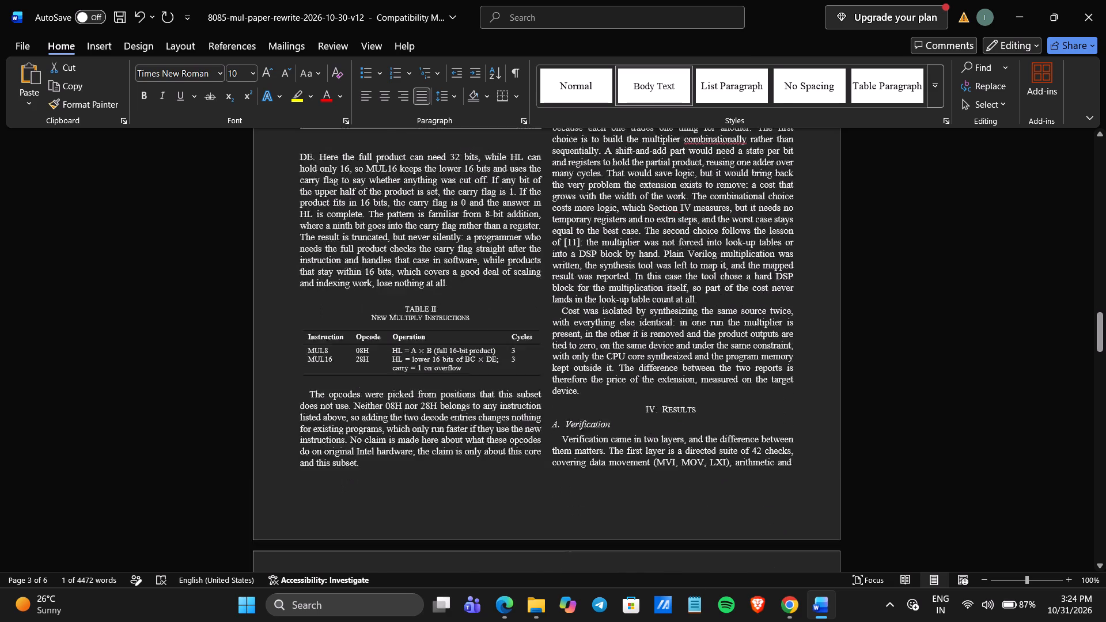
scroll(448, 260, up, 1)
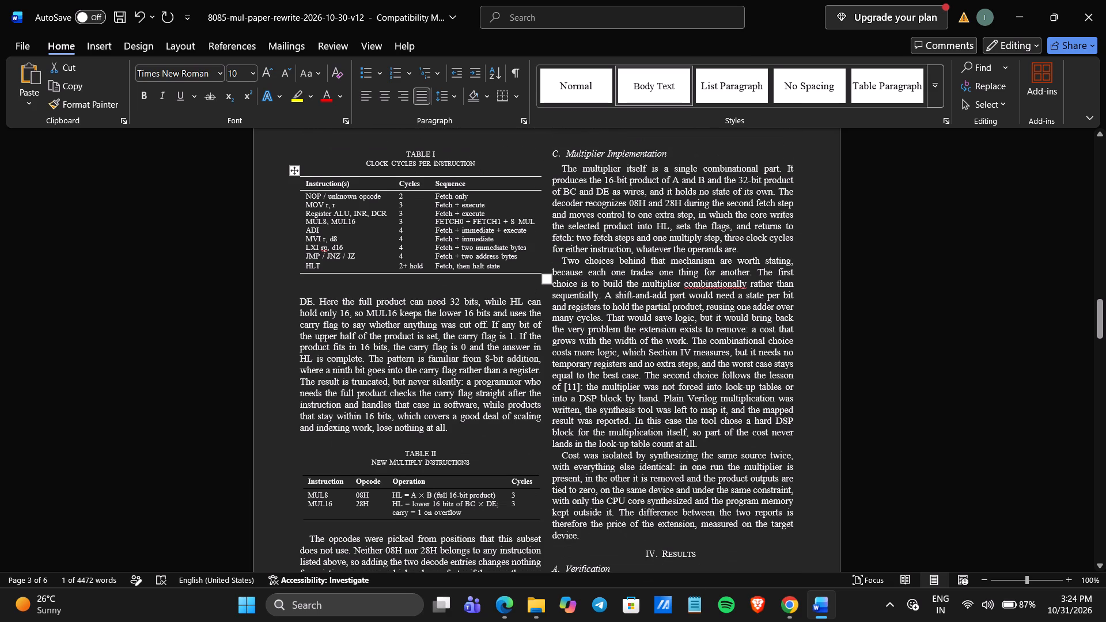
scroll(448, 260, up, 1)
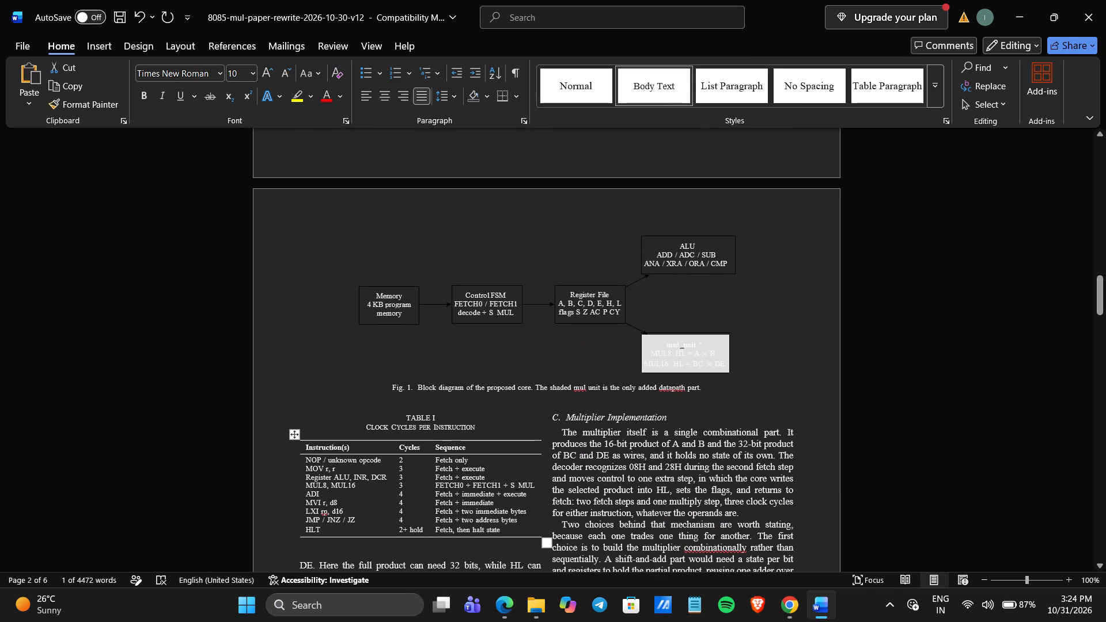
scroll(419, 412, up, 1)
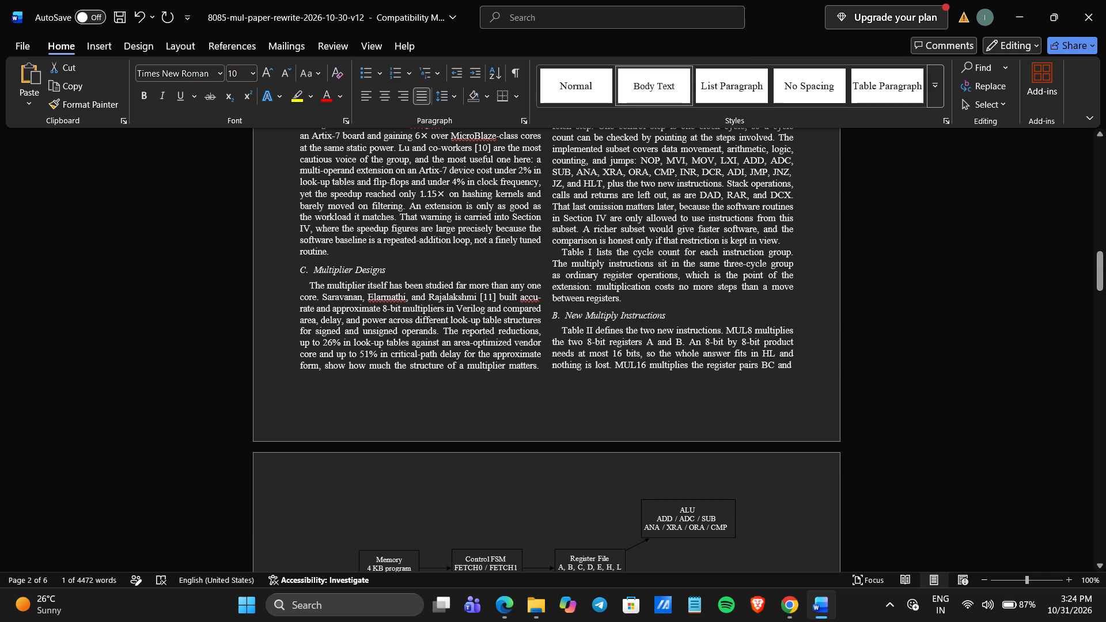
scroll(559, 234, up, 3)
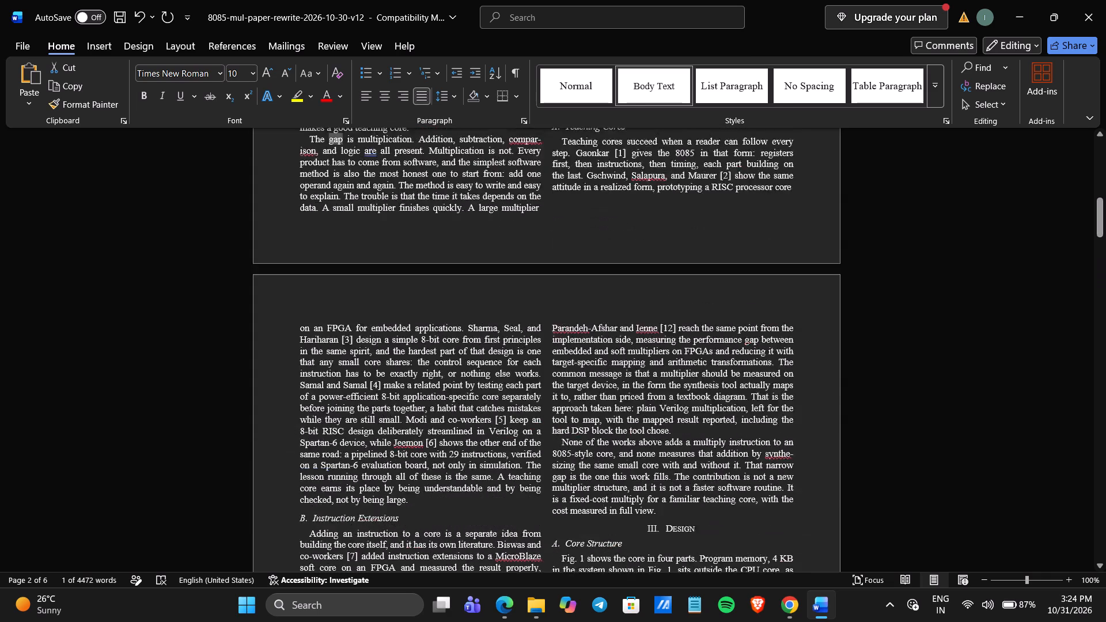
scroll(559, 234, up, 2)
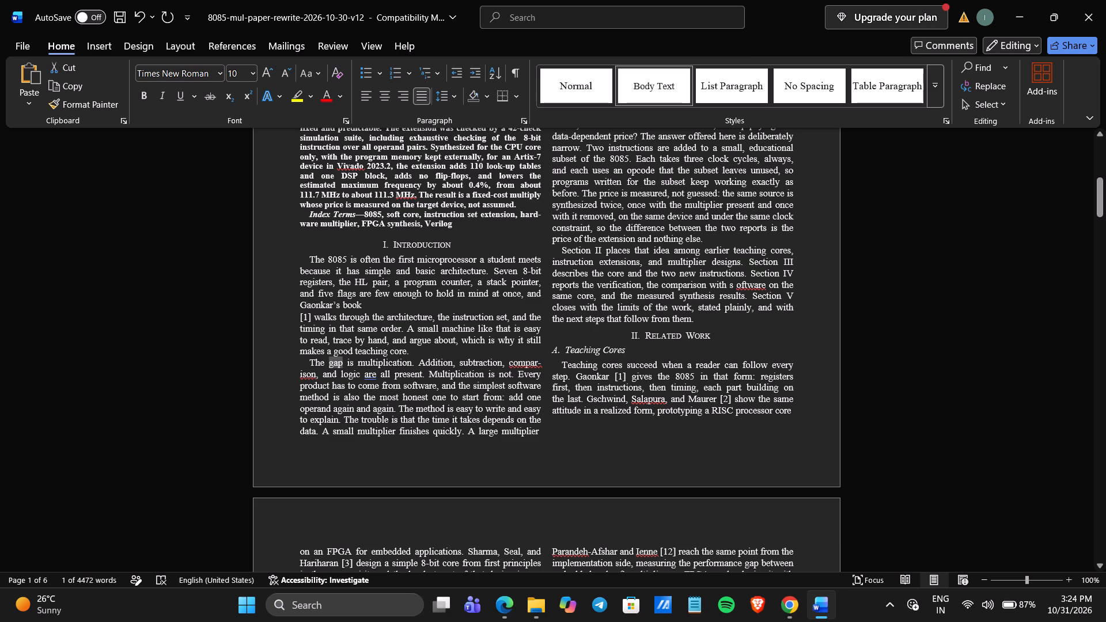
Switch to Edge and search the web for "gap alternative word" in a new tab.
click(496, 614)
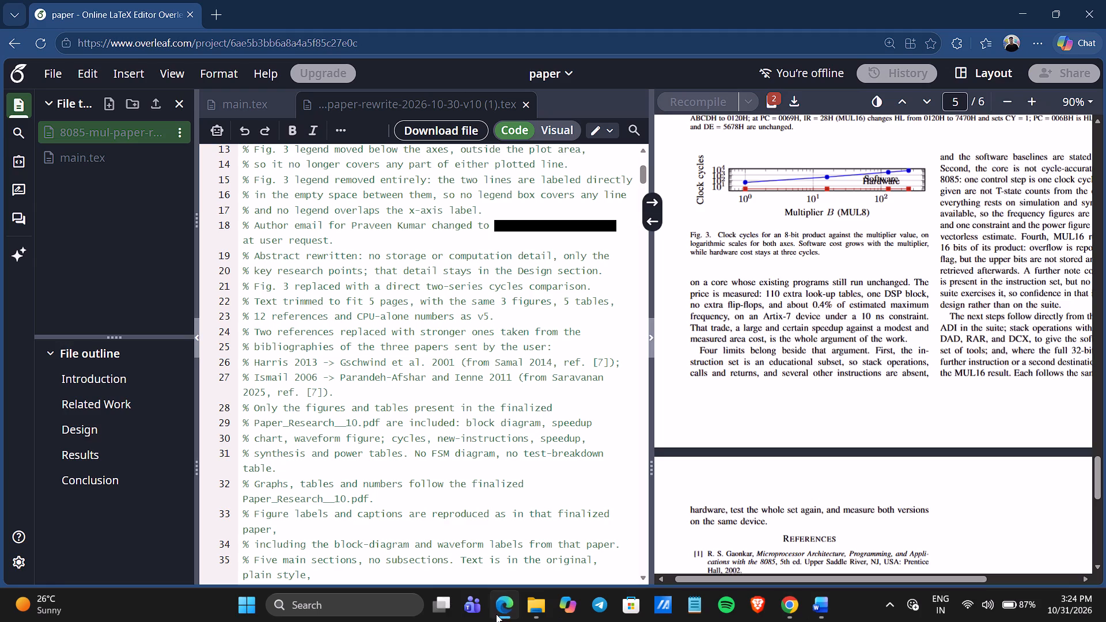
click(211, 7)
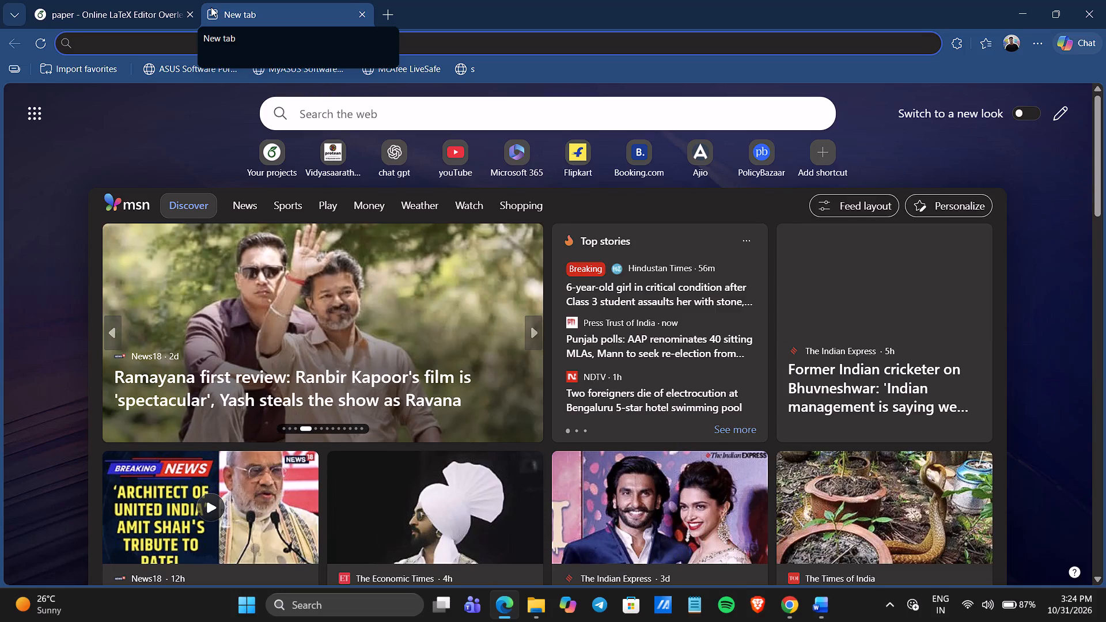
text(gr)
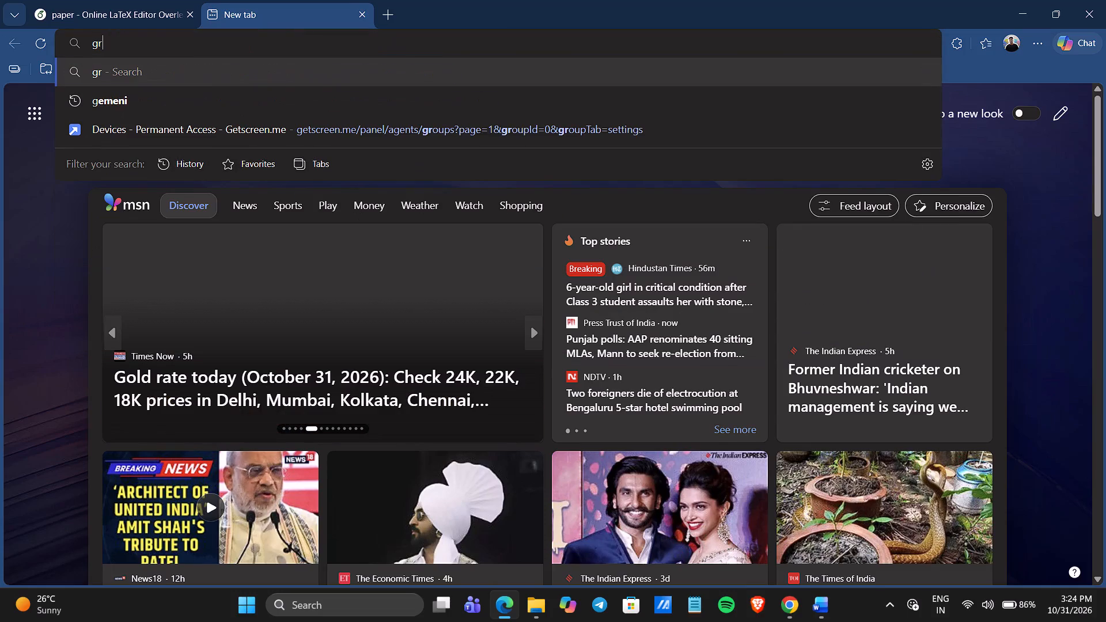
text(oup)
key(space)
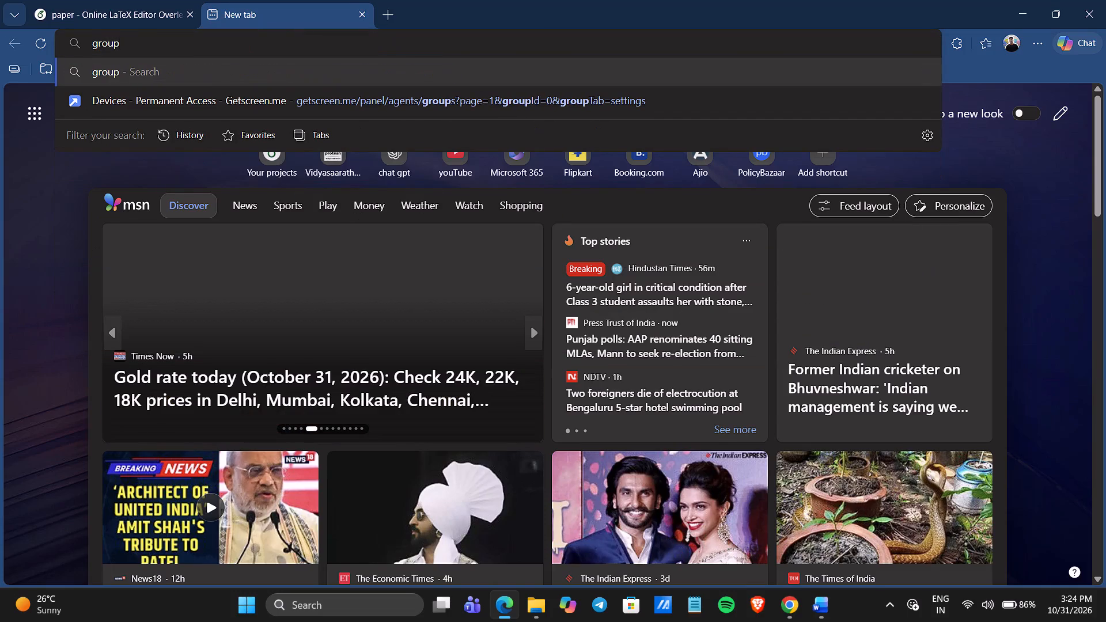
key(BackSpace)
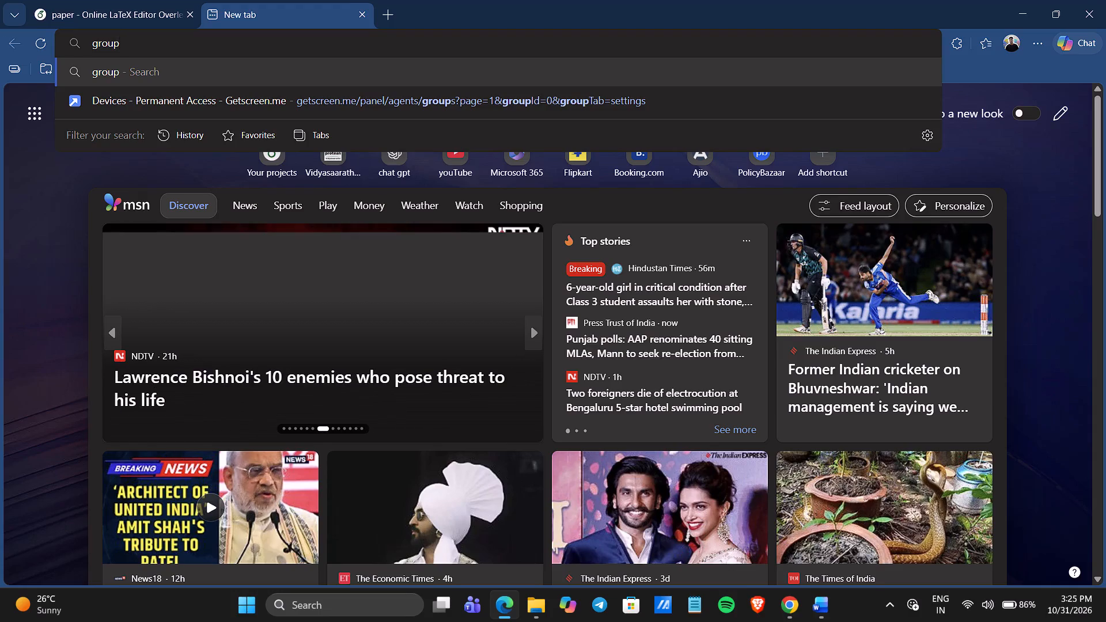
key(BackSpace)
key(BackSpace)
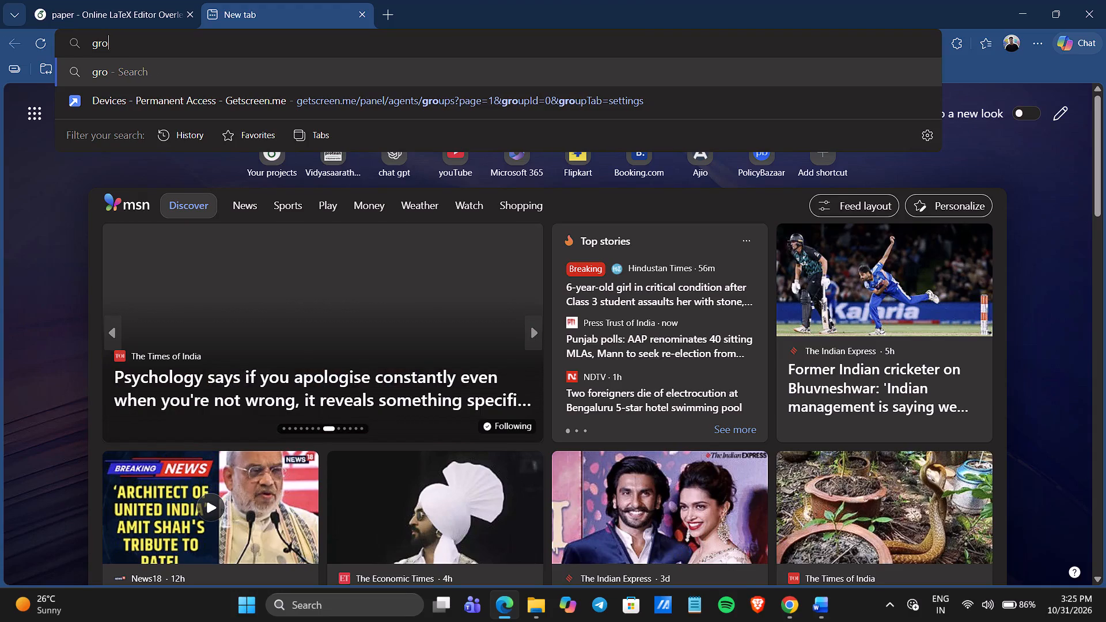
key(BackSpace)
key(BackSpace)
text(ap alt6erna)
key(BackSpace)
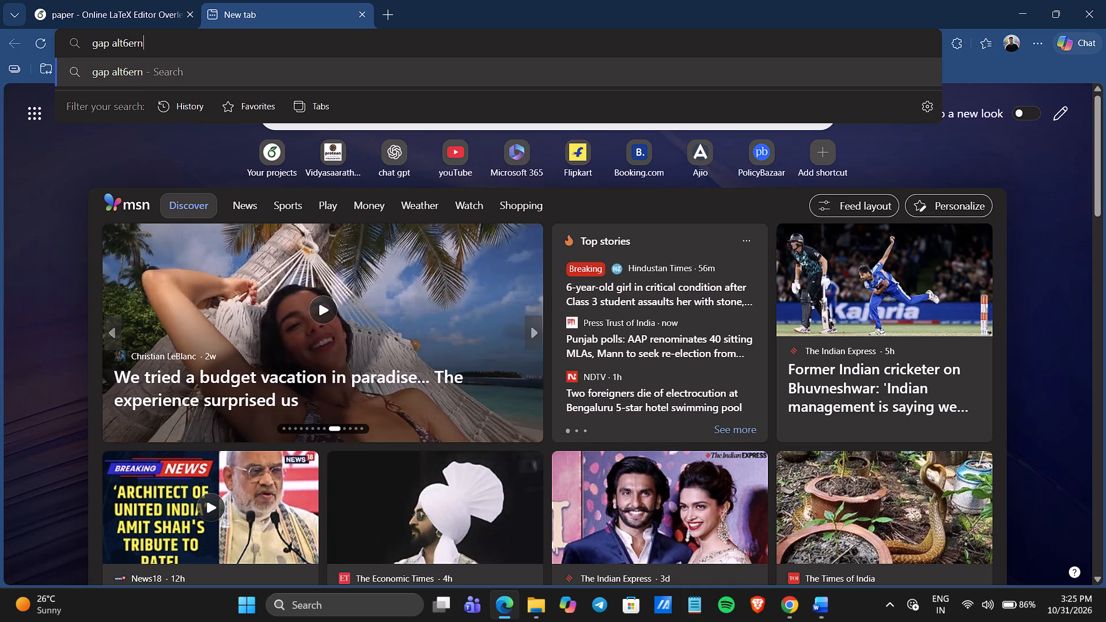
key(BackSpace)
key(BackSpace)
key(BackSpace)
key(BackSpace)
text(ernative)
key(space)
text(wp)
key(BackSpace)
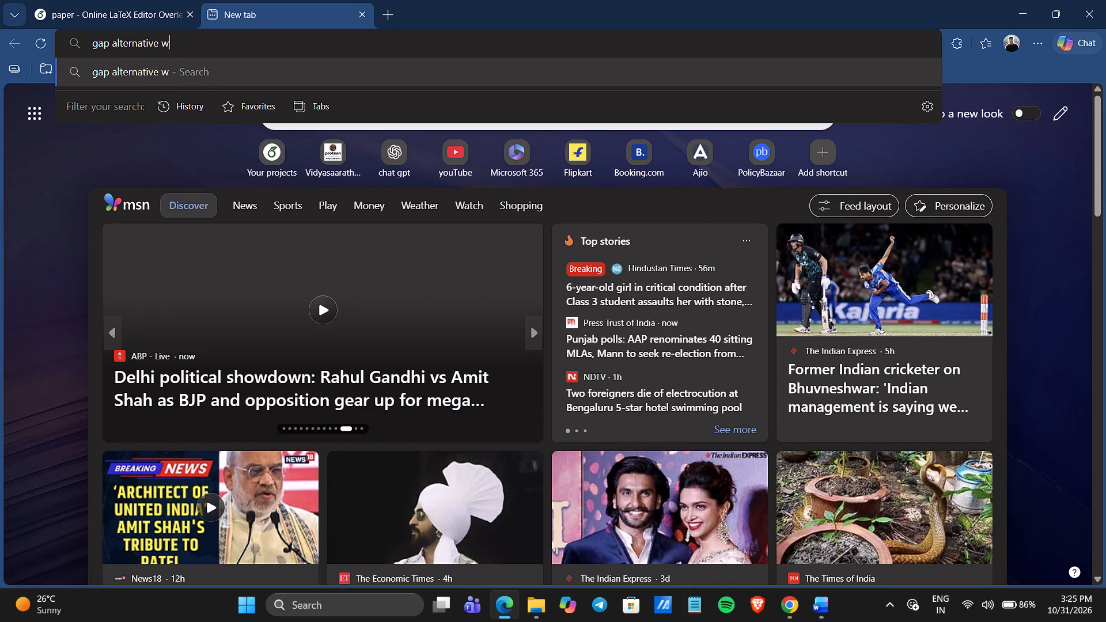
text(ord)
key(Return)
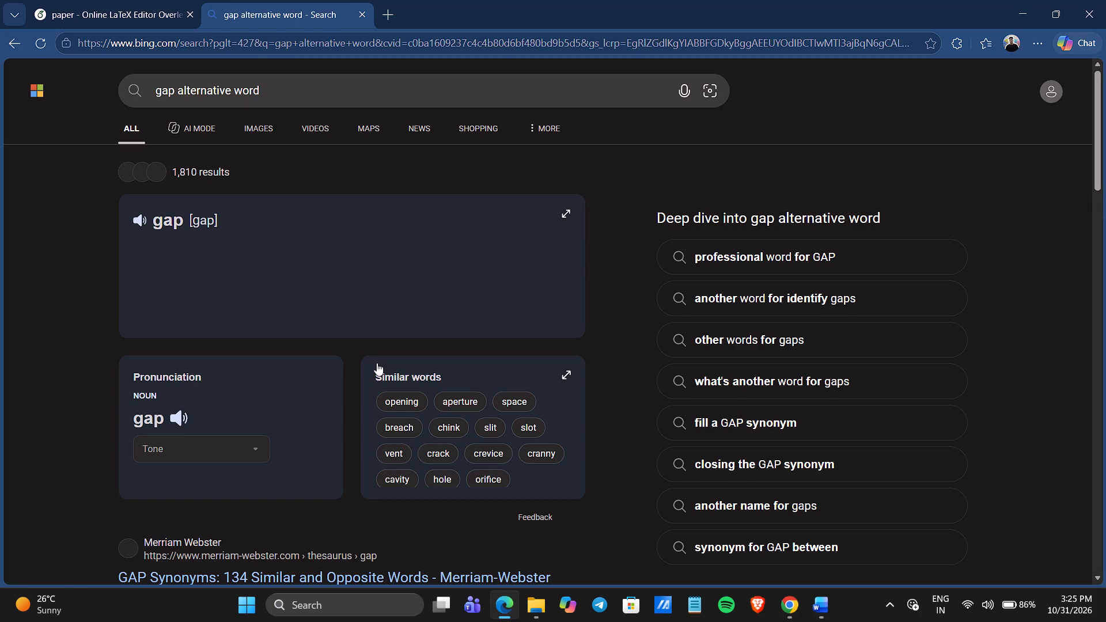
Examine the similar words and thesaurus results for a substitute for "gap".
scroll(377, 363, down, 1)
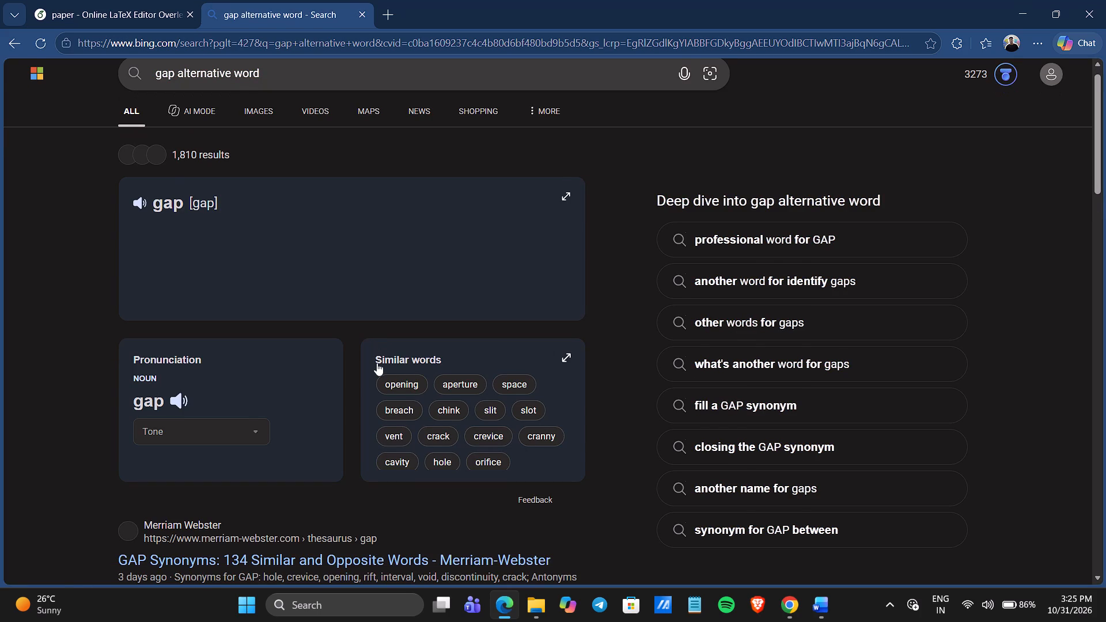
scroll(377, 363, down, 1)
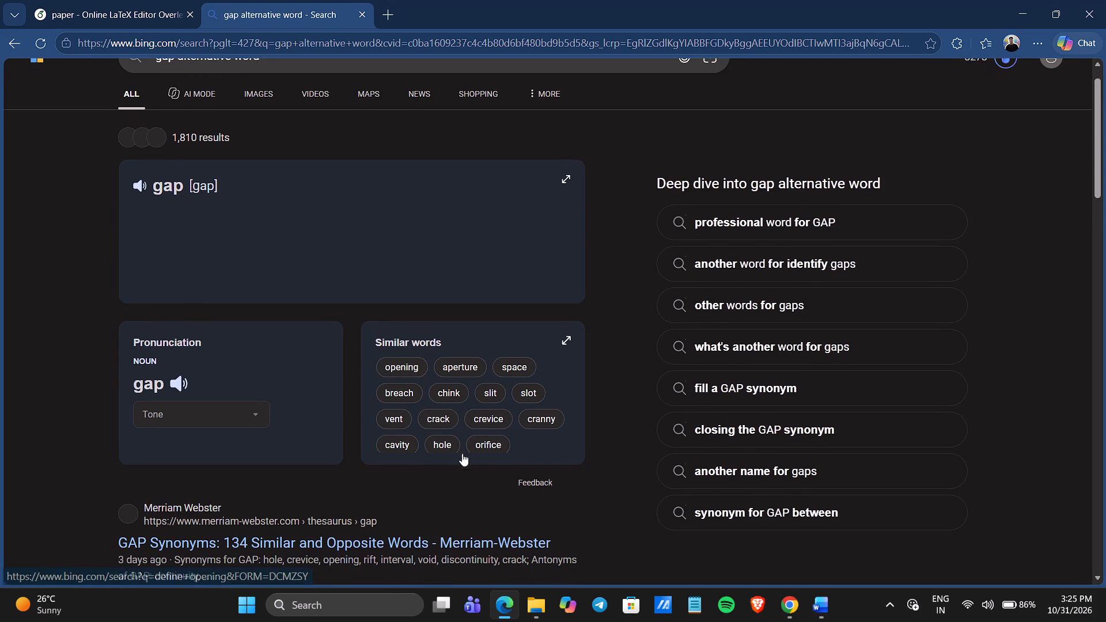
scroll(516, 429, down, 5)
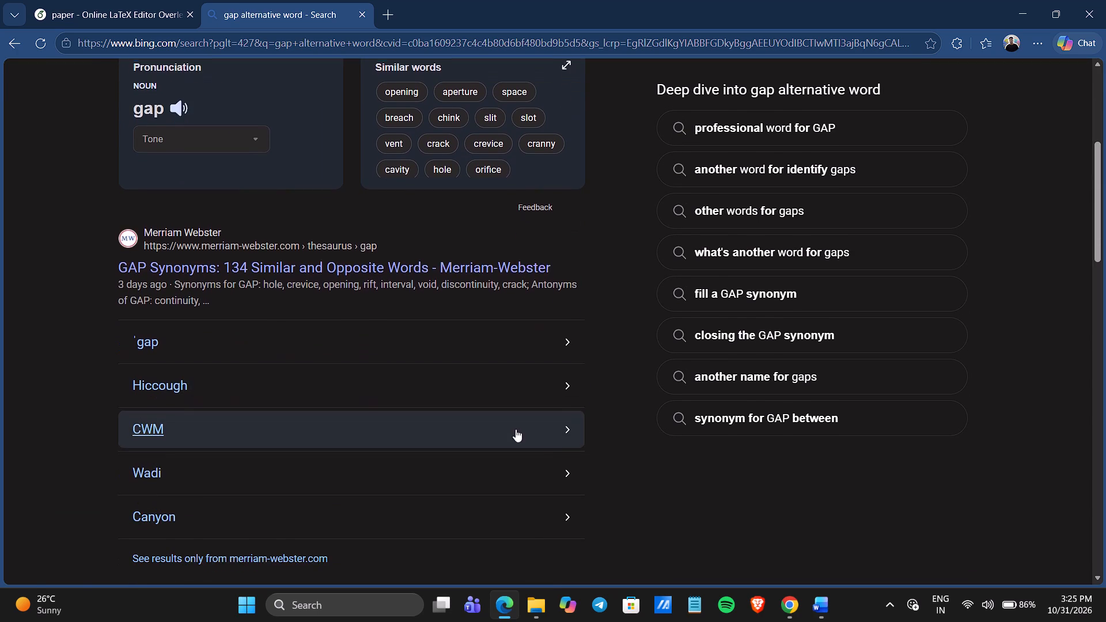
scroll(516, 429, down, 3)
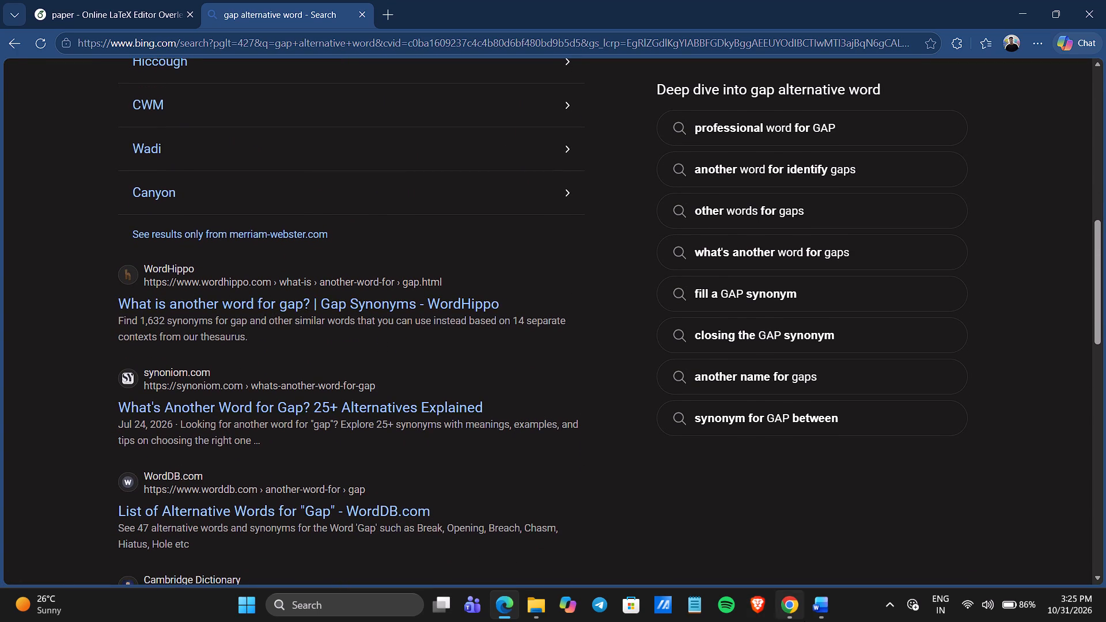
Switch back to the Word document and replace "gap" with "absence" at the start of the Introduction's second paragraph.
click(817, 608)
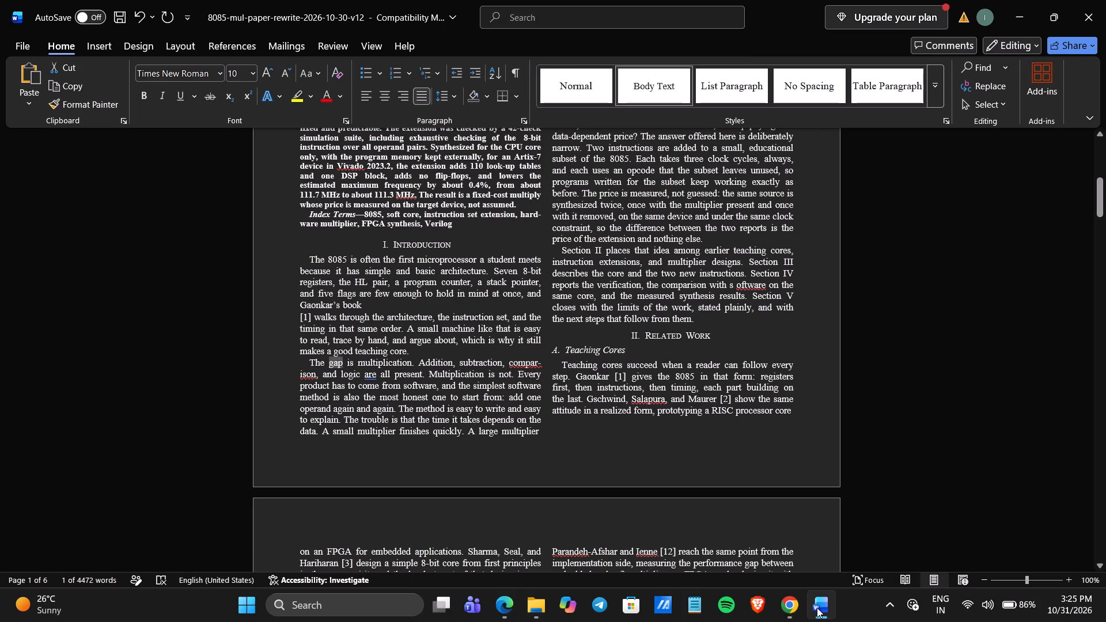
click(342, 363)
key(BackSpace)
key(BackSpace)
key(BackSpace)
text(absenx)
key(BackSpace)
text(ce)
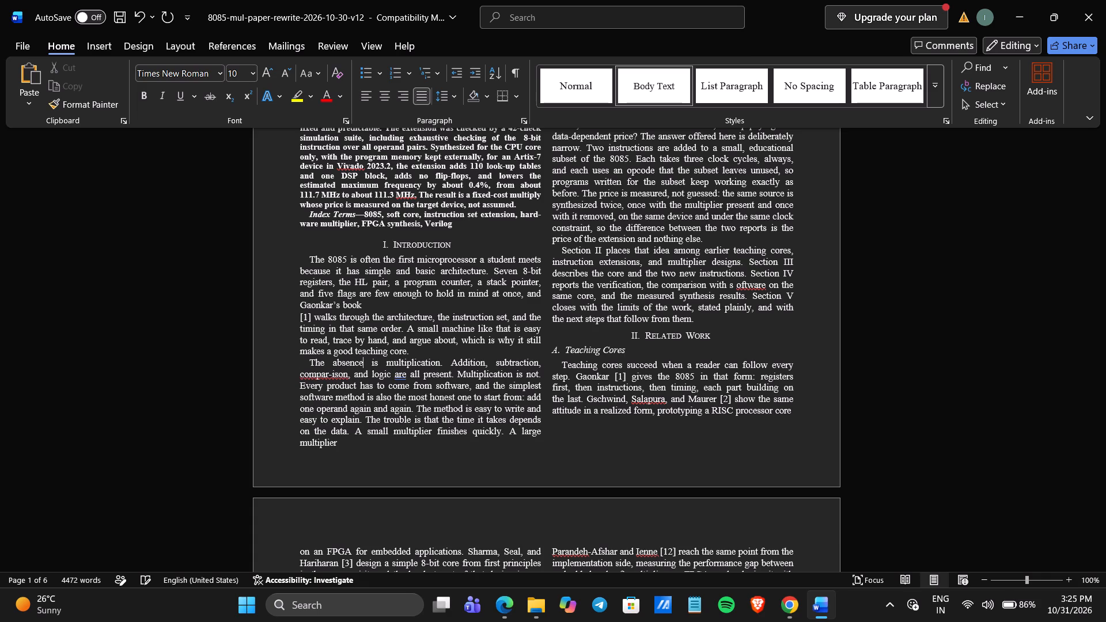
click(380, 361)
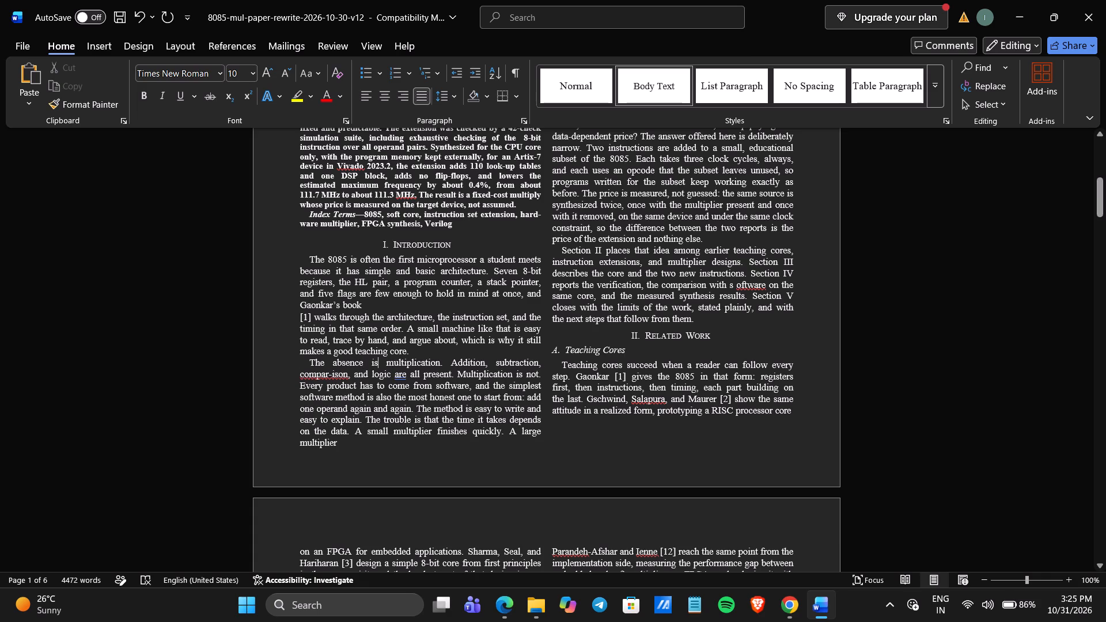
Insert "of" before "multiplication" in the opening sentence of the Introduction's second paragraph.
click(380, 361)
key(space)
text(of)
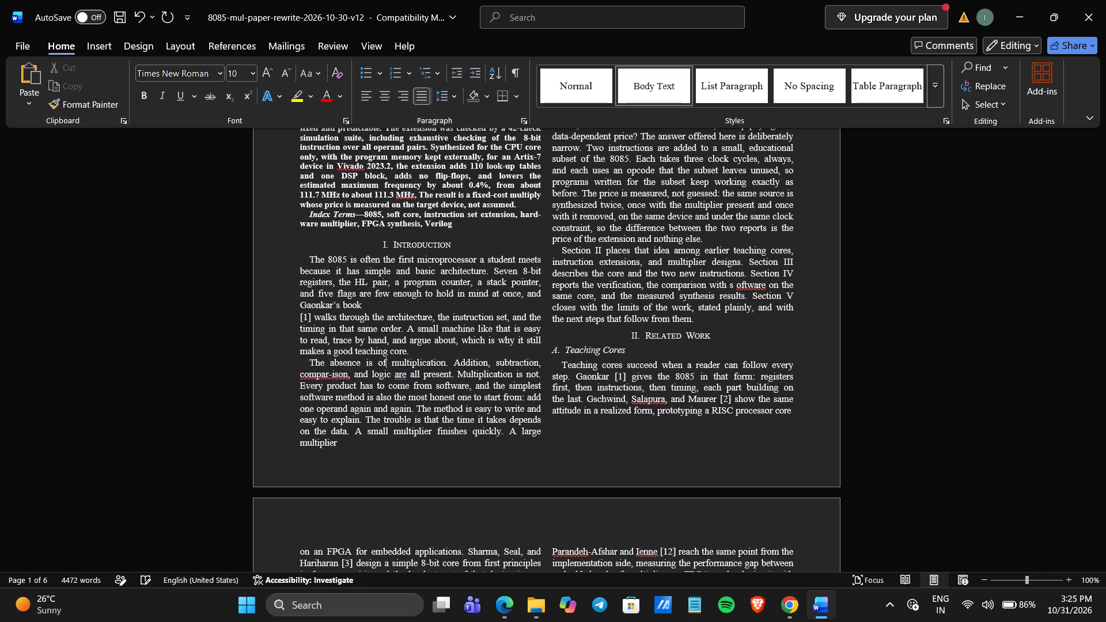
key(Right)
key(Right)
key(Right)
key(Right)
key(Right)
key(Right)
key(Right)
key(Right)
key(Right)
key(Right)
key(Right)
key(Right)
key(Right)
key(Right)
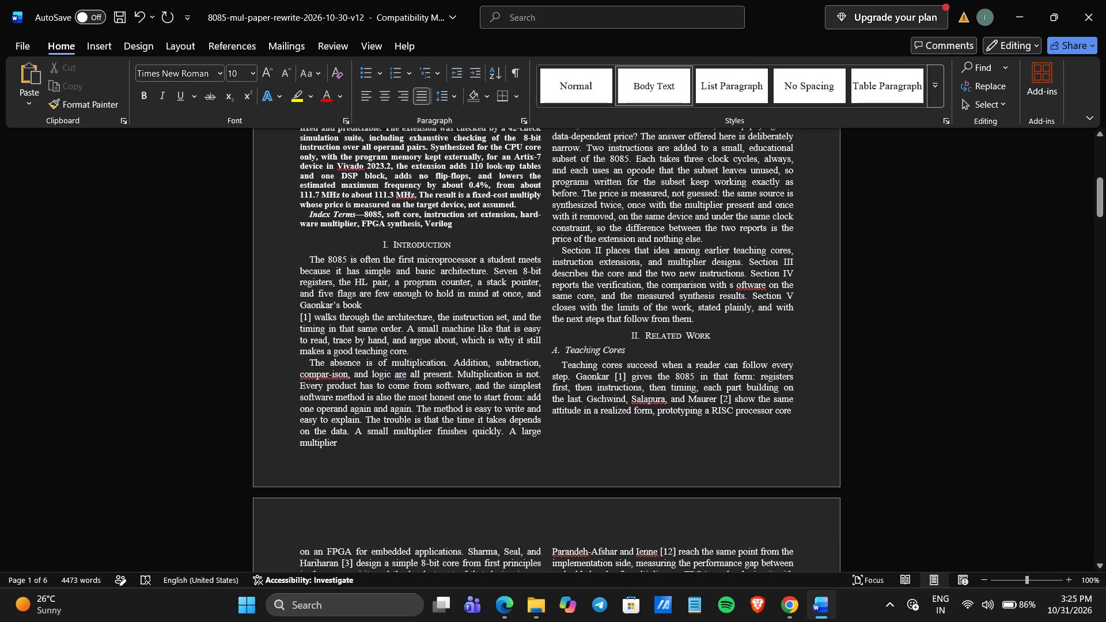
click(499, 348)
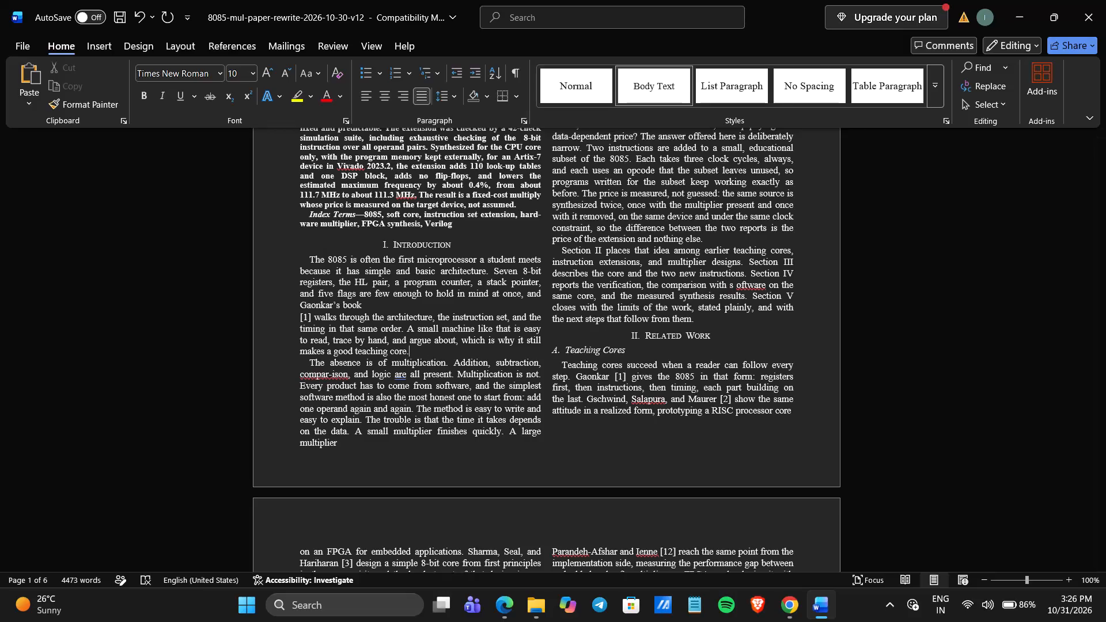
Replace "The absence is of" with "It lacks" at the start of the Introduction's second paragraph.
click(388, 362)
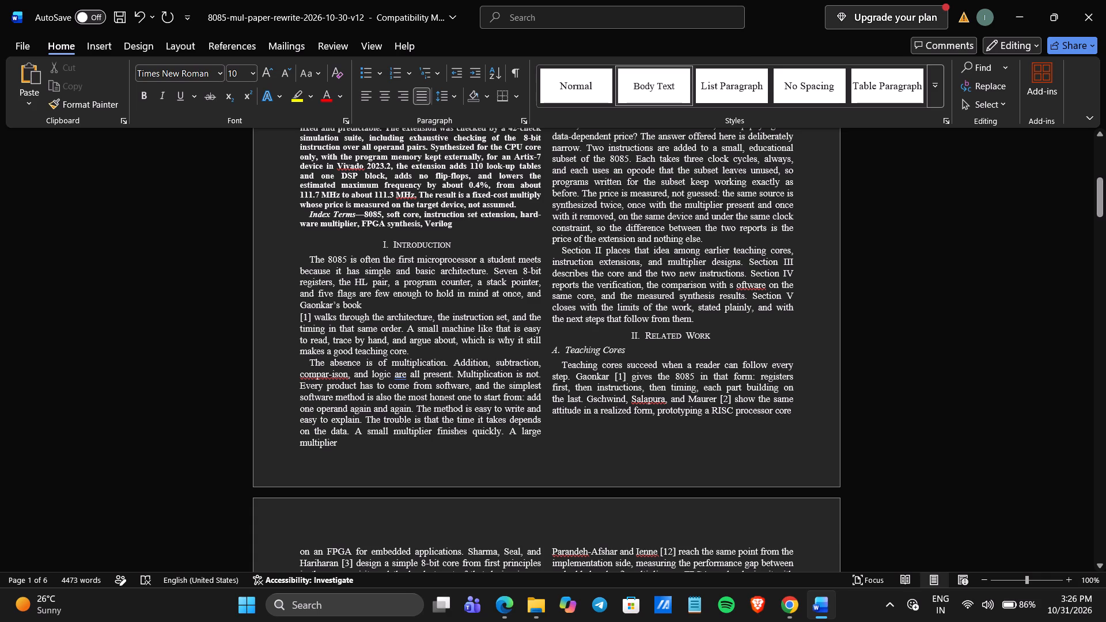
key(BackSpace)
key(BackSpace)
key(BackSpace)
key(BackSpace)
key(BackSpace)
key(BackSpace)
key(BackSpace)
key(BackSpace)
key(BackSpace)
key(BackSpace)
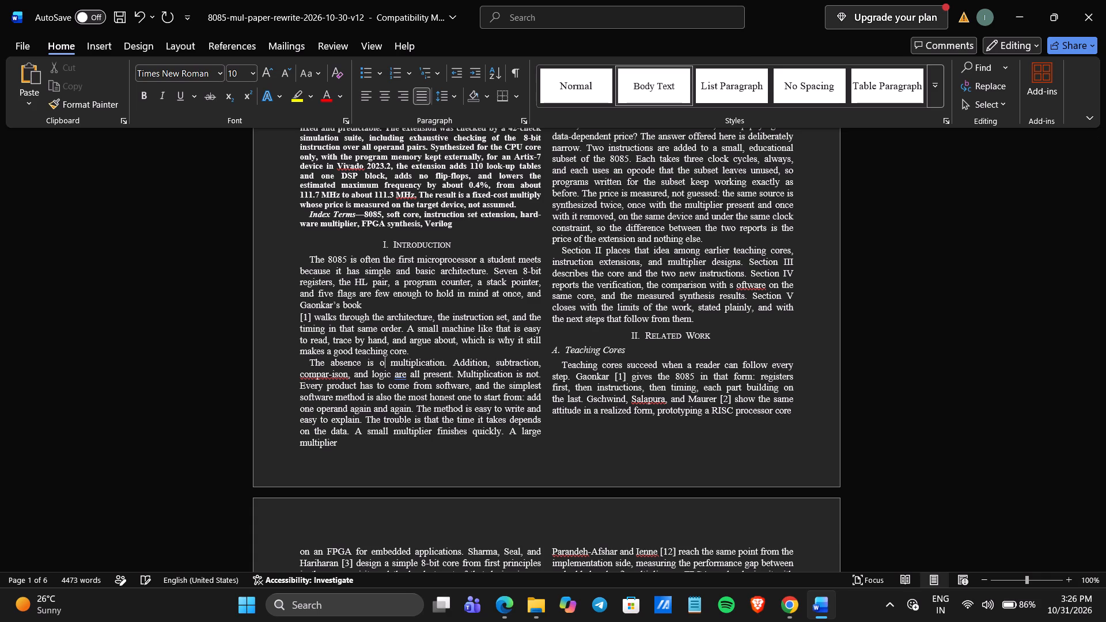
key(BackSpace)
key(BackSpace)
key(BackSpace)
key(BackSpace)
key(BackSpace)
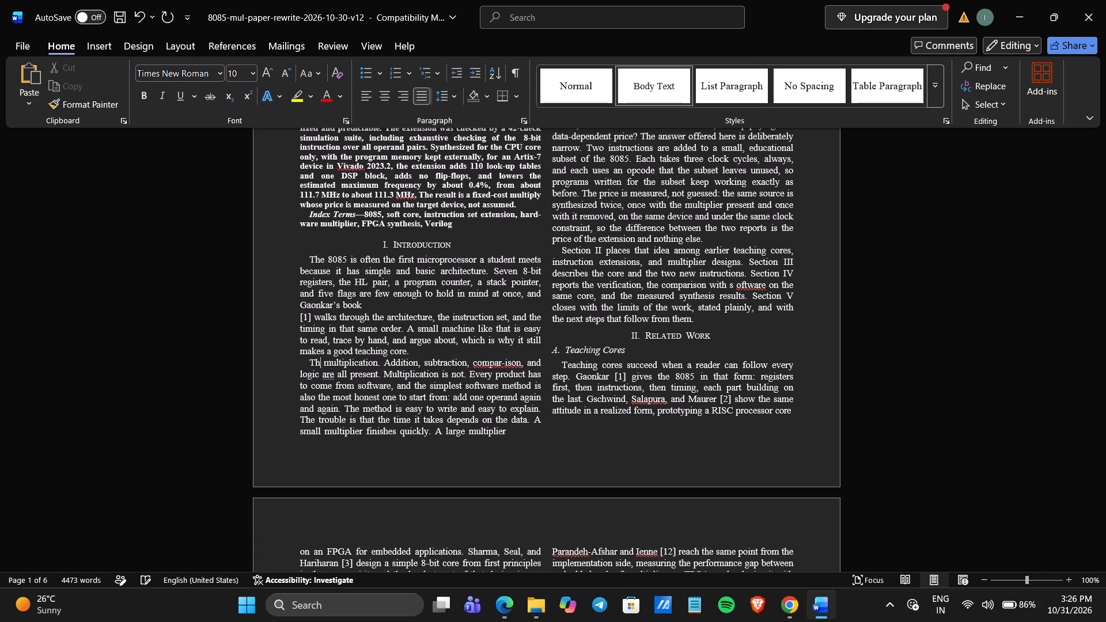
key(BackSpace)
key(BackSpace)
text(It lacks)
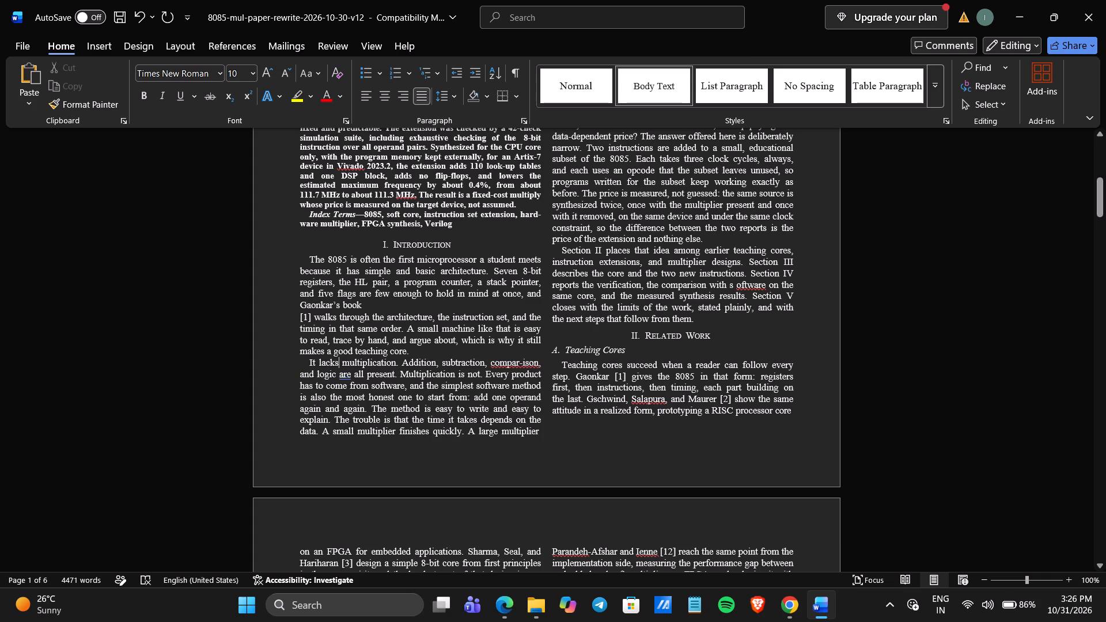
Correct the misspelled "compar-ison" to "comparison" in the Introduction's second paragraph using the suggested spelling.
click(521, 363)
right_click(521, 363)
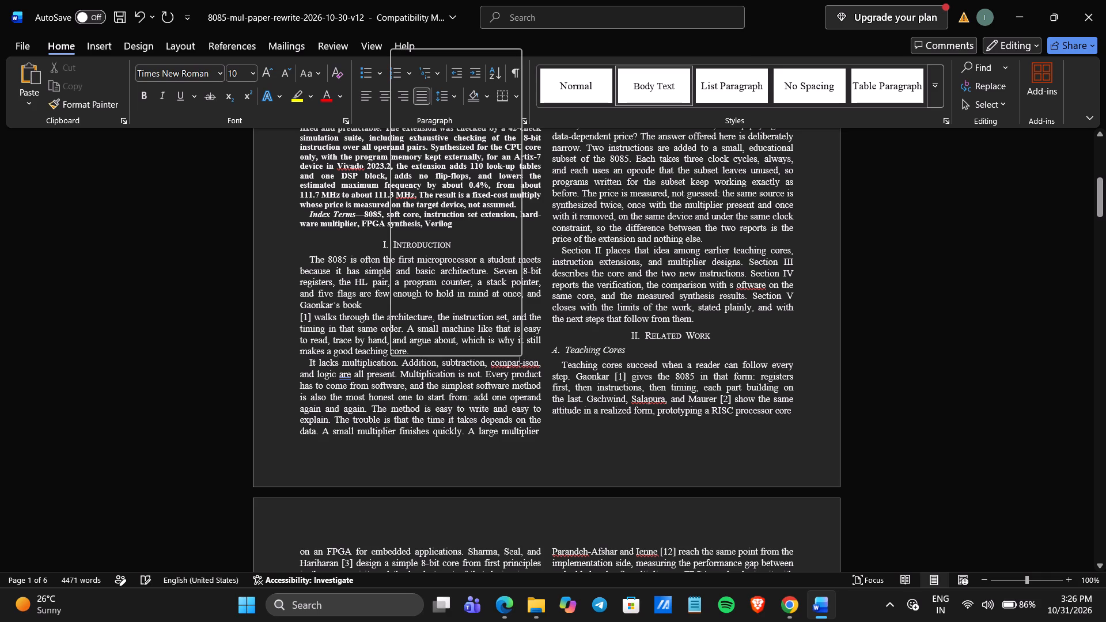
click(468, 66)
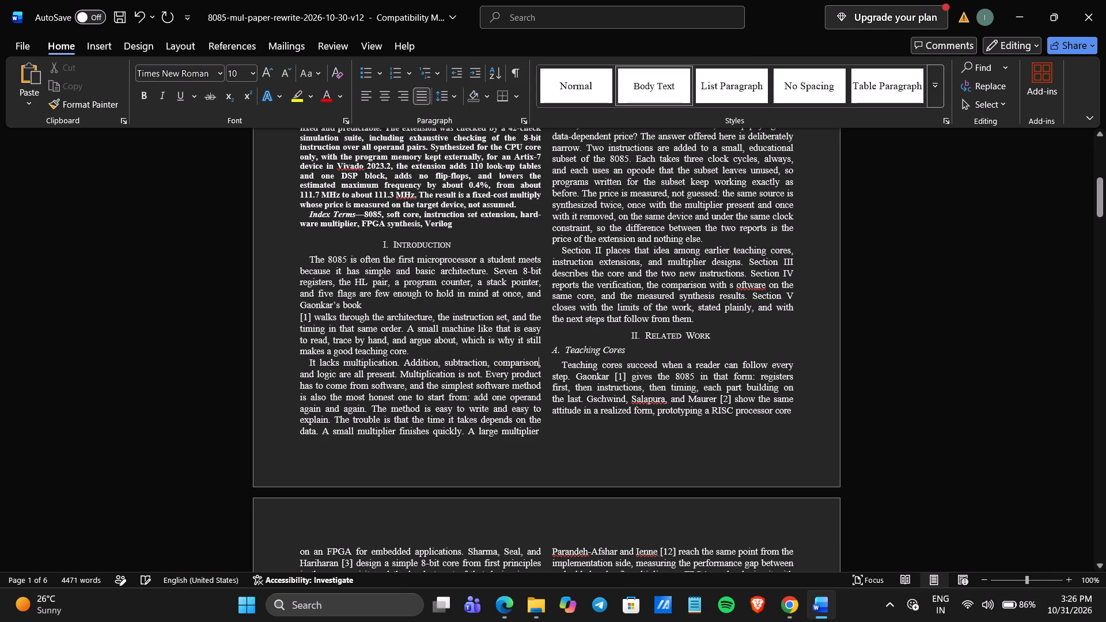
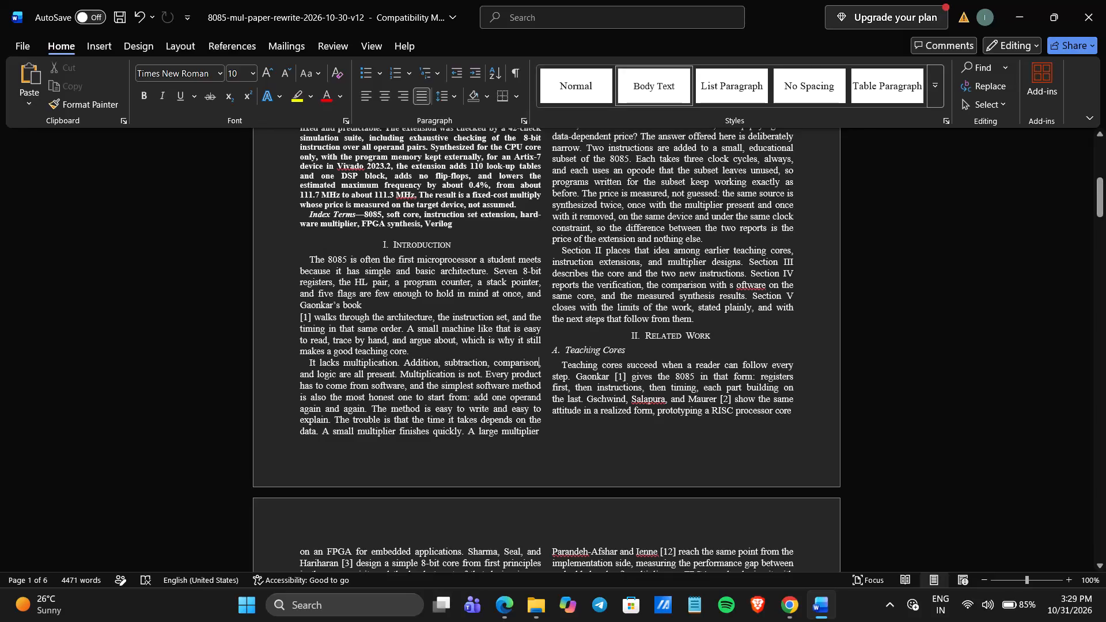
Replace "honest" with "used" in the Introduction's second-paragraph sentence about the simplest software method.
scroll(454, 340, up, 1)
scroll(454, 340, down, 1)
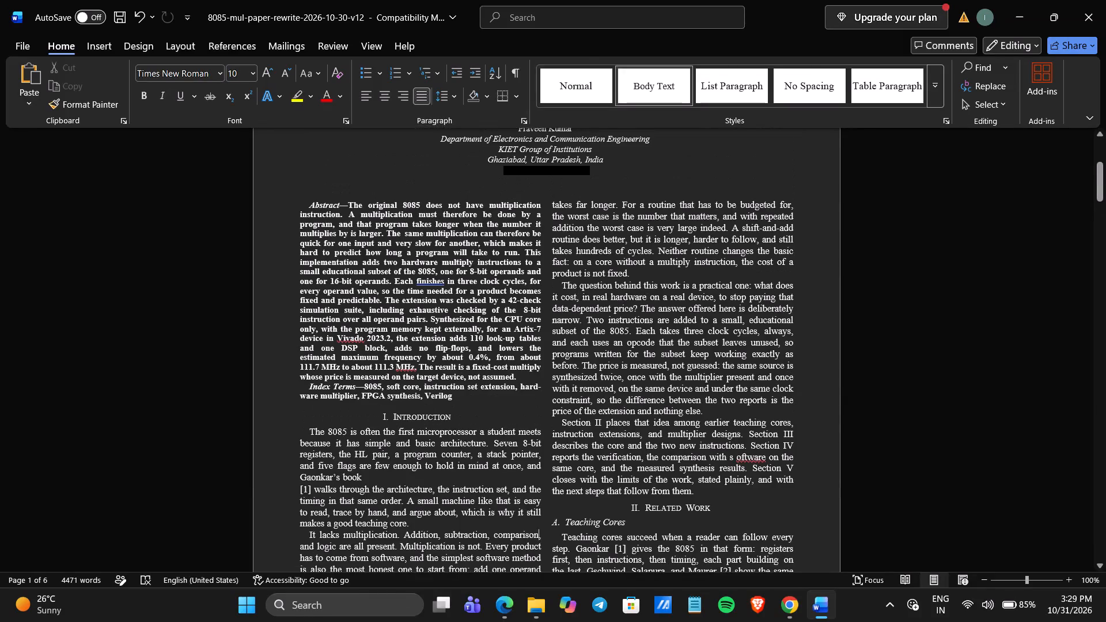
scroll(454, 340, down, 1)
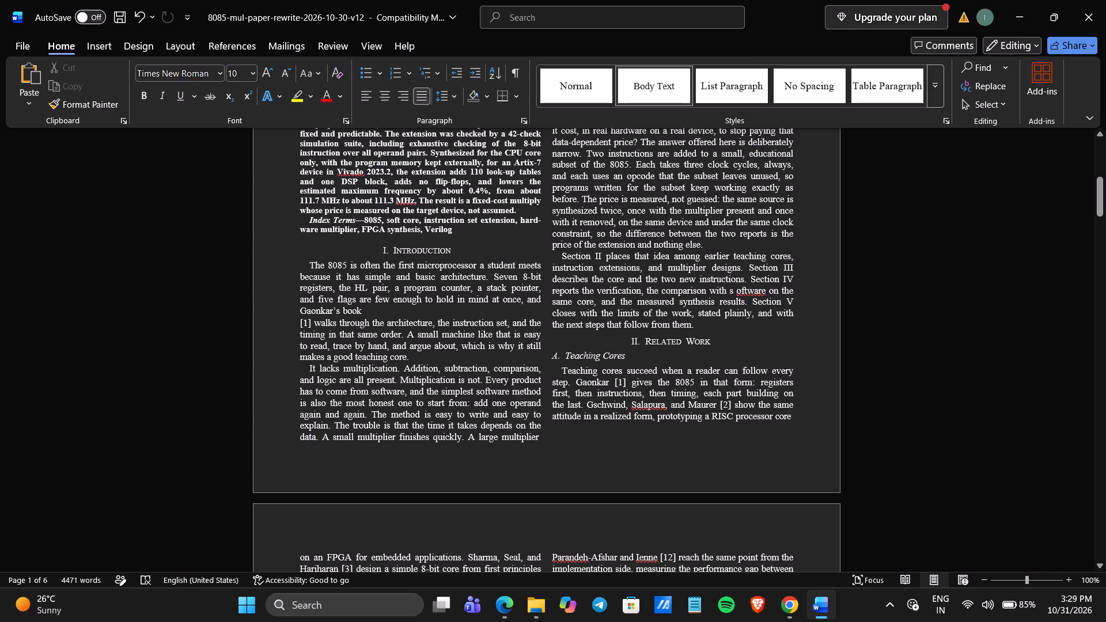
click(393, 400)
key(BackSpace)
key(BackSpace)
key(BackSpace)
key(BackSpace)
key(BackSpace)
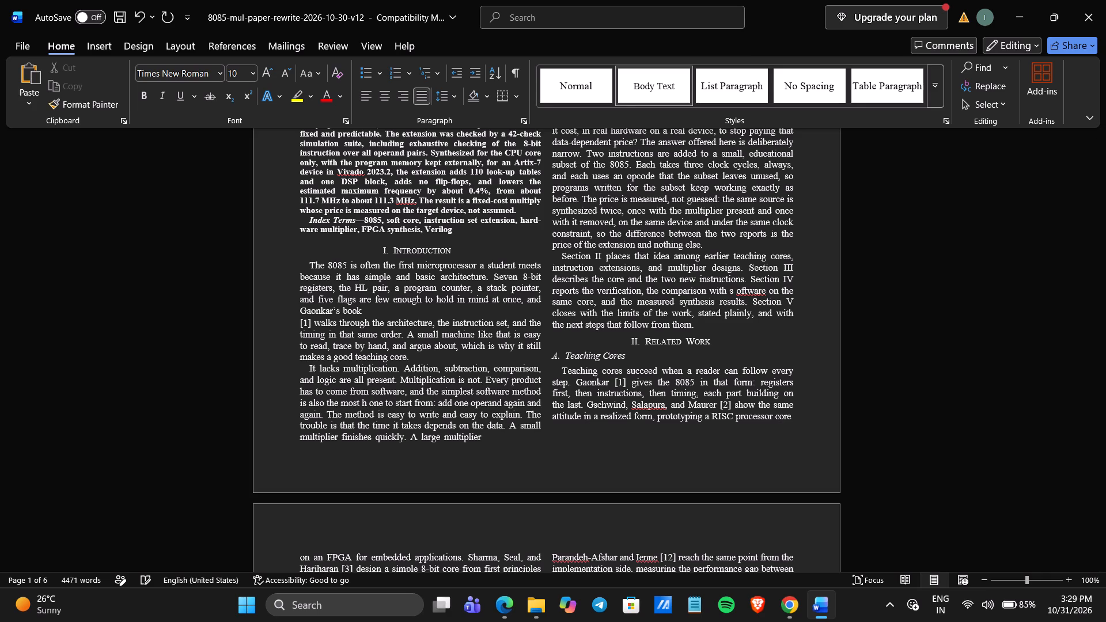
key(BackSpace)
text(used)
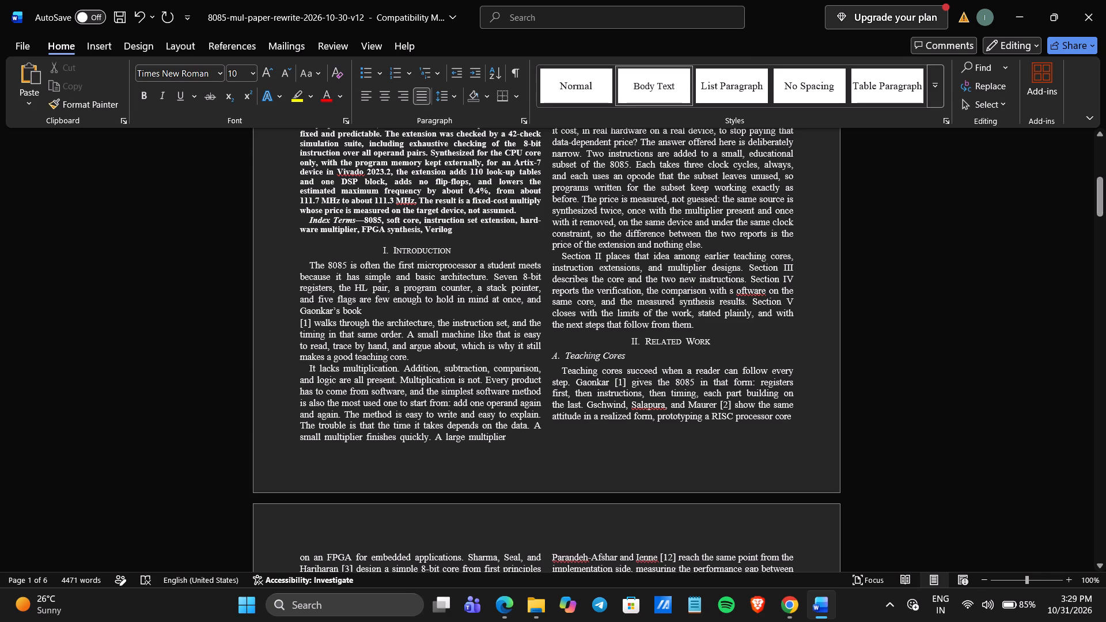
Replace "used" with "basic" after "is also the most" in the Introduction's second paragraph.
key(BackSpace)
key(BackSpace)
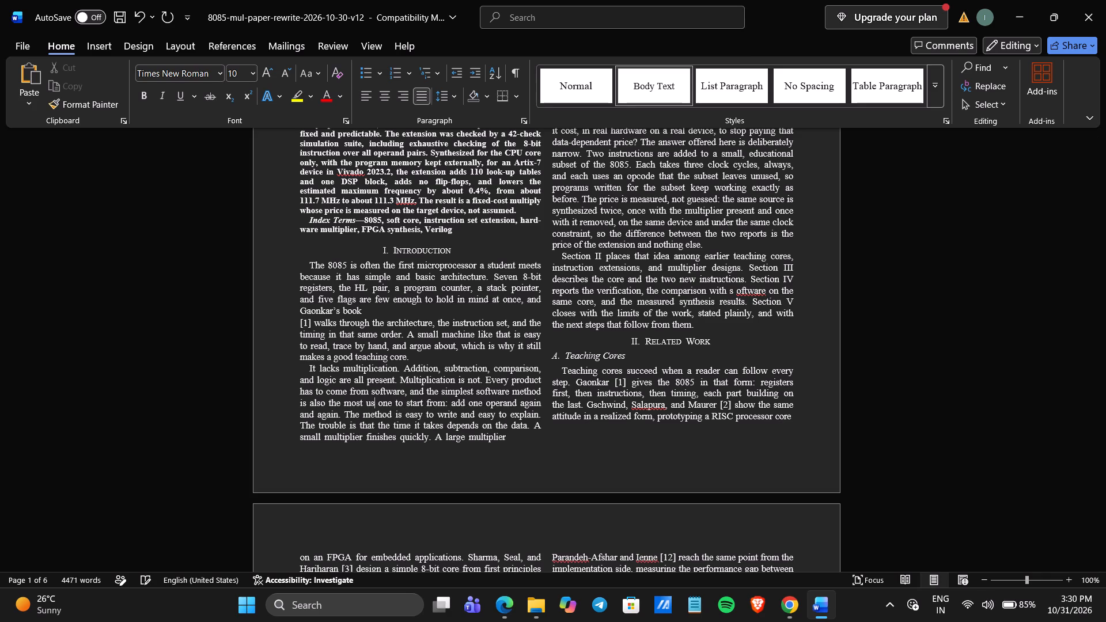
key(BackSpace)
key(BackSpace)
text(basic)
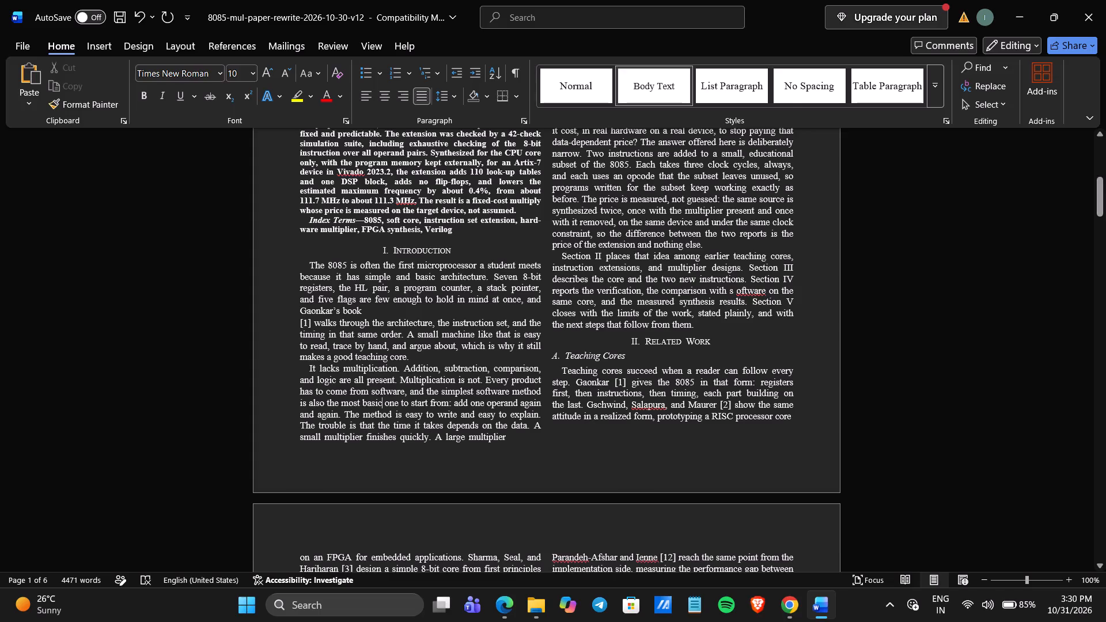
scroll(567, 420, up, 1)
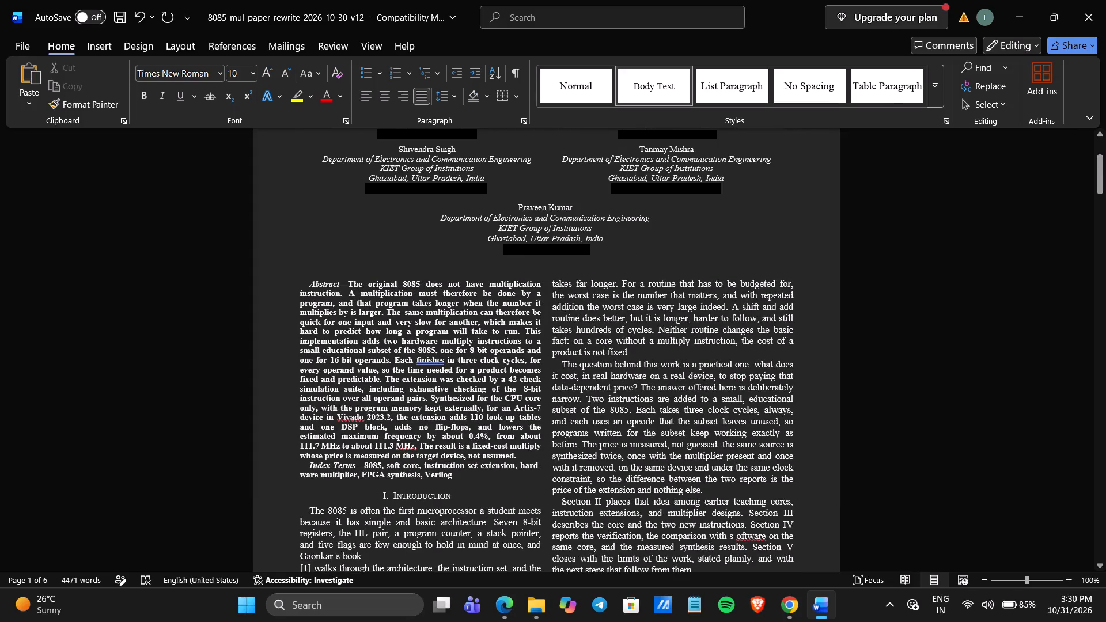
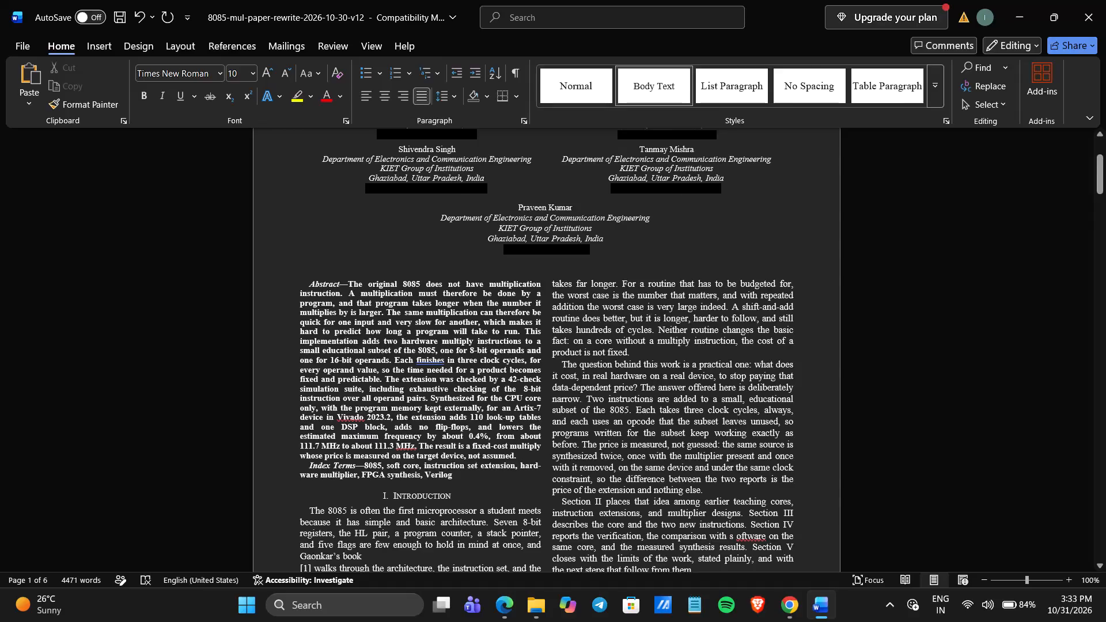
Remove the stray space inside "s oftware" in the Introduction's closing section-overview paragraph.
scroll(633, 388, down, 1)
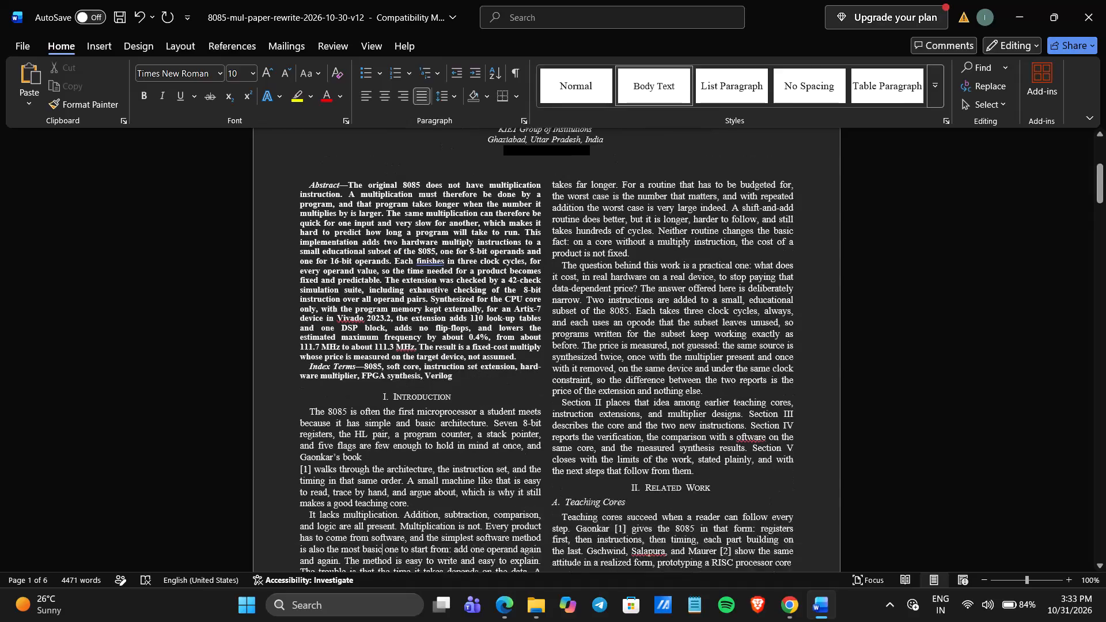
scroll(633, 388, down, 1)
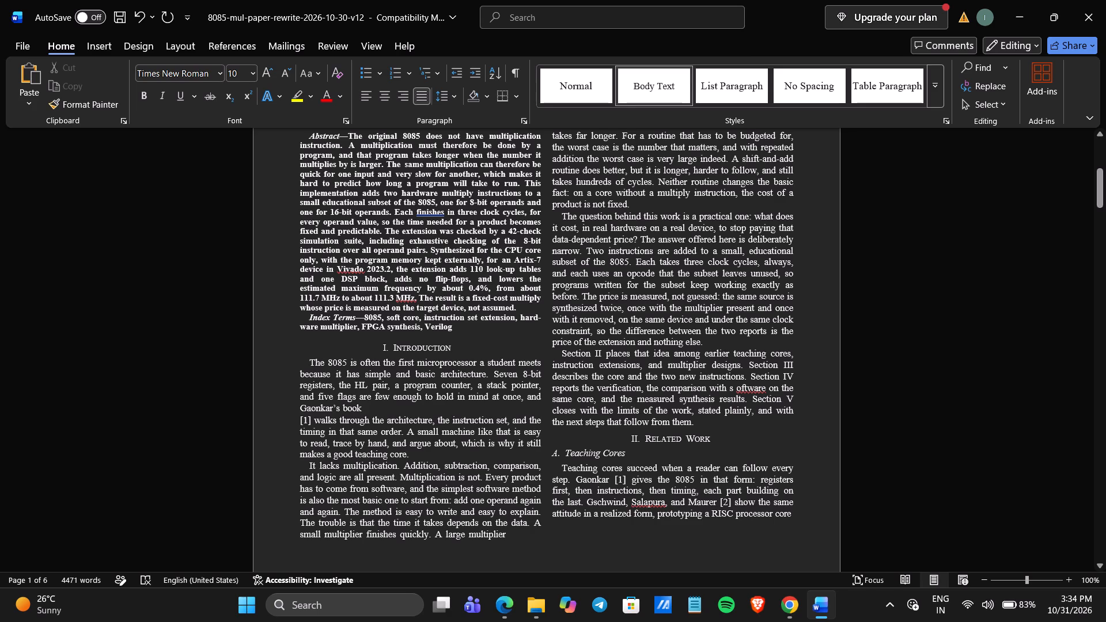
click(735, 390)
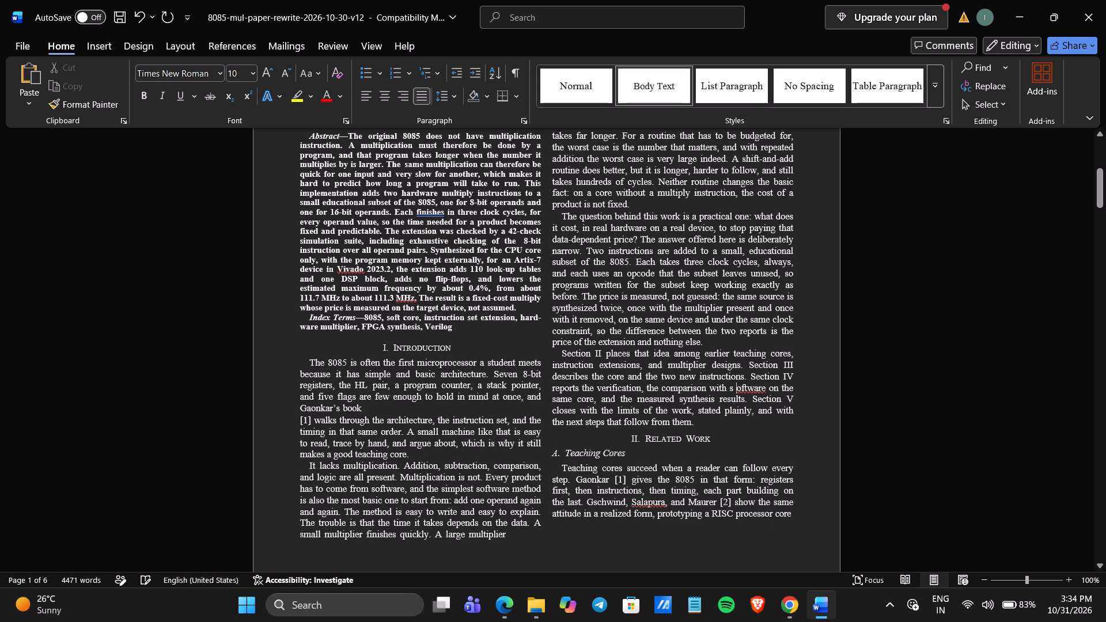
click(735, 390)
key(BackSpace)
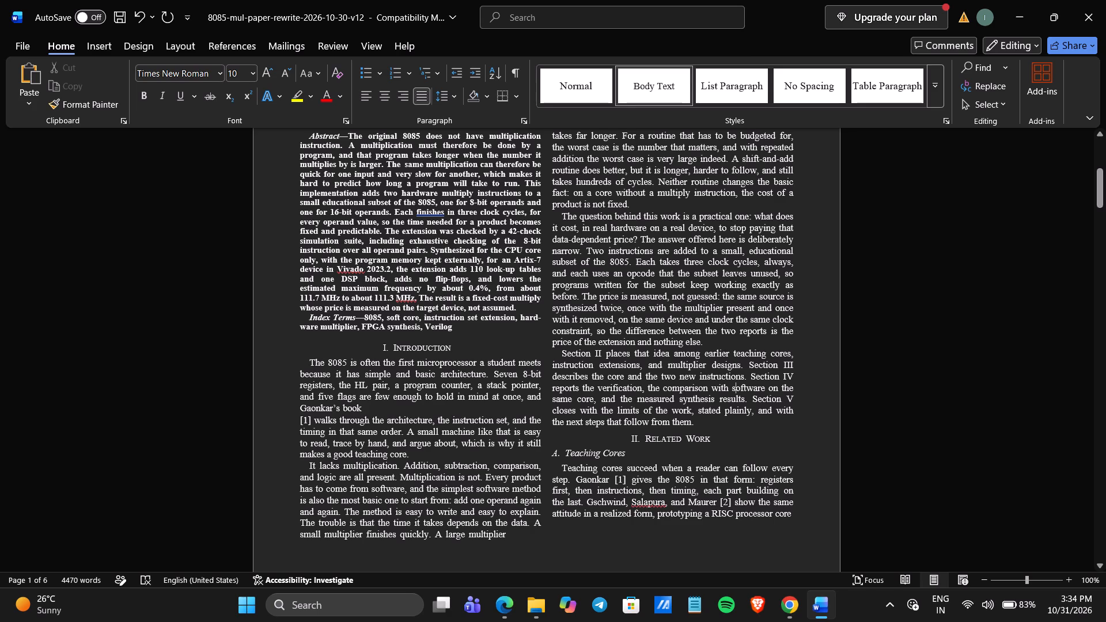
Proofread the Related Work section, covering teaching cores, instruction extensions and multiplier designs, and the start of the Design section.
scroll(674, 437, down, 1)
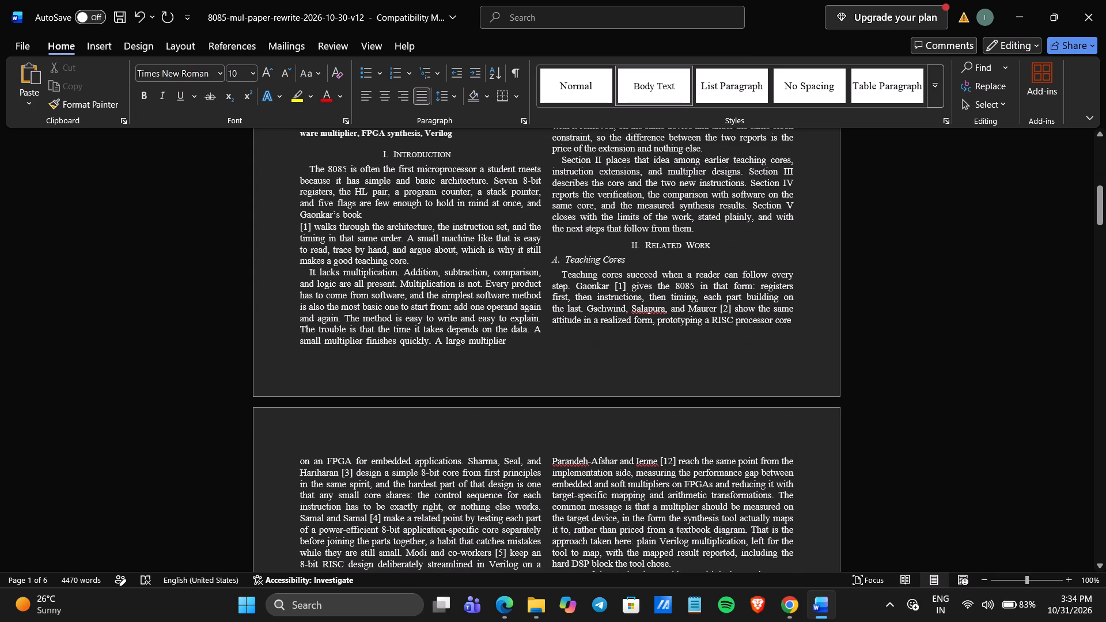
scroll(622, 320, down, 1)
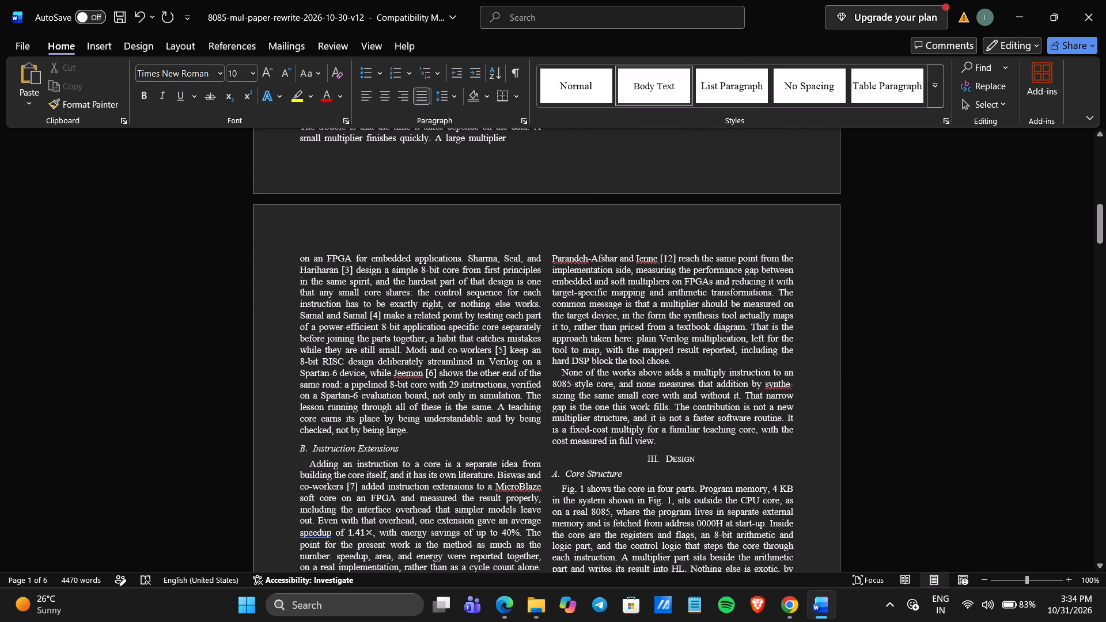
scroll(488, 354, down, 1)
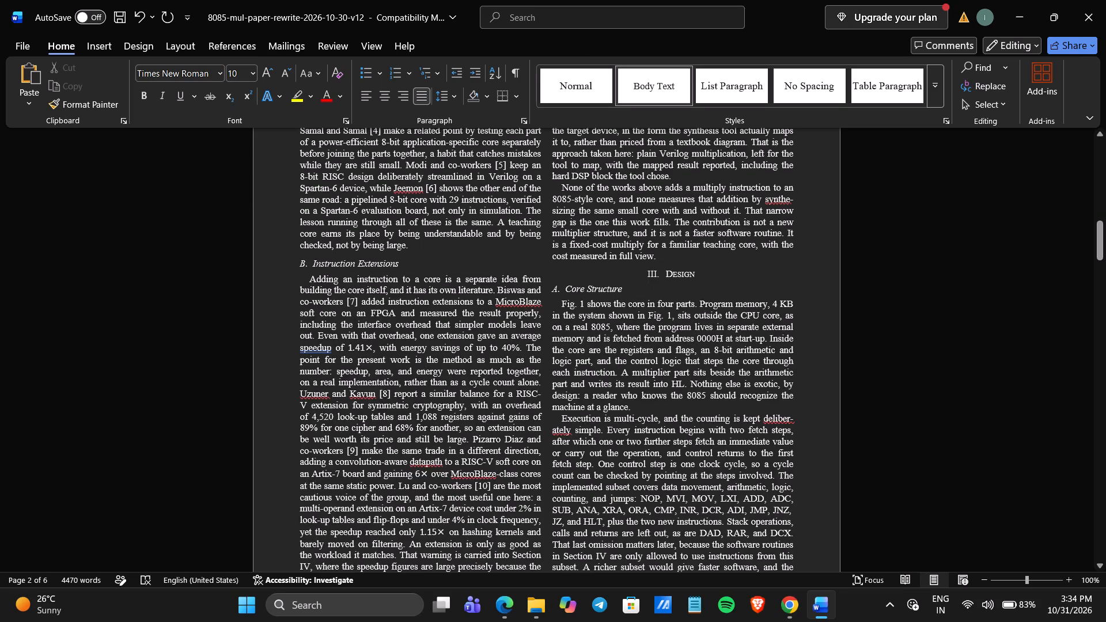
scroll(424, 252, up, 1)
scroll(424, 252, down, 1)
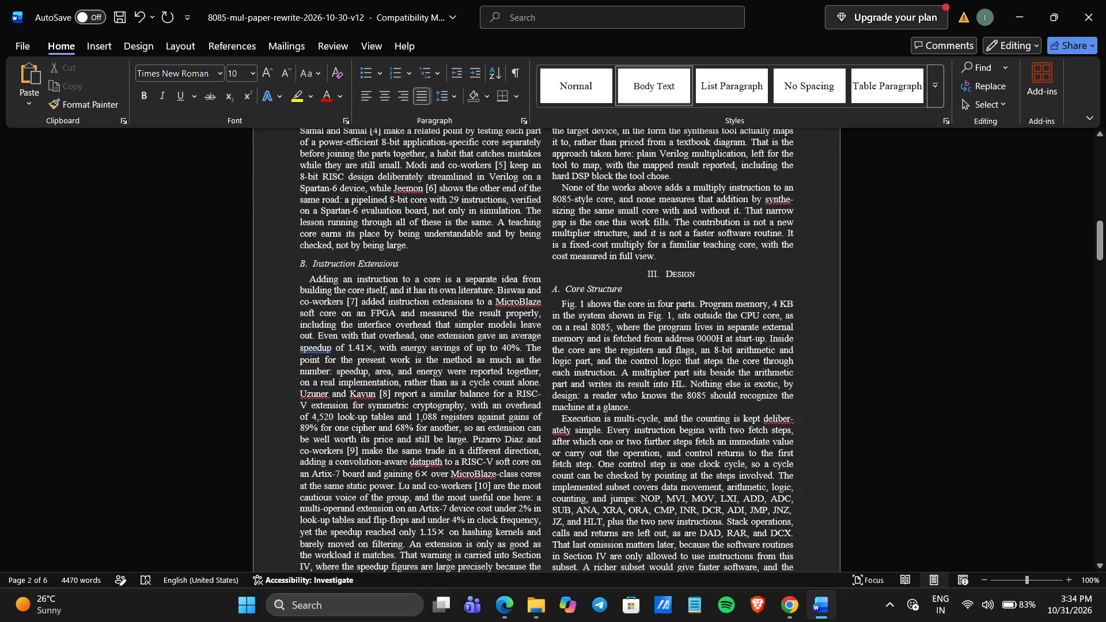
scroll(424, 252, down, 1)
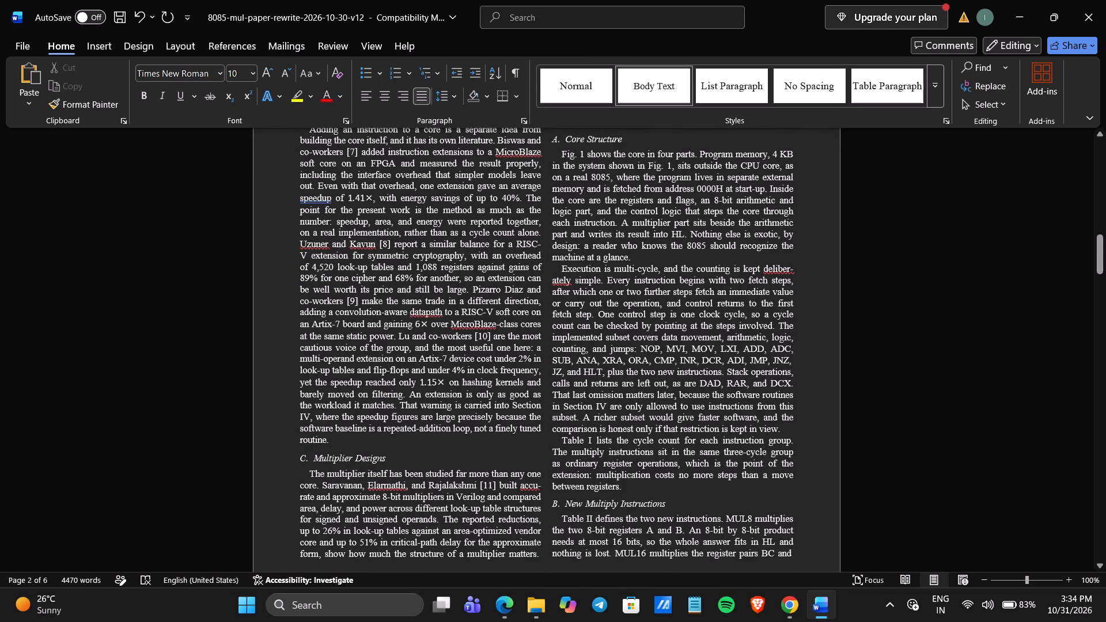
scroll(424, 252, up, 1)
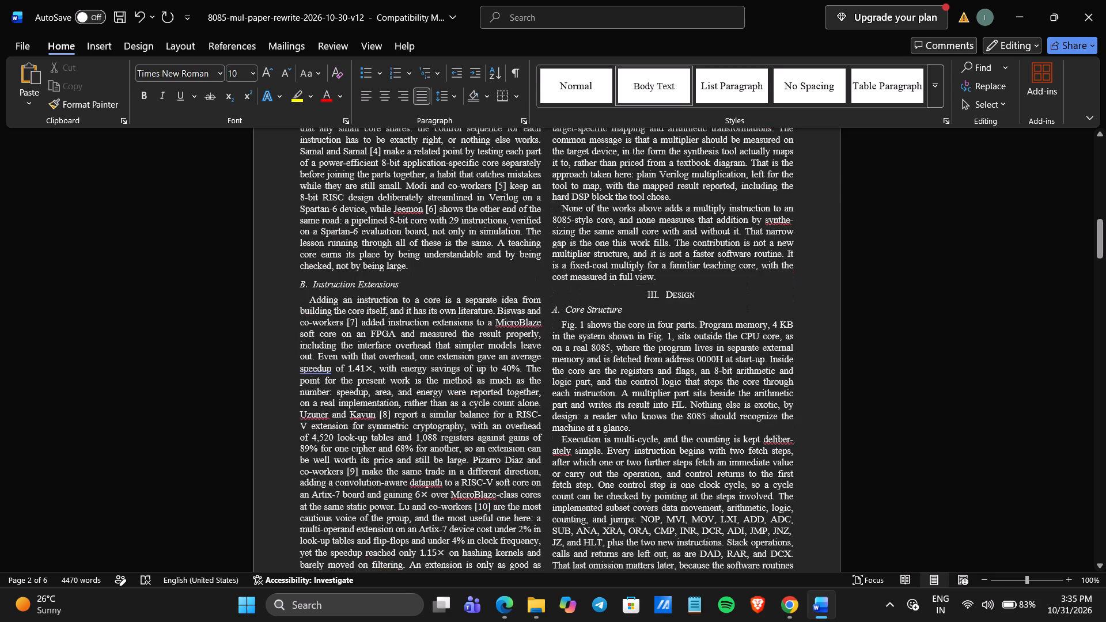
scroll(424, 252, up, 1)
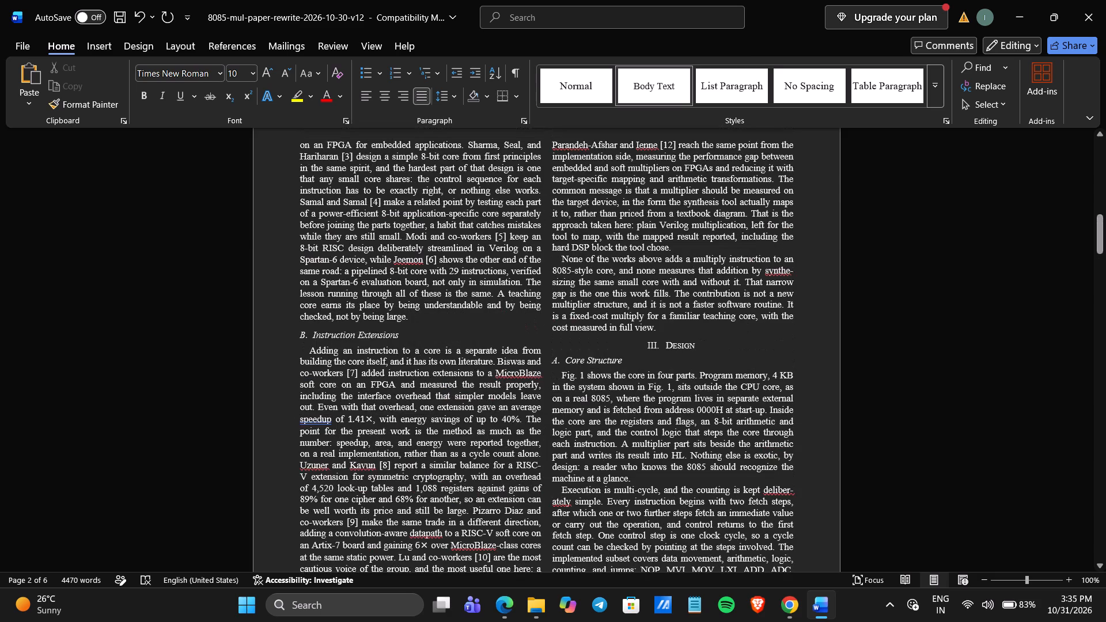
scroll(424, 252, up, 1)
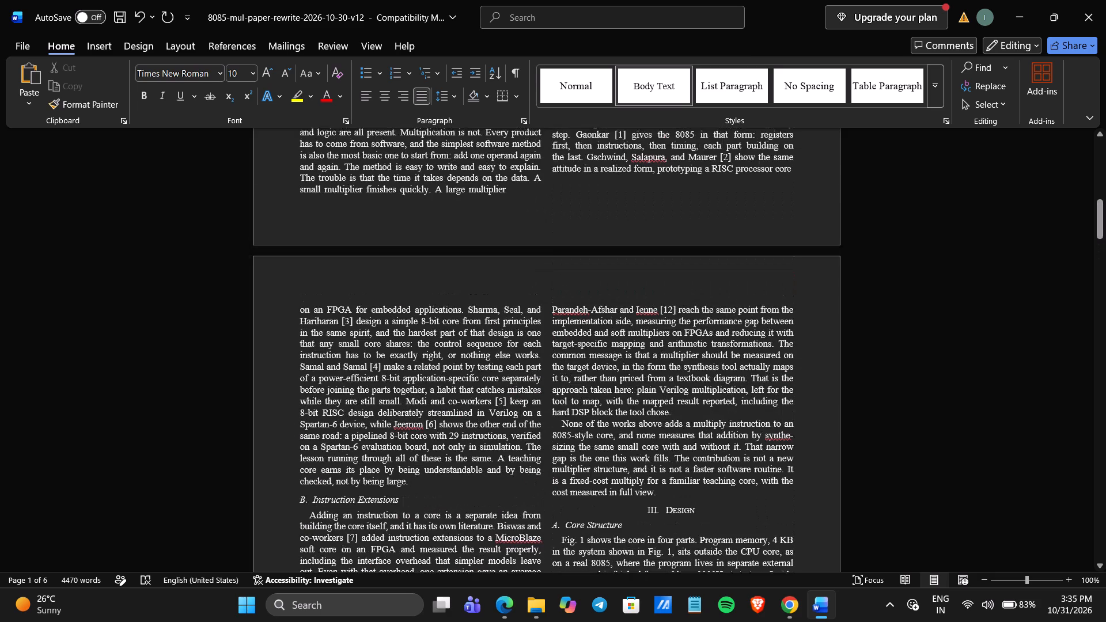
scroll(424, 252, up, 1)
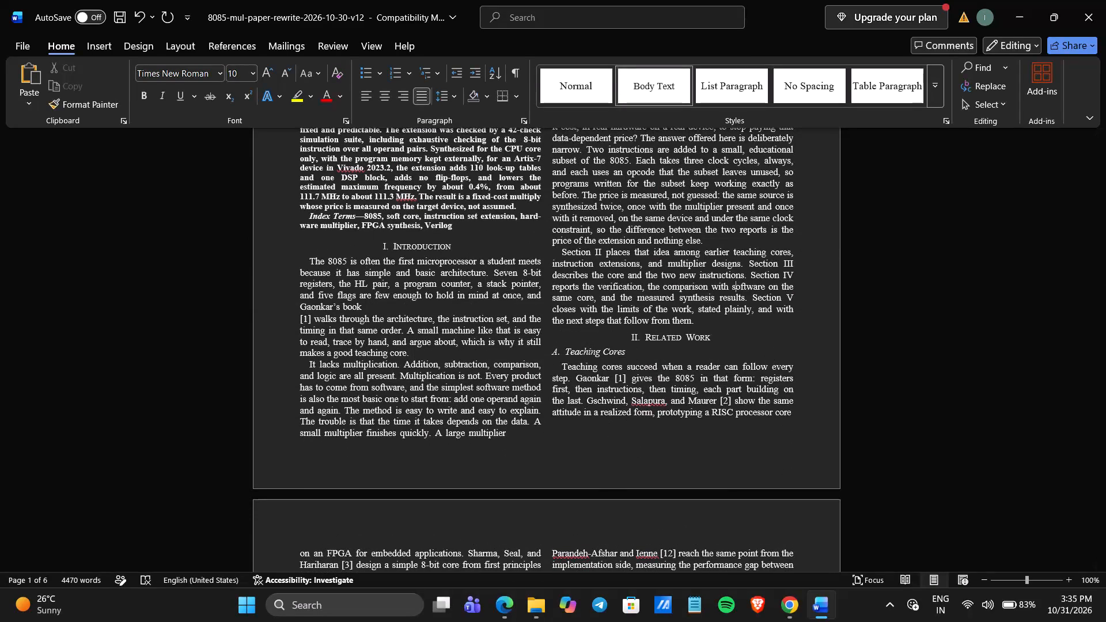
scroll(424, 252, down, 1)
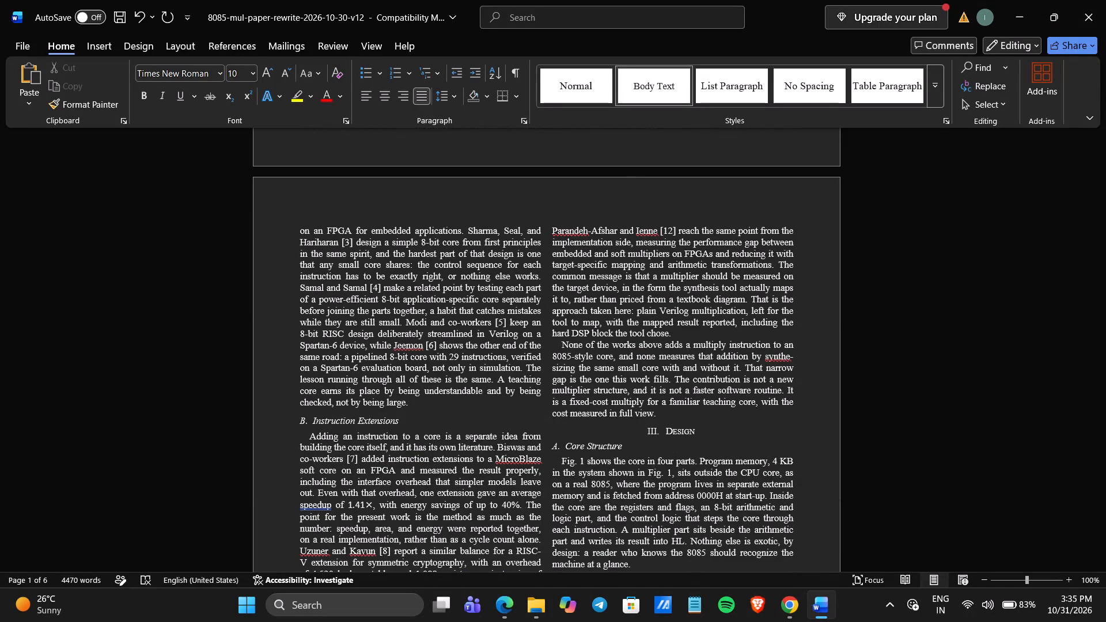
scroll(387, 445, down, 1)
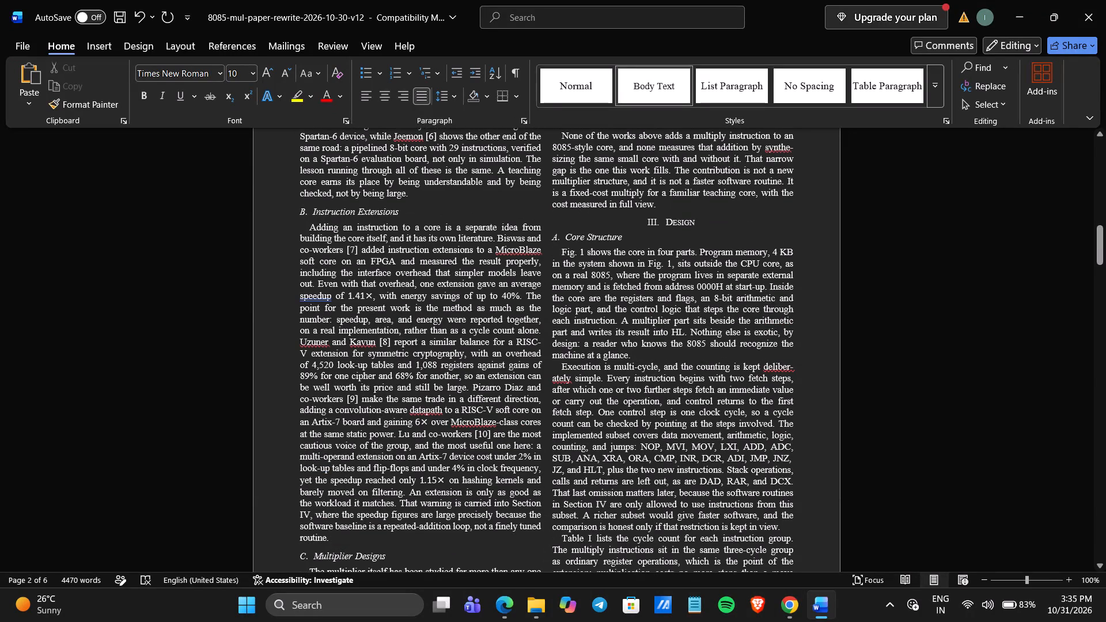
scroll(378, 349, up, 1)
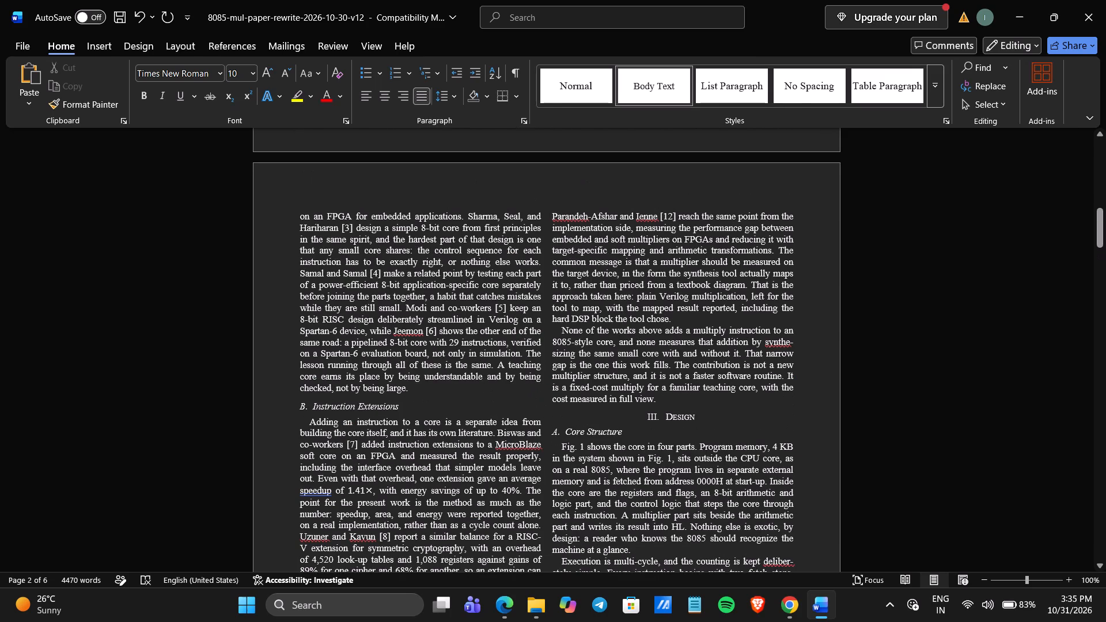
scroll(378, 349, down, 1)
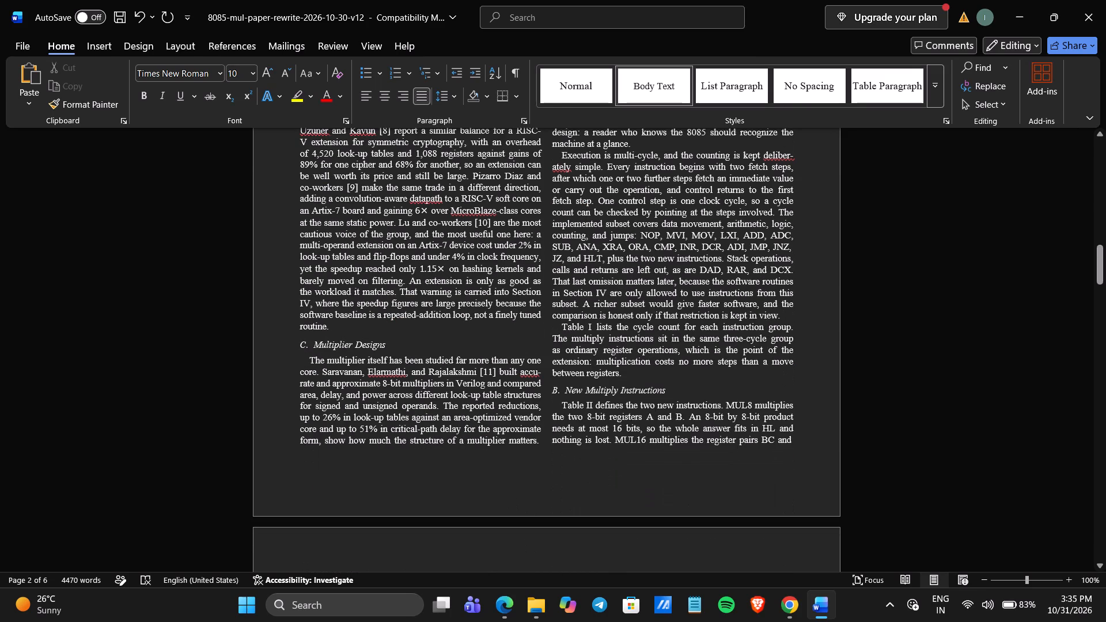
scroll(453, 384, up, 2)
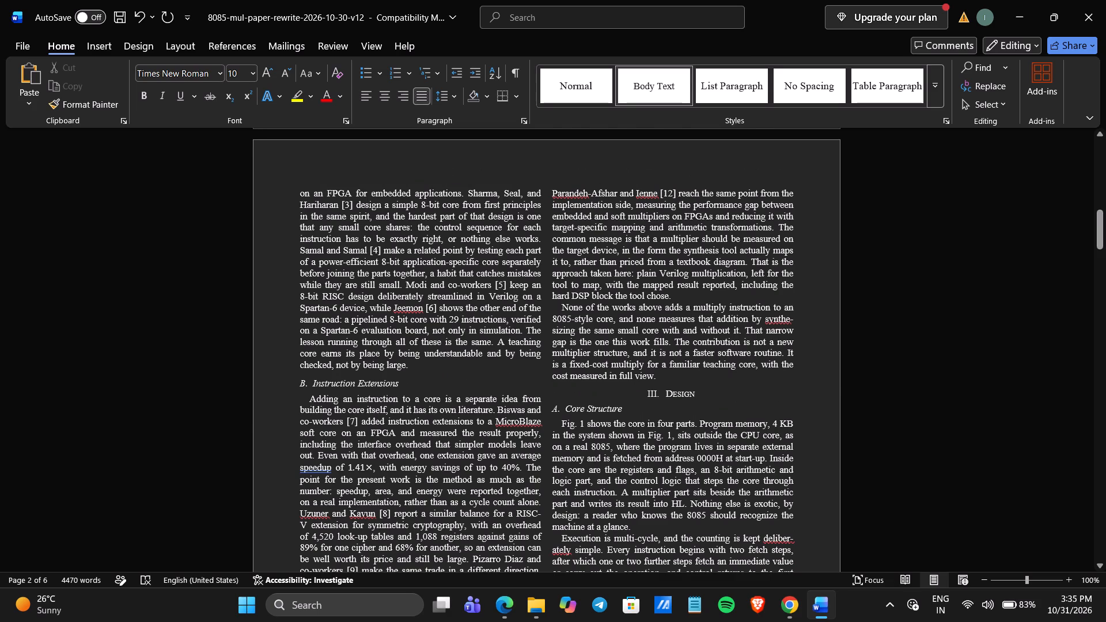
scroll(472, 281, up, 1)
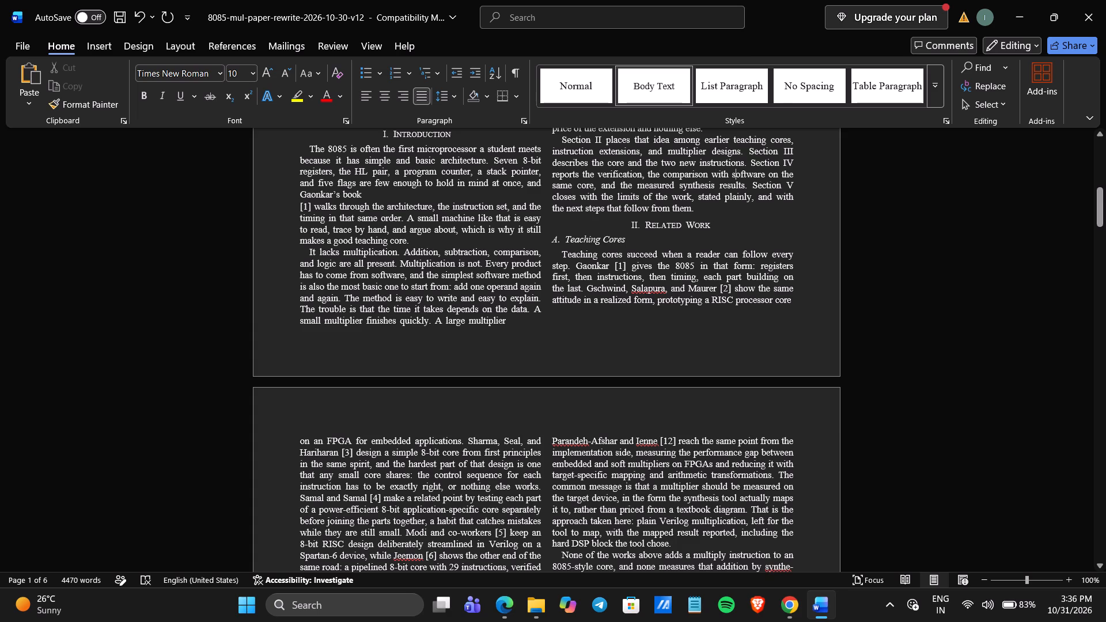
scroll(712, 309, down, 1)
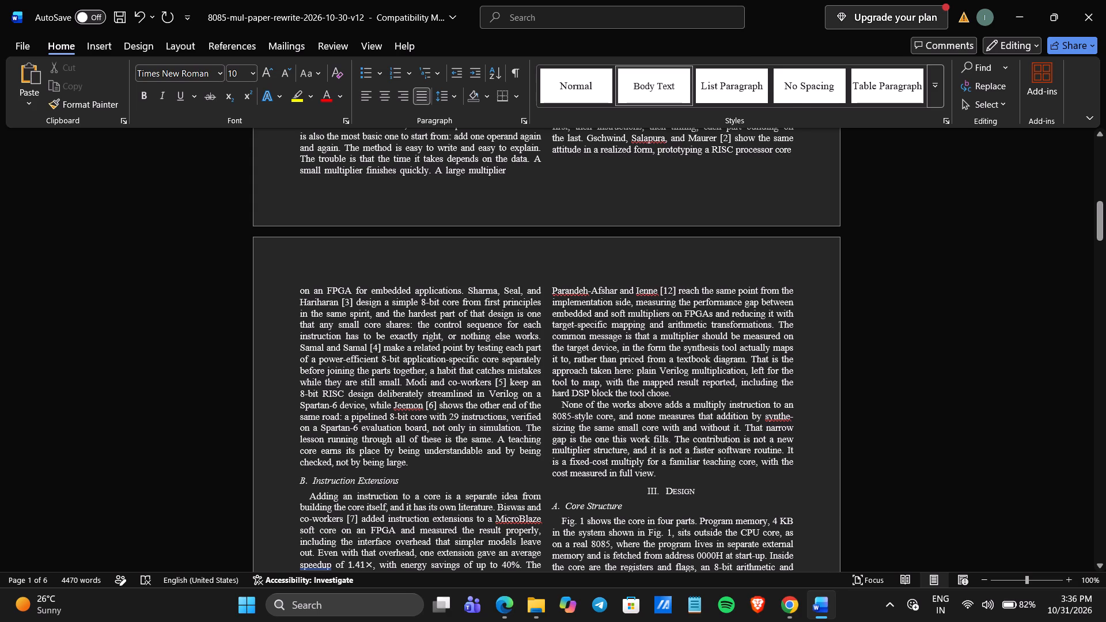
scroll(452, 286, up, 1)
scroll(452, 286, down, 1)
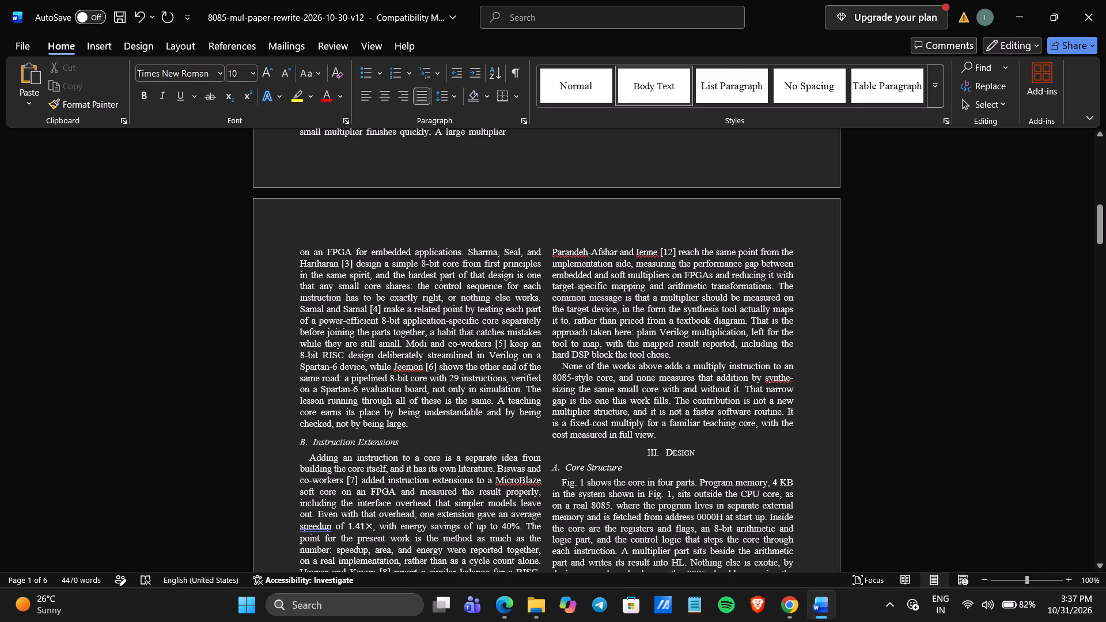
scroll(475, 430, down, 1)
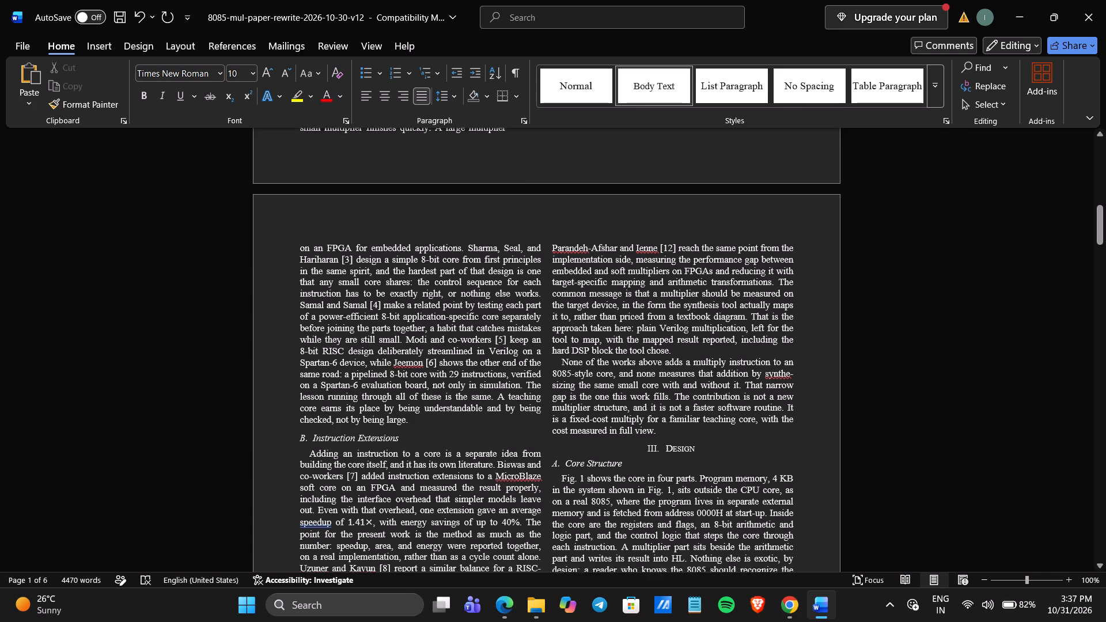
scroll(475, 430, down, 2)
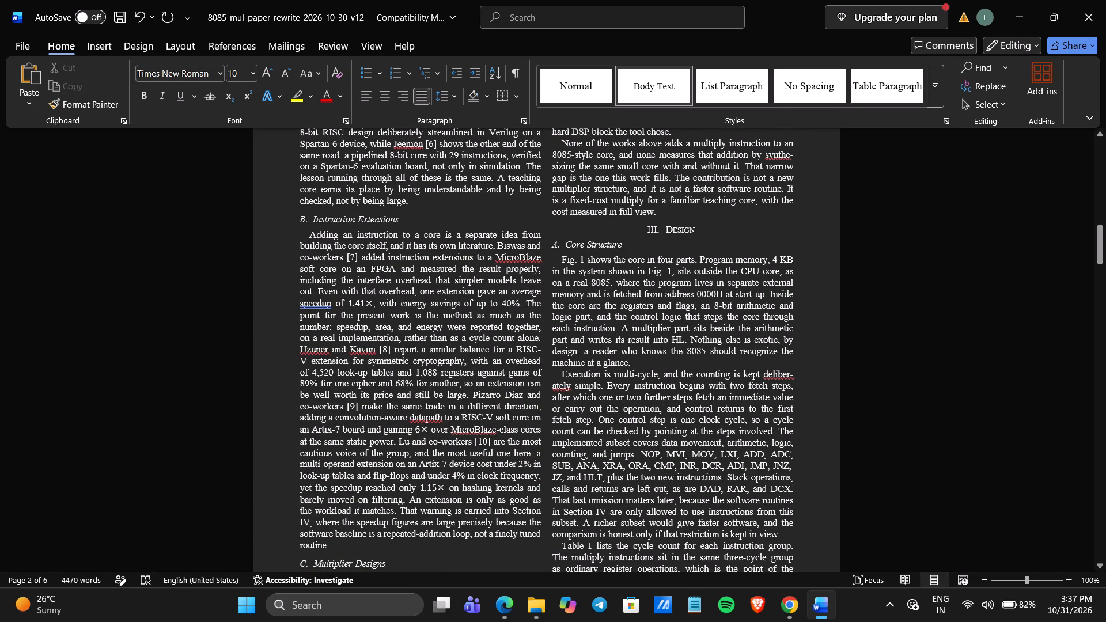
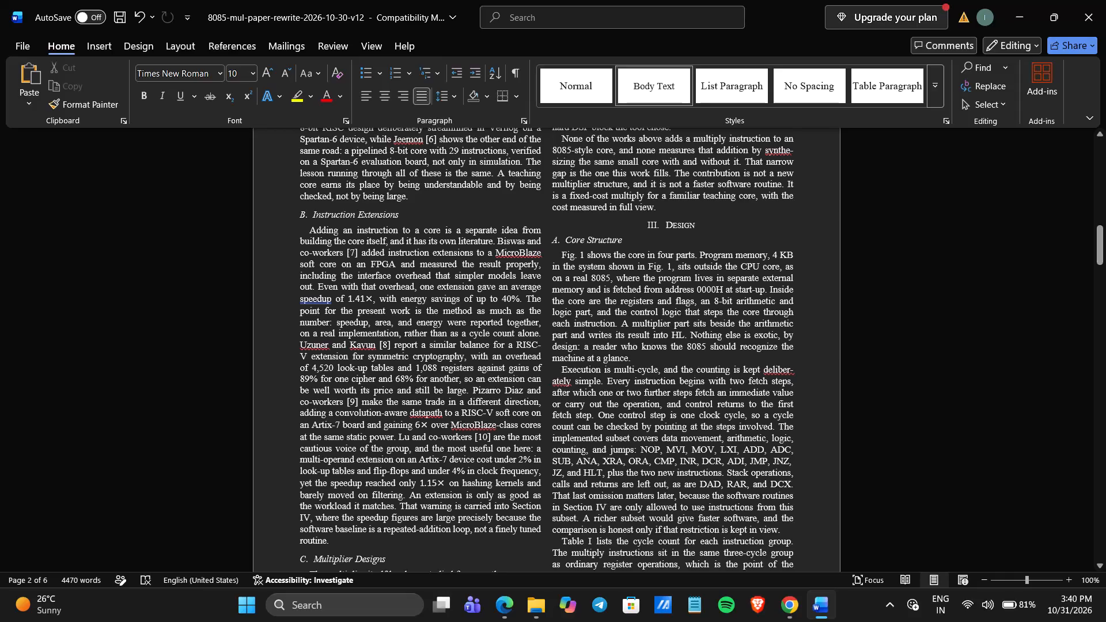
Look back over the paper's text and layout, from the Conclusion and results tables to Fig. 1, the Design section and Related Work.
scroll(373, 396, down, 1)
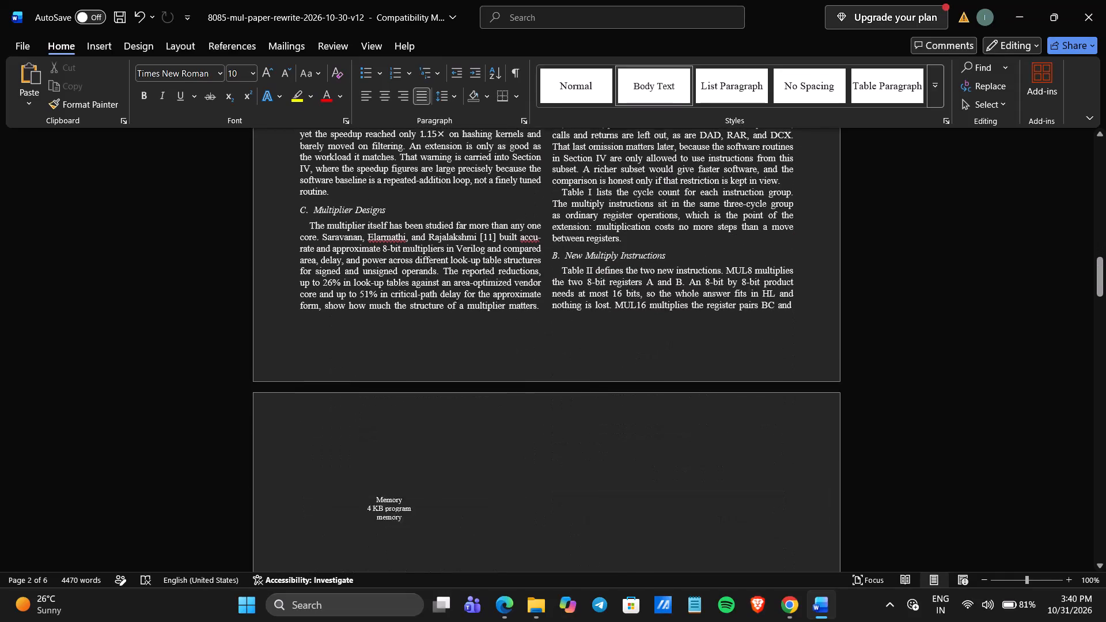
scroll(373, 396, down, 1)
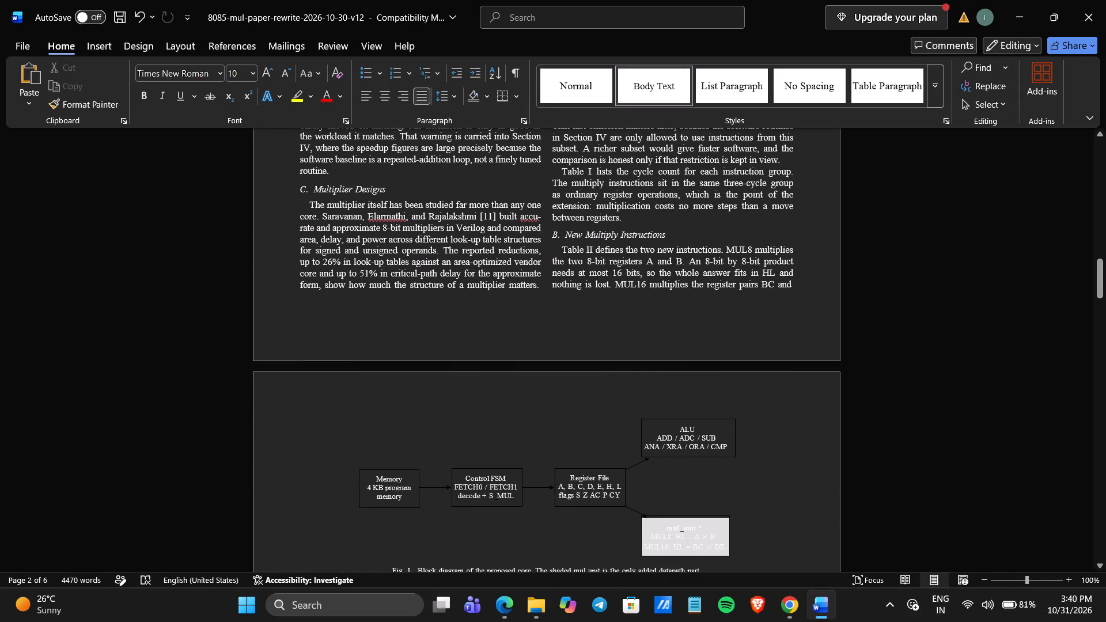
scroll(509, 241, up, 3)
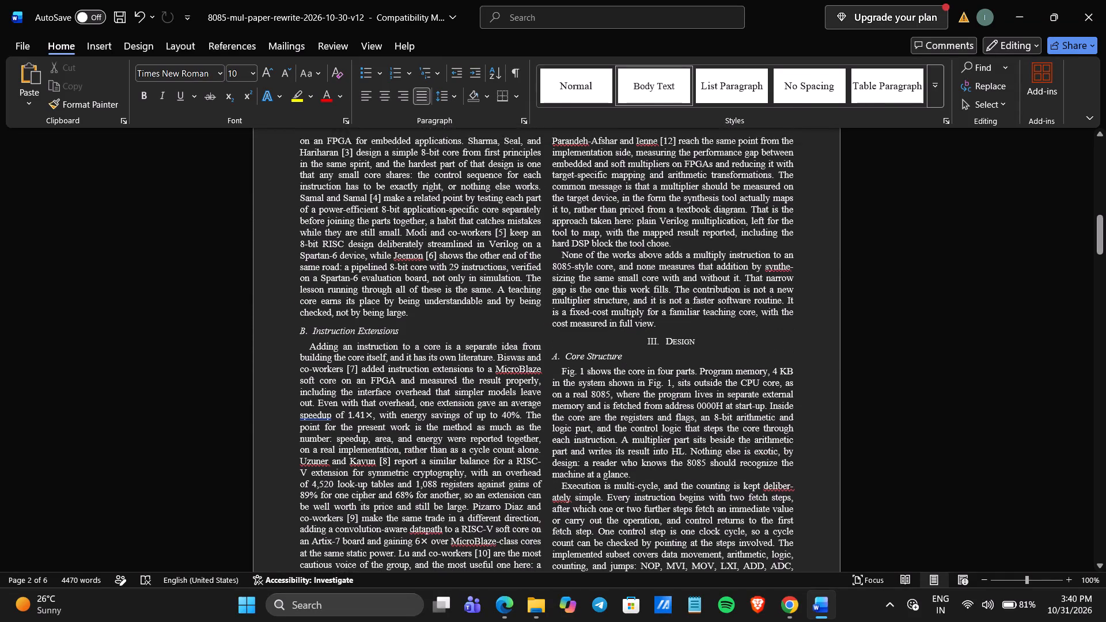
scroll(509, 241, up, 1)
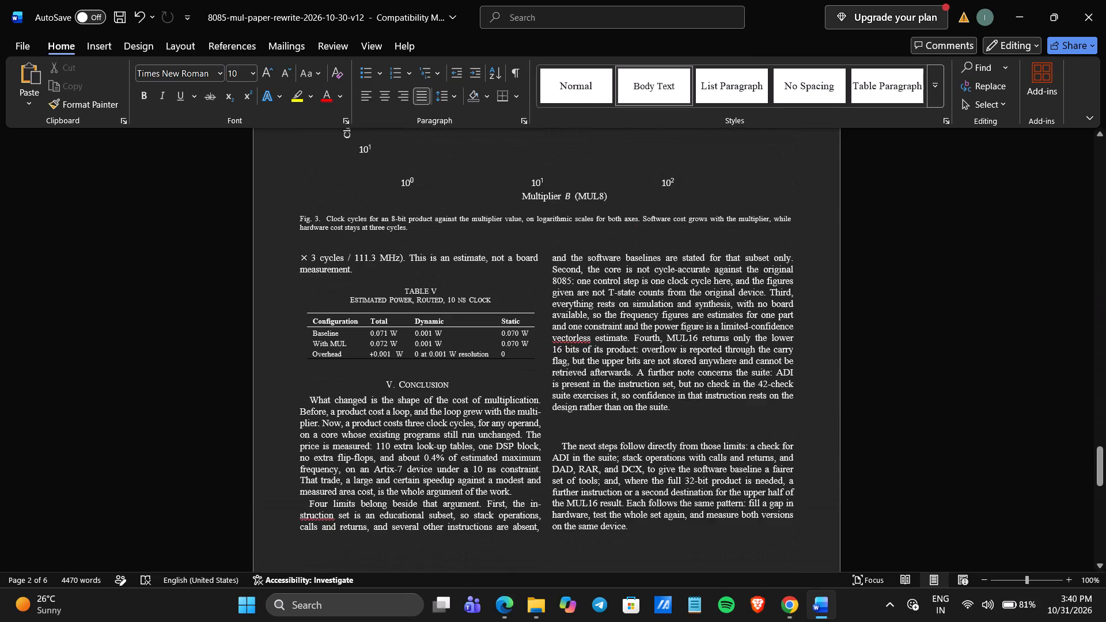
scroll(509, 241, up, 2)
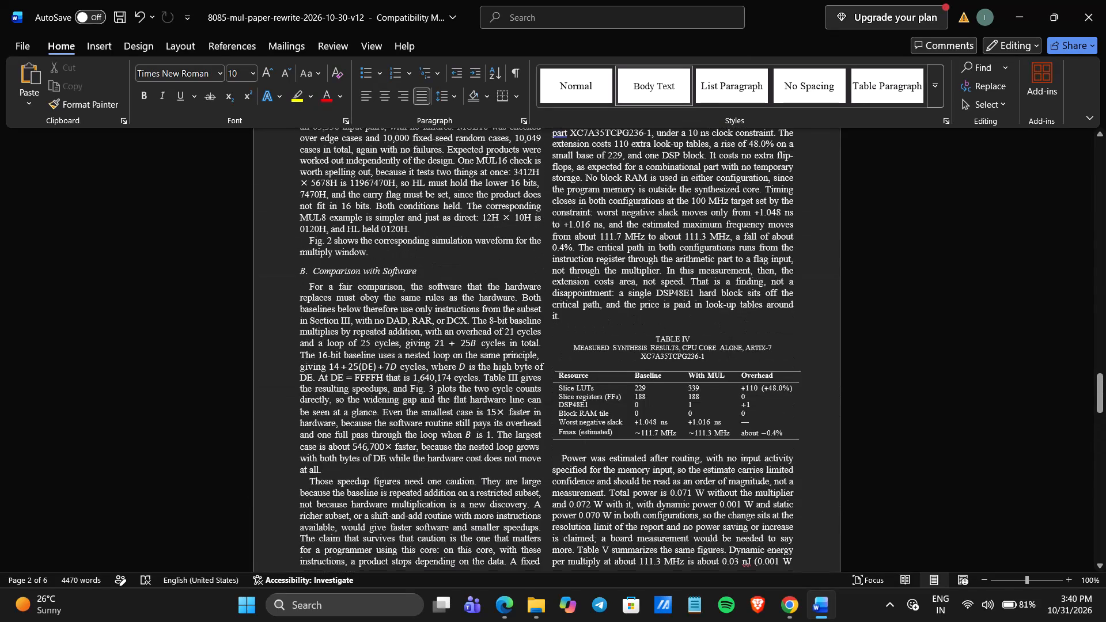
scroll(509, 241, up, 2)
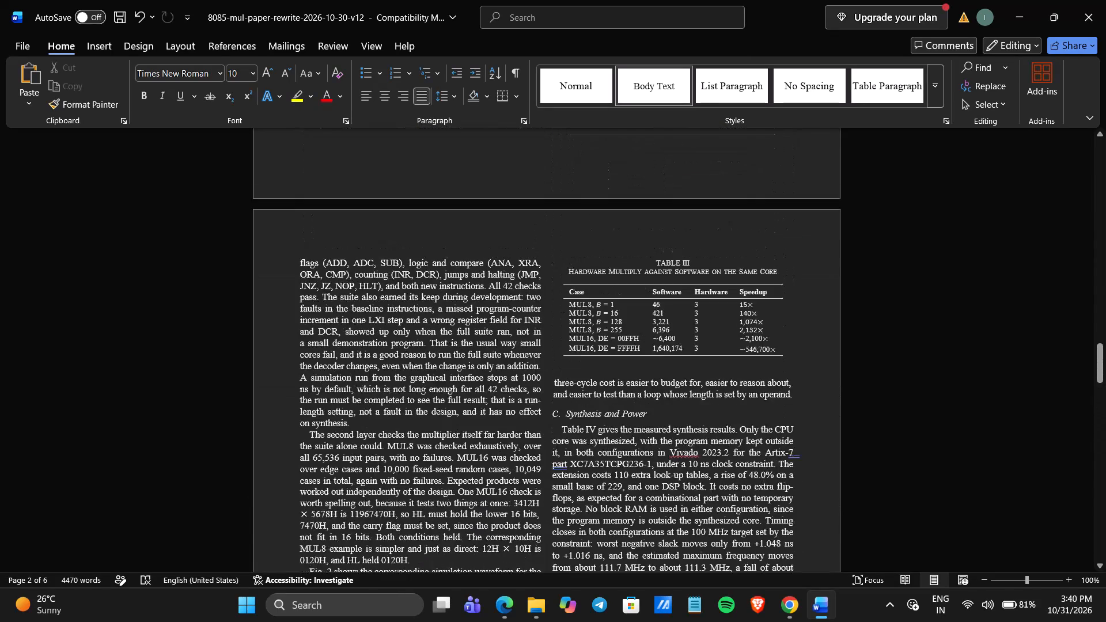
scroll(509, 241, up, 2)
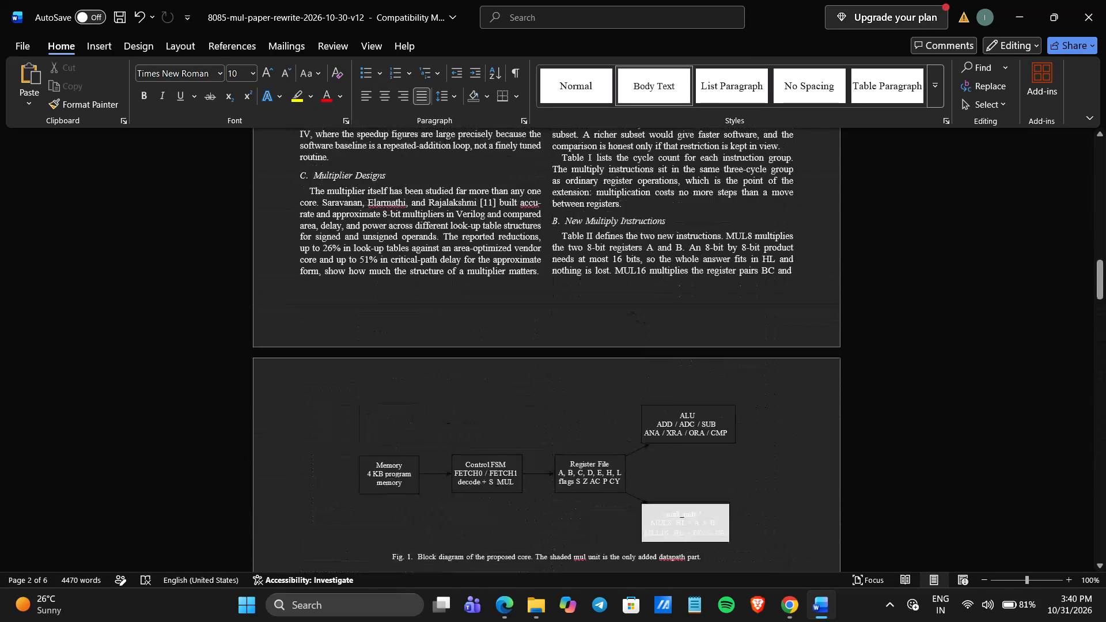
scroll(509, 241, up, 1)
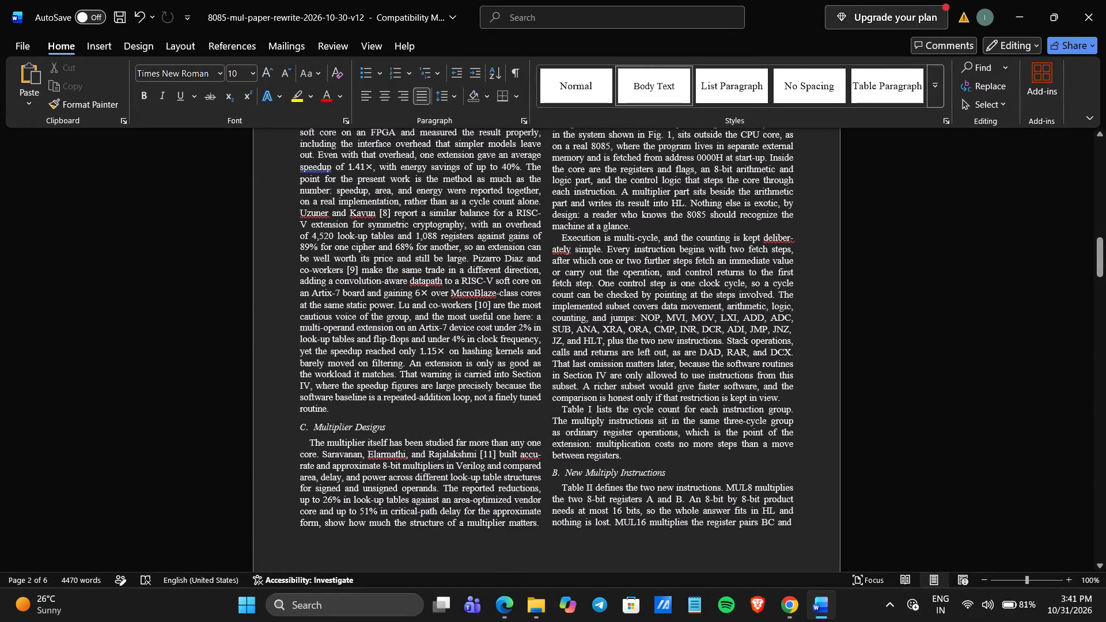
scroll(494, 403, up, 1)
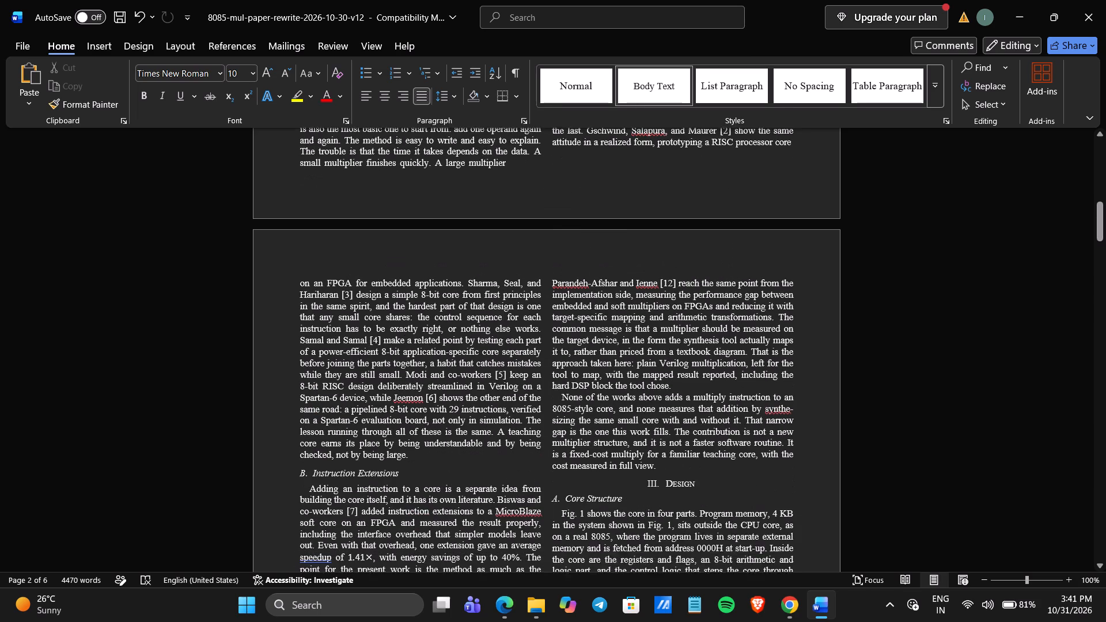
scroll(494, 403, up, 1)
Remove the first-line indent from the "Execution is multi-cycle" paragraph in the Core Structure subsection.
scroll(628, 454, down, 1)
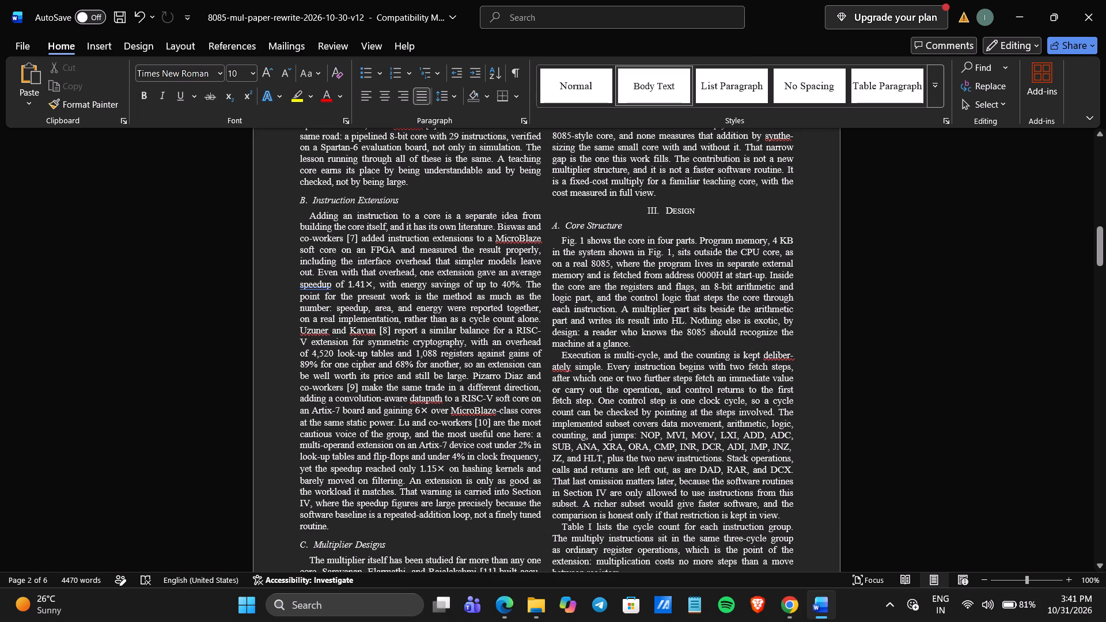
click(562, 355)
key(BackSpace)
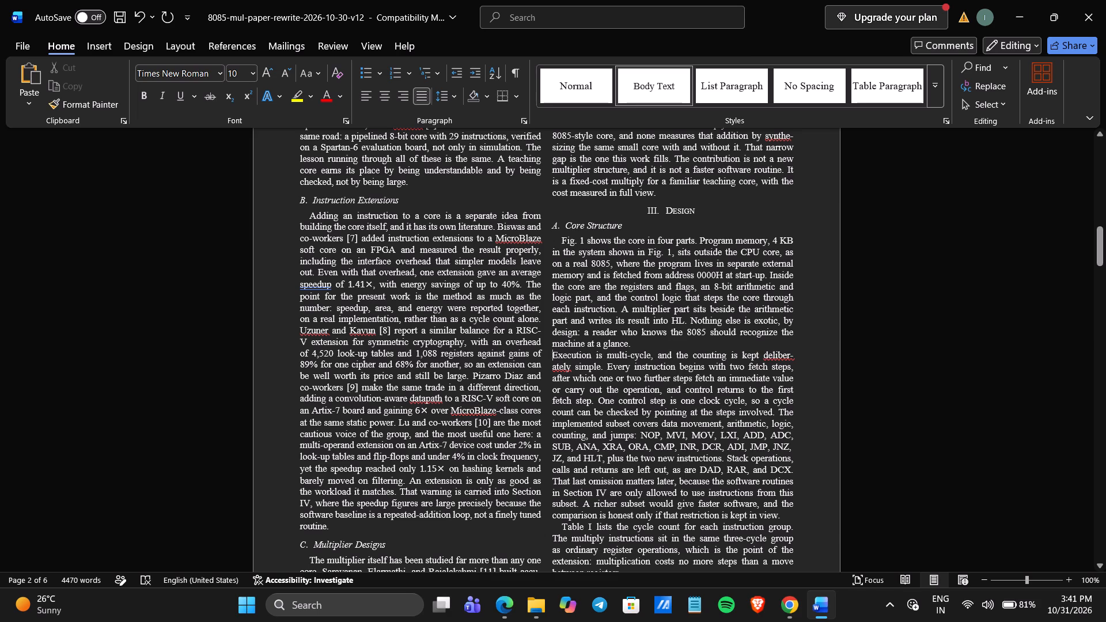
click(813, 371)
Check the rest of the Design section, from the New Multiply Instructions text across the page break to Fig. 1, Table I and Multiplier Implementation.
scroll(699, 393, down, 1)
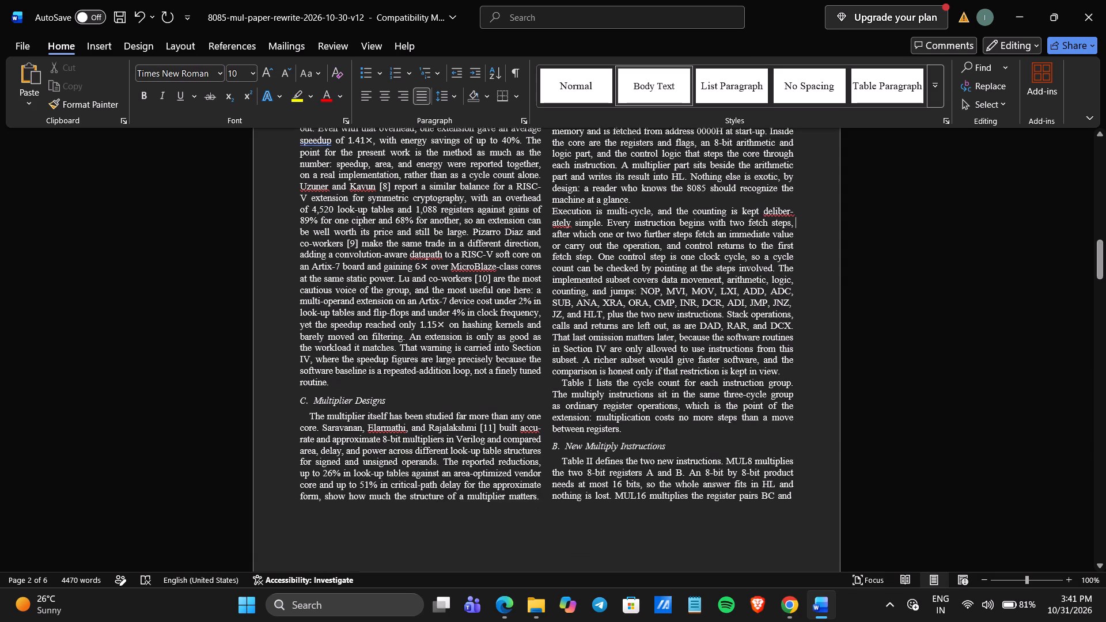
scroll(699, 393, down, 1)
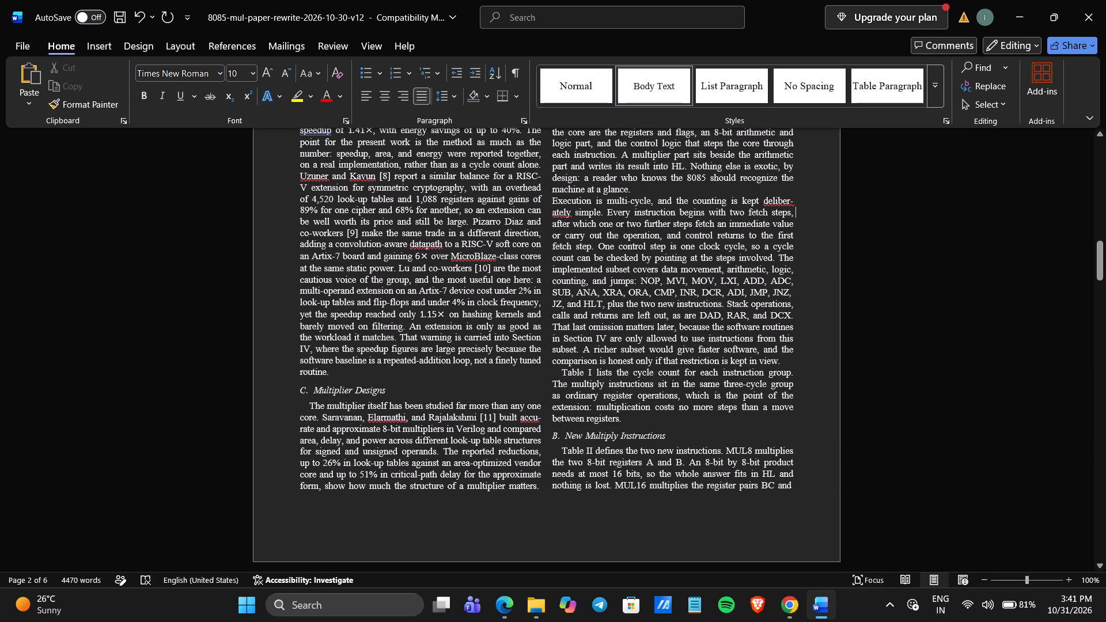
scroll(666, 408, down, 1)
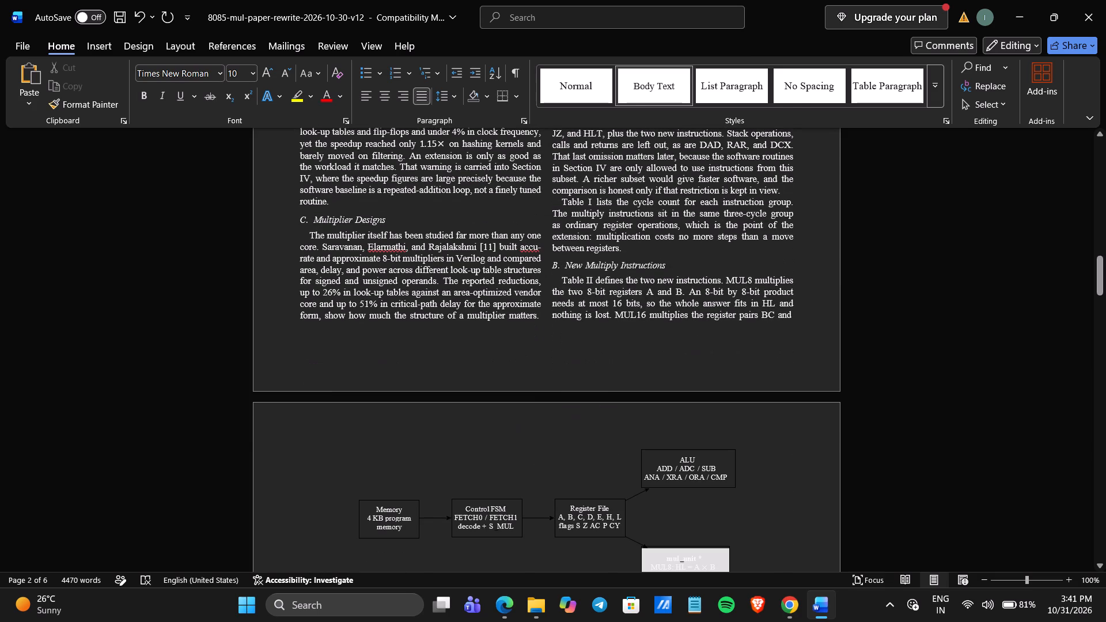
scroll(666, 408, down, 1)
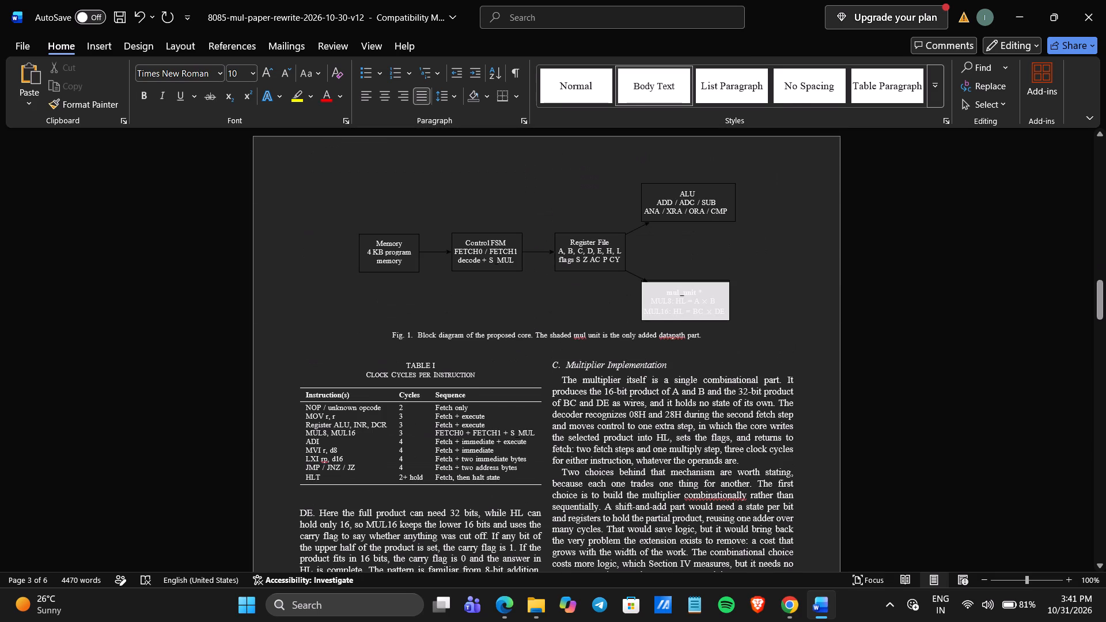
scroll(666, 408, up, 1)
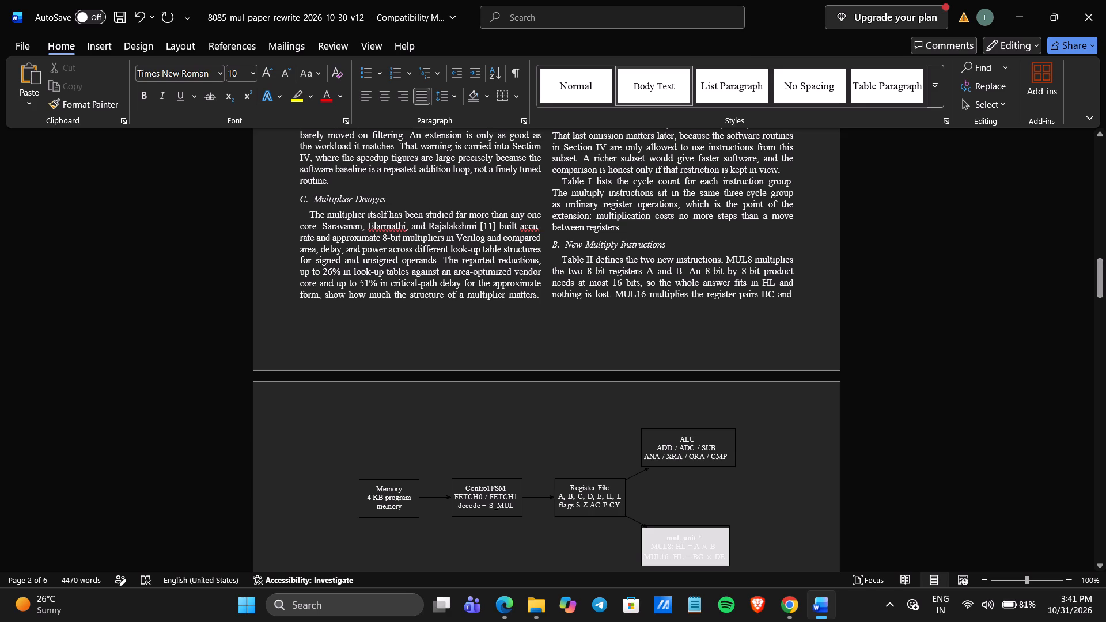
scroll(777, 291, down, 2)
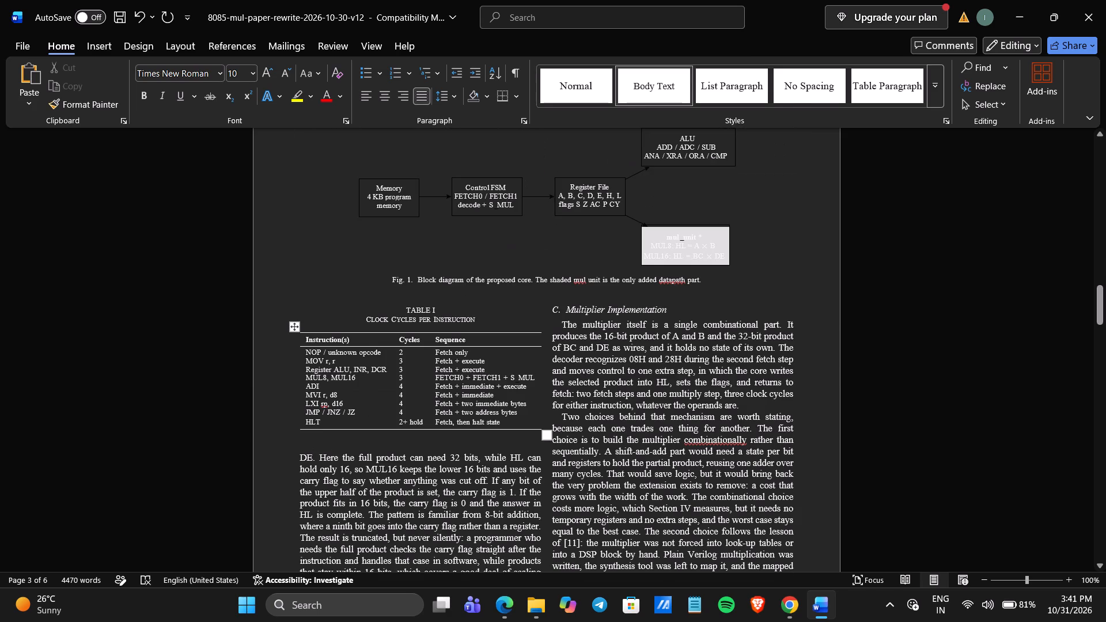
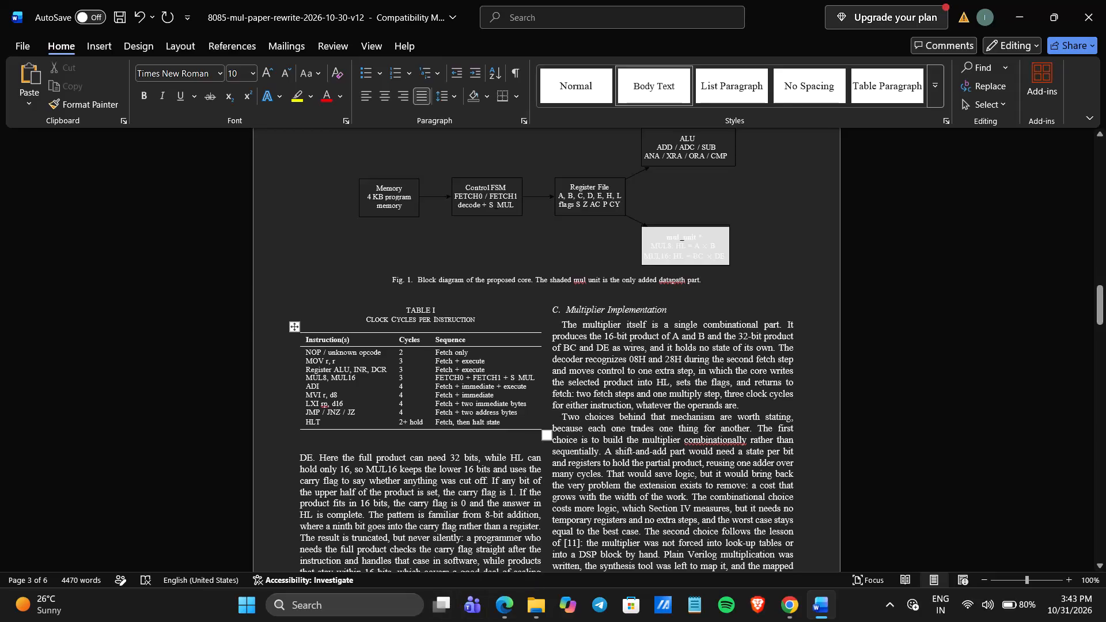
Check the text and layout from Table II and Multiplier Implementation through Verification to Table III and Synthesis and Power, including the page break between them.
scroll(425, 413, down, 2)
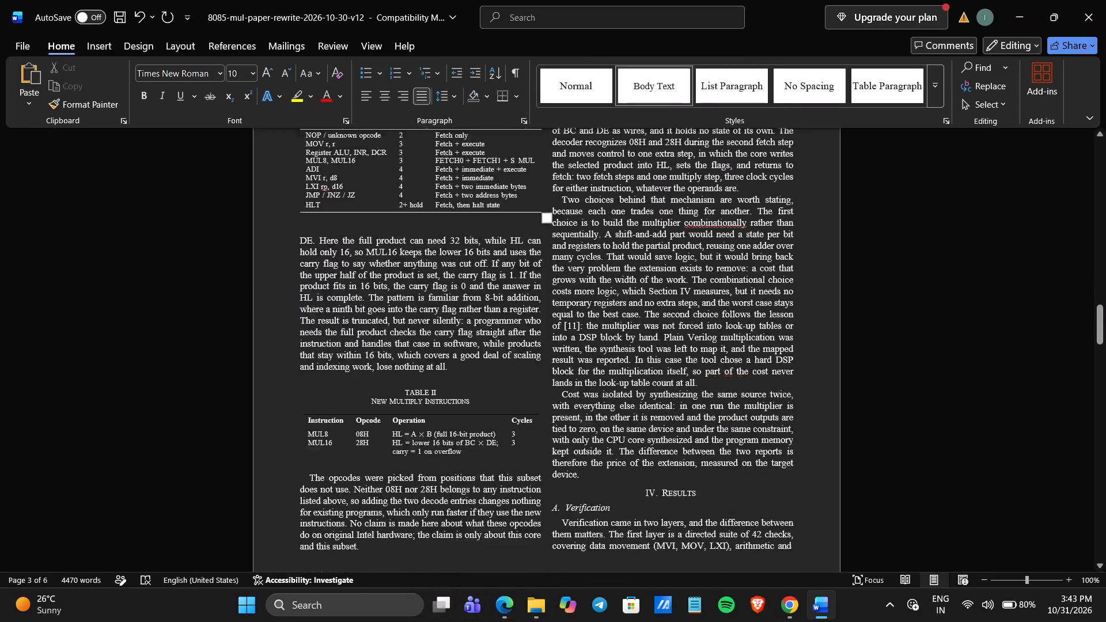
scroll(425, 413, down, 2)
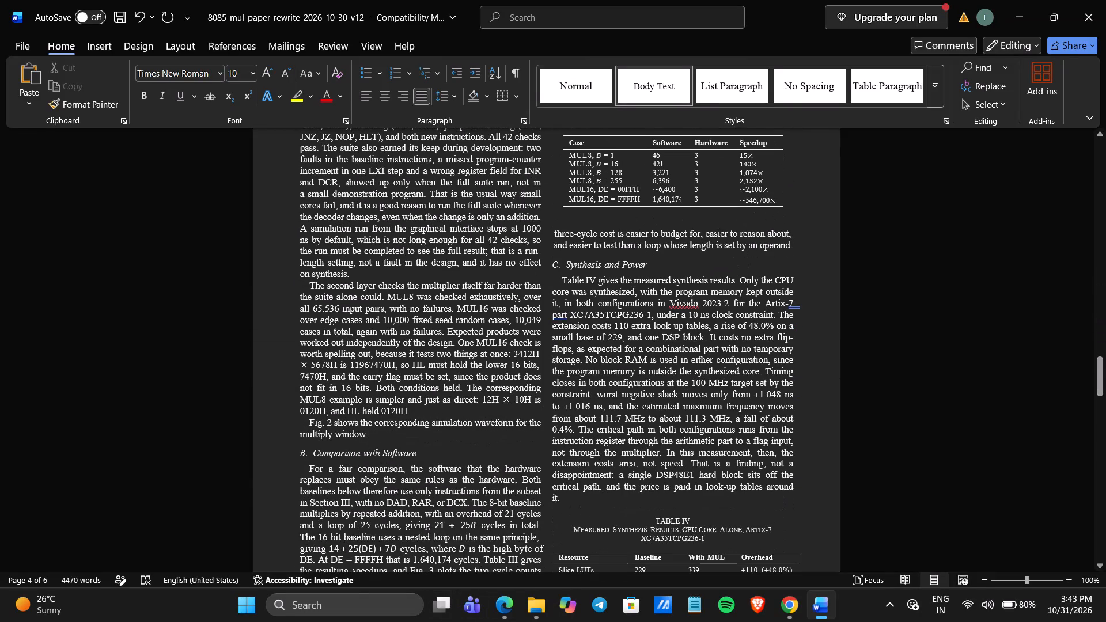
scroll(425, 413, up, 1)
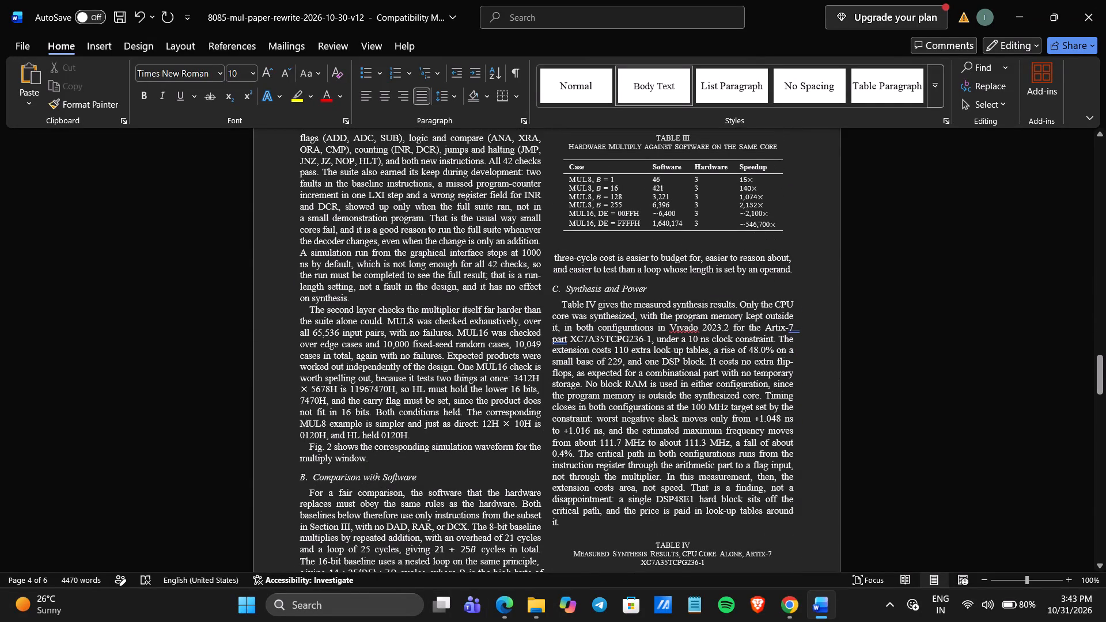
scroll(406, 221, up, 1)
scroll(449, 364, up, 1)
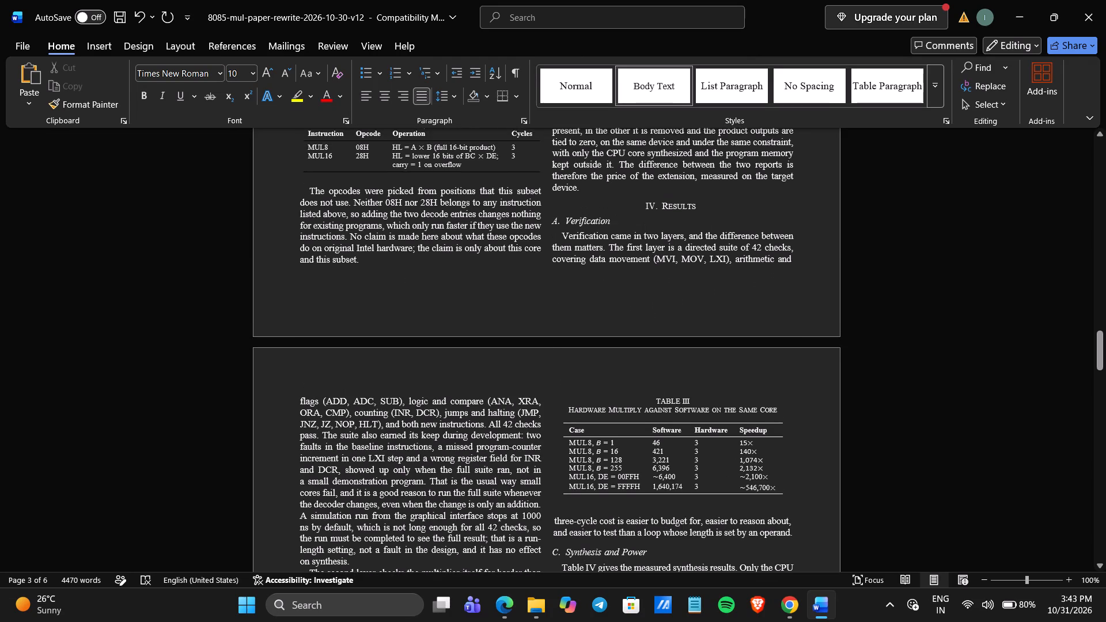
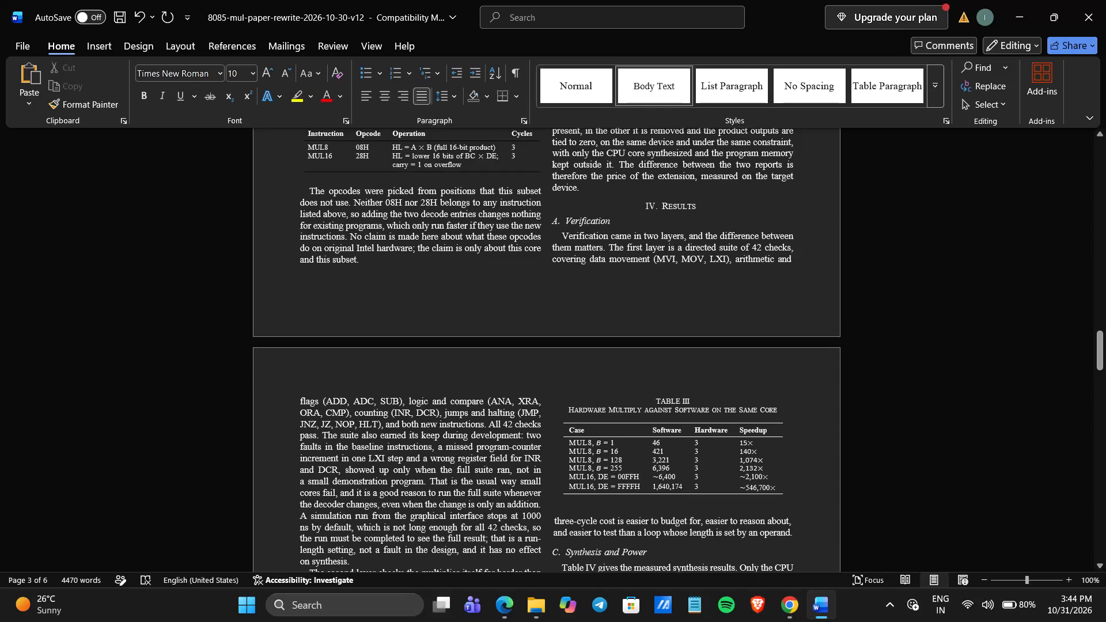
In the first Verification paragraph, replace "in the baseline instructions" after "two faults" with "were".
scroll(494, 393, down, 1)
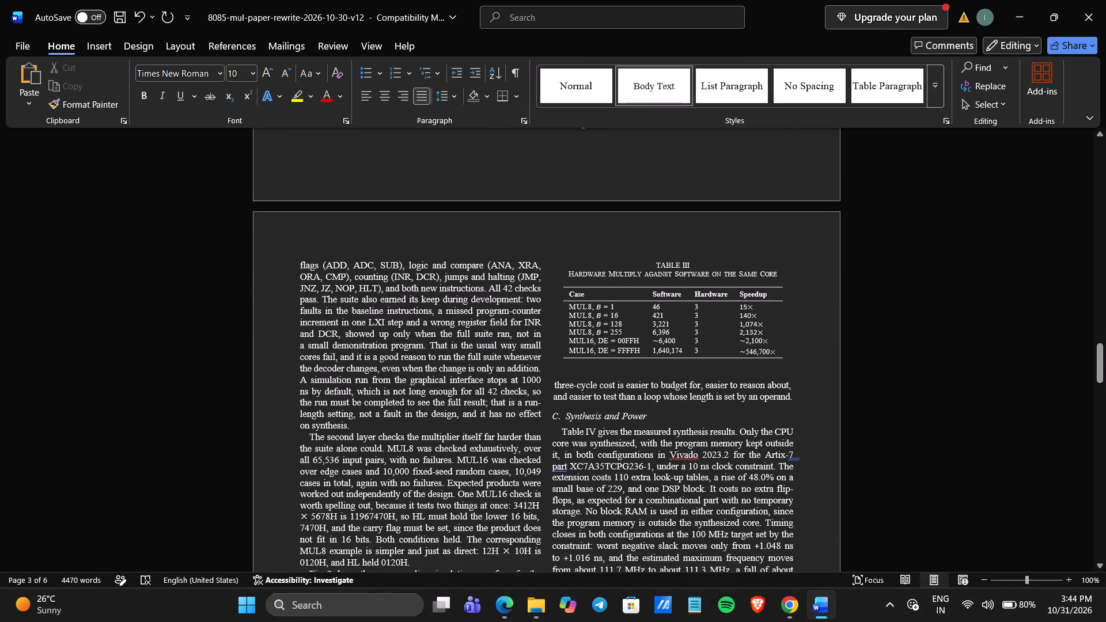
scroll(494, 393, down, 1)
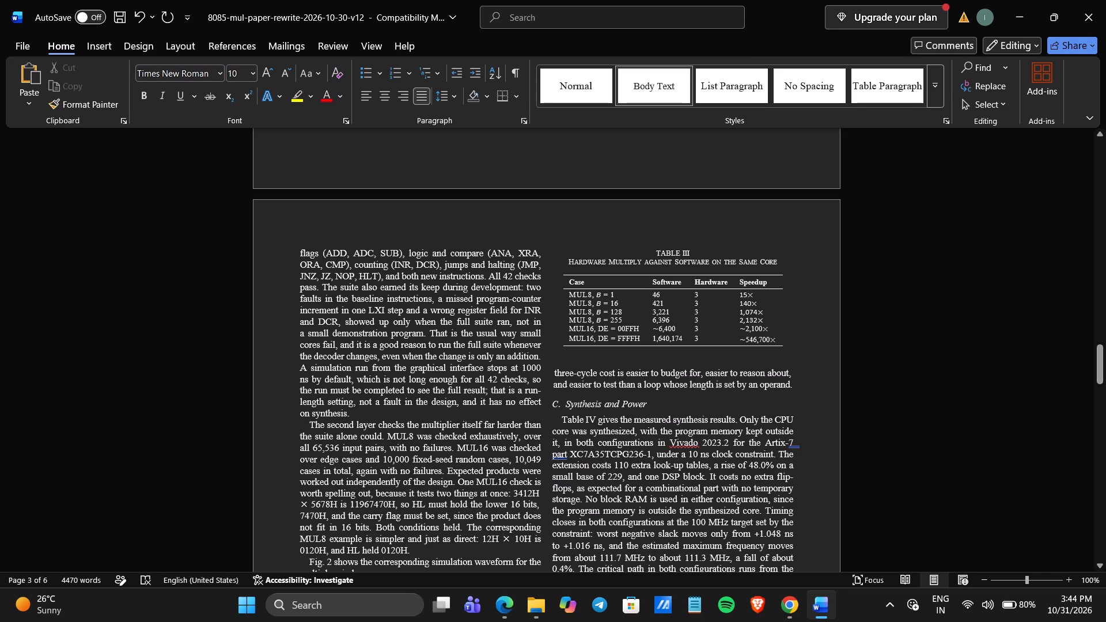
click(431, 297)
key(BackSpace)
key(BackSpace)
key(BackSpace)
key(BackSpace)
key(BackSpace)
key(BackSpace)
key(BackSpace)
key(BackSpace)
key(BackSpace)
key(BackSpace)
key(BackSpace)
key(BackSpace)
key(BackSpace)
key(BackSpace)
key(BackSpace)
key(BackSpace)
key(BackSpace)
key(BackSpace)
key(BackSpace)
key(BackSpace)
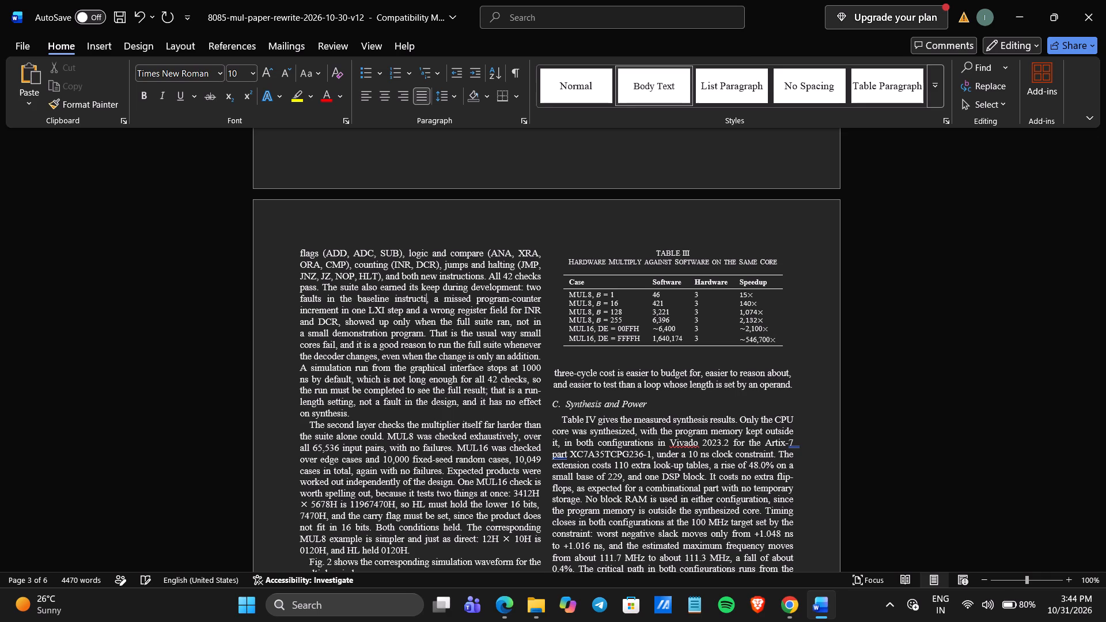
key(BackSpace)
key(BackSpace)
key(BackSpace)
key(BackSpace)
key(BackSpace)
key(BackSpace)
key(BackSpace)
key(BackSpace)
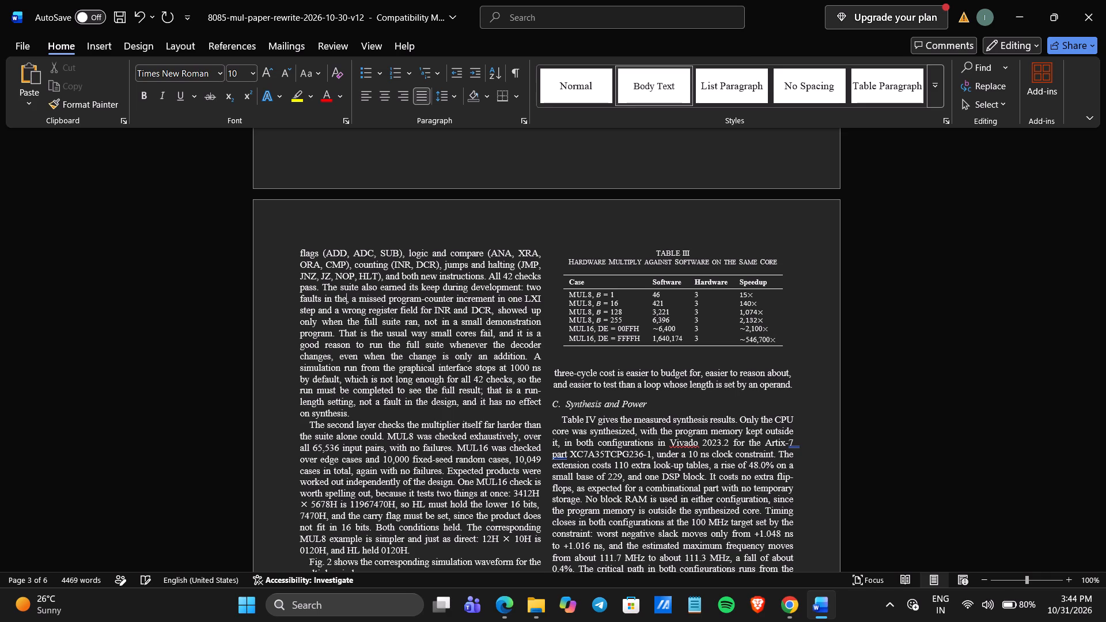
key(BackSpace)
key(BackSpace)
key(BackSpace)
key(BackSpace)
key(BackSpace)
text(we)
text(re)
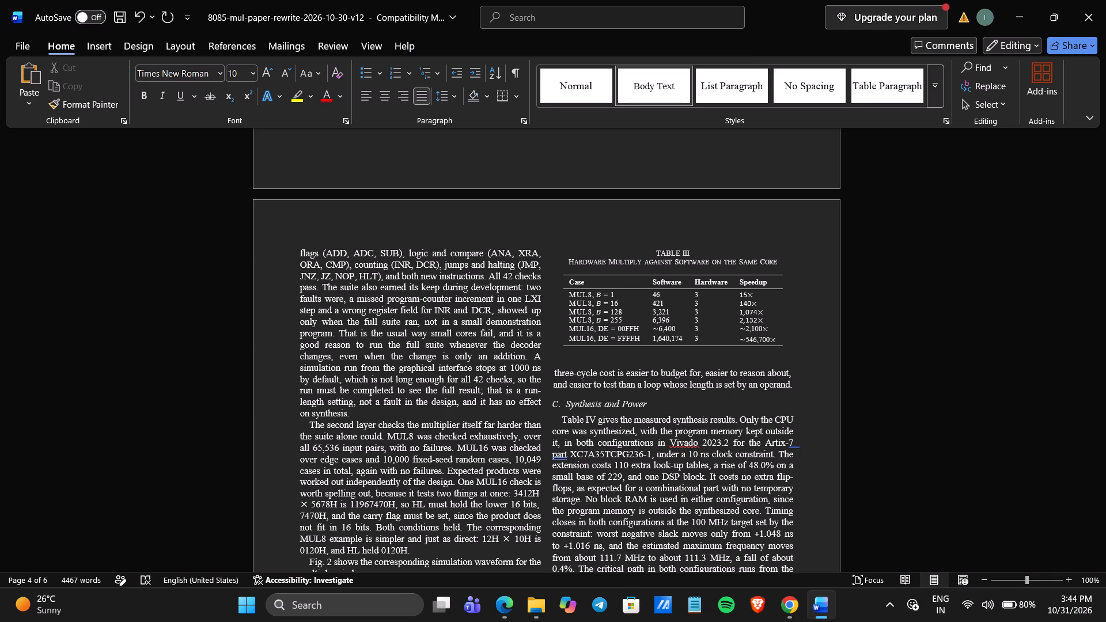
key(space)
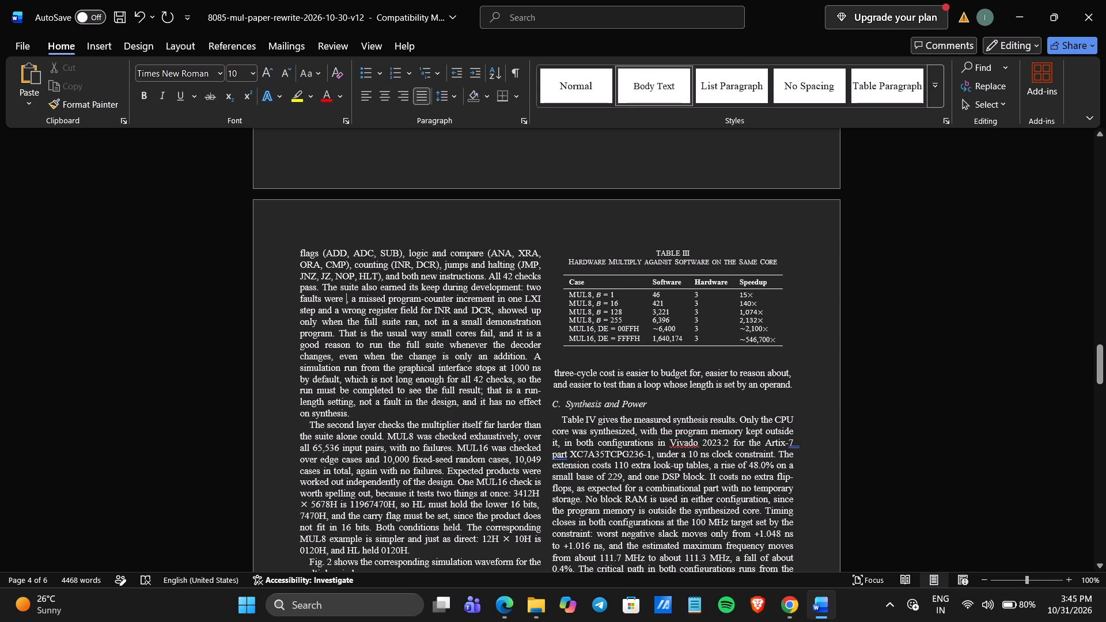
Replace the sentence opening "The suite also earned its keep" before "during development" with "There were two faults found".
click(442, 290)
key(BackSpace)
key(BackSpace)
key(BackSpace)
key(BackSpace)
key(BackSpace)
key(BackSpace)
key(BackSpace)
key(BackSpace)
key(BackSpace)
key(BackSpace)
key(BackSpace)
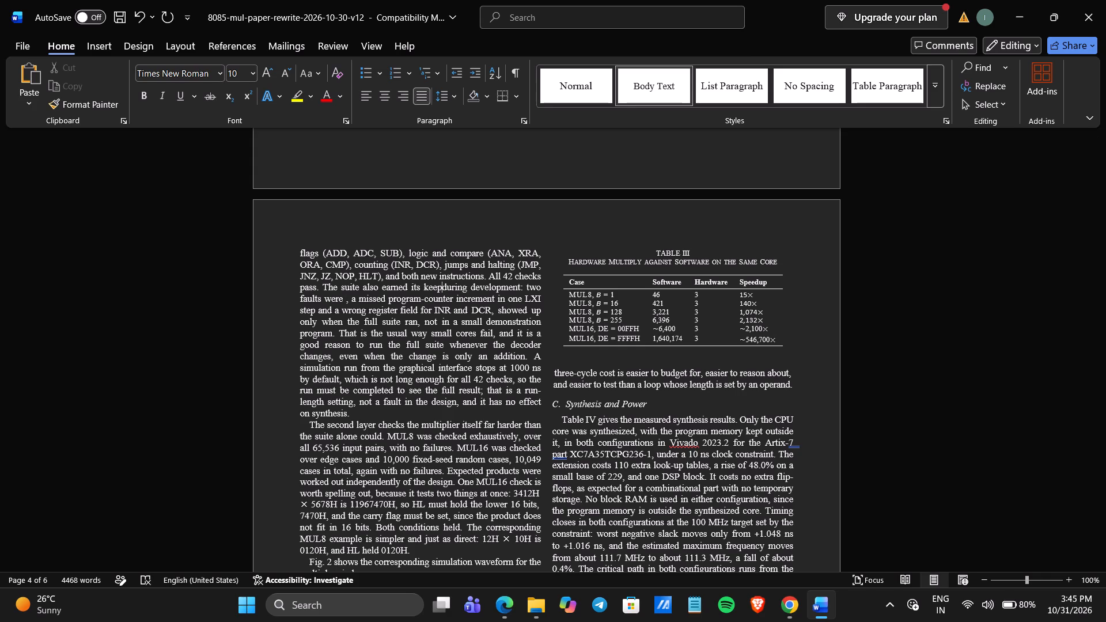
key(BackSpace)
key(BackSpace)
key(BackSpace)
key(BackSpace)
key(BackSpace)
key(BackSpace)
key(BackSpace)
key(BackSpace)
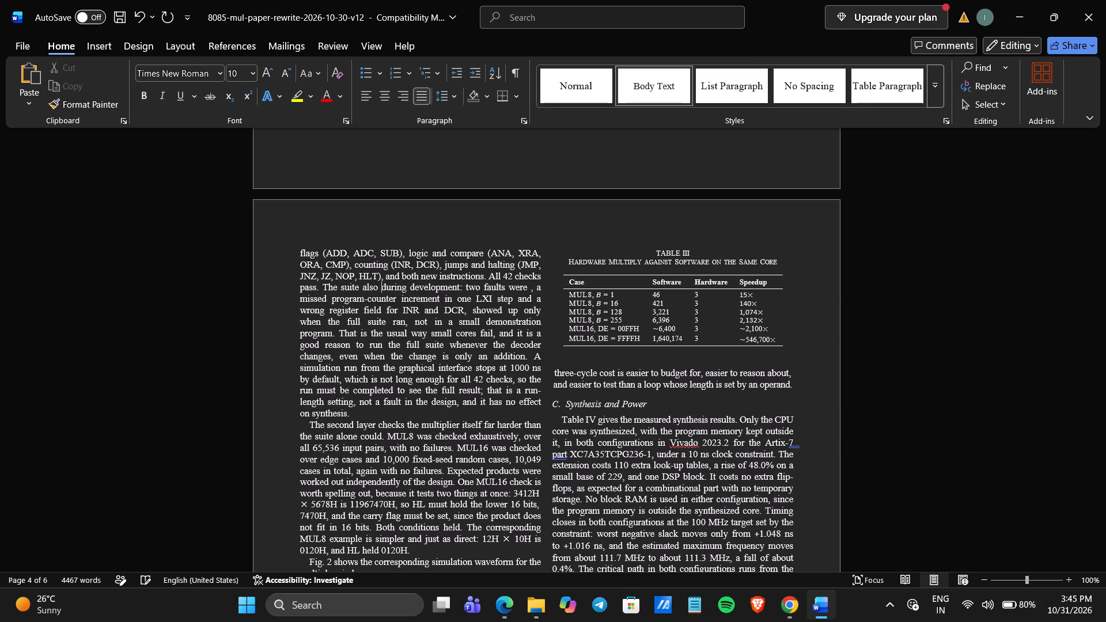
key(BackSpace)
key(BackSpace)
key(BackSpace)
key(BackSpace)
key(BackSpace)
key(BackSpace)
key(BackSpace)
key(BackSpace)
key(BackSpace)
key(BackSpace)
key(BackSpace)
key(BackSpace)
key(BackSpace)
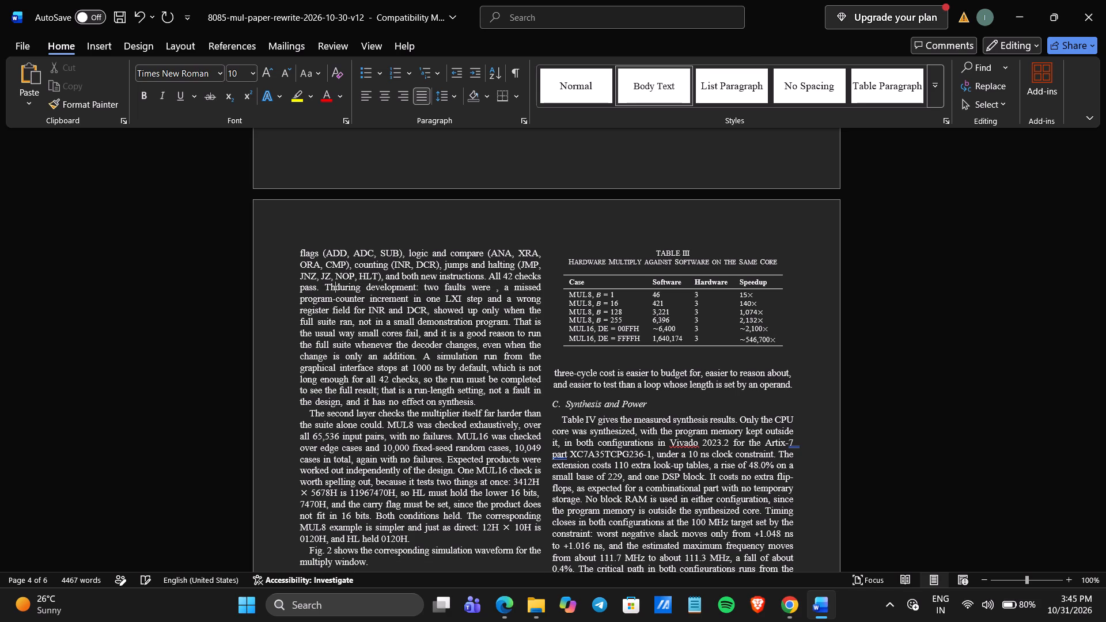
text(ere were two faults)
key(space)
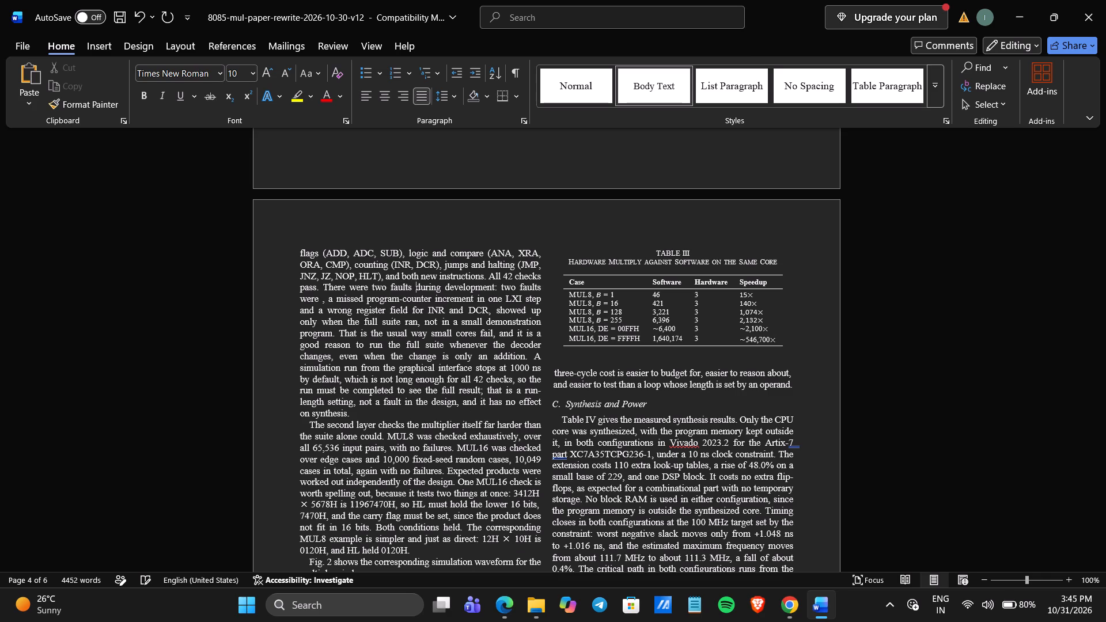
text(found)
key(space)
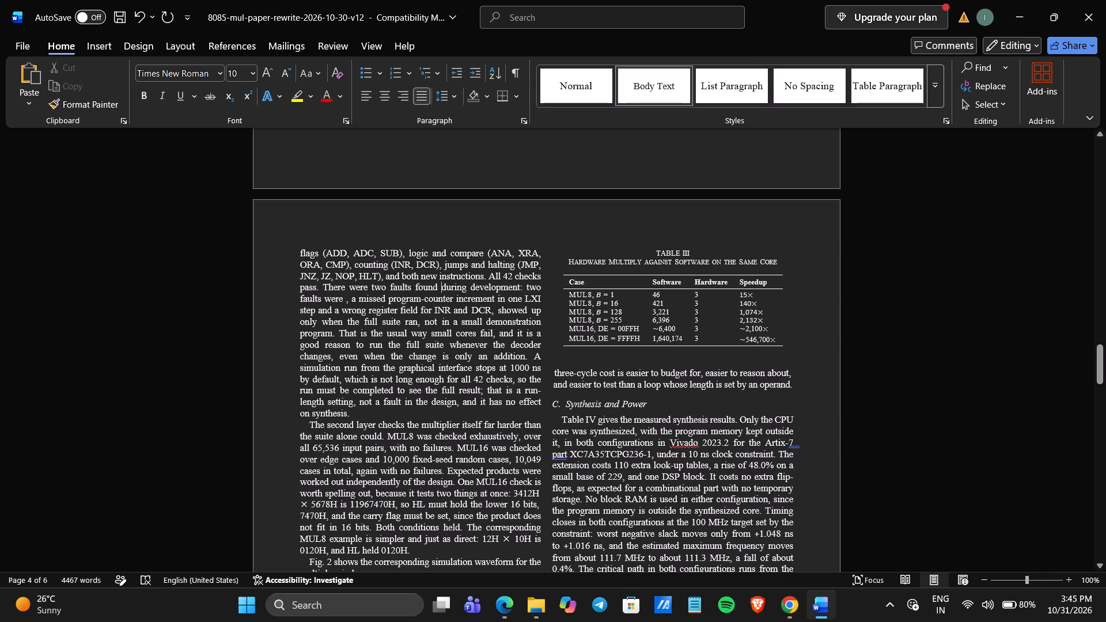
Add "which were later overcome" after "during development" in the Verification paragraph.
click(519, 286)
key(space)
text(which were later)
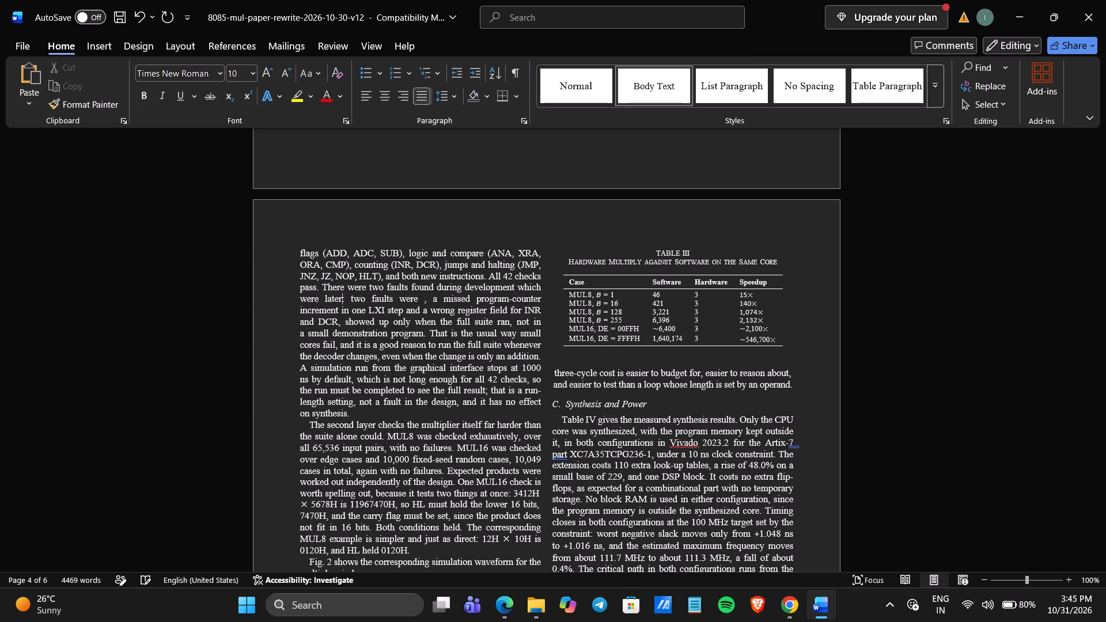
key(space)
text(overcome)
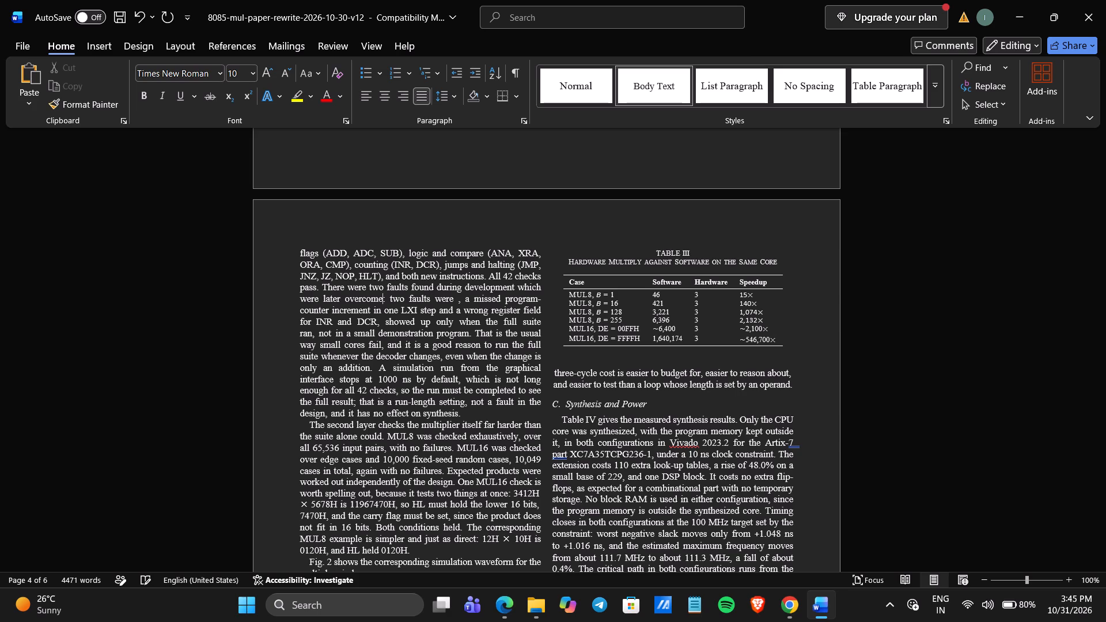
key(Left)
key(Left)
key(Left)
key(Right)
Switch to Edge and search for "overcame meaning" in place of the gap alternative word query.
click(503, 609)
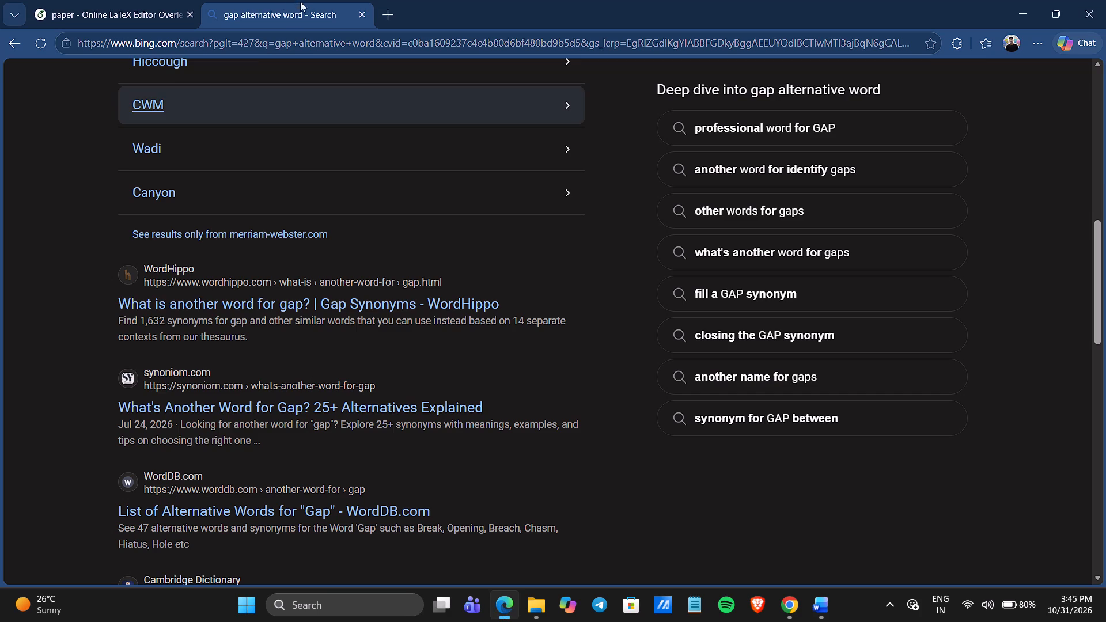
scroll(286, 96, up, 7)
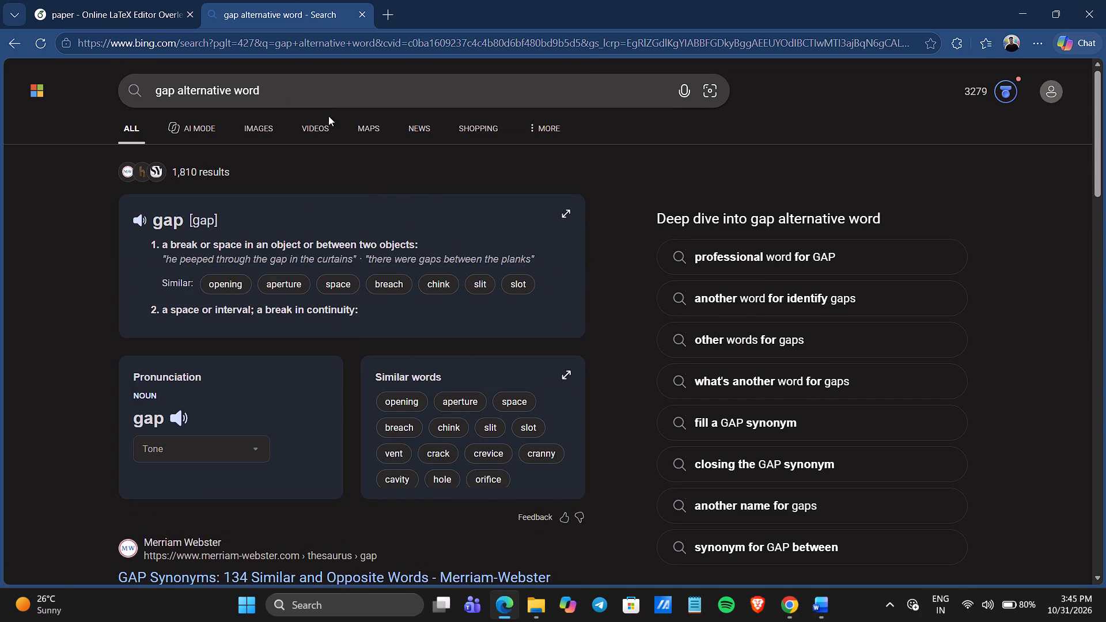
click(328, 95)
click(173, 93)
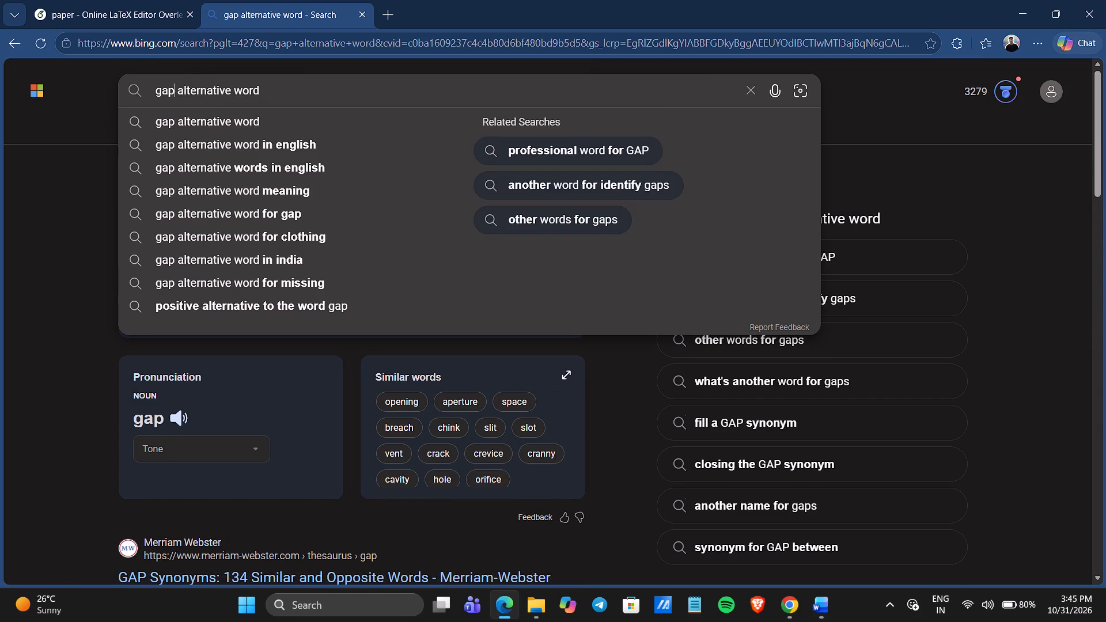
key(plus)
key(BackSpace)
key(BackSpace)
key(BackSpace)
key(BackSpace)
key(BackSpace)
key(BackSpace)
key(BackSpace)
key(BackSpace)
key(Right)
key(Right)
key(Right)
key(Right)
key(Right)
key(Right)
key(Right)
key(Right)
key(Right)
key(Right)
key(Right)
key(Right)
key(Right)
key(Right)
key(Right)
key(Right)
key(Right)
key(Right)
key(Right)
key(Right)
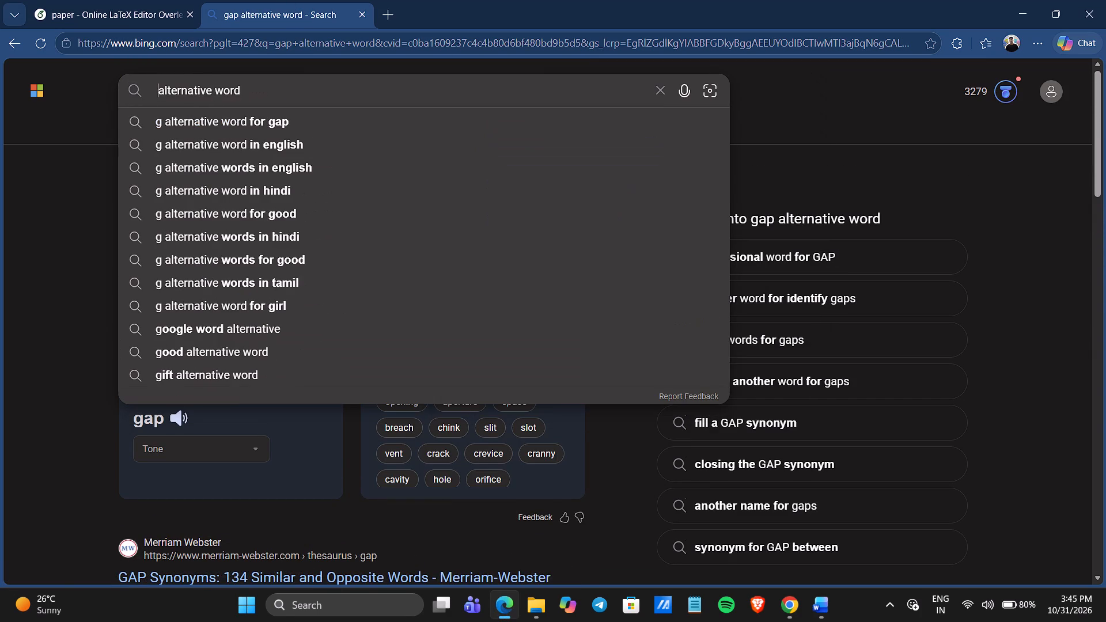
key(bracketright)
key(BackSpace)
key(BackSpace)
key(BackSpace)
key(BackSpace)
key(BackSpace)
key(BackSpace)
key(BackSpace)
key(BackSpace)
key(BackSpace)
key(BackSpace)
key(BackSpace)
key(BackSpace)
key(BackSpace)
key(BackSpace)
key(BackSpace)
key(BackSpace)
key(BackSpace)
key(BackSpace)
key(BackSpace)
key(BackSpace)
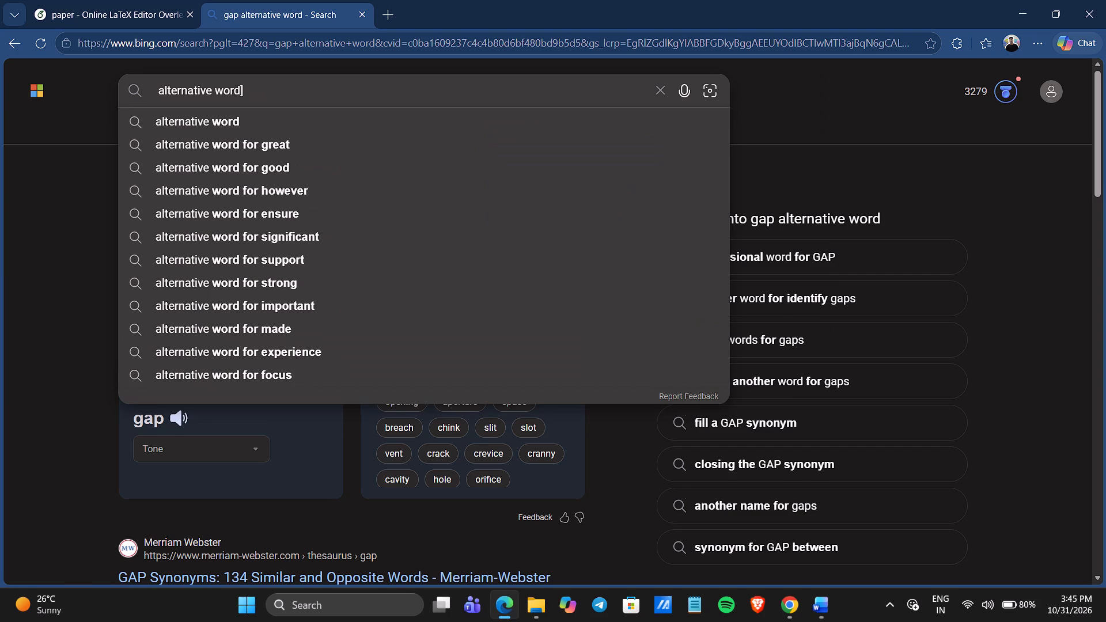
text(overcame)
key(space)
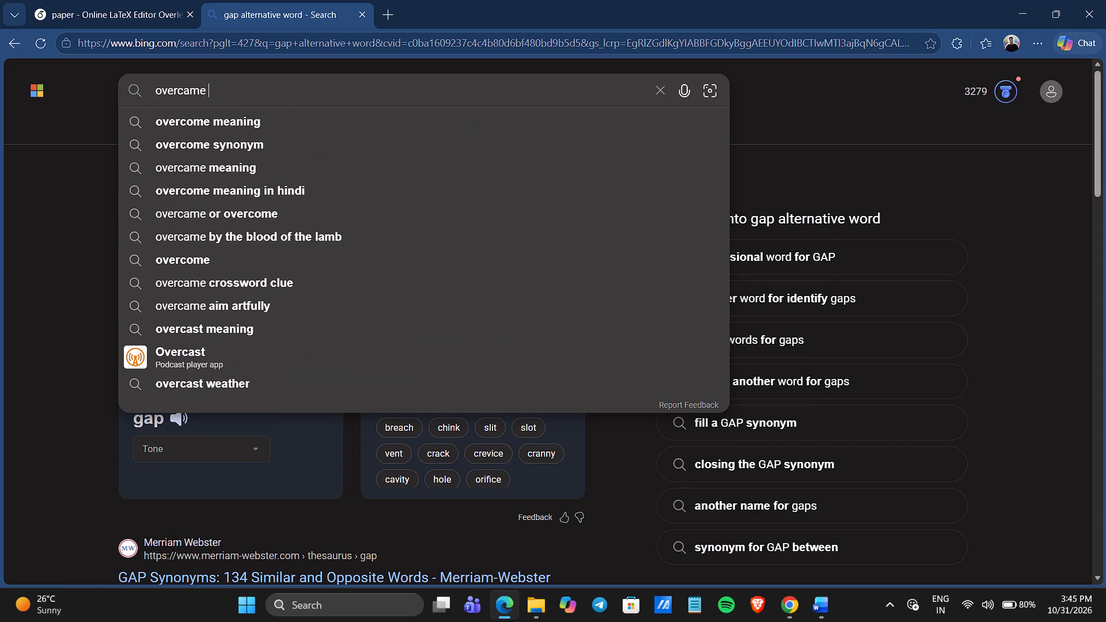
click(179, 159)
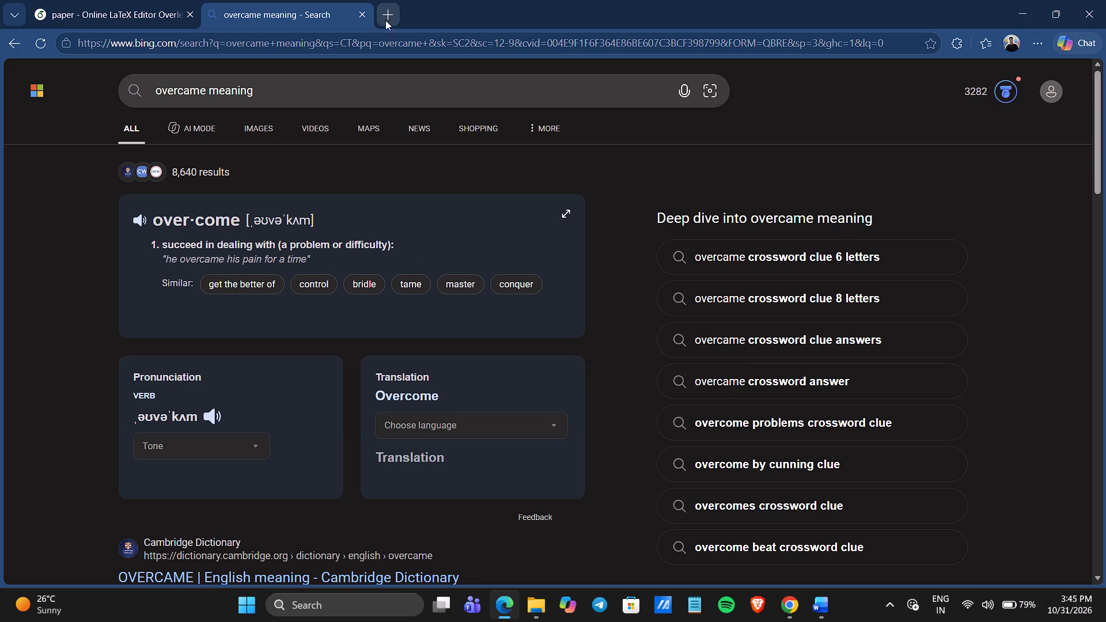
Return to the Word document and delete the stray space before the comma after "two faults were".
click(831, 611)
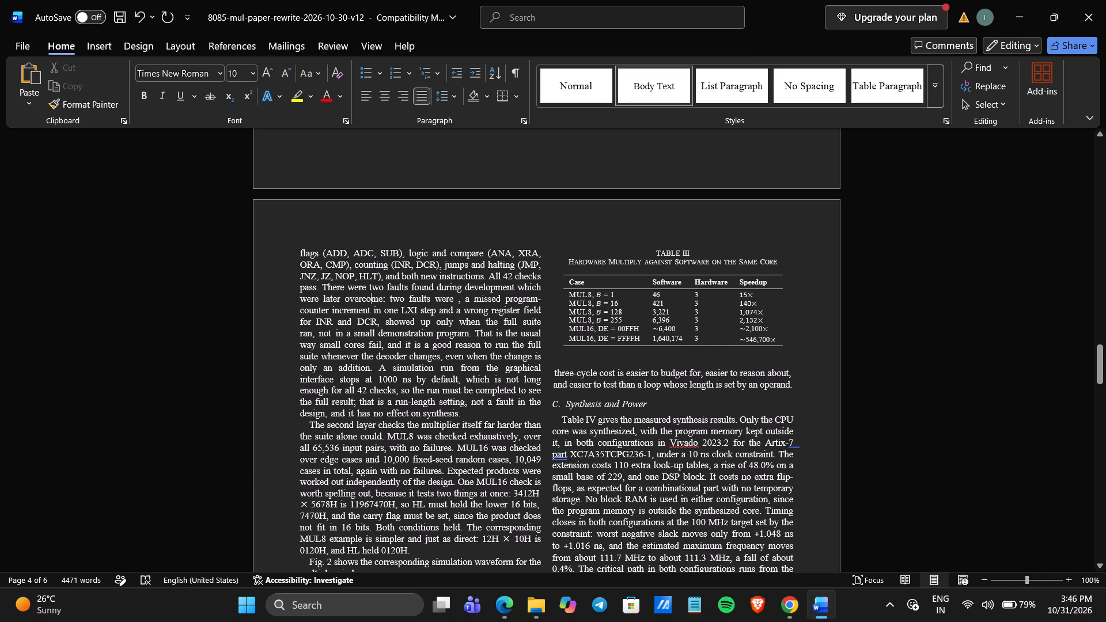
click(457, 300)
key(BackSpace)
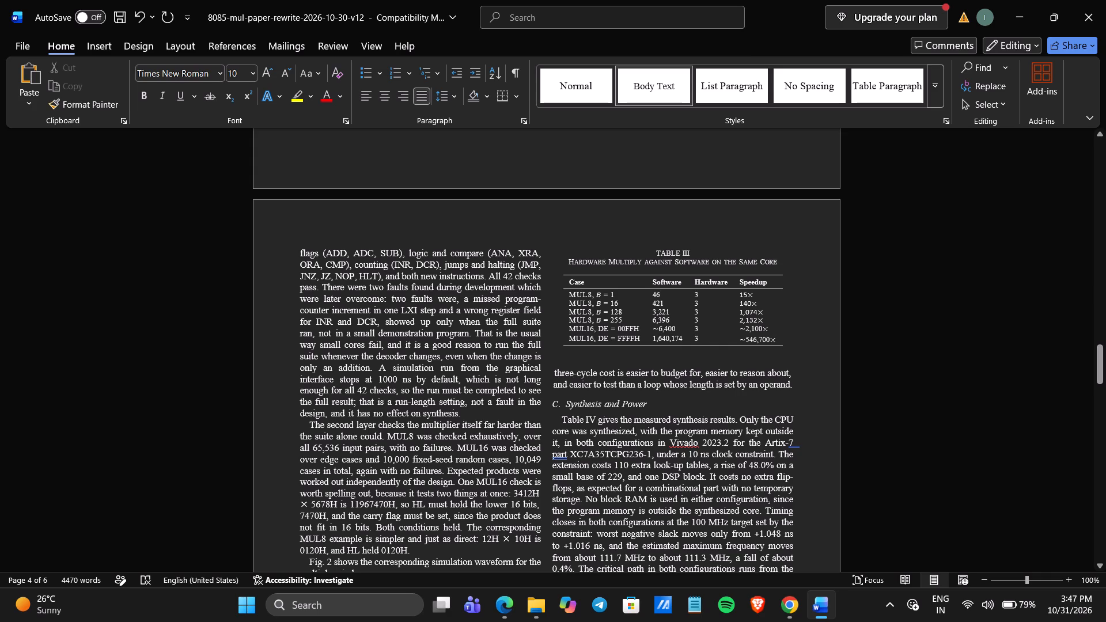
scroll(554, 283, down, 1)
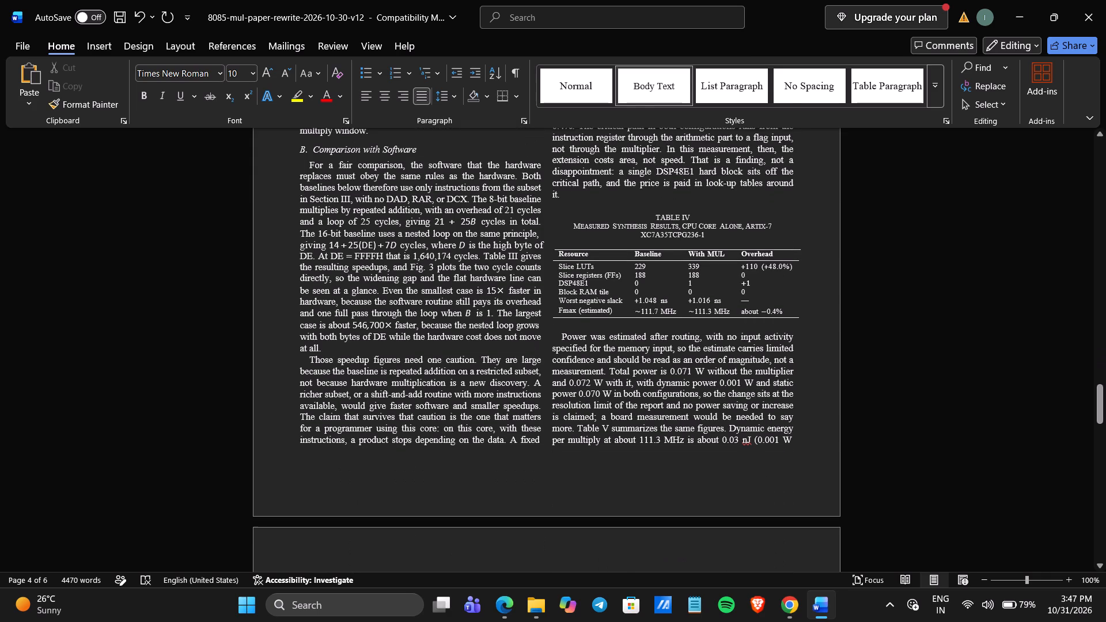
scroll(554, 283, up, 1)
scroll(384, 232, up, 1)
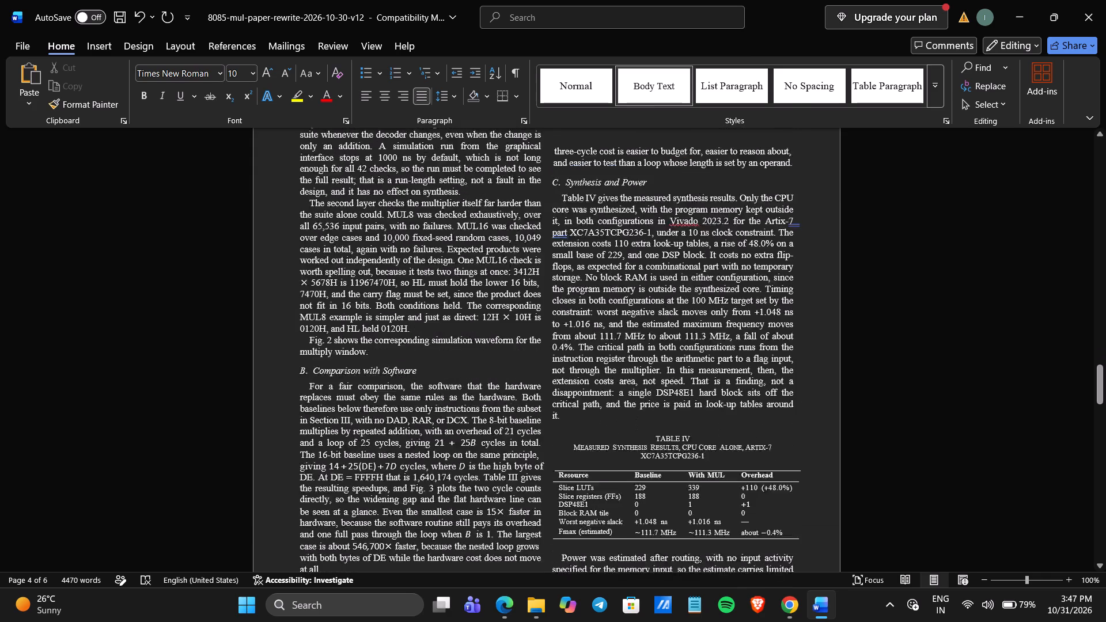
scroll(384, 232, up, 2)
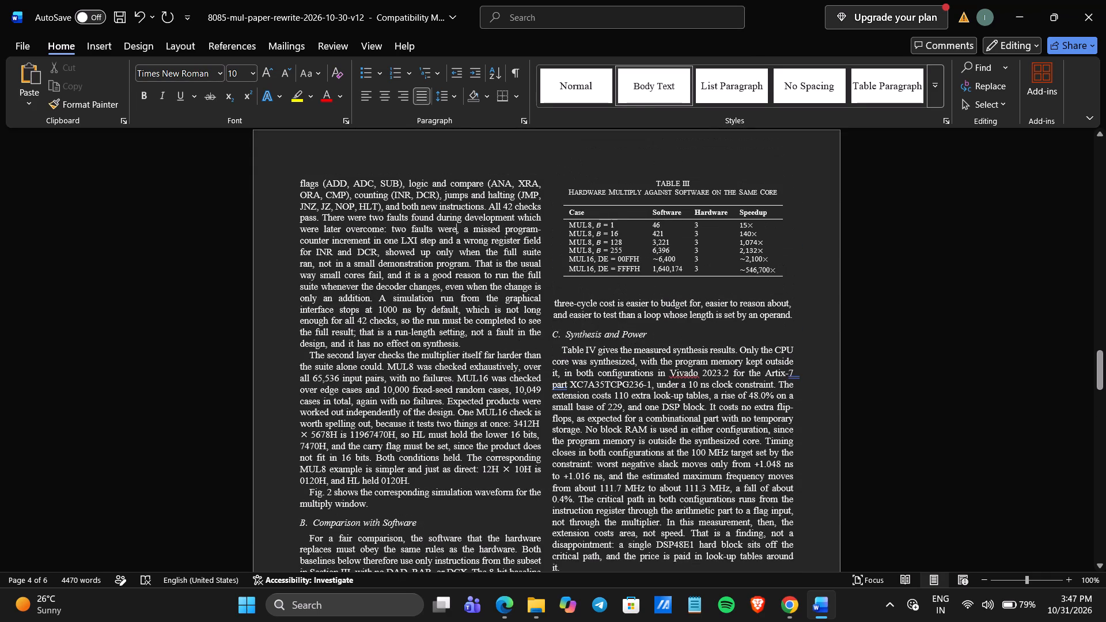
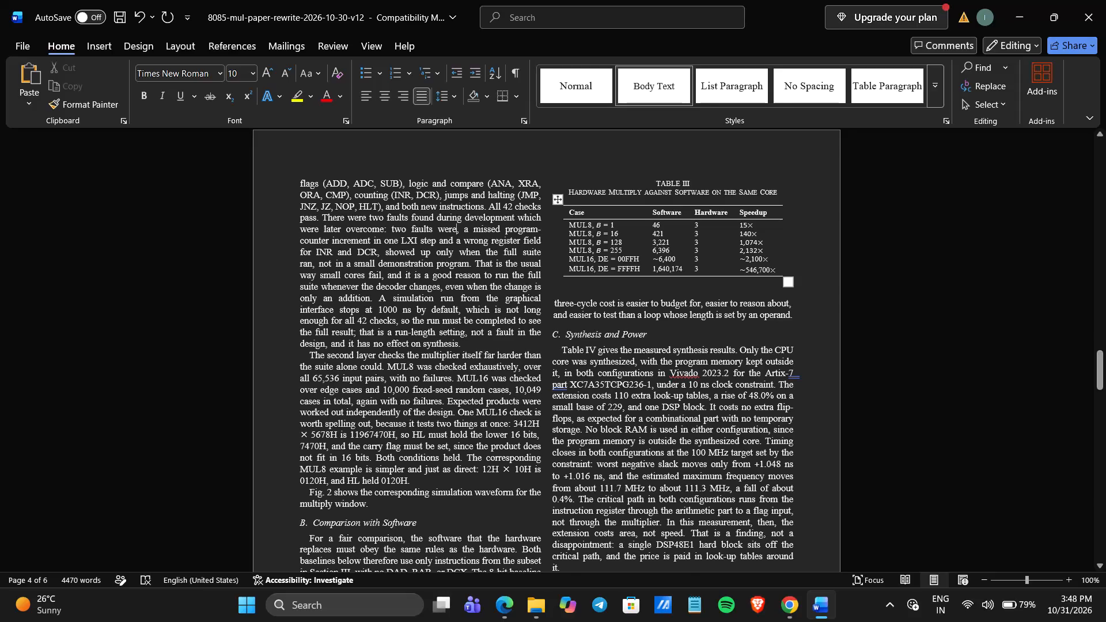
Replace "second layer" with "exhaustion" at the start of the Verification section's second paragraph.
scroll(389, 296, down, 1)
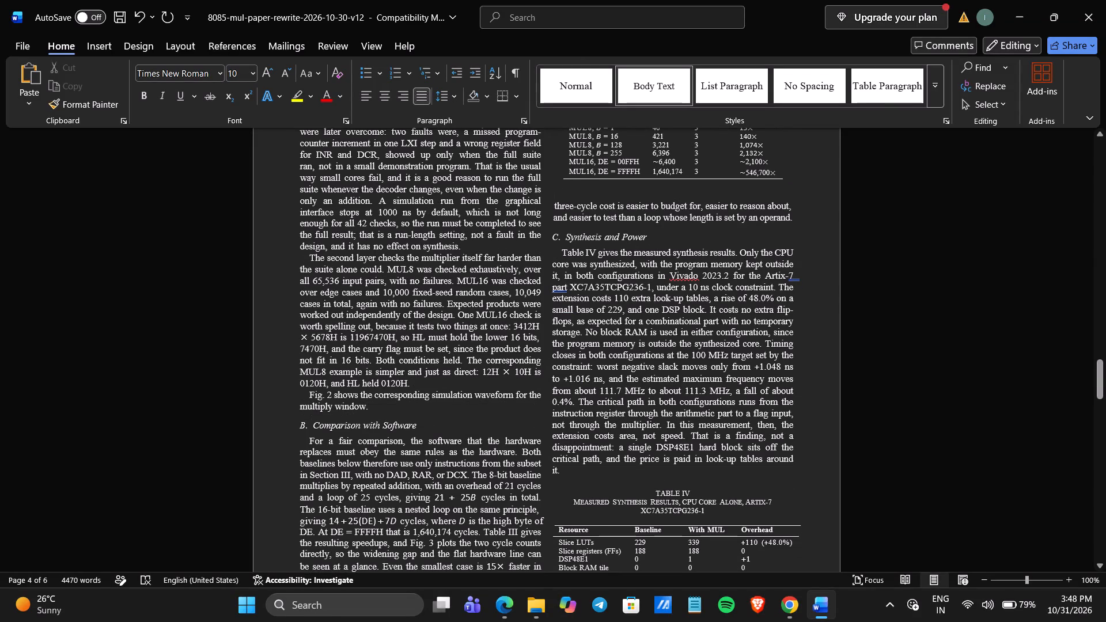
scroll(391, 176, up, 1)
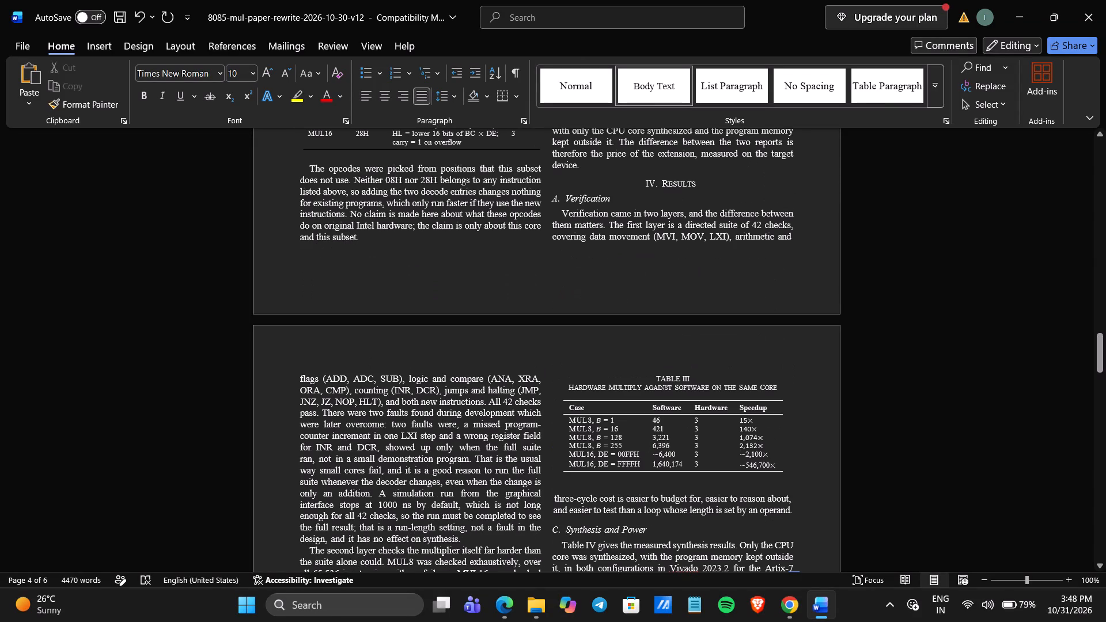
scroll(391, 176, down, 1)
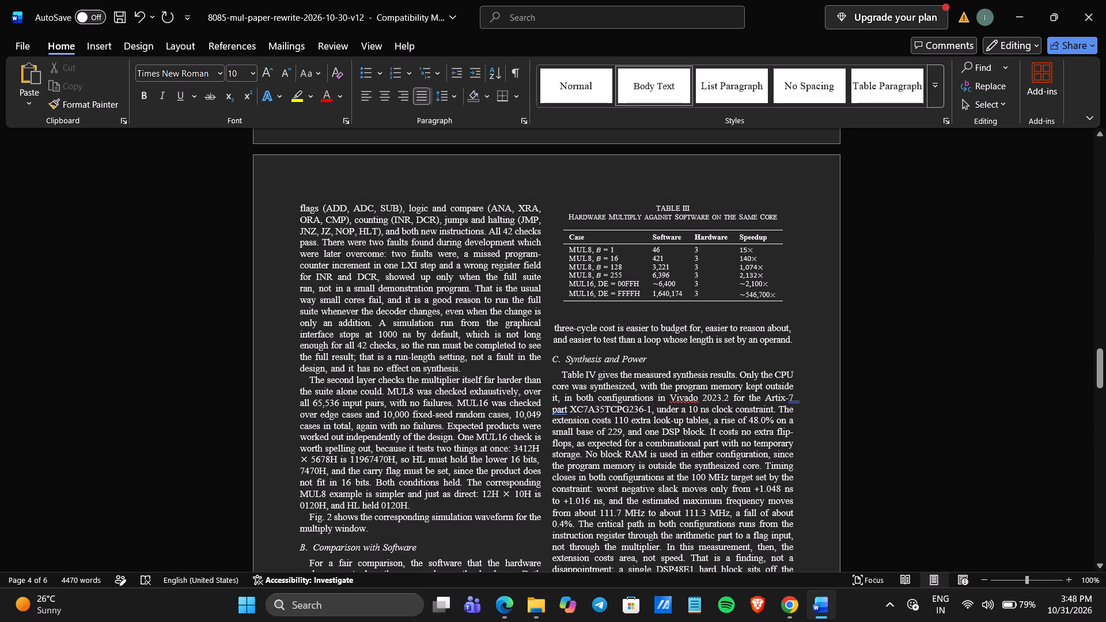
click(350, 380)
click(378, 379)
key(BackSpace)
key(BackSpace)
key(BackSpace)
key(BackSpace)
key(BackSpace)
key(BackSpace)
key(BackSpace)
key(BackSpace)
key(BackSpace)
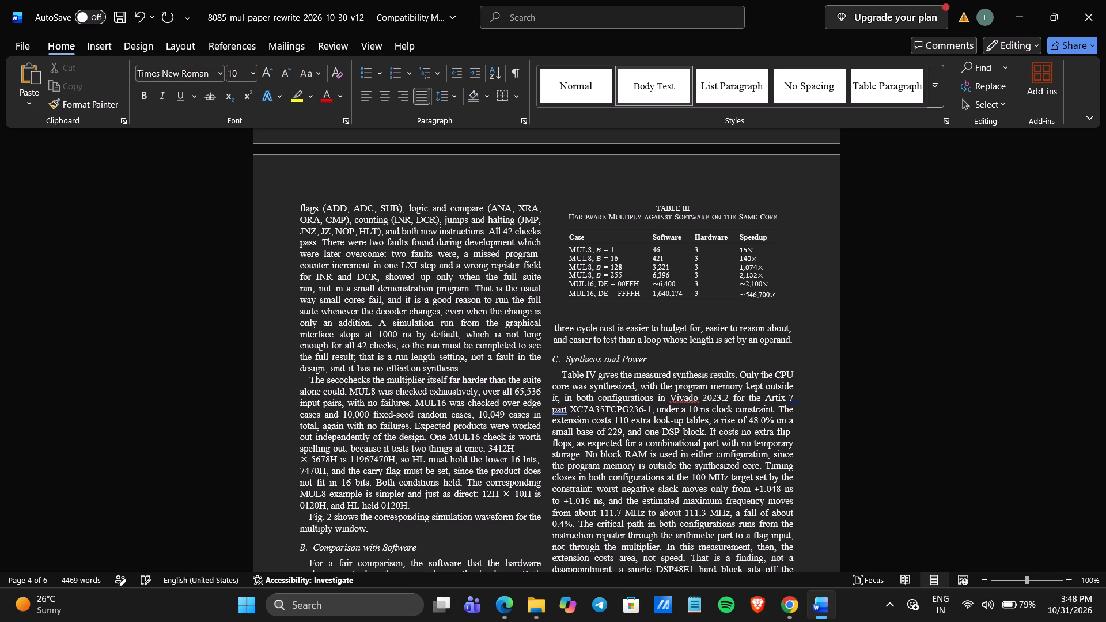
key(BackSpace)
key(BackSpace)
key(BackSpace)
key(BackSpace)
text(exhaustion)
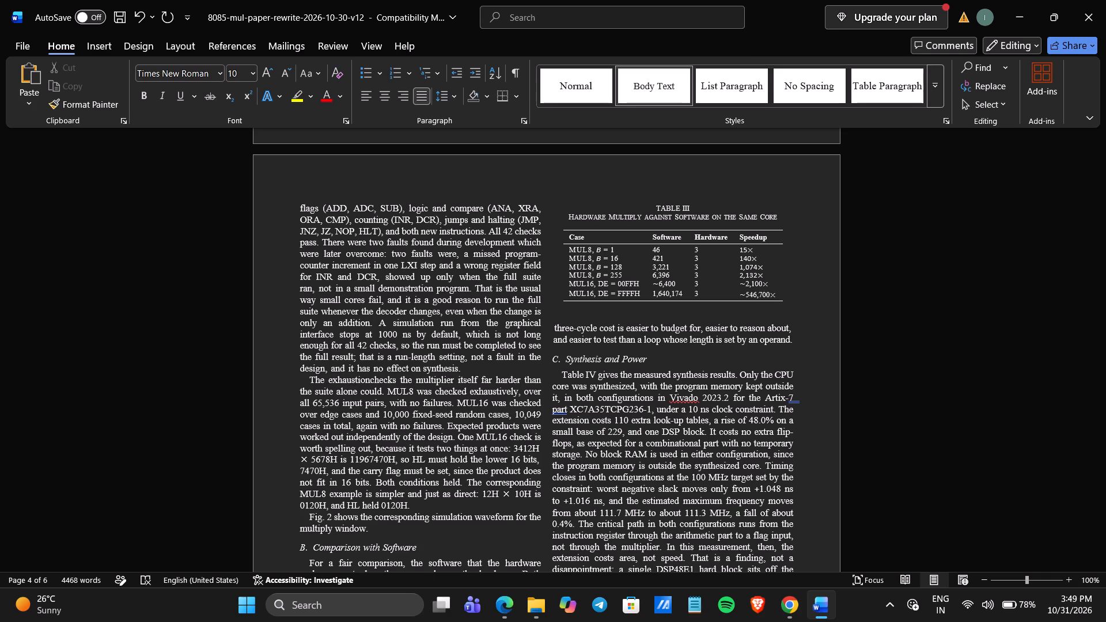
key(space)
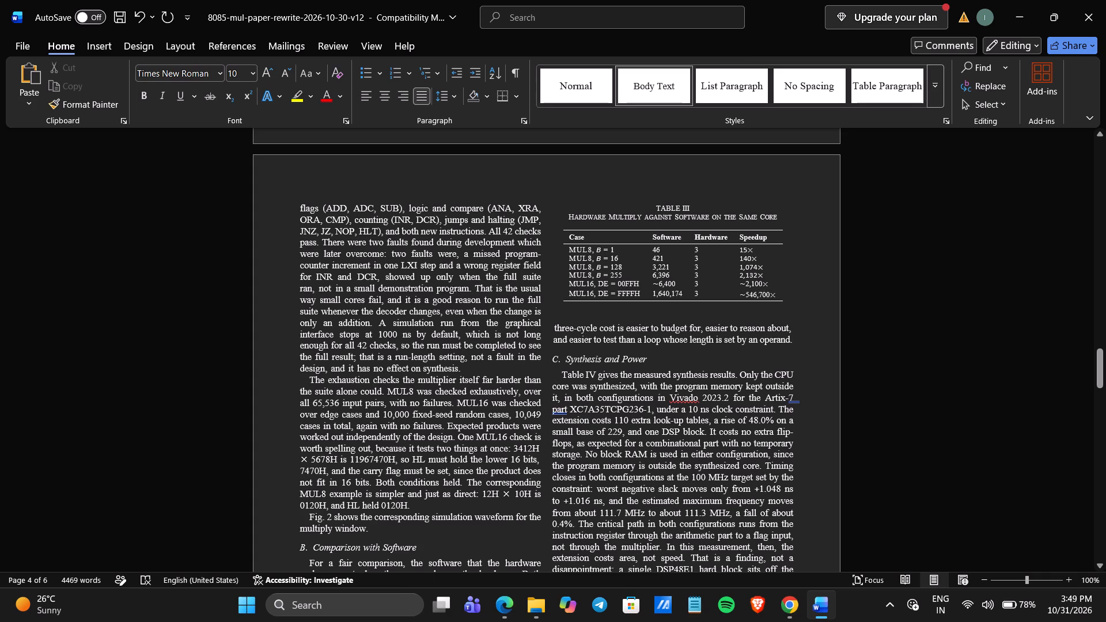
Replace "harder" with "intensive" in the sentence that opens "The exhaustion checks the multiplier itself far".
drag(334, 422, 536, 420)
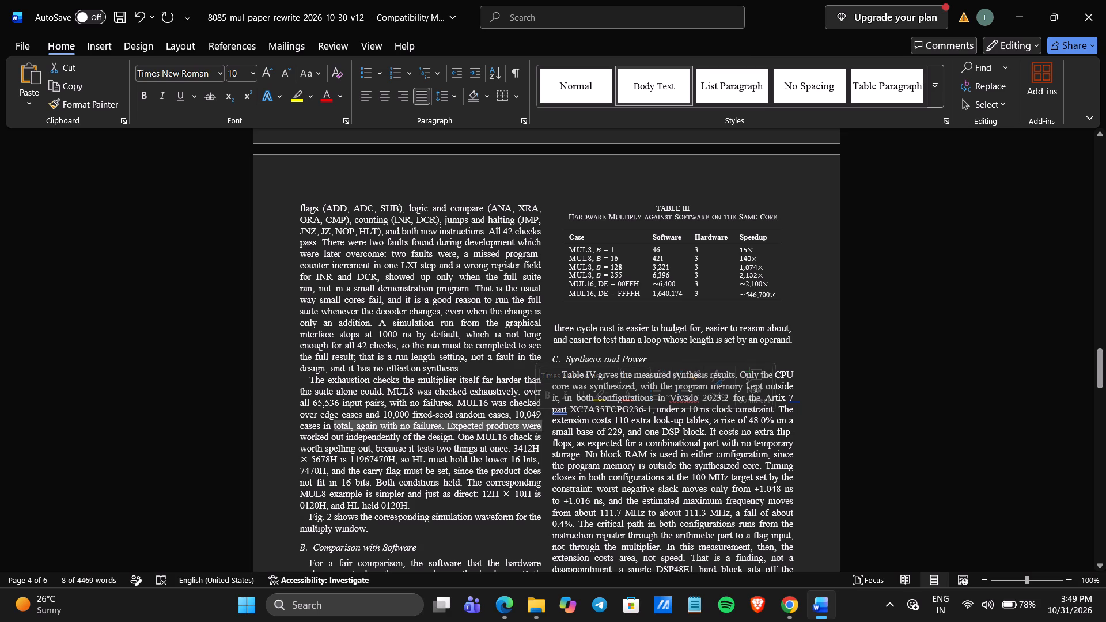
click(488, 365)
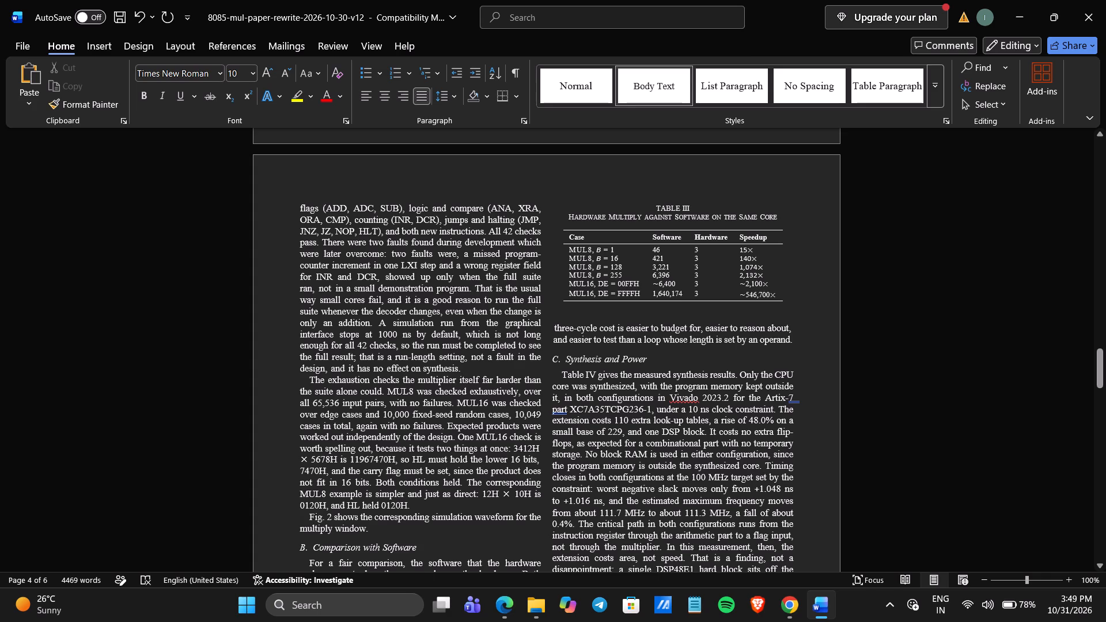
click(519, 380)
key(BackSpace)
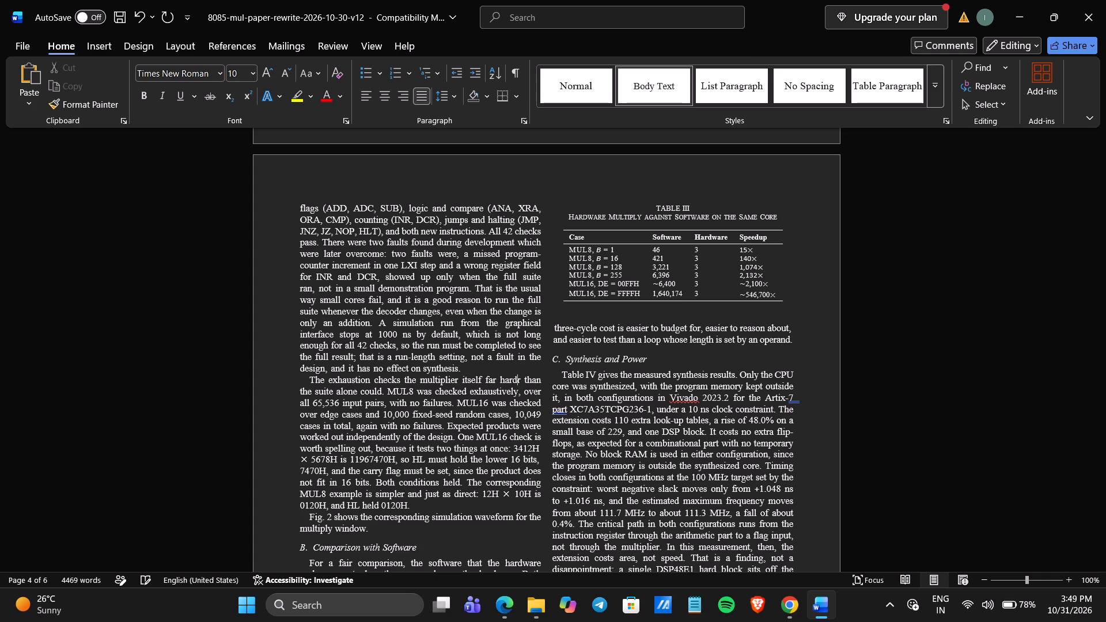
key(BackSpace)
key(BackSpace)
key(BackSpace)
key(BackSpace)
key(Right)
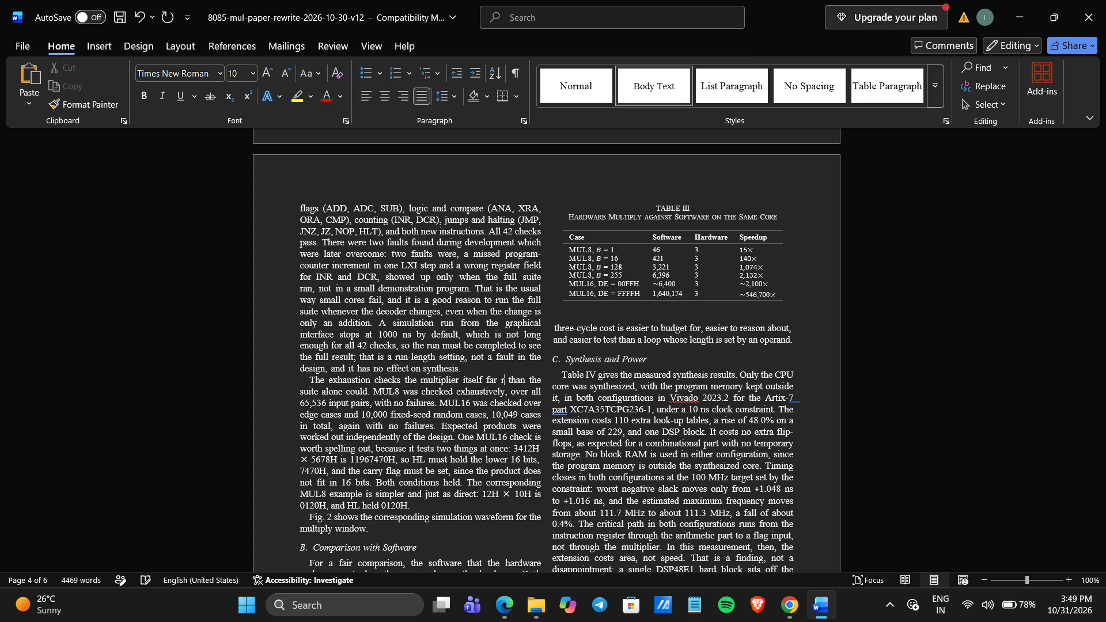
key(BackSpace)
text(intensicv)
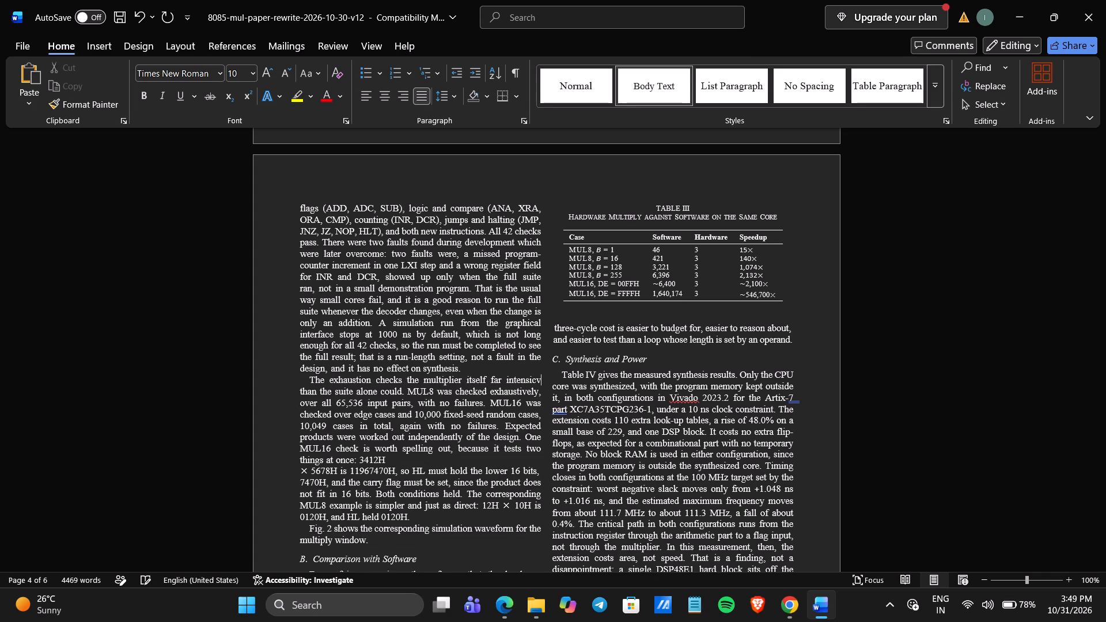
key(BackSpace)
key(BackSpace)
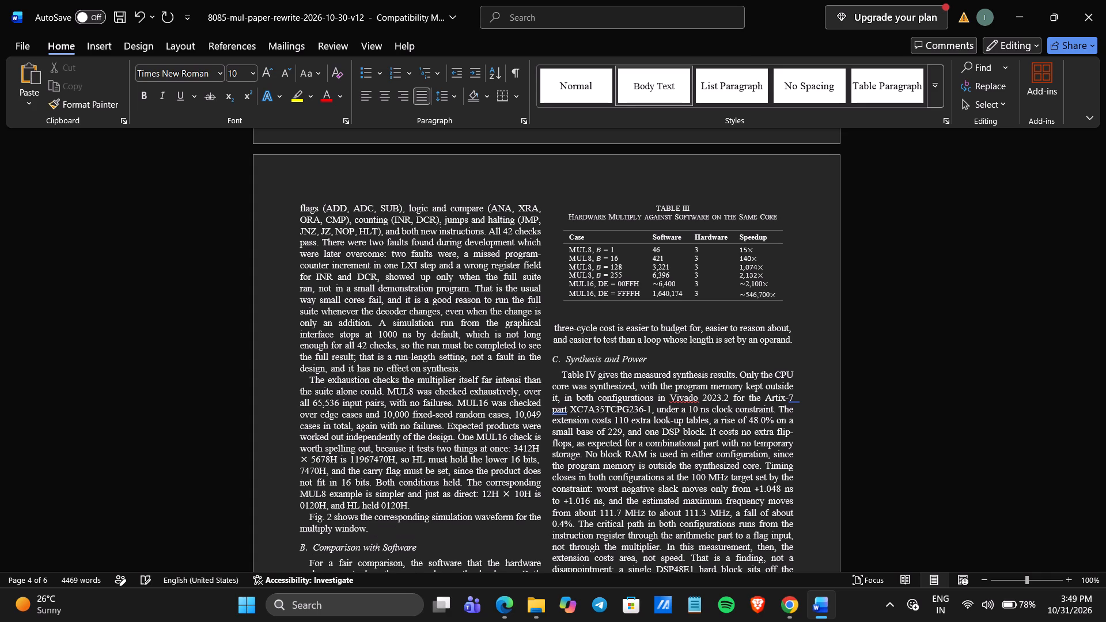
text(ve)
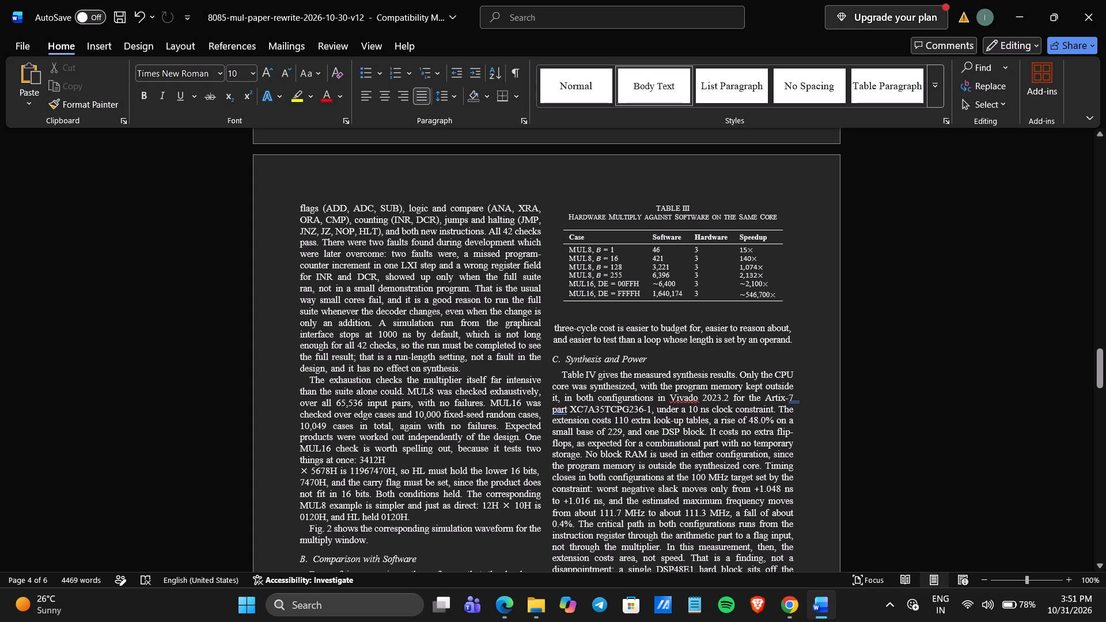
Copy the sentence "Expected products were worked out independently of the design" from the Verification section.
drag(520, 436, 321, 437)
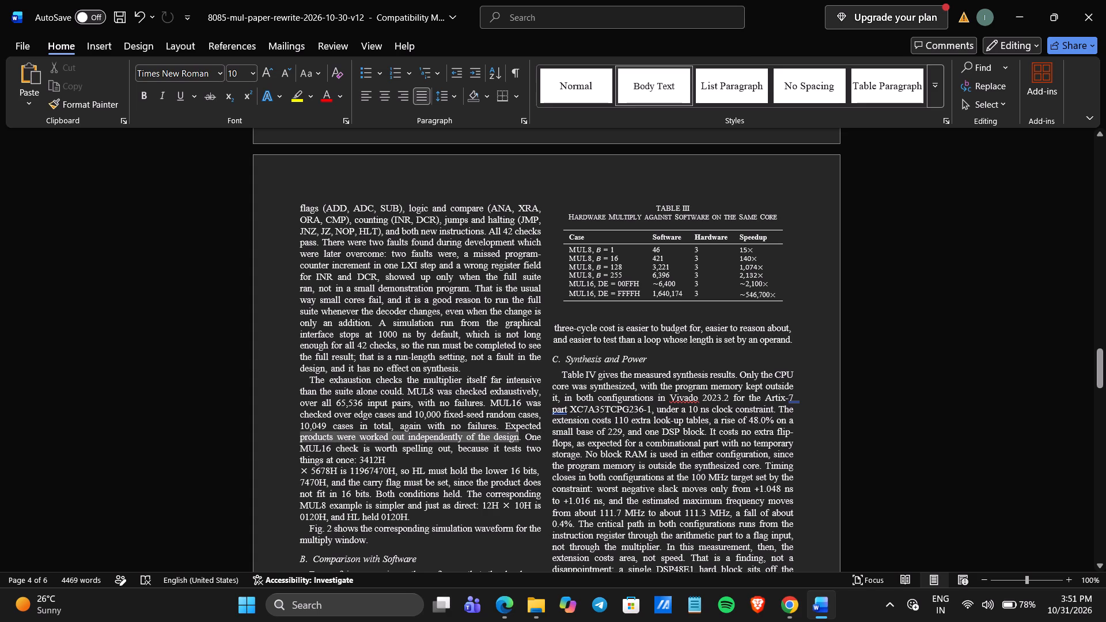
drag(321, 437, 318, 437)
key(shift+Left)
key(shift+Left)
key(shift+Left)
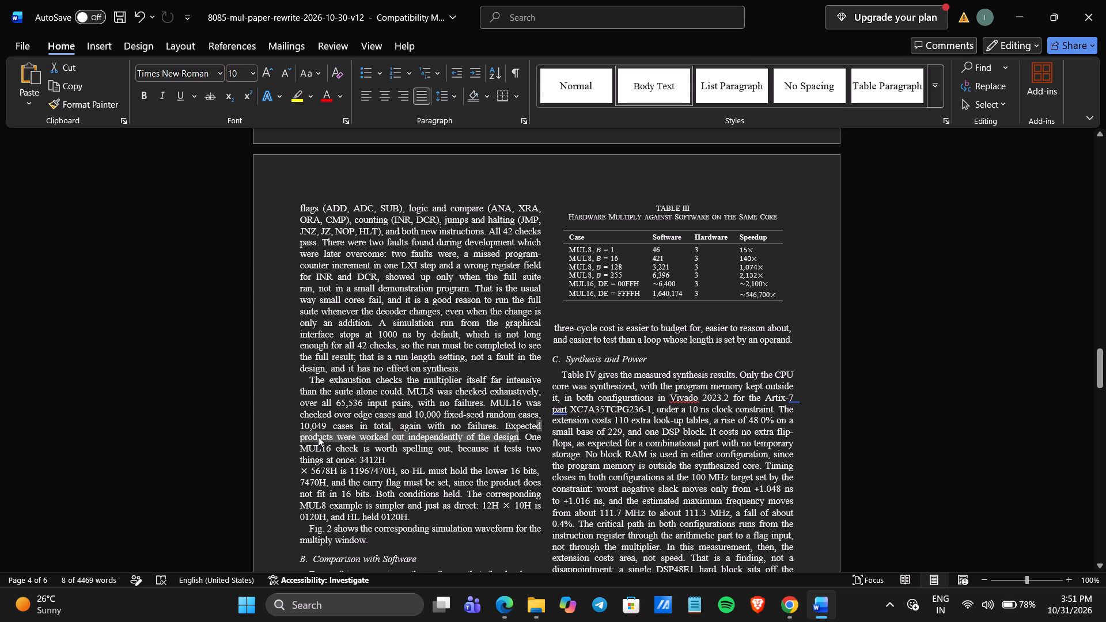
key(shift+Left)
key(shift+Left)
key(shift+Left)
key(shift+Left)
key(shift+Left)
key(shift+Left)
key(shift+Left)
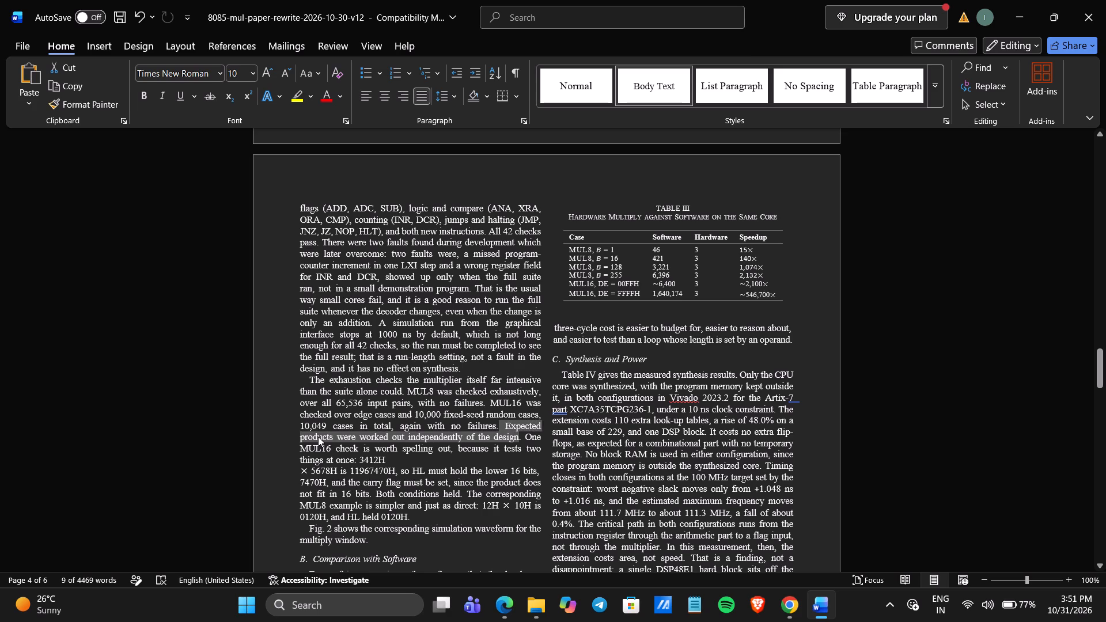
key(ctrl+c)
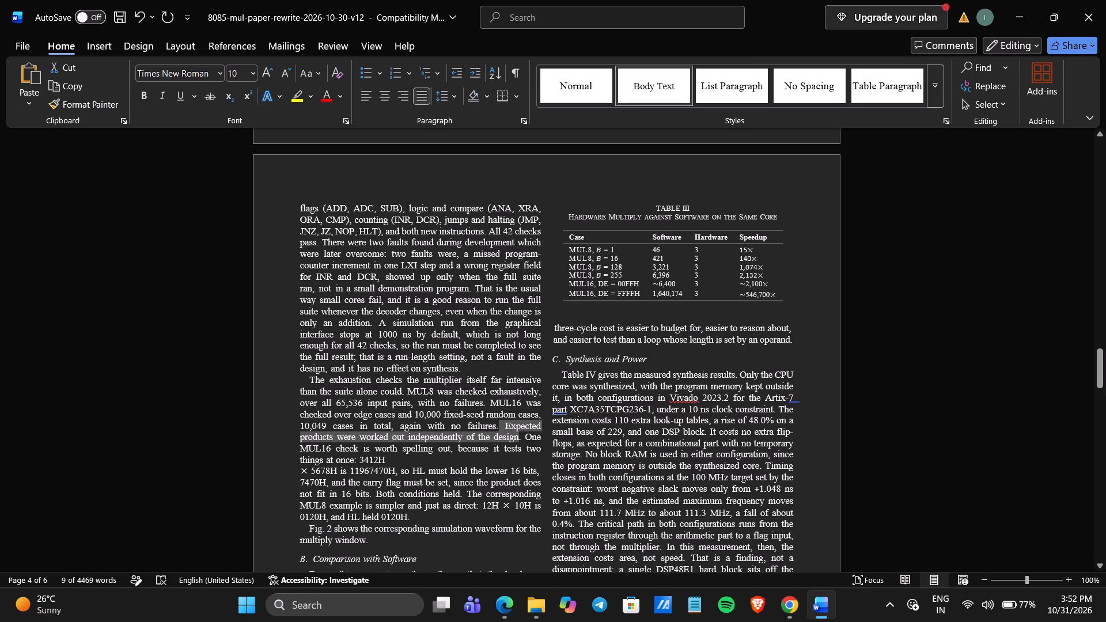
click(395, 457)
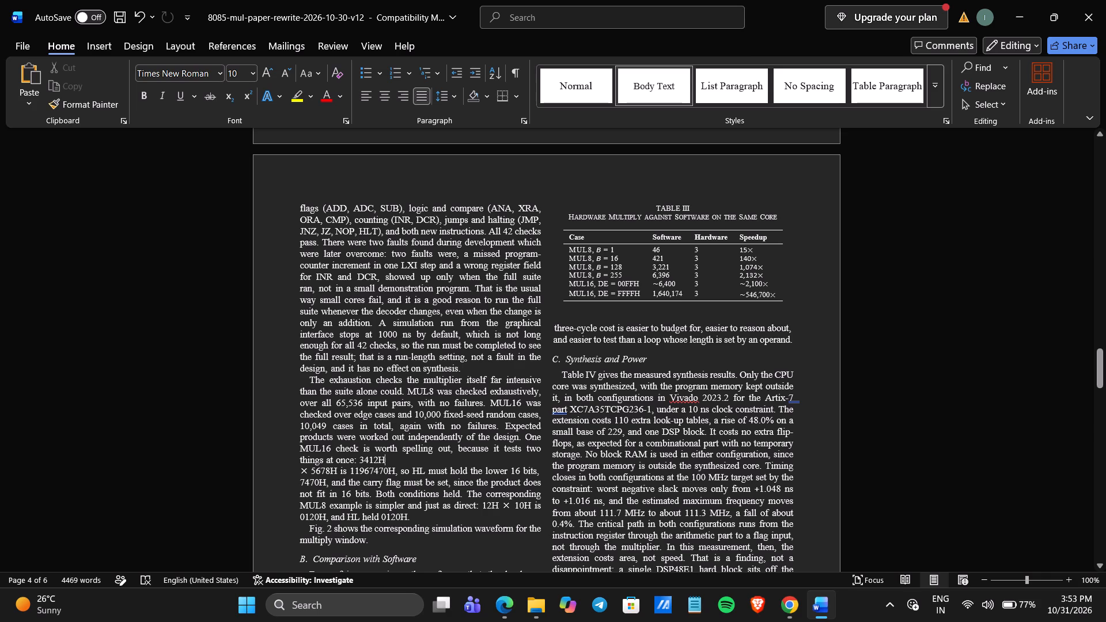
drag(418, 518, 343, 495)
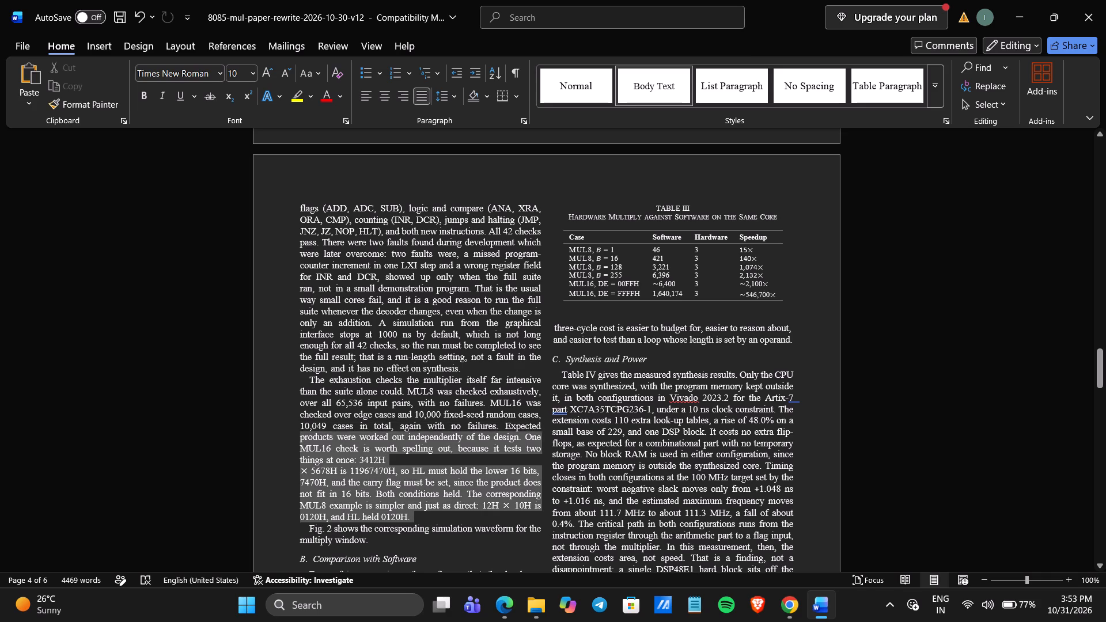
drag(343, 495, 387, 494)
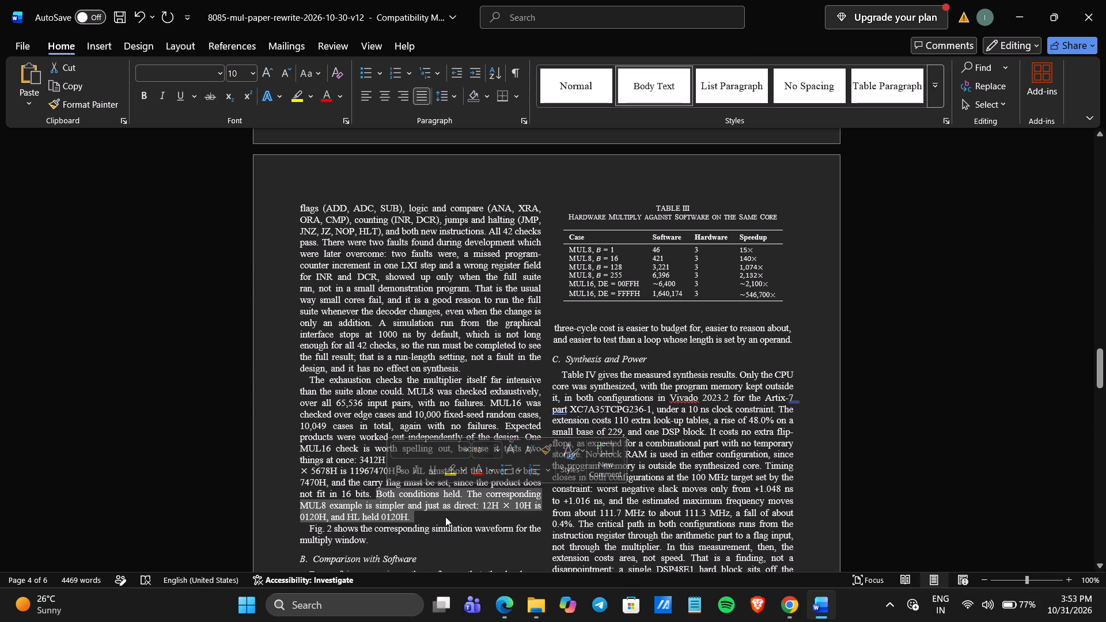
click(445, 517)
scroll(497, 460, up, 1)
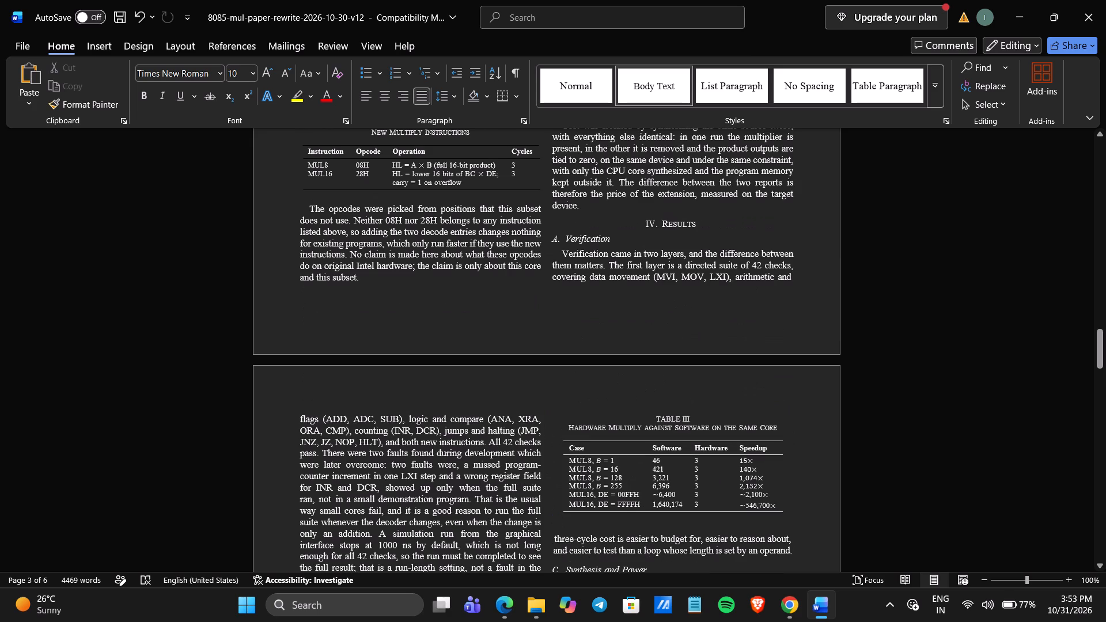
scroll(497, 460, down, 1)
scroll(497, 460, up, 1)
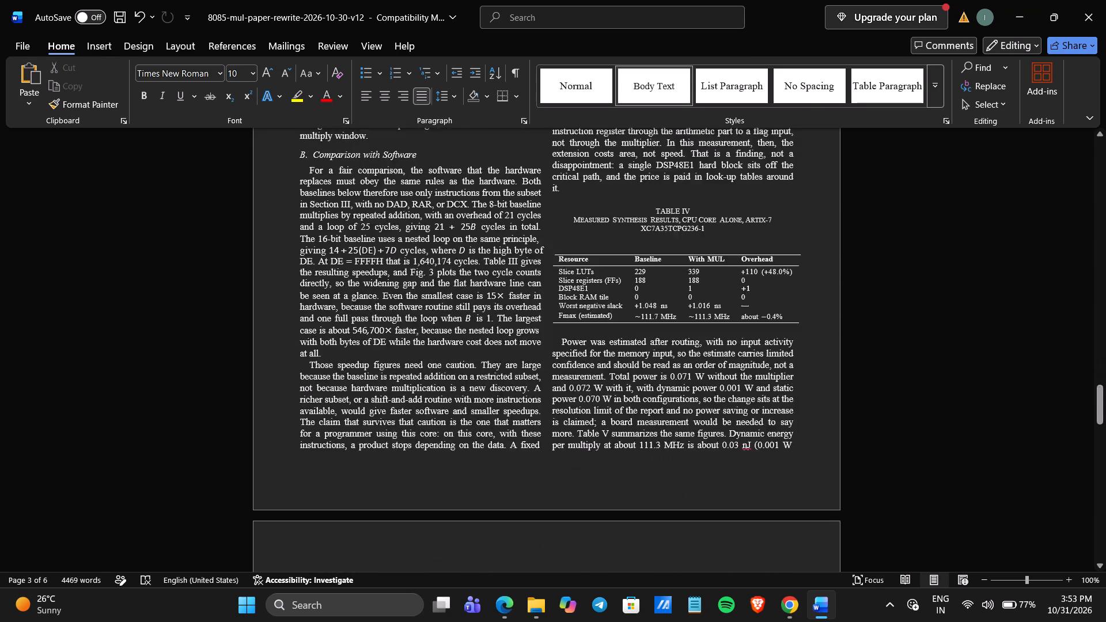
scroll(497, 460, up, 1)
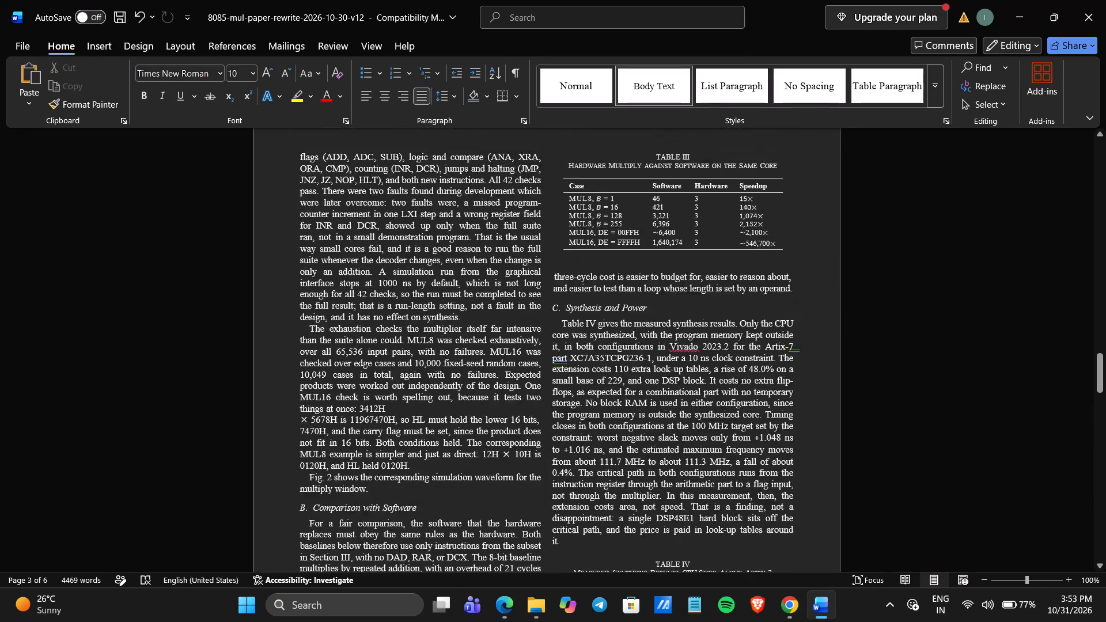
scroll(497, 460, up, 1)
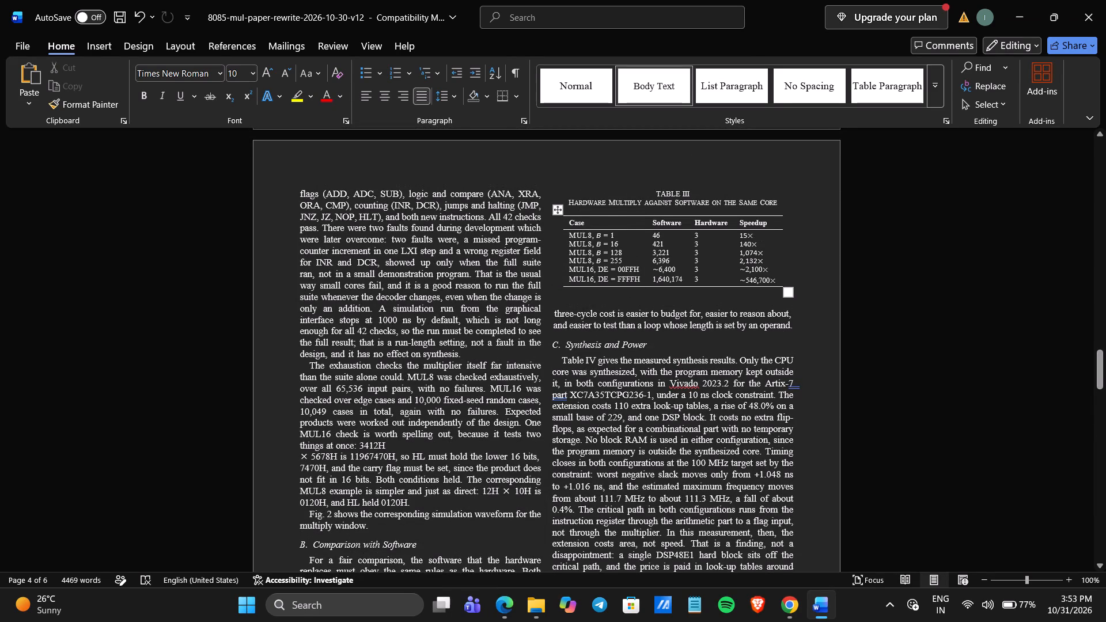
scroll(422, 296, up, 1)
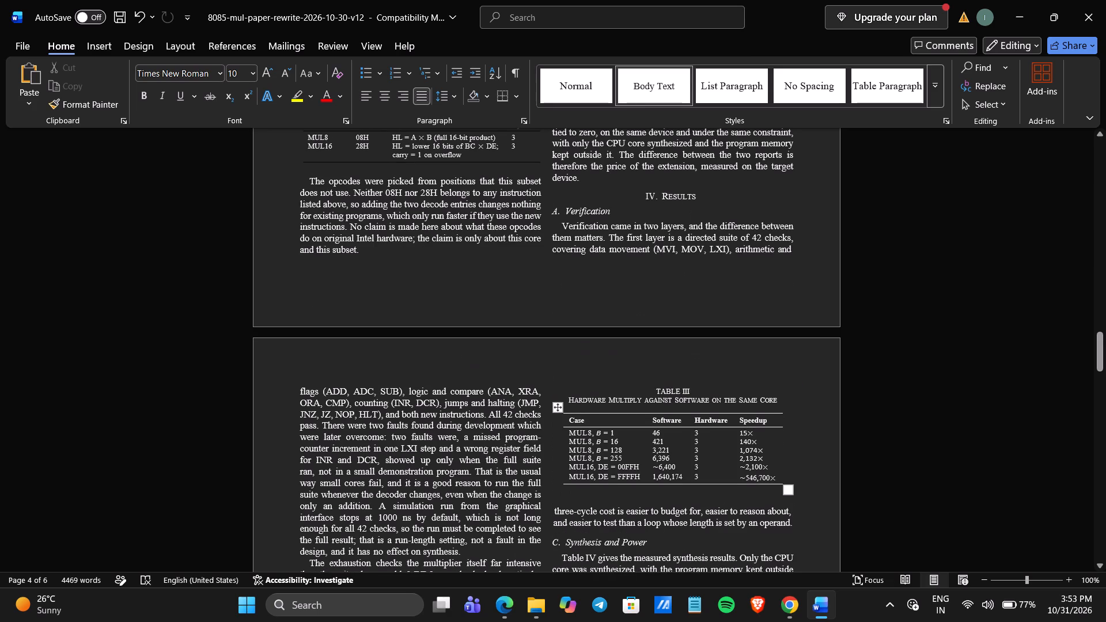
scroll(422, 296, down, 1)
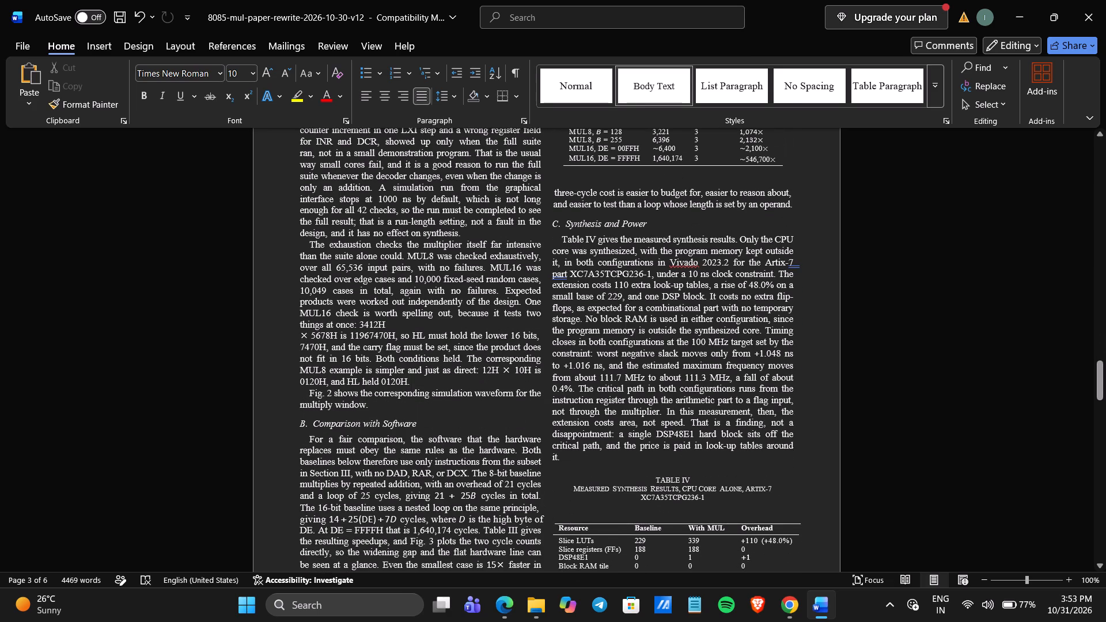
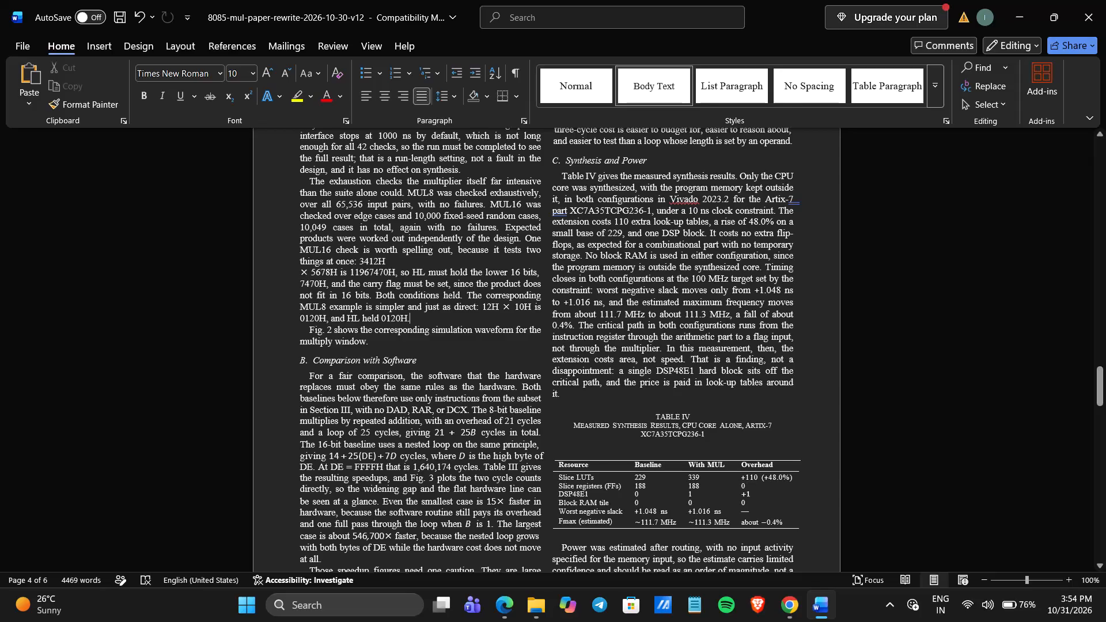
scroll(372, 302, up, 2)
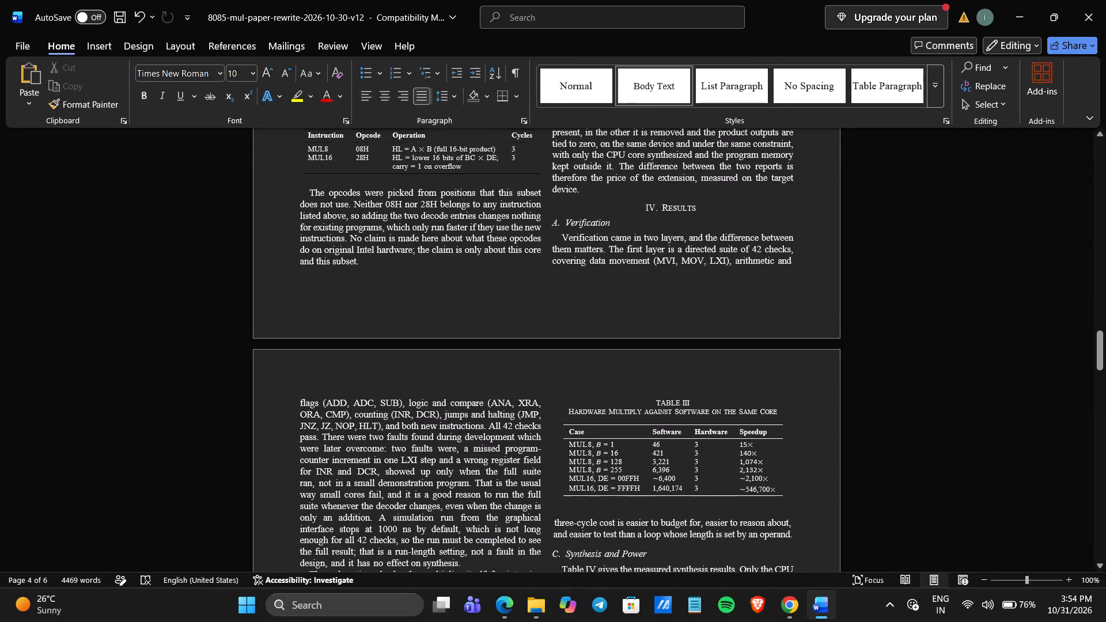
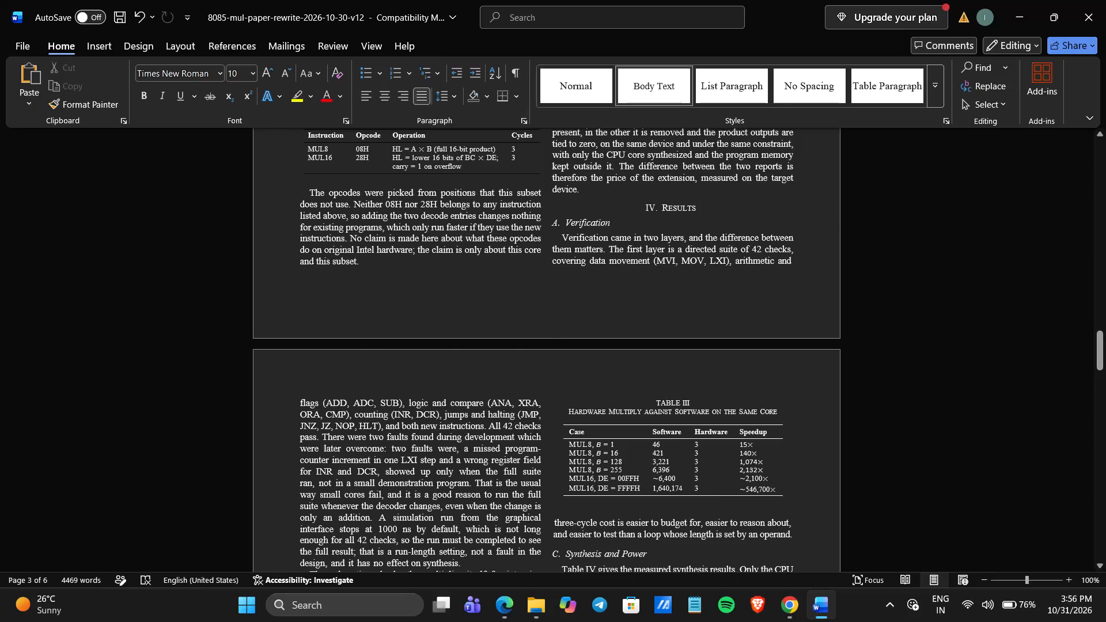
Move "lower 16 bits of" to follow "BC × DE" in the MUL16 Operation entry of Table II.
scroll(469, 313, down, 1)
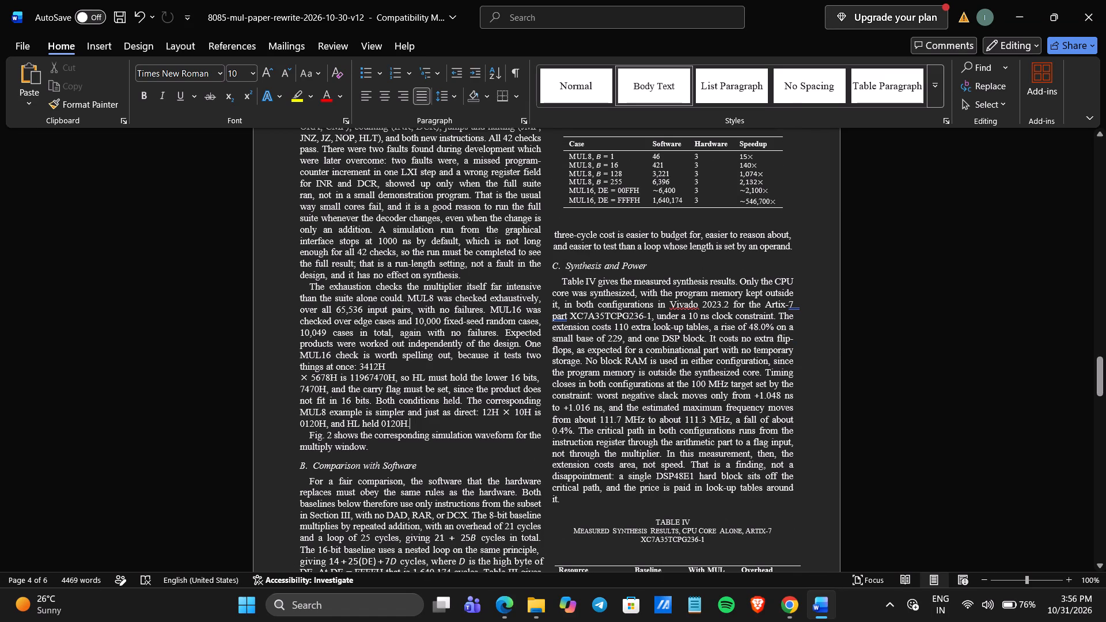
scroll(439, 380, up, 2)
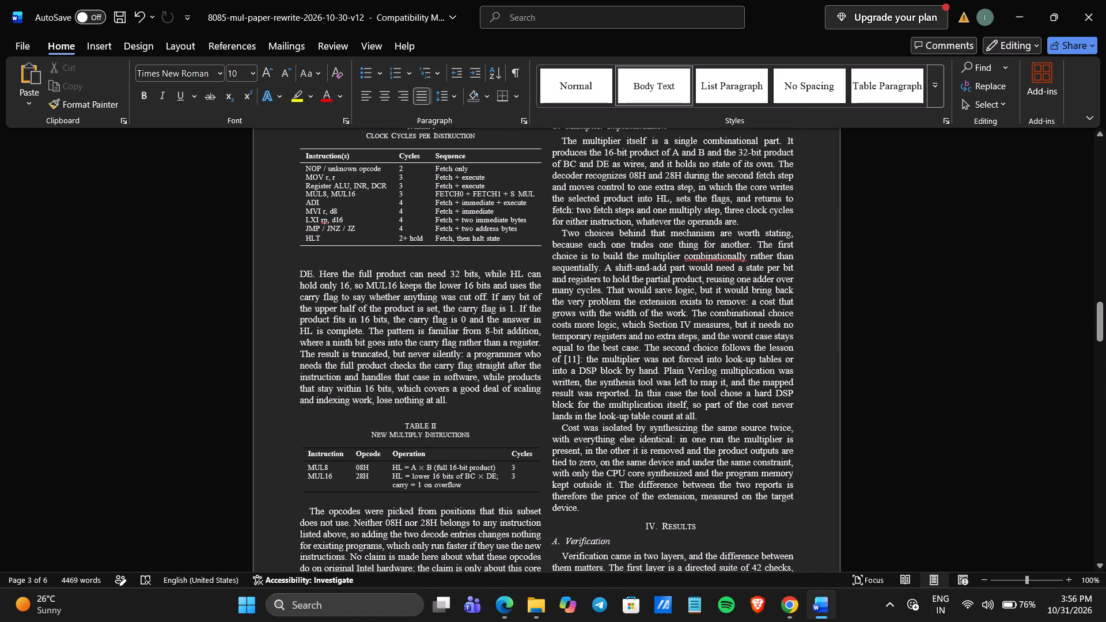
scroll(439, 380, down, 2)
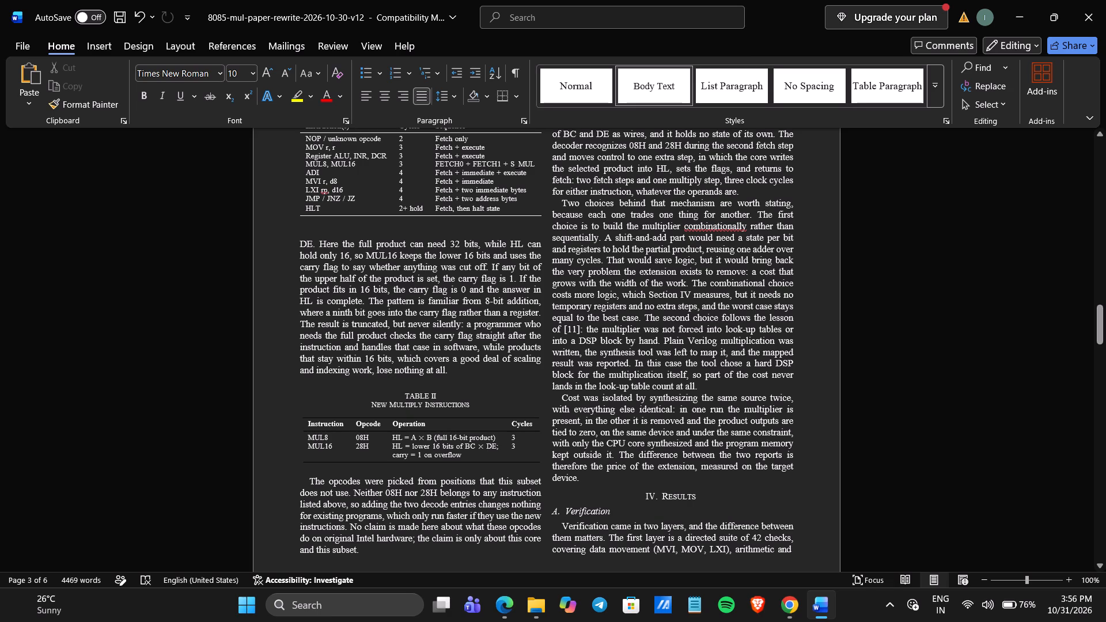
drag(464, 446, 418, 447)
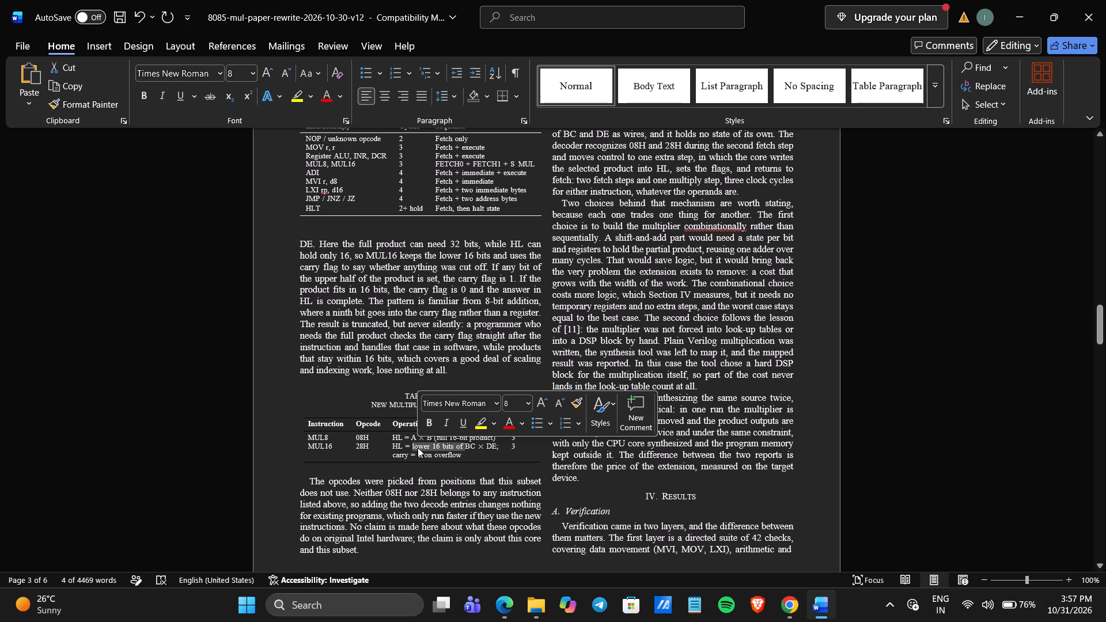
key(ctrl+x)
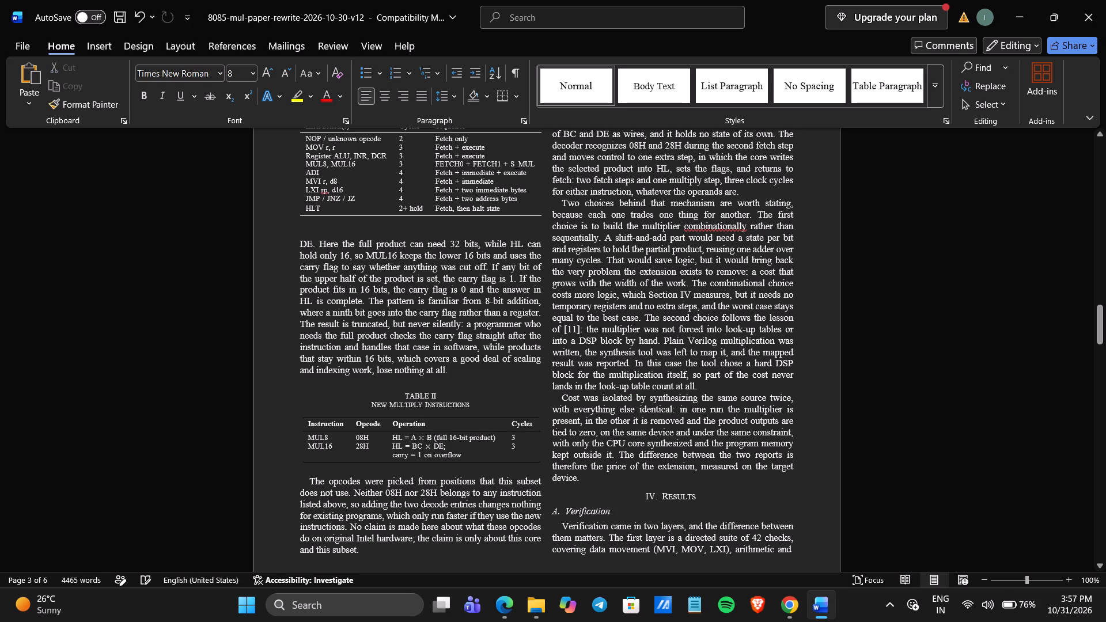
click(443, 445)
key(ctrl+v)
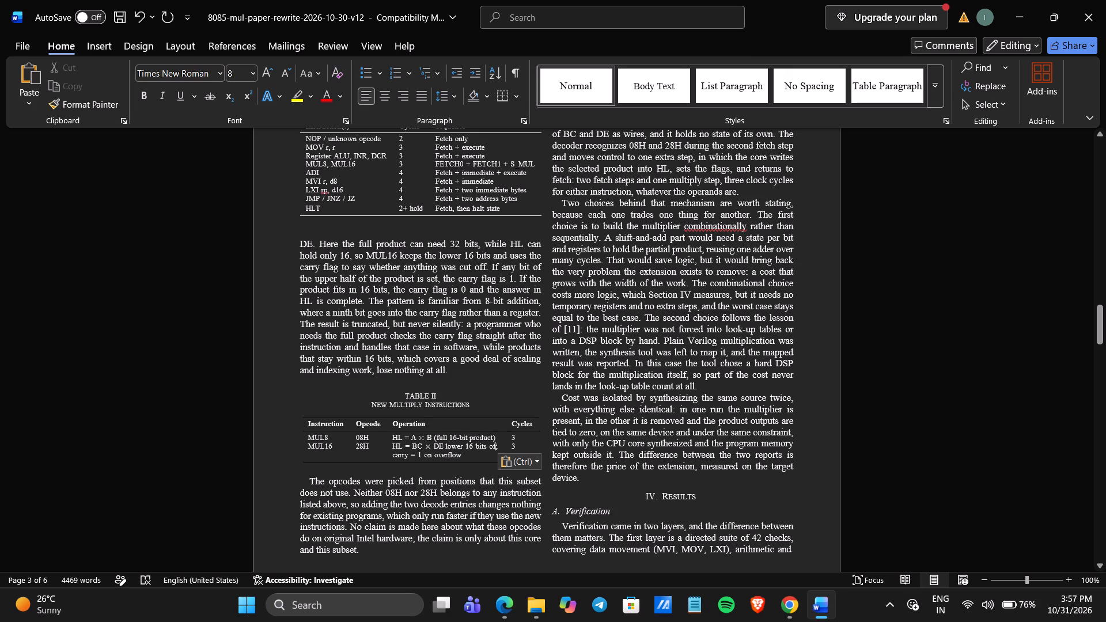
Enclose the moved phrase "lower 16 bits of" in parentheses in Table II's MUL16 entry.
click(444, 445)
key(shift+parenleft)
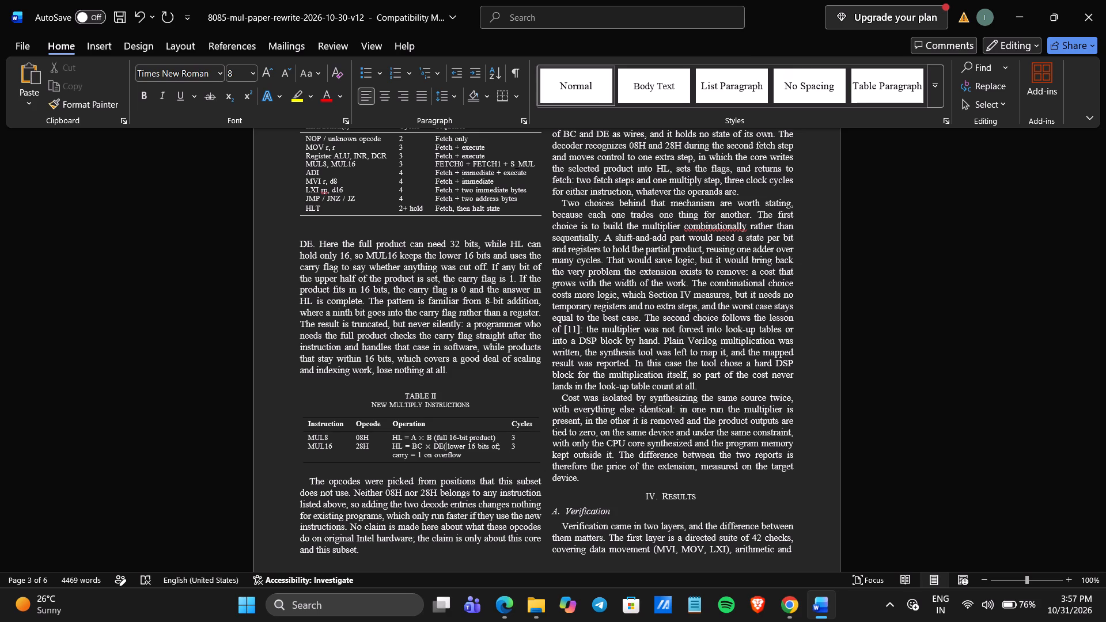
key(Right)
key(Right)
key(Right)
key(Right)
key(Right)
key(Right)
key(Right)
key(Right)
key(Right)
key(Right)
key(Right)
key(Right)
key(Right)
key(Right)
key(Right)
key(Right)
key(Right)
key(shift+parenright)
Replace "of" with "stored" inside the parentheses of Table II's MUL16 entry.
click(496, 447)
key(Right)
key(BackSpace)
key(BackSpace)
text(sy)
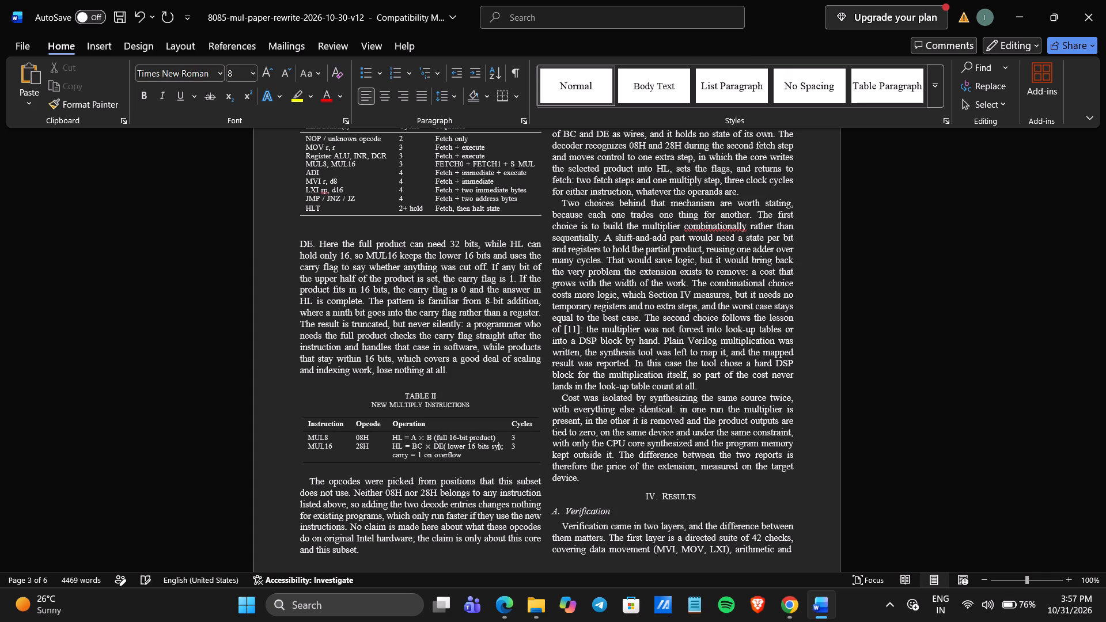
key(BackSpace)
text(tored)
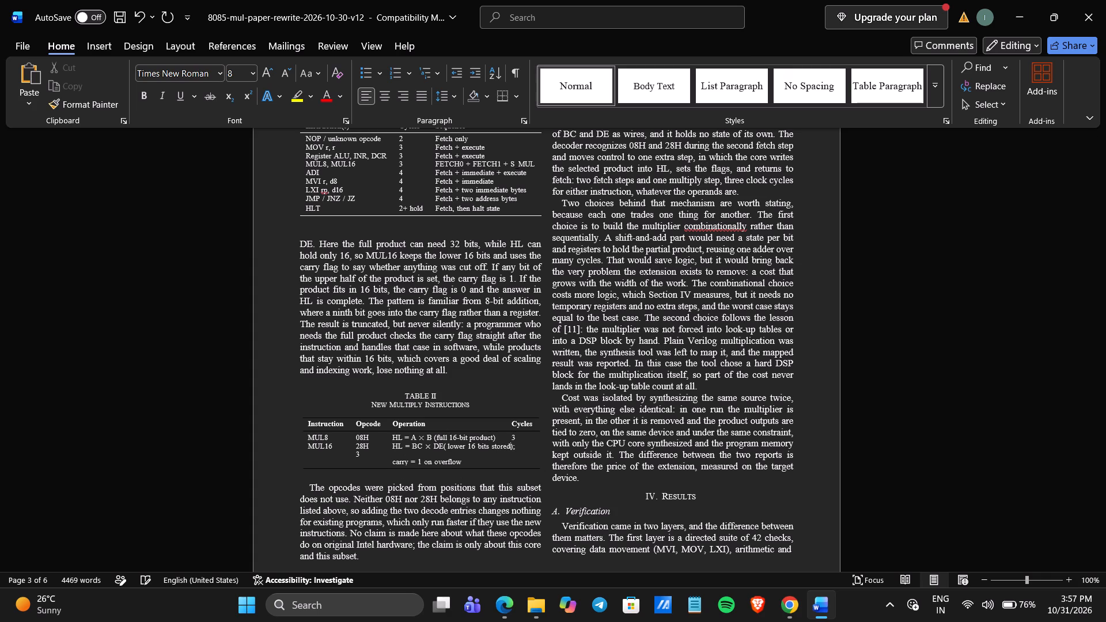
Delete the gap before the MUL16 cycle count, along with the semicolon, closing parenthesis and final "d" of "stored".
key(Down)
key(Left)
key(BackSpace)
key(BackSpace)
key(BackSpace)
key(BackSpace)
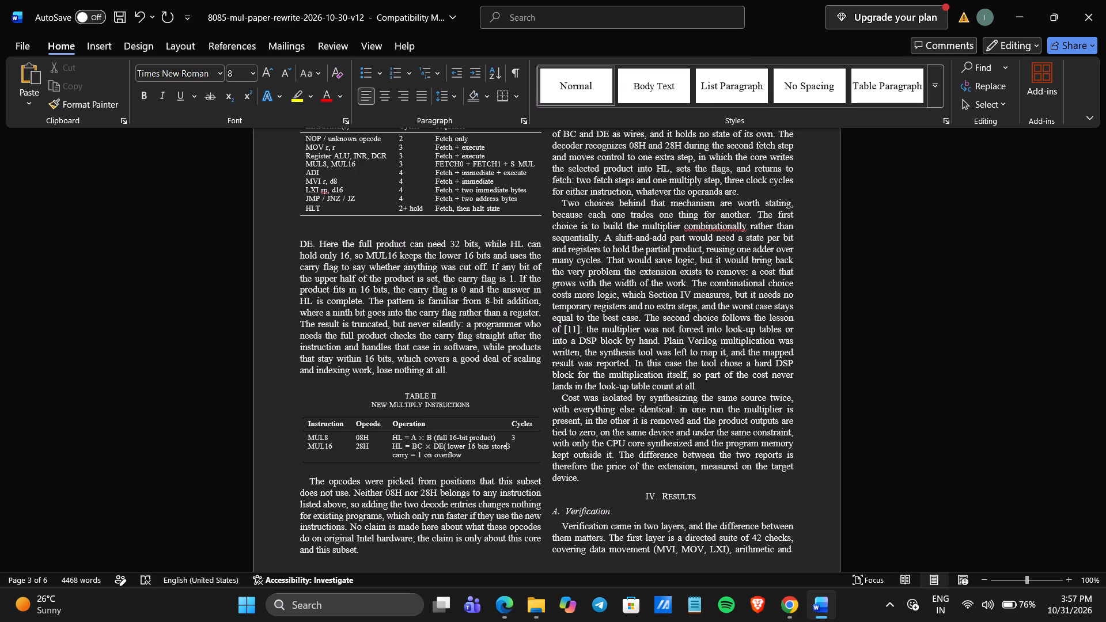
Replace the leftover "store" with "kept)" and add two spaces before the MUL16 cycle count in Table II.
key(Left)
key(Right)
key(Right)
key(Left)
key(BackSpace)
key(BackSpace)
key(BackSpace)
key(BackSpace)
key(BackSpace)
text(kept)
text())
key(space)
key(space)
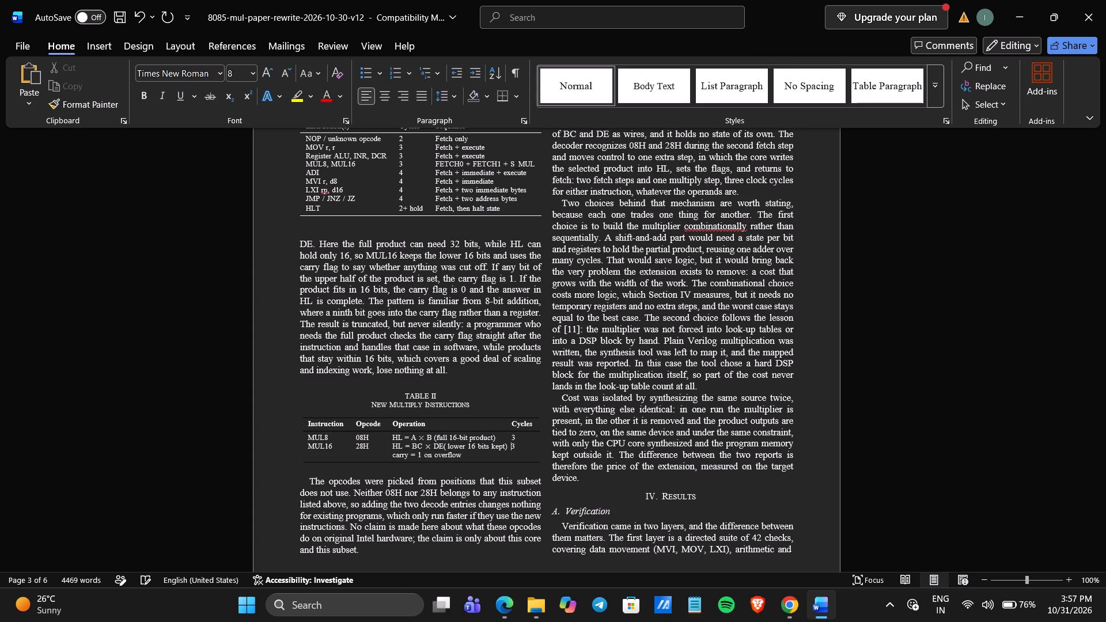
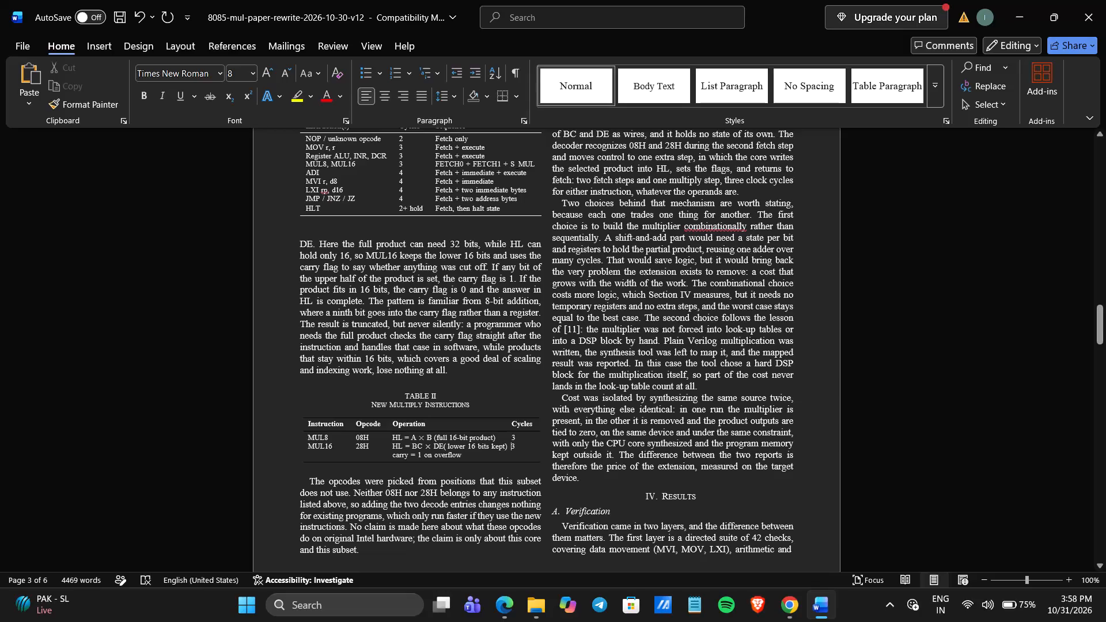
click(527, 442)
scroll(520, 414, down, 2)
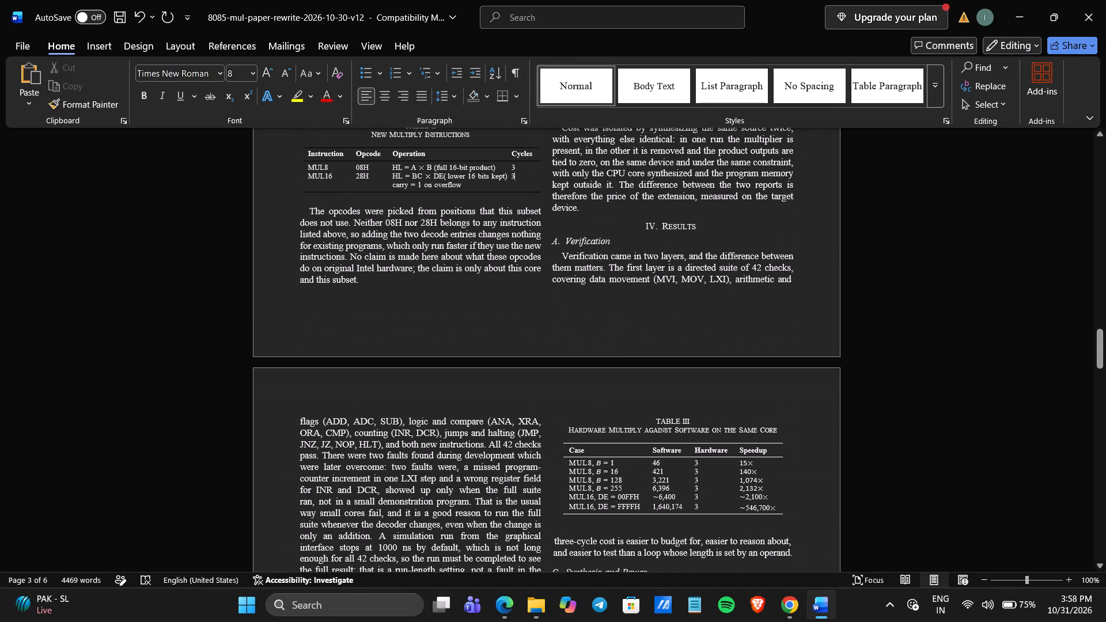
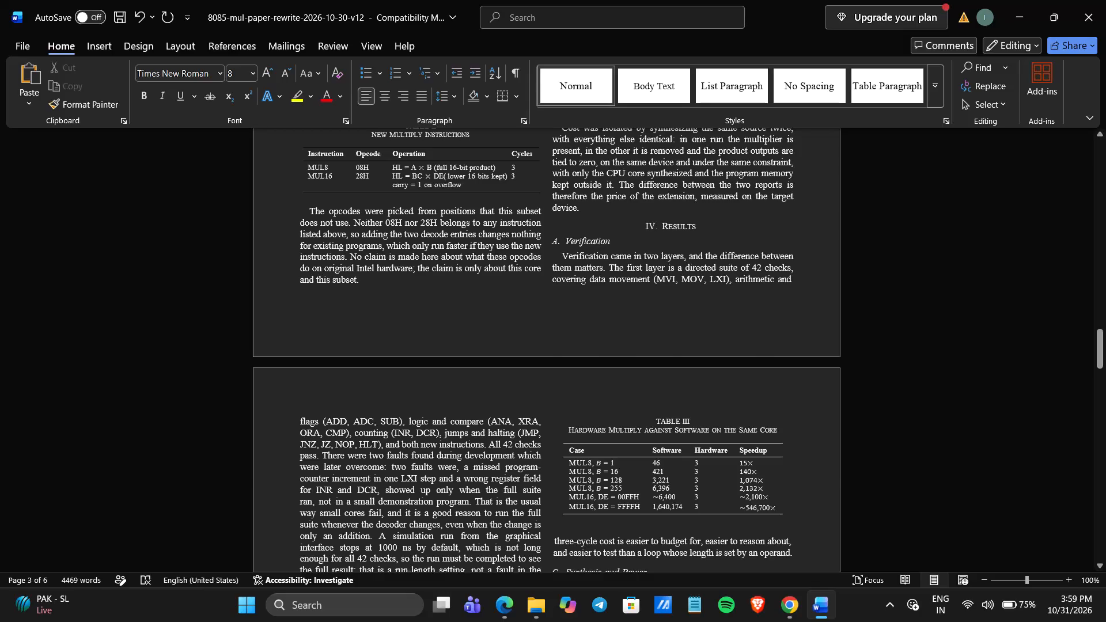
Review the page 3 text, Tables I and II and Fig. 1, back to the Multiplier Designs and New Multiply Instructions sections.
scroll(446, 301, up, 2)
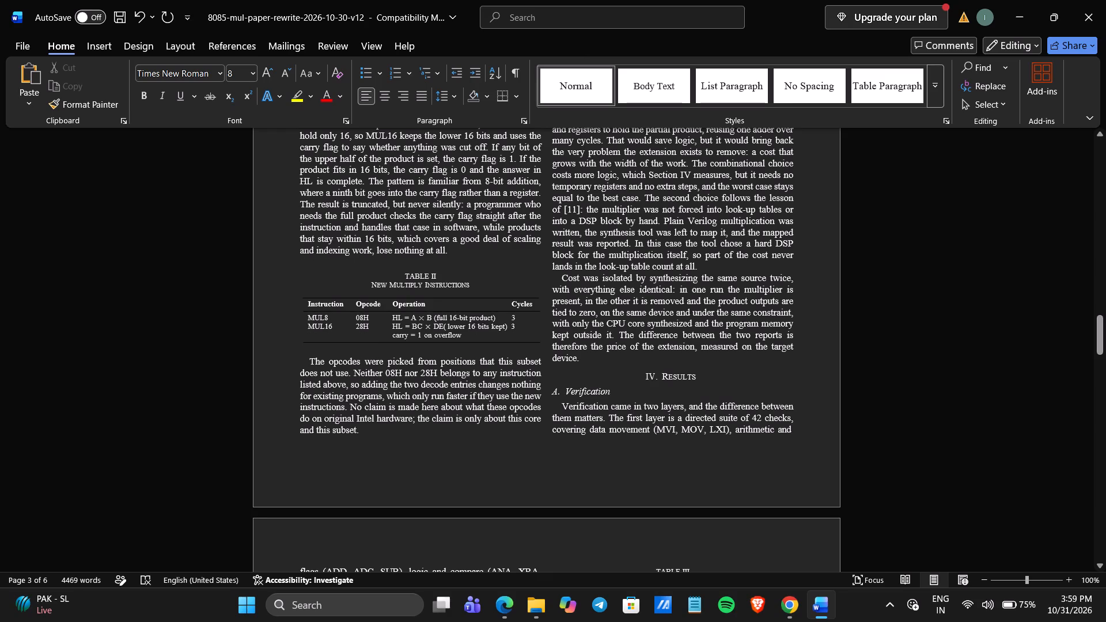
scroll(445, 366, up, 1)
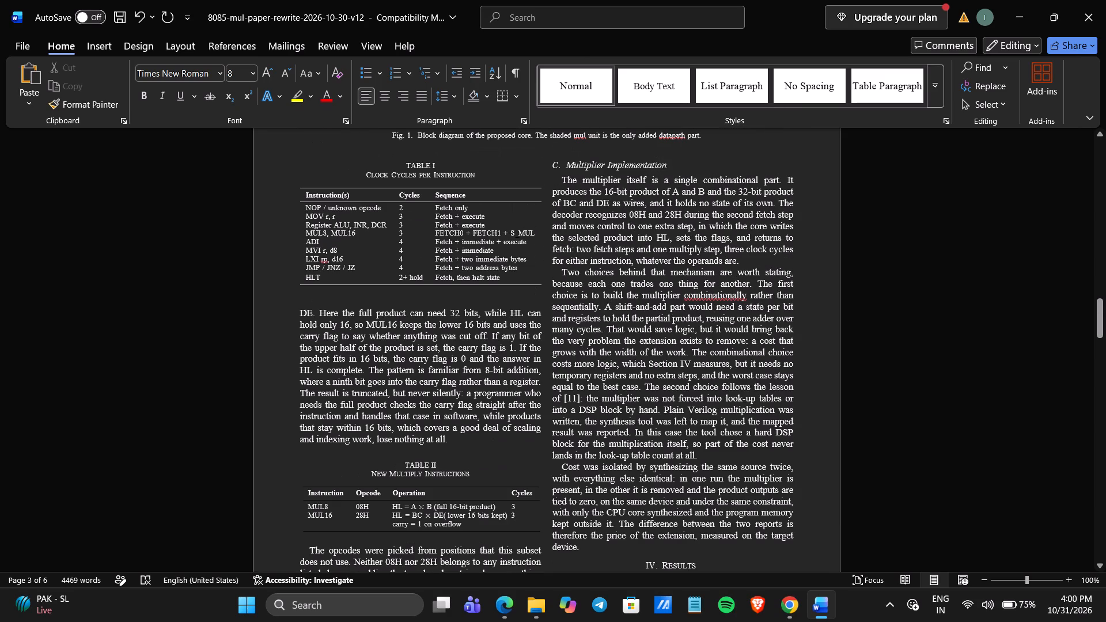
scroll(445, 366, up, 1)
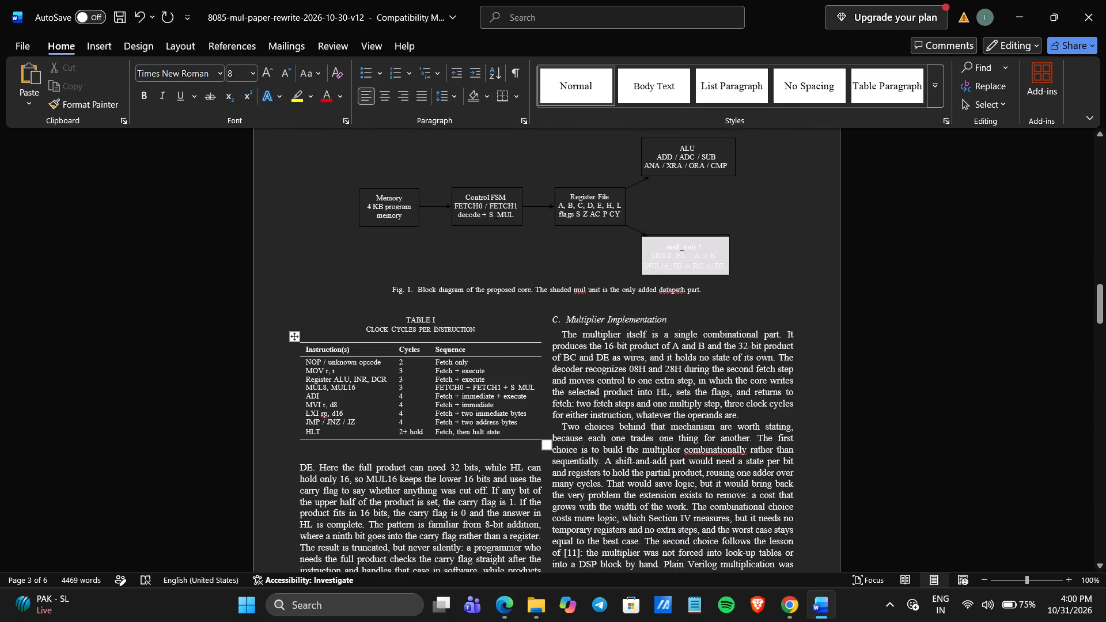
scroll(445, 366, down, 1)
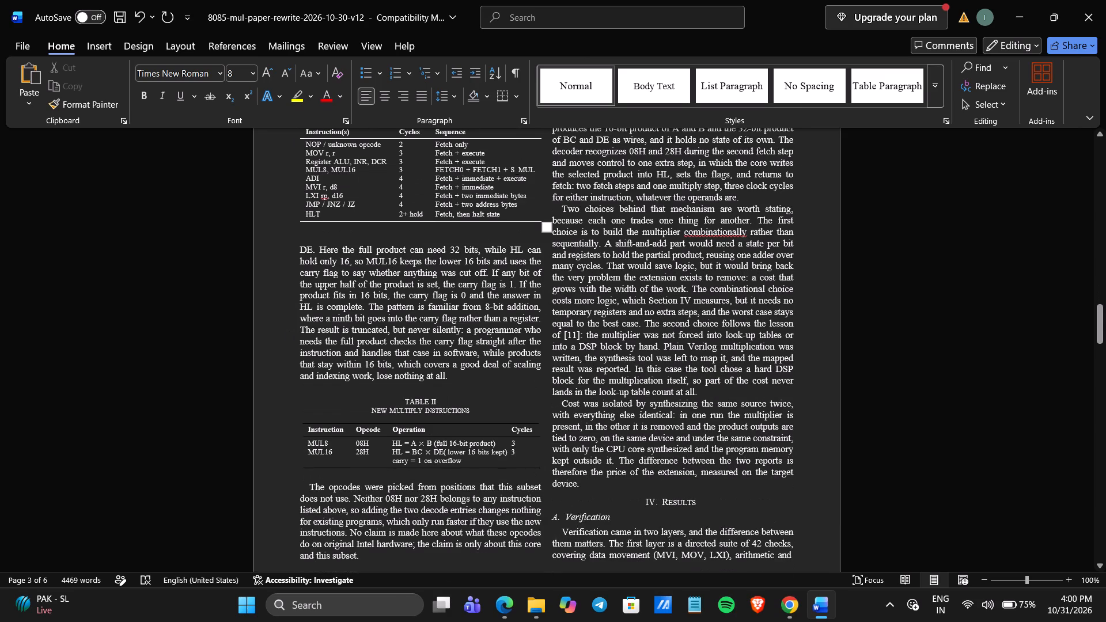
scroll(445, 366, up, 3)
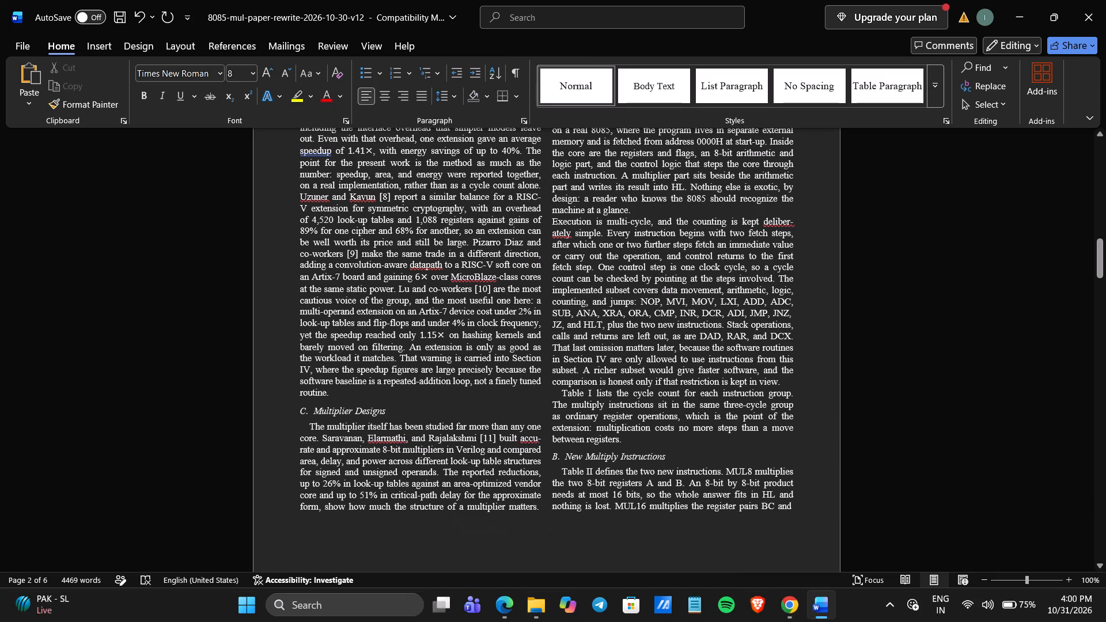
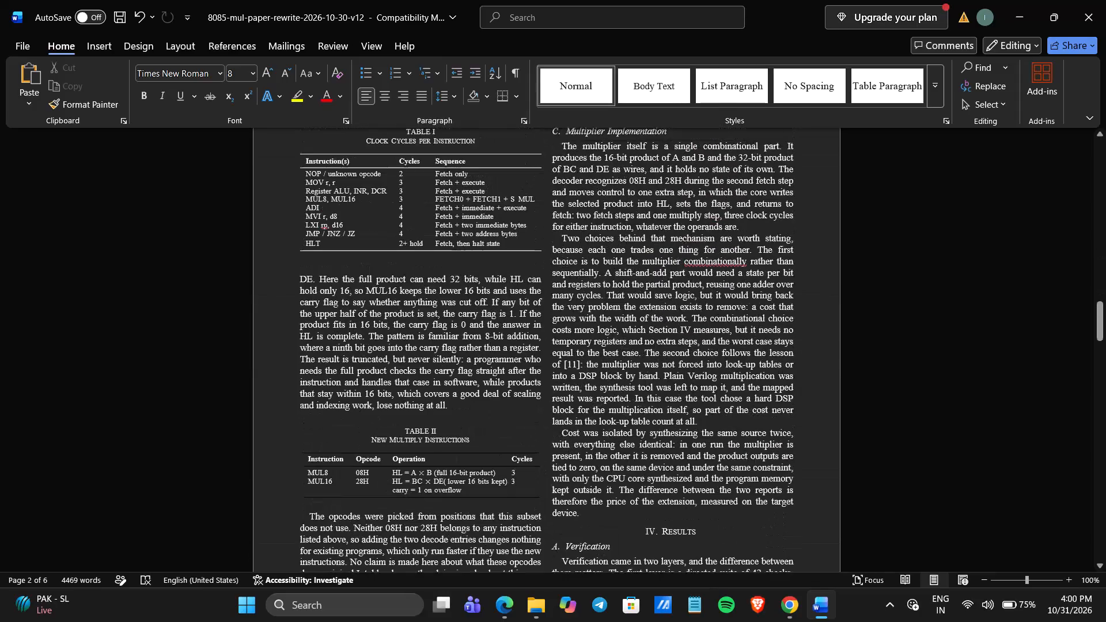
Replace the Verification passage from "Expected products were worked out" through "HL held 0120H" with the copied rewording beginning "One 16-bit check is worth explaining".
scroll(500, 339, up, 1)
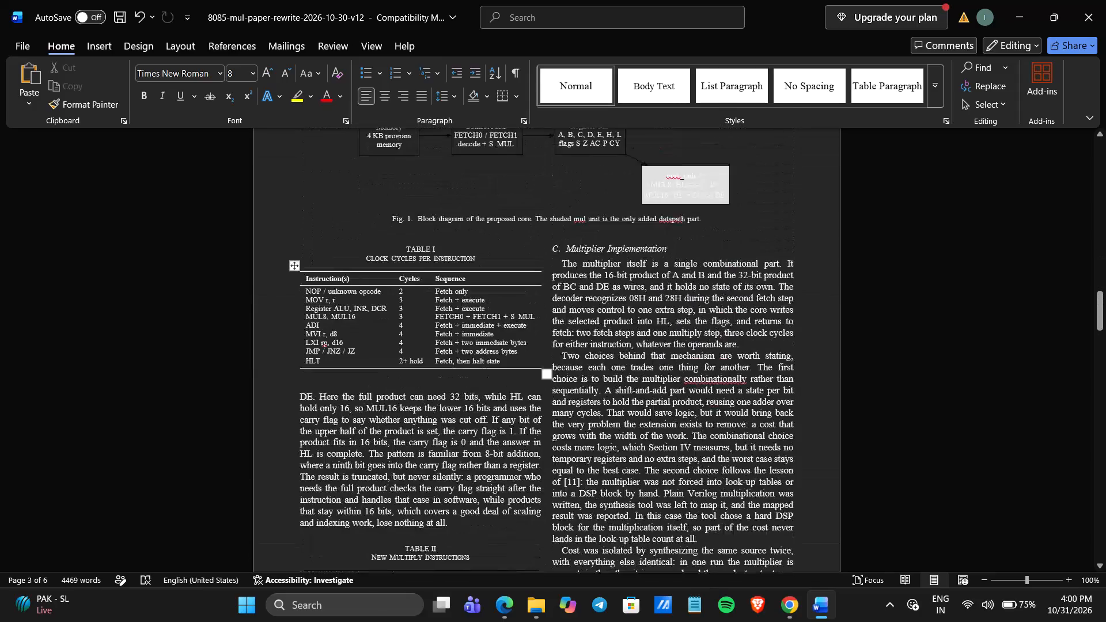
scroll(500, 339, up, 1)
scroll(452, 254, down, 1)
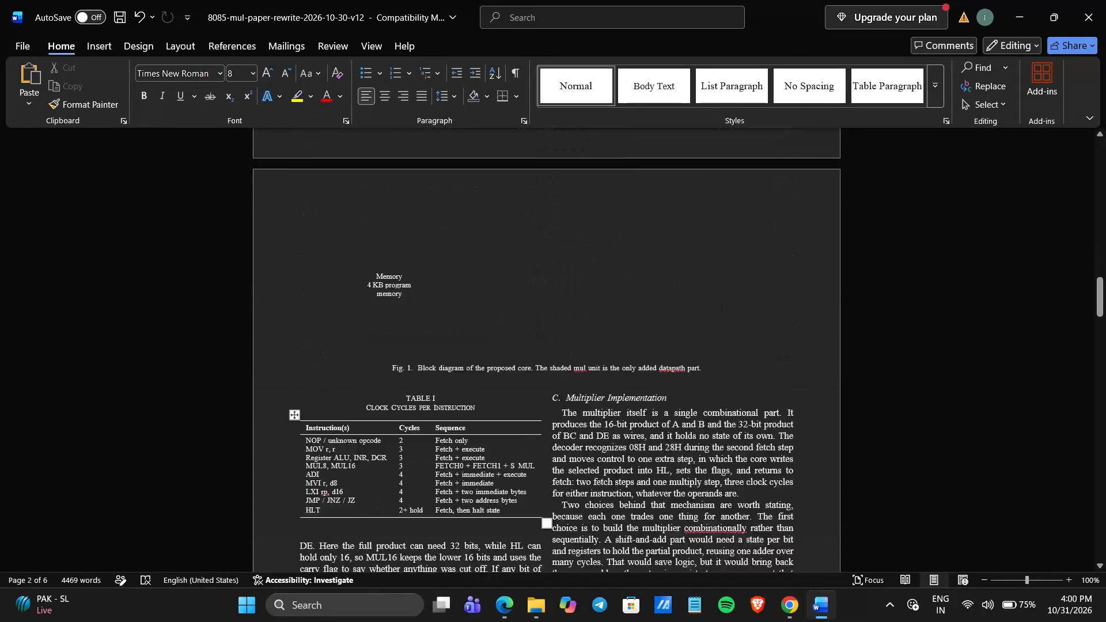
scroll(452, 254, down, 3)
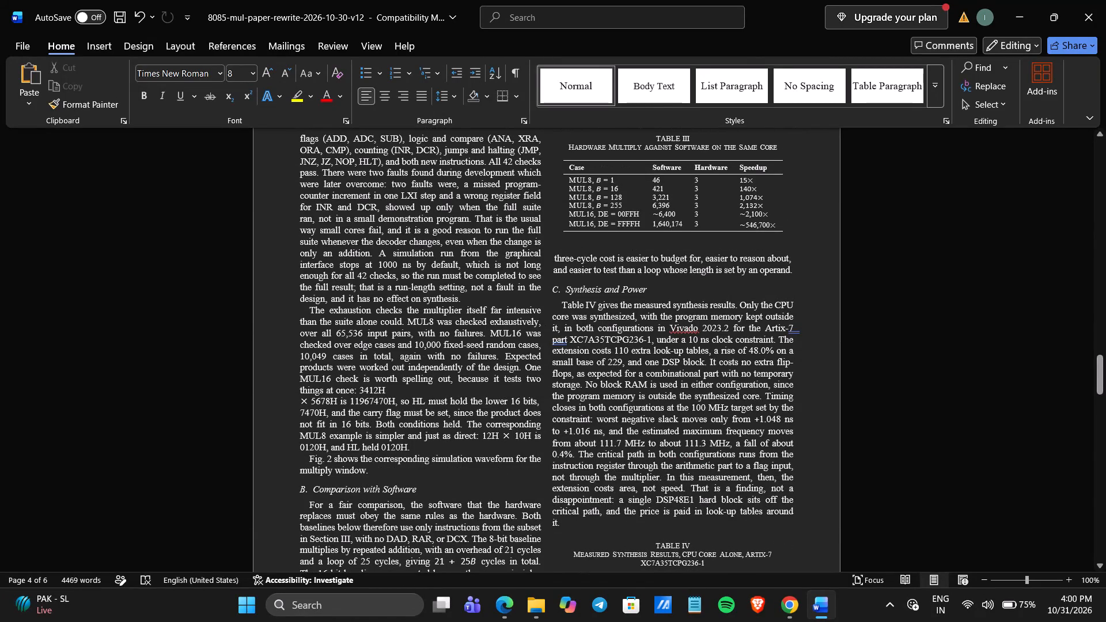
drag(503, 356, 533, 450)
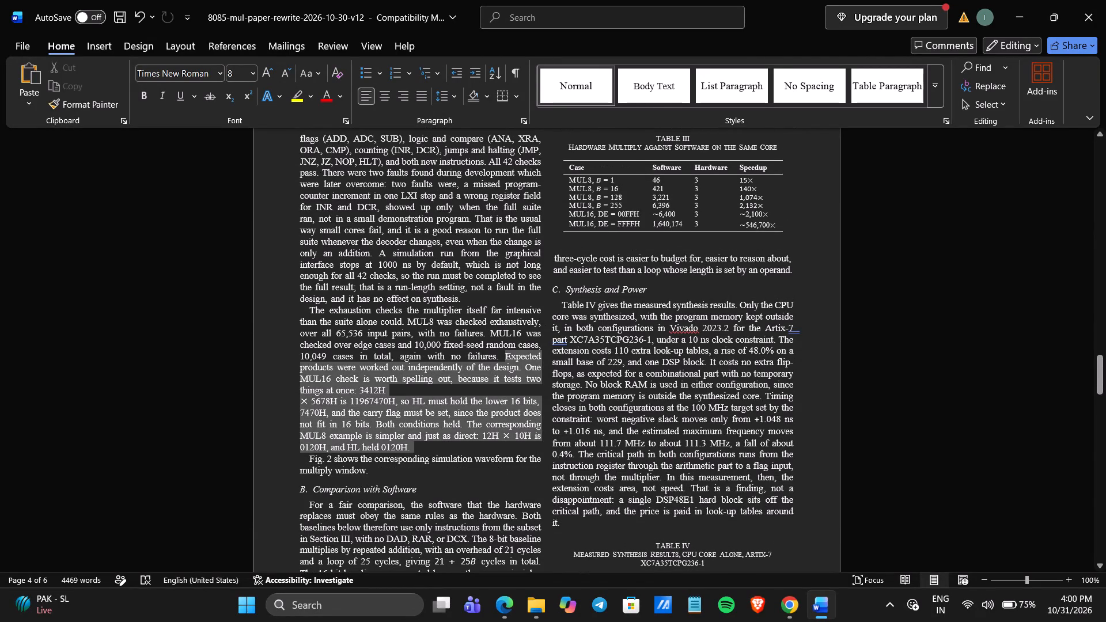
drag(533, 450, 526, 450)
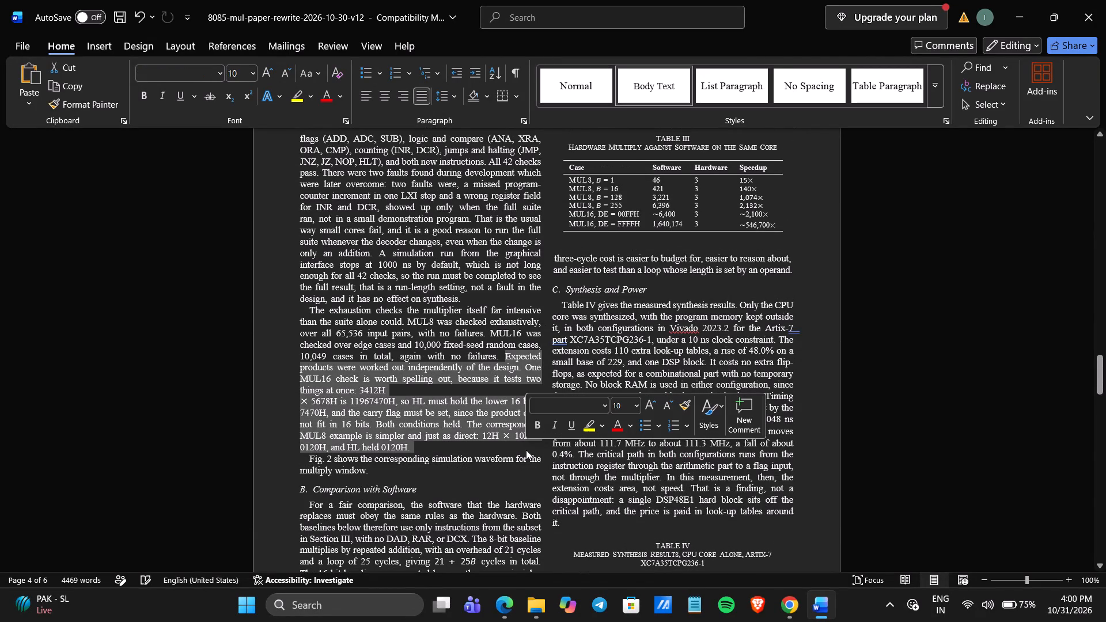
key(Delete)
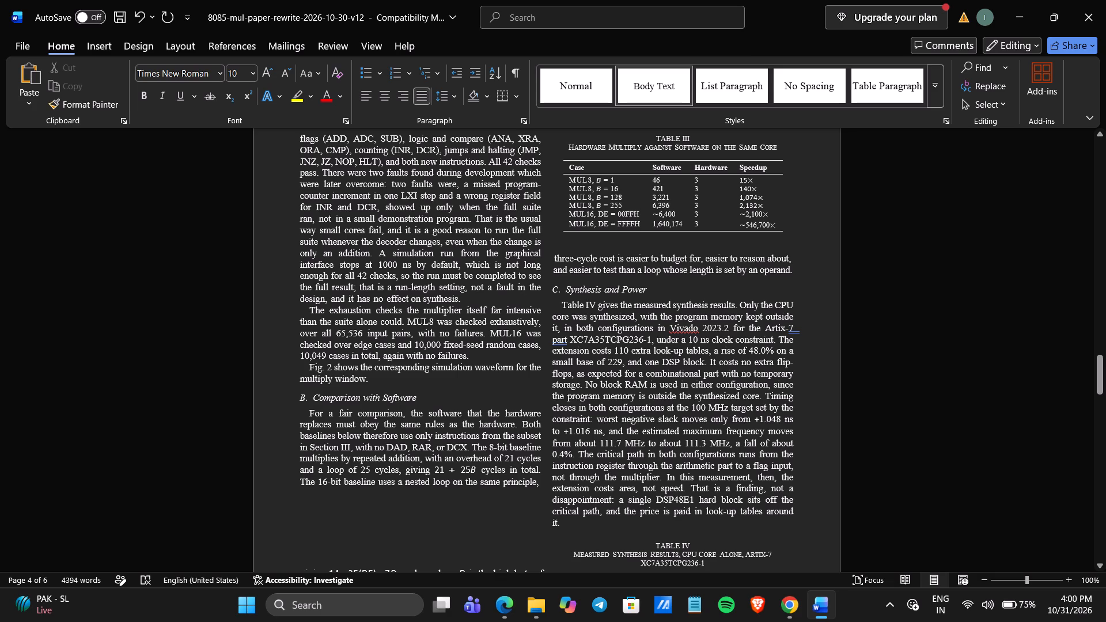
key(ctrl+v)
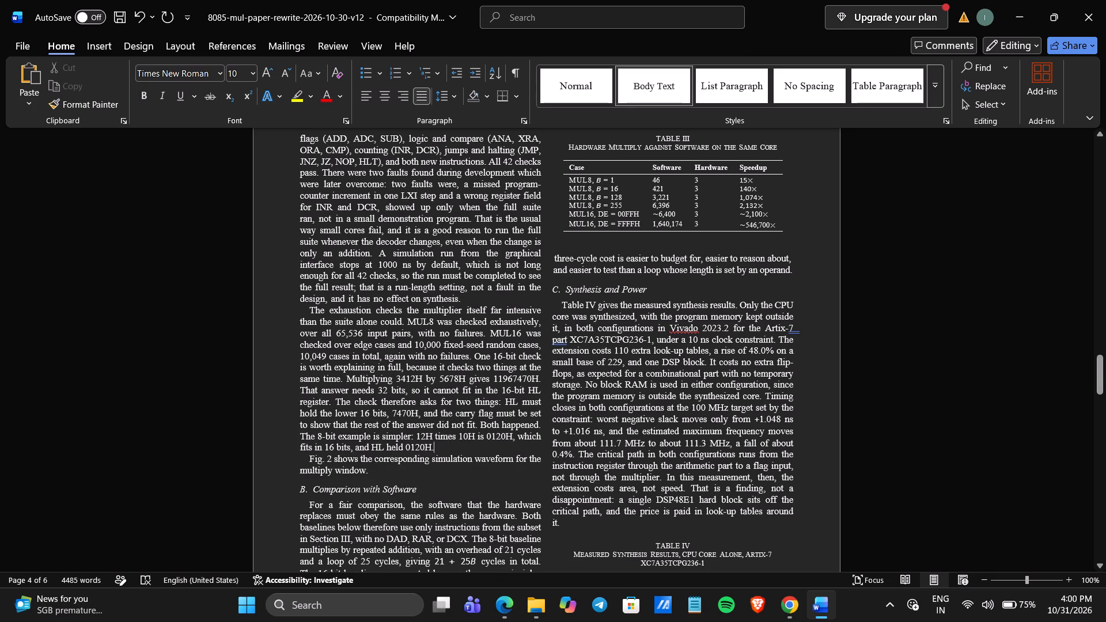
Remove the words "in full" after "worth explaining" in the reworded Verification paragraph.
click(399, 367)
key(Right)
key(BackSpace)
key(BackSpace)
key(BackSpace)
key(BackSpace)
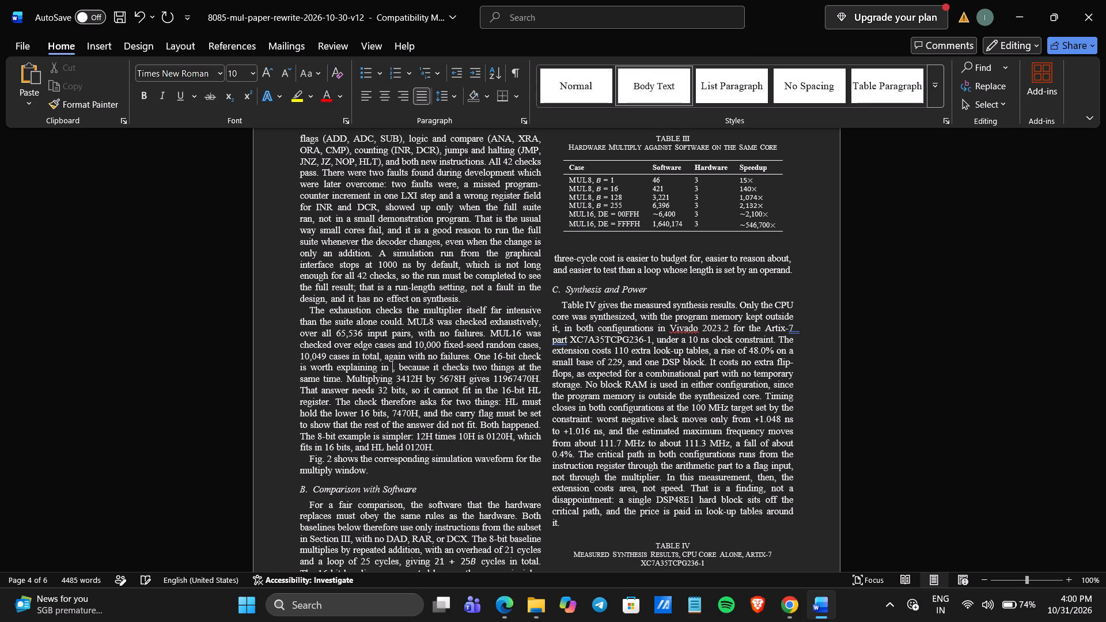
key(BackSpace)
key(BackSpace)
key(BackSpace)
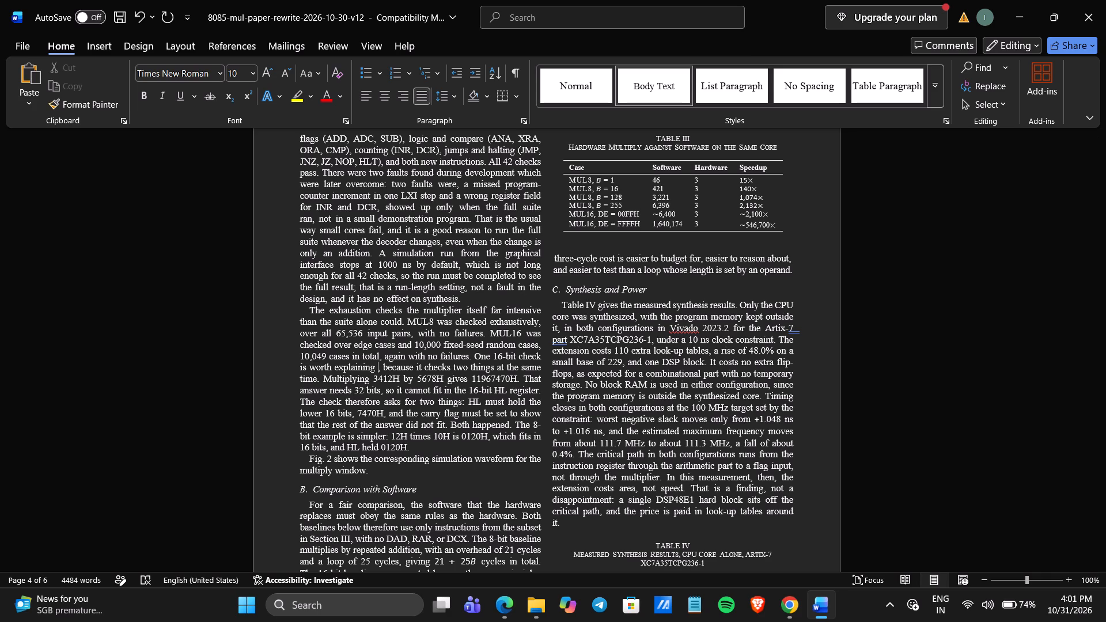
click(890, 403)
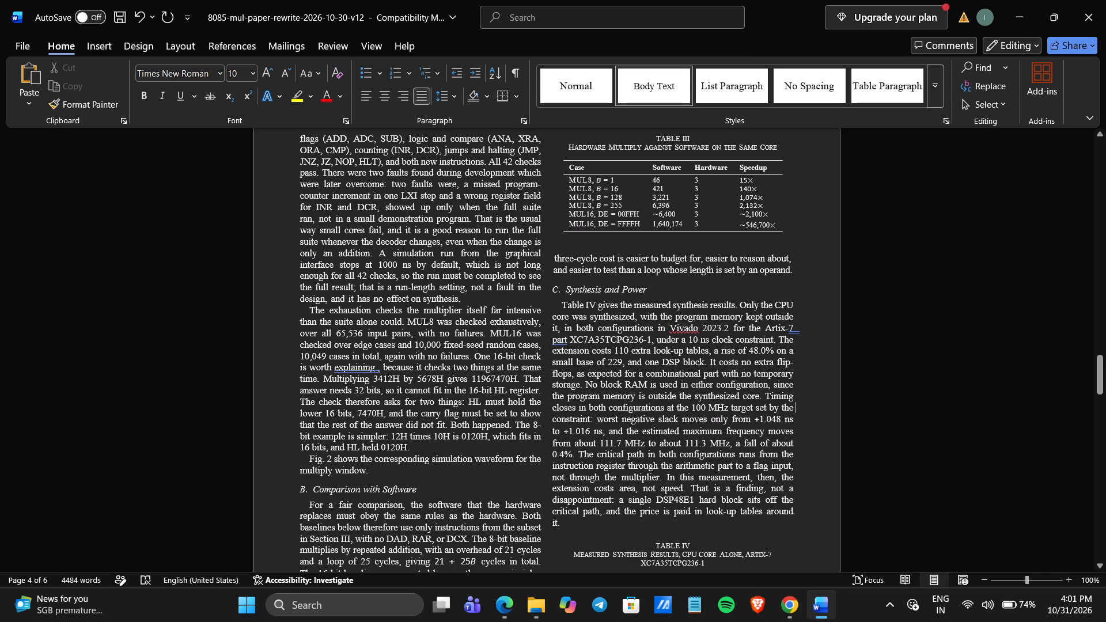
Insert "register pair" after "writes the selected product into HL" in the first Multiplier Implementation paragraph.
scroll(513, 292, up, 1)
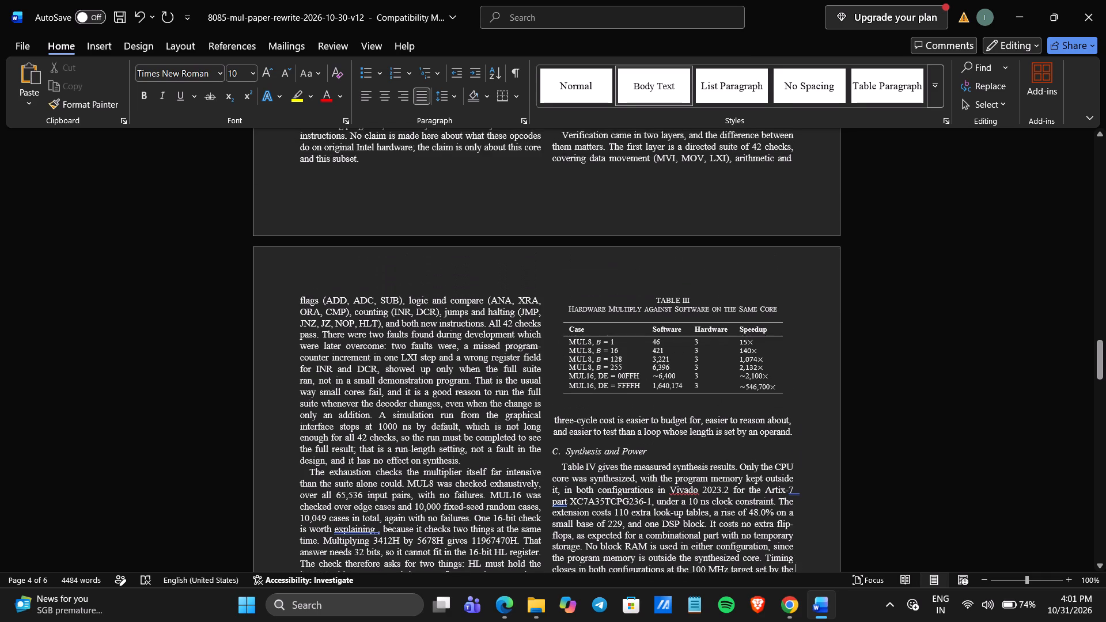
scroll(513, 292, up, 2)
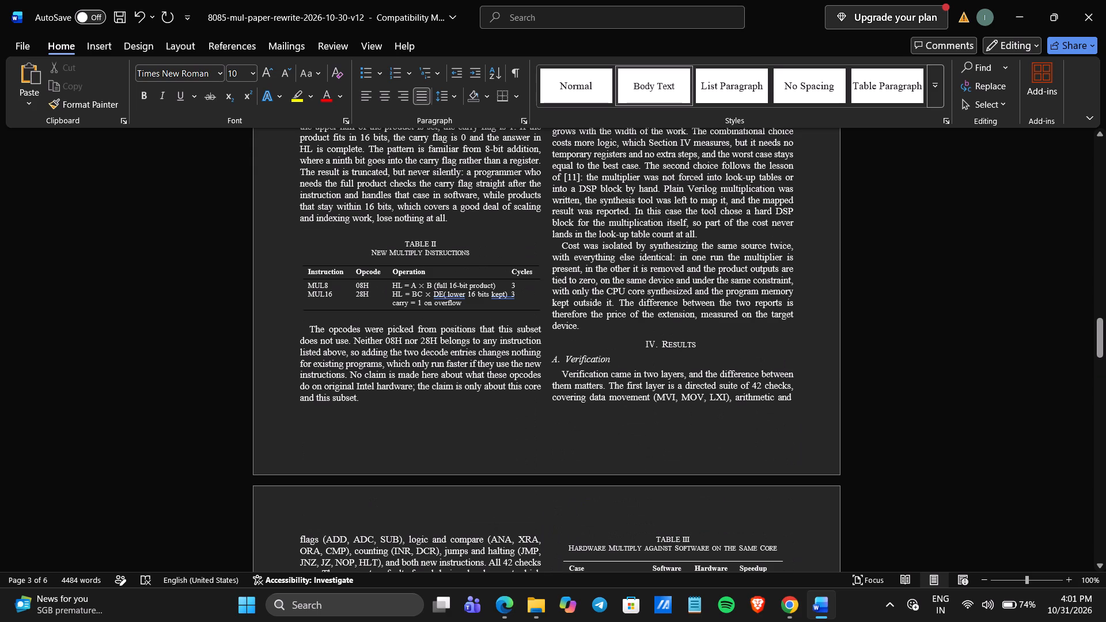
scroll(513, 292, up, 1)
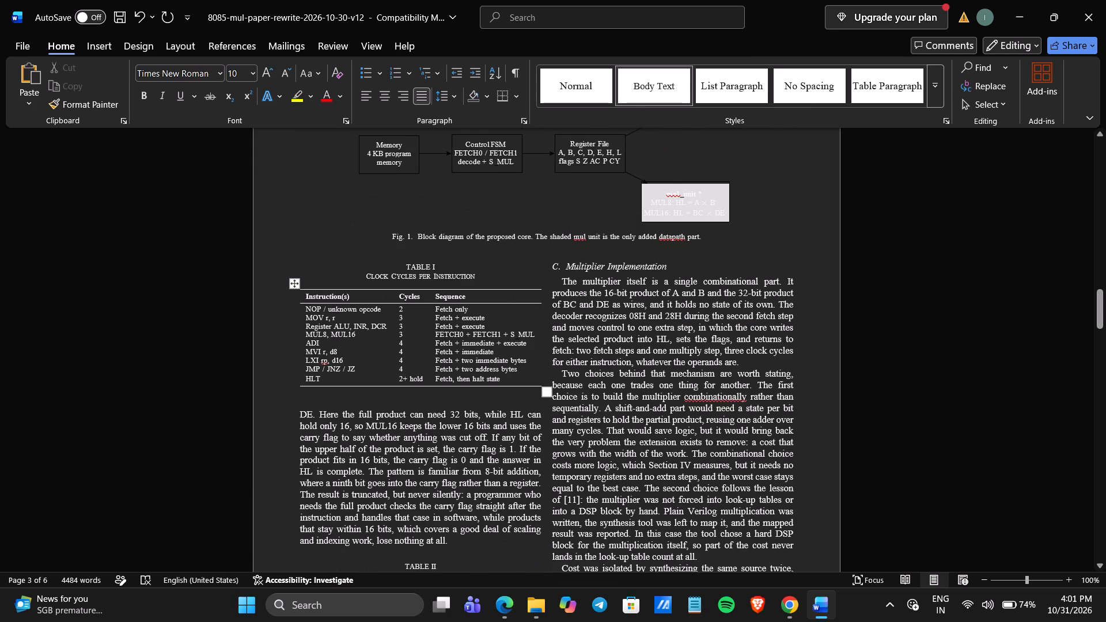
click(666, 342)
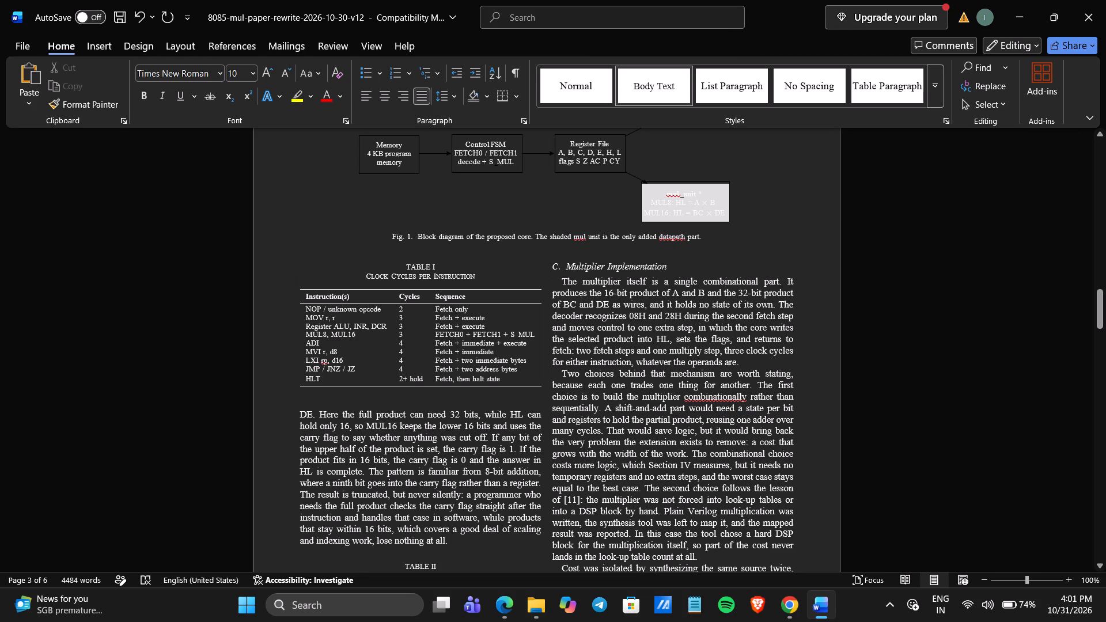
key(Left)
key(Right)
key(space)
text(regi)
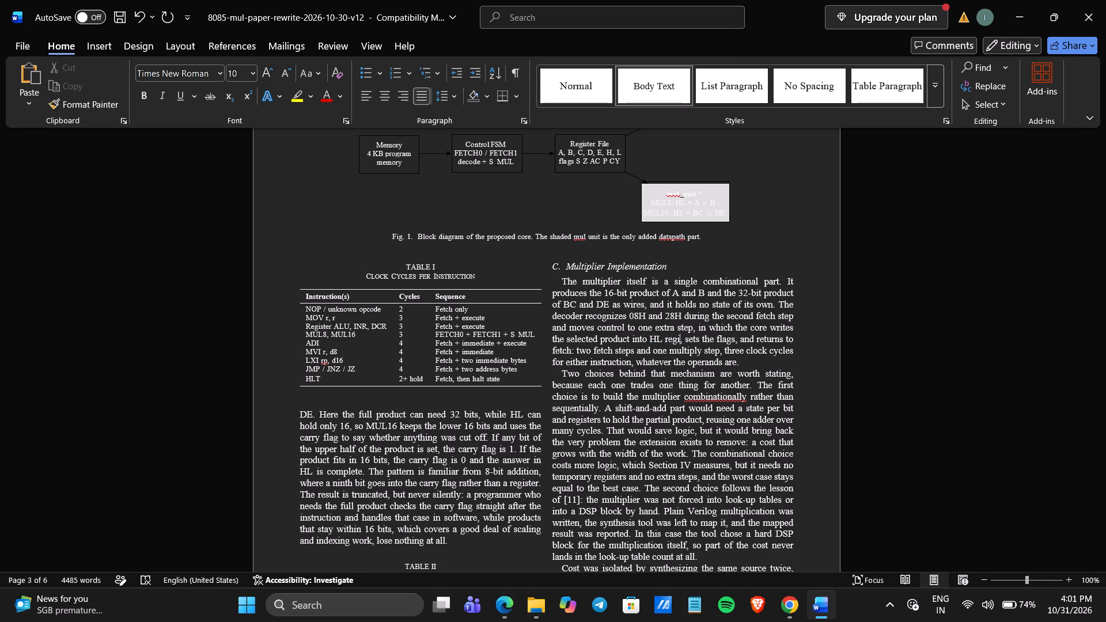
text(ster paur)
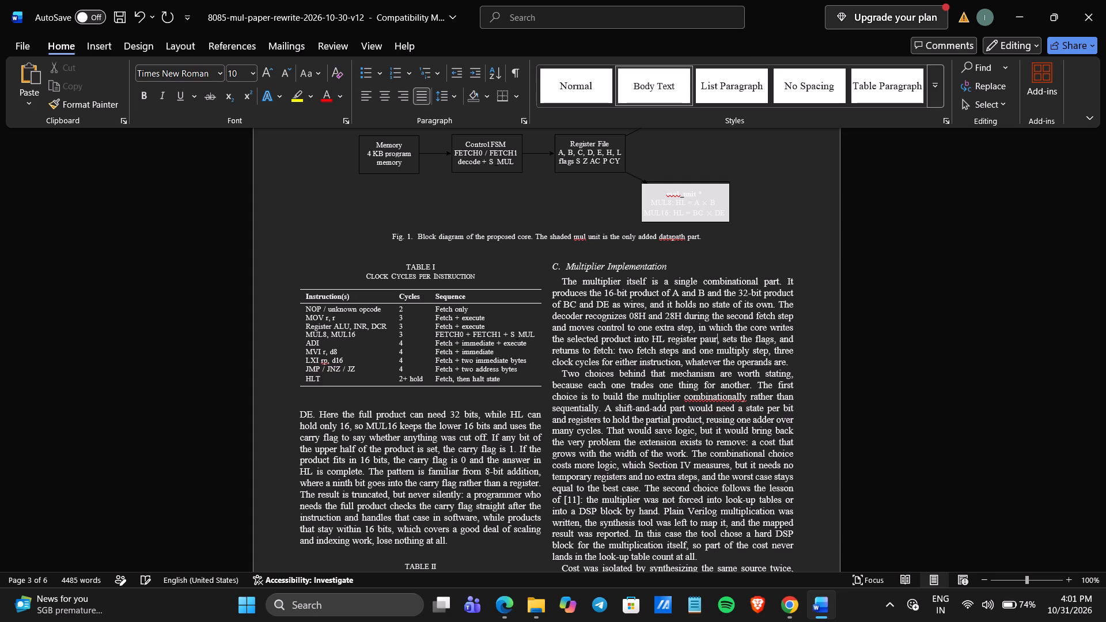
key(BackSpace)
key(BackSpace)
text(ir)
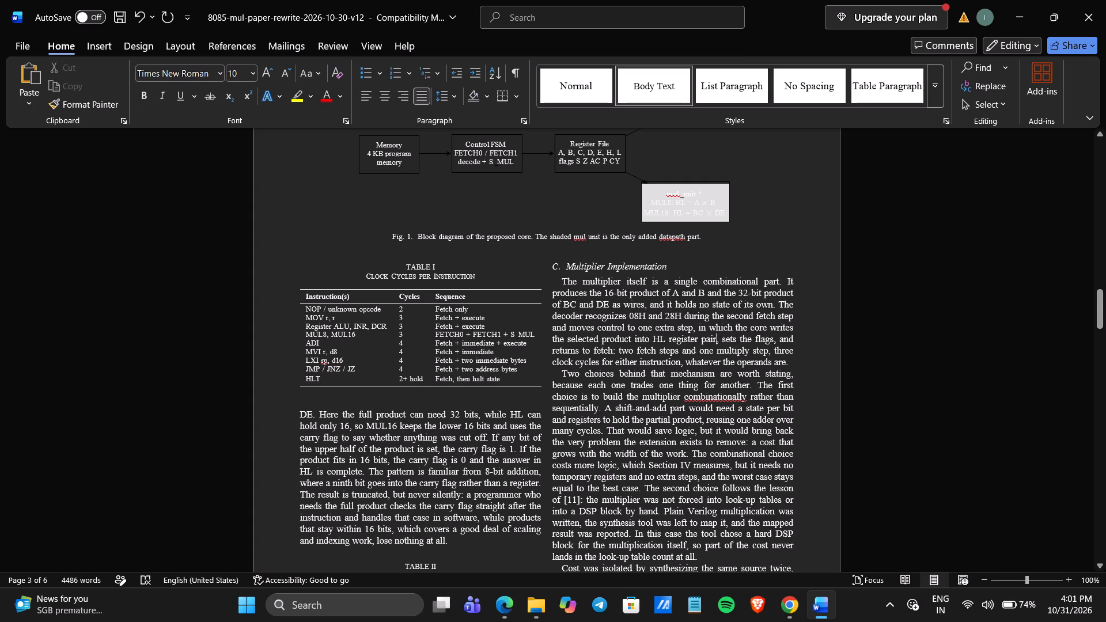
Change "combinationally" to "combinational" in the Multiplier Implementation sentence about how the multiplier is built.
scroll(763, 406, down, 1)
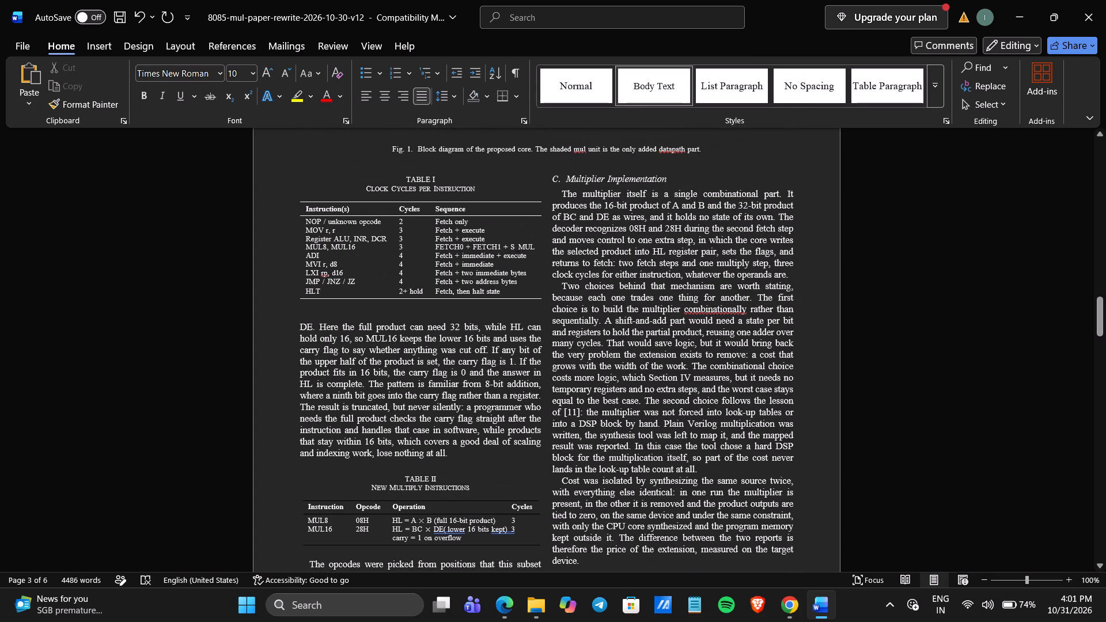
right_click(725, 309)
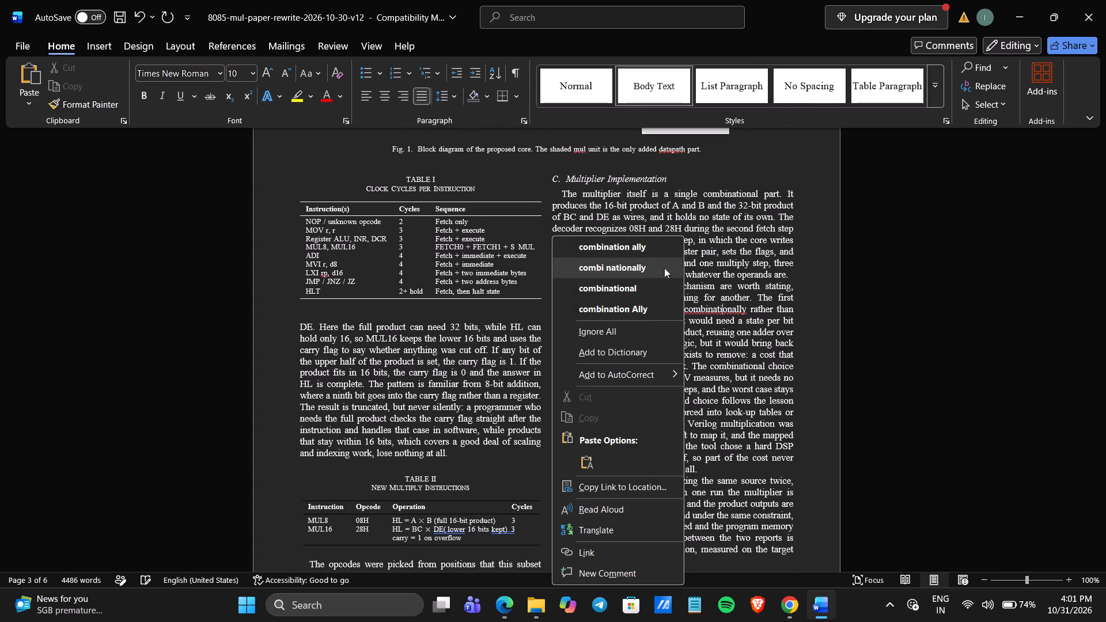
click(884, 314)
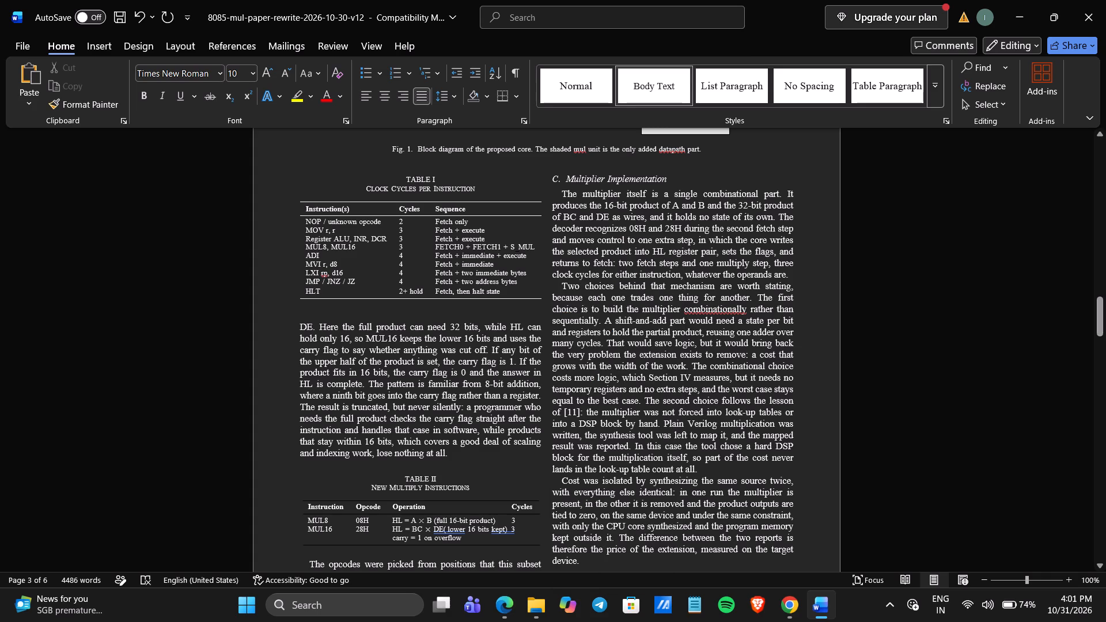
click(743, 308)
key(Right)
key(BackSpace)
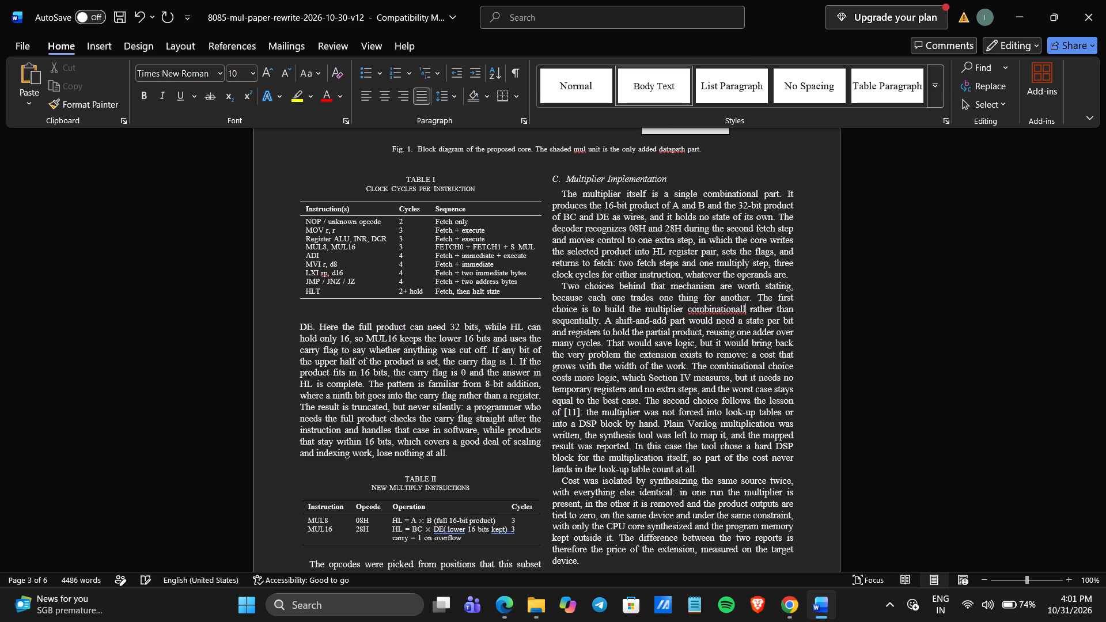
key(BackSpace)
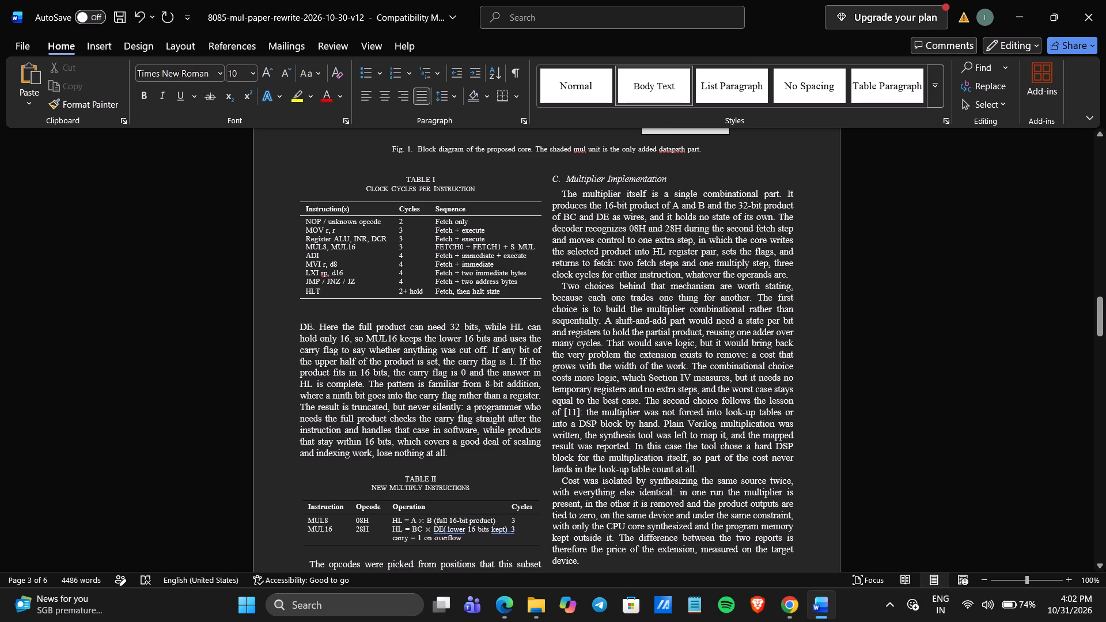
Read through the Verification, Comparison with Software, and Synthesis and Power sections with Tables III and IV.
scroll(754, 370, down, 1)
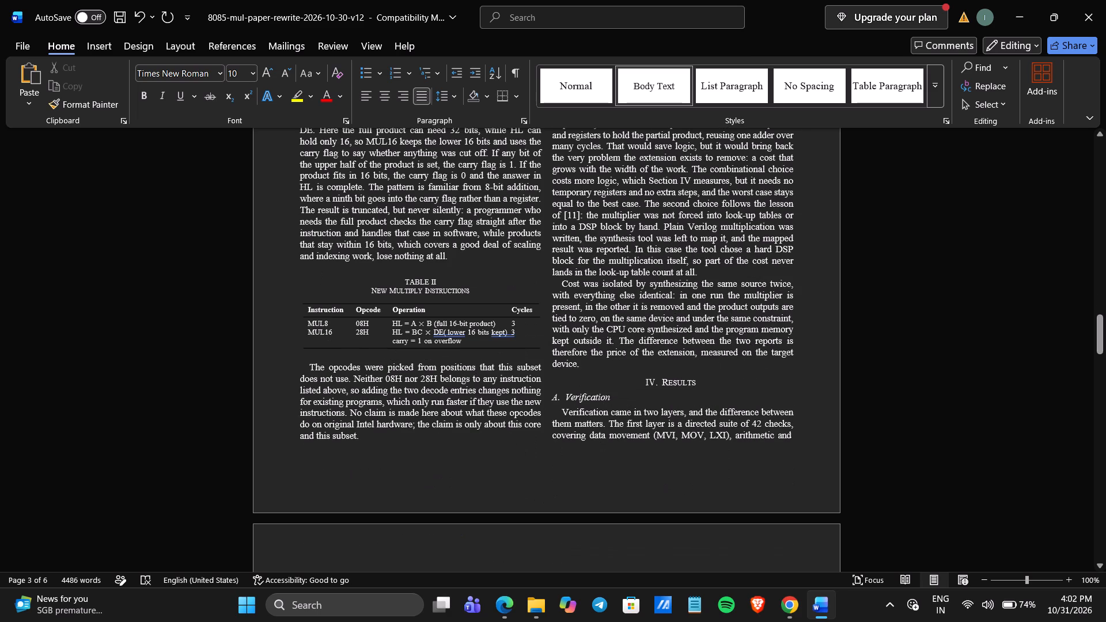
scroll(754, 370, down, 1)
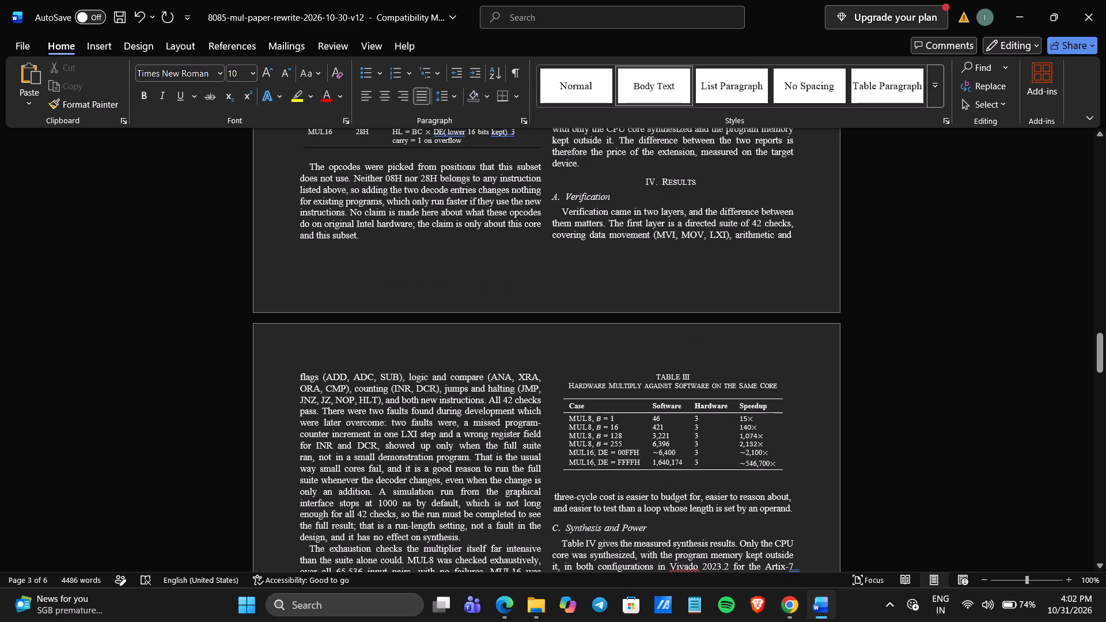
scroll(754, 370, down, 1)
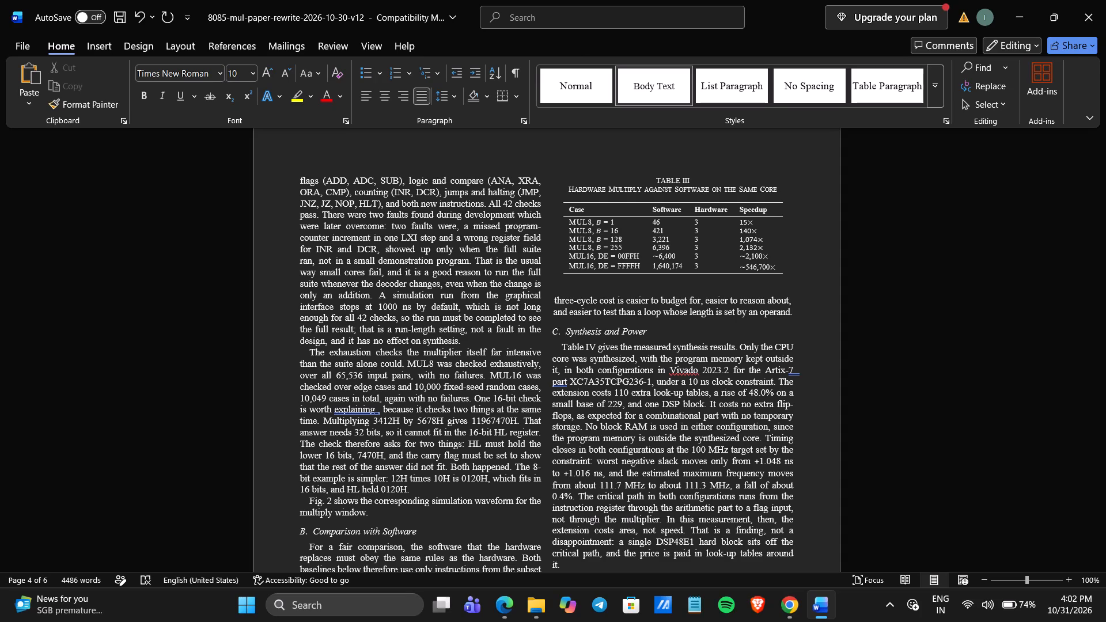
scroll(729, 334, down, 1)
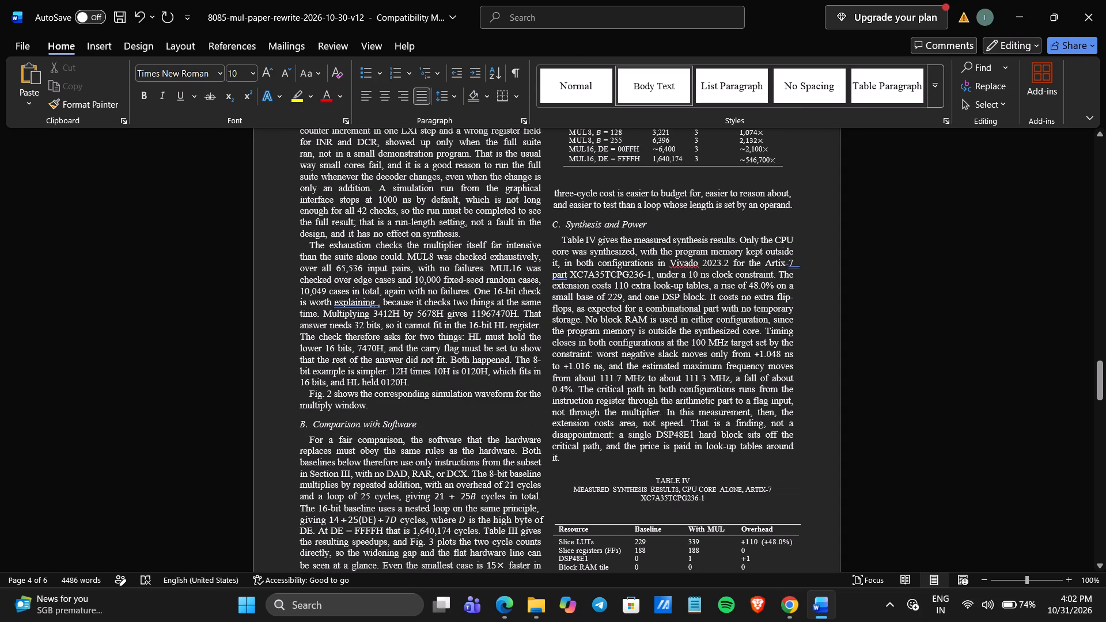
scroll(729, 334, down, 2)
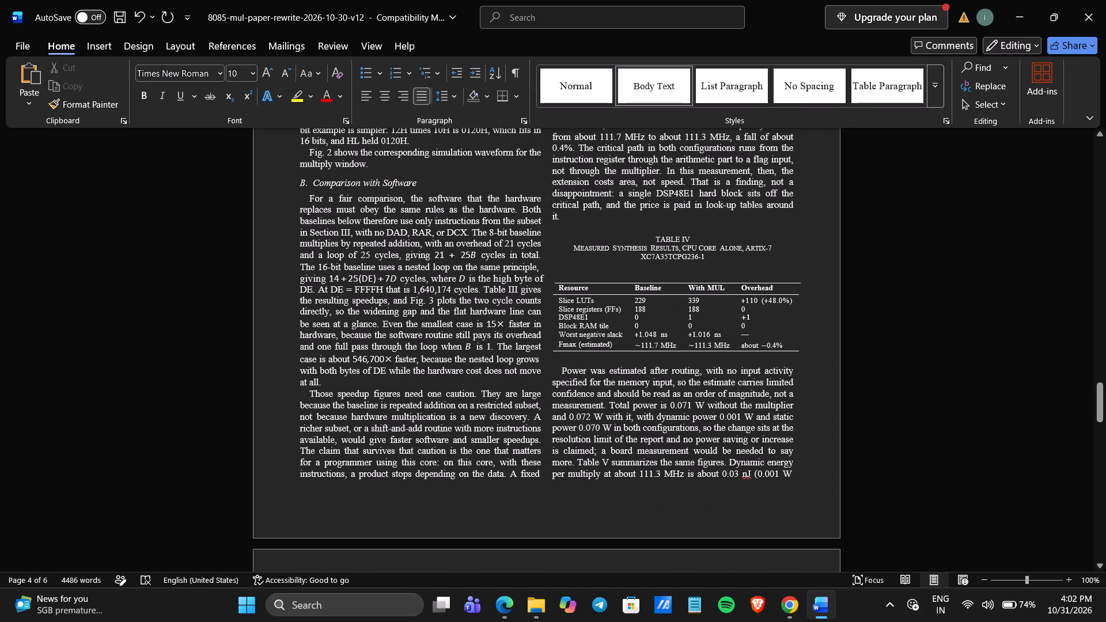
scroll(729, 334, up, 1)
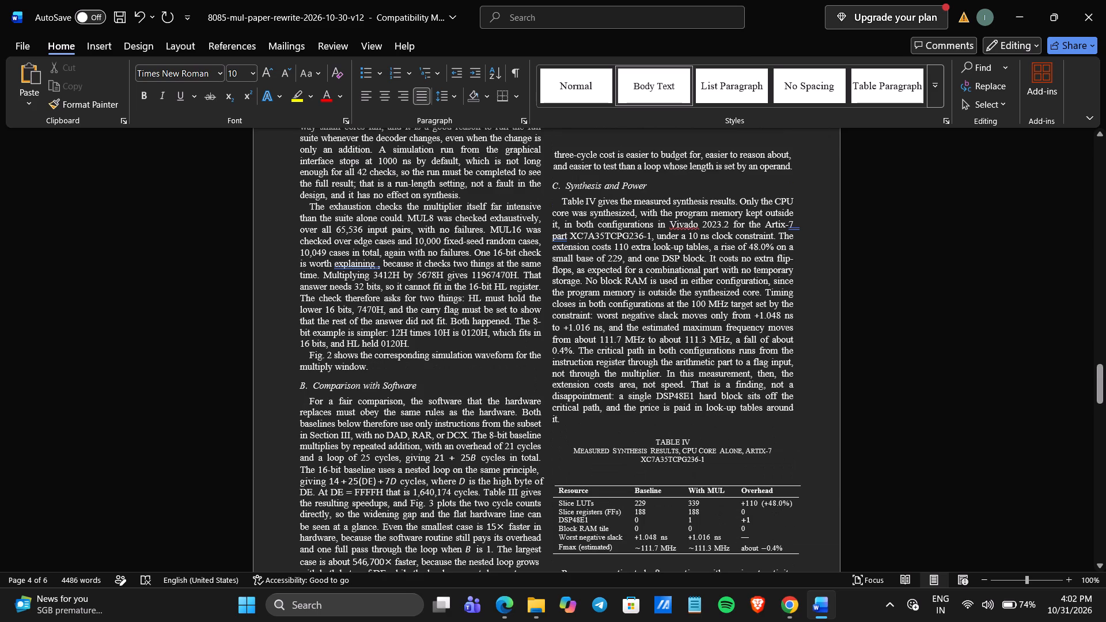
scroll(472, 273, up, 1)
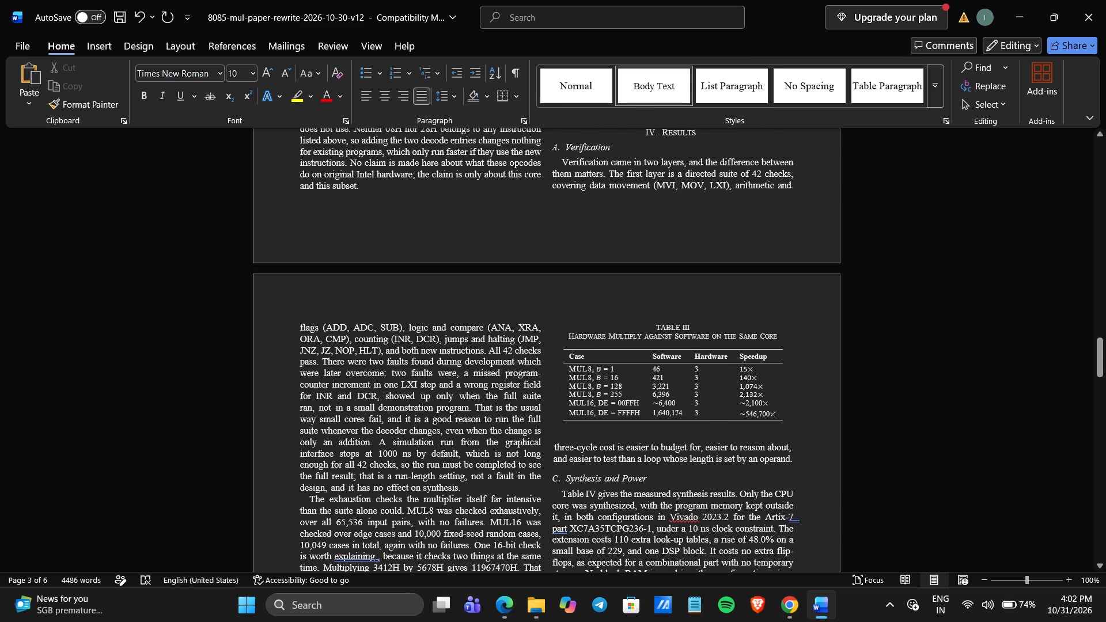
scroll(472, 273, down, 2)
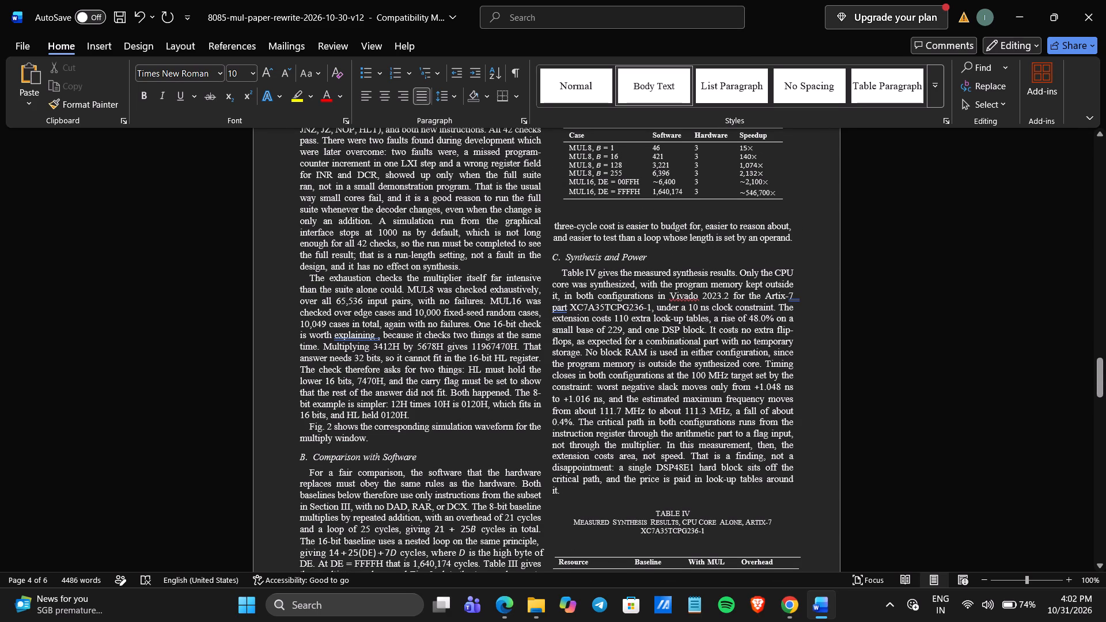
scroll(410, 464, down, 1)
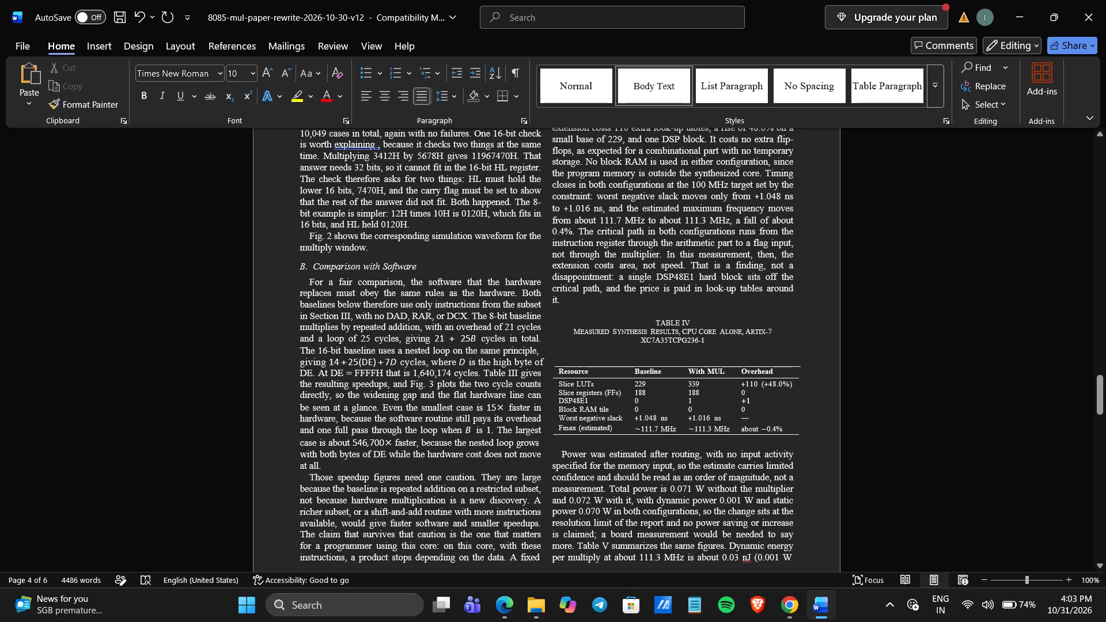
scroll(436, 273, down, 1)
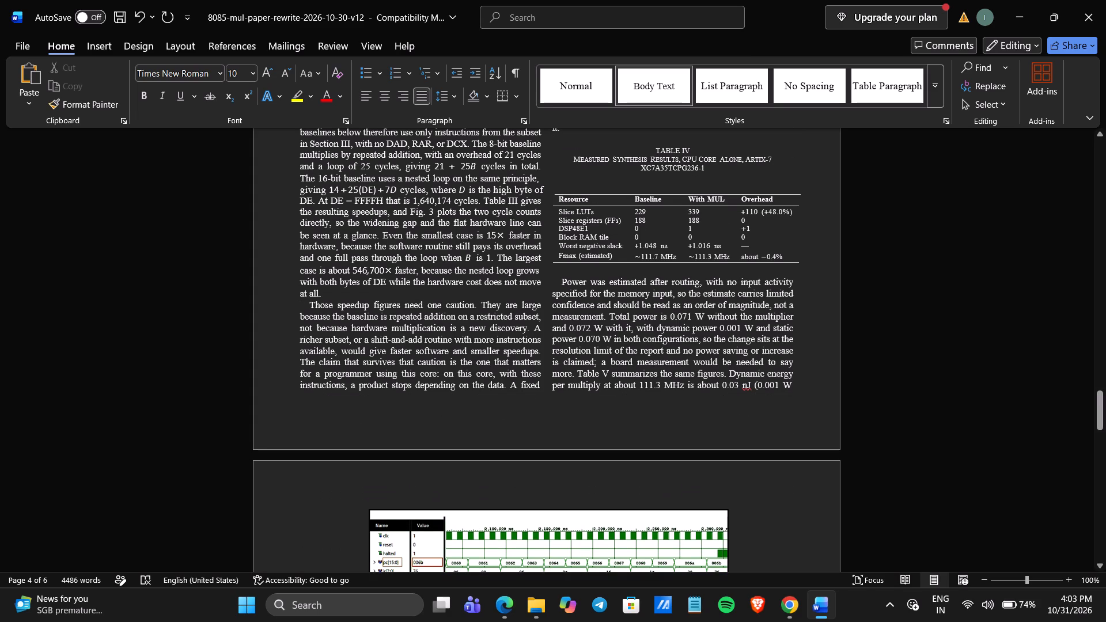
Look back over the paper from the Introduction through Design to the Results sections and their tables.
scroll(487, 266, up, 1)
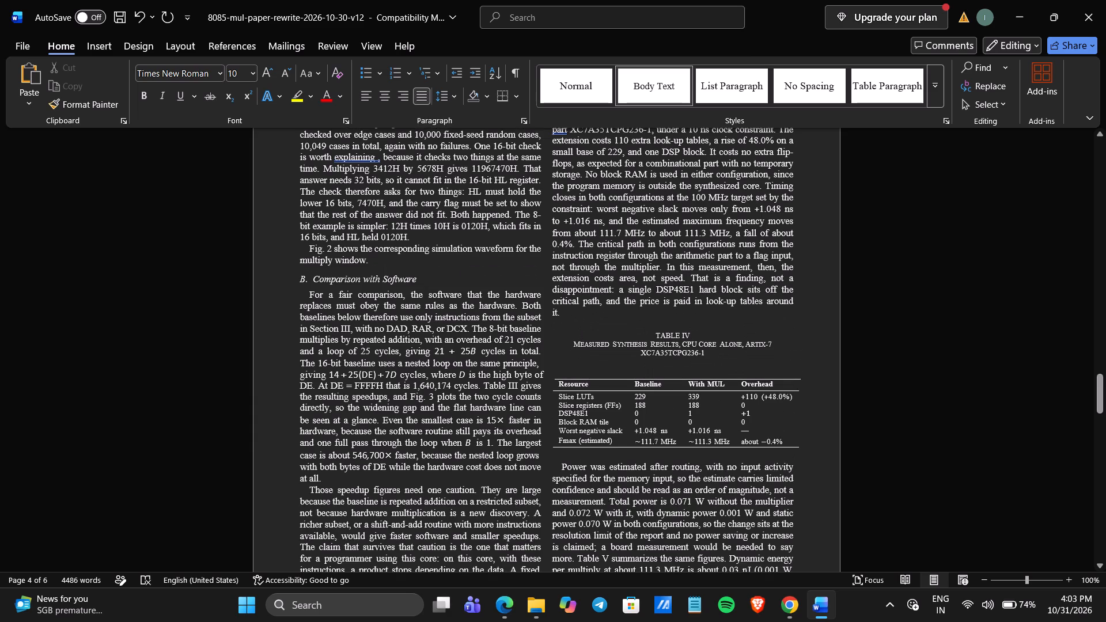
scroll(487, 266, down, 1)
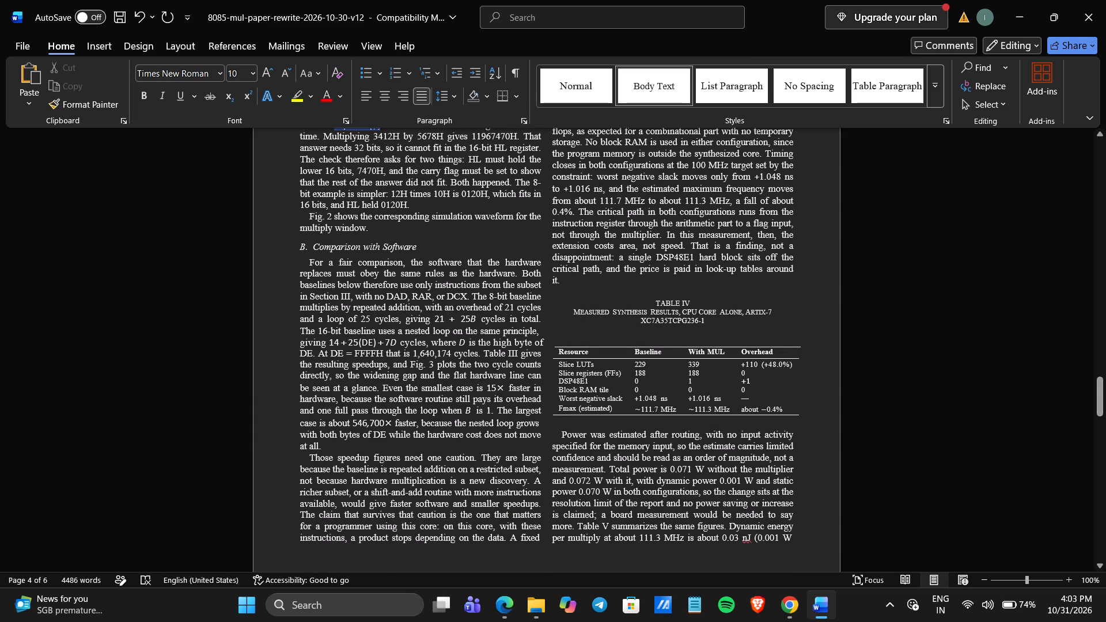
scroll(632, 415, up, 1)
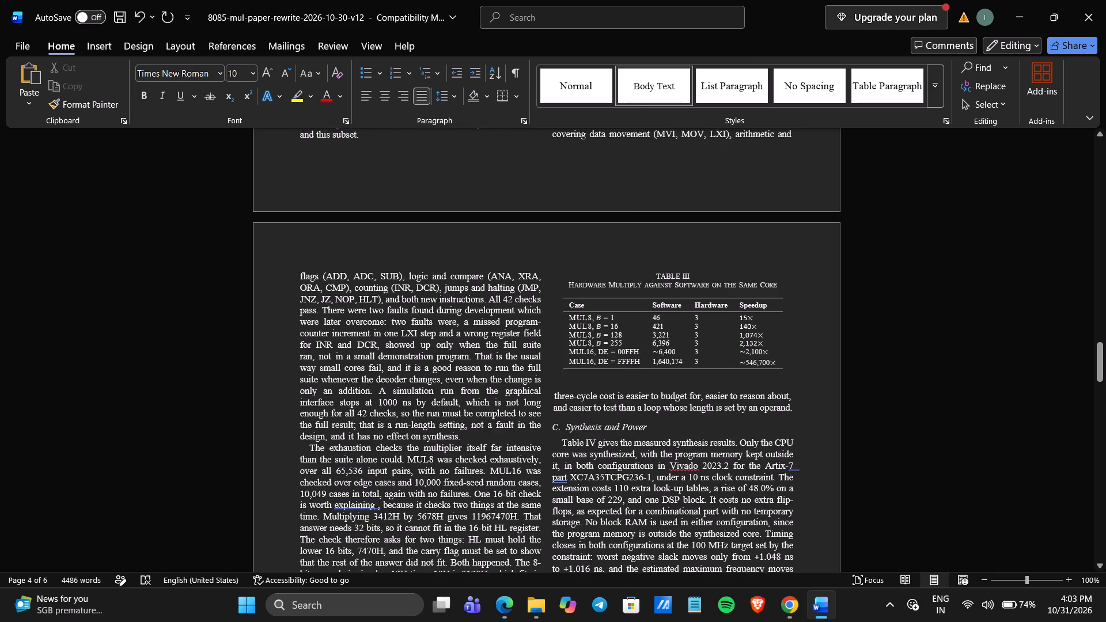
scroll(632, 415, up, 1)
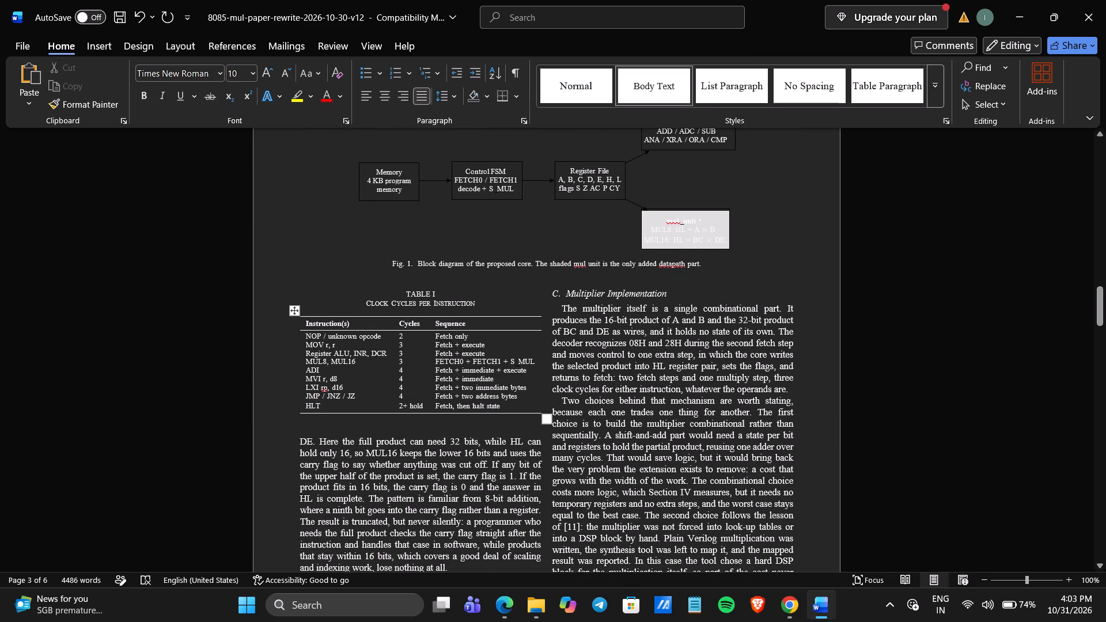
scroll(377, 378, down, 1)
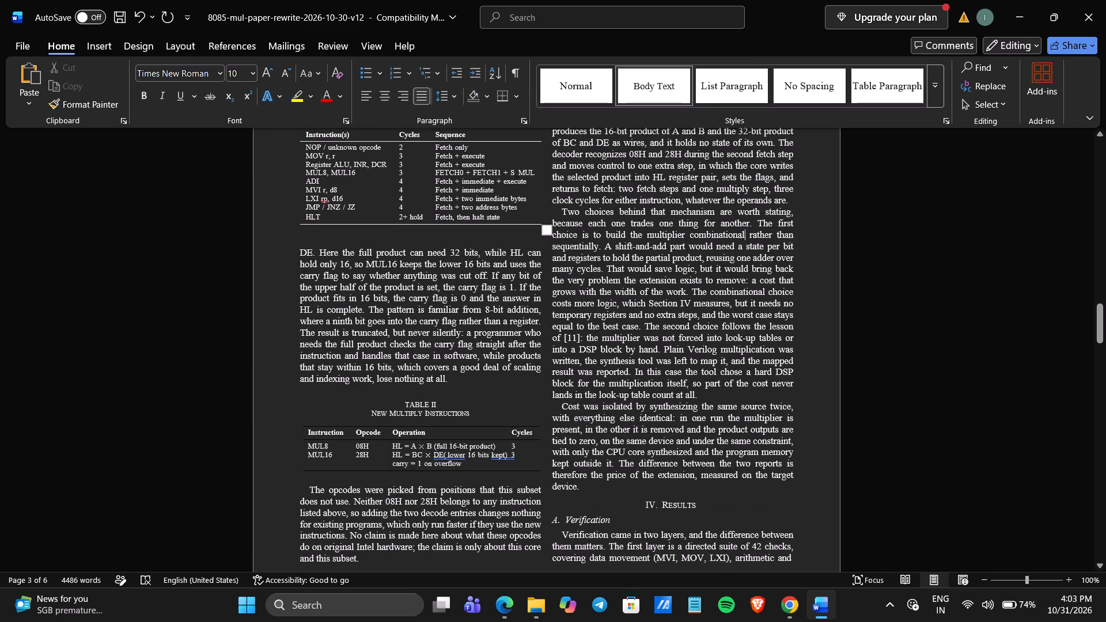
scroll(377, 378, up, 1)
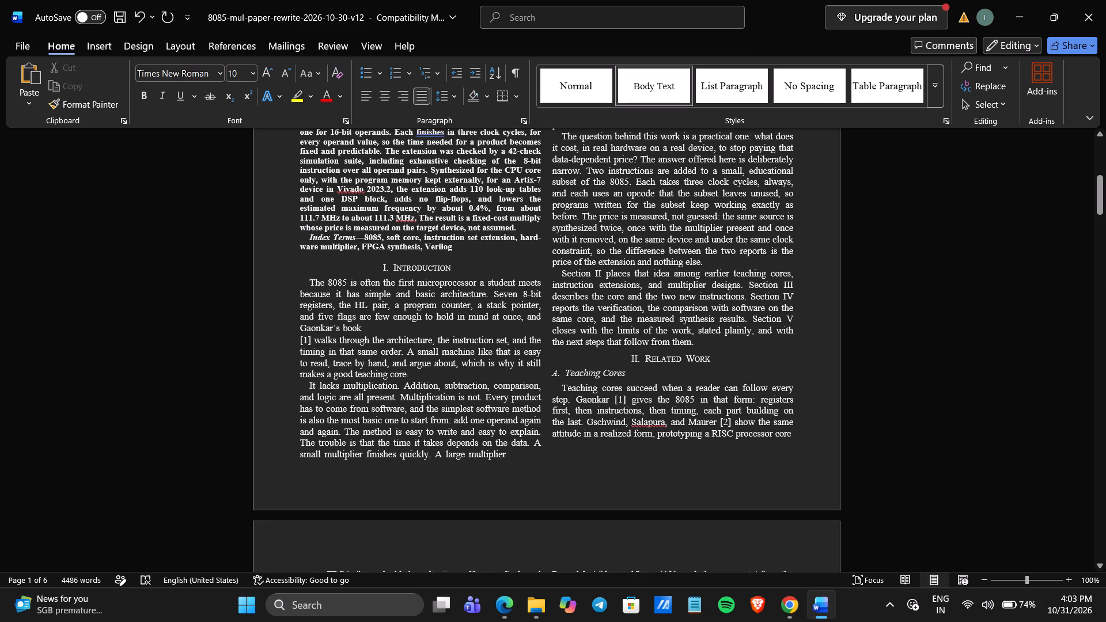
scroll(377, 378, down, 2)
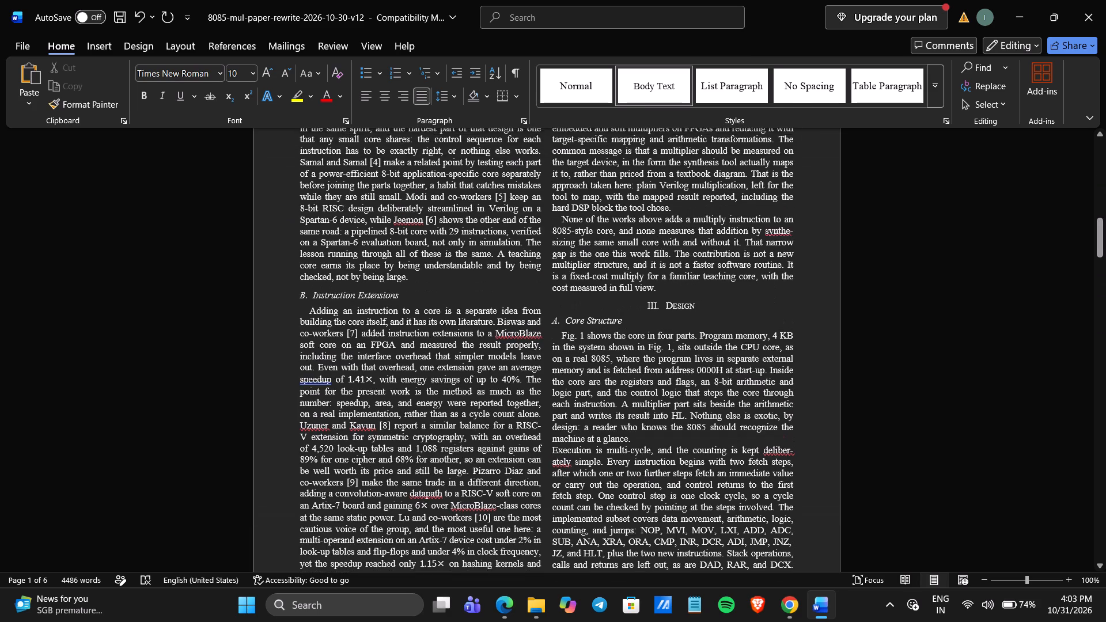
scroll(377, 378, down, 2)
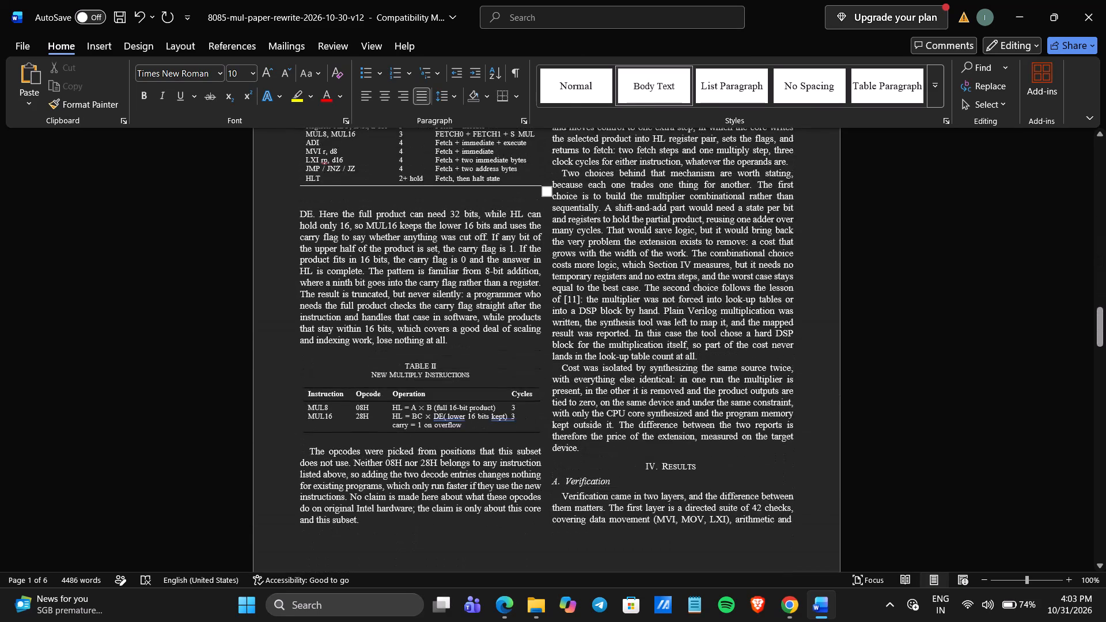
scroll(377, 378, down, 2)
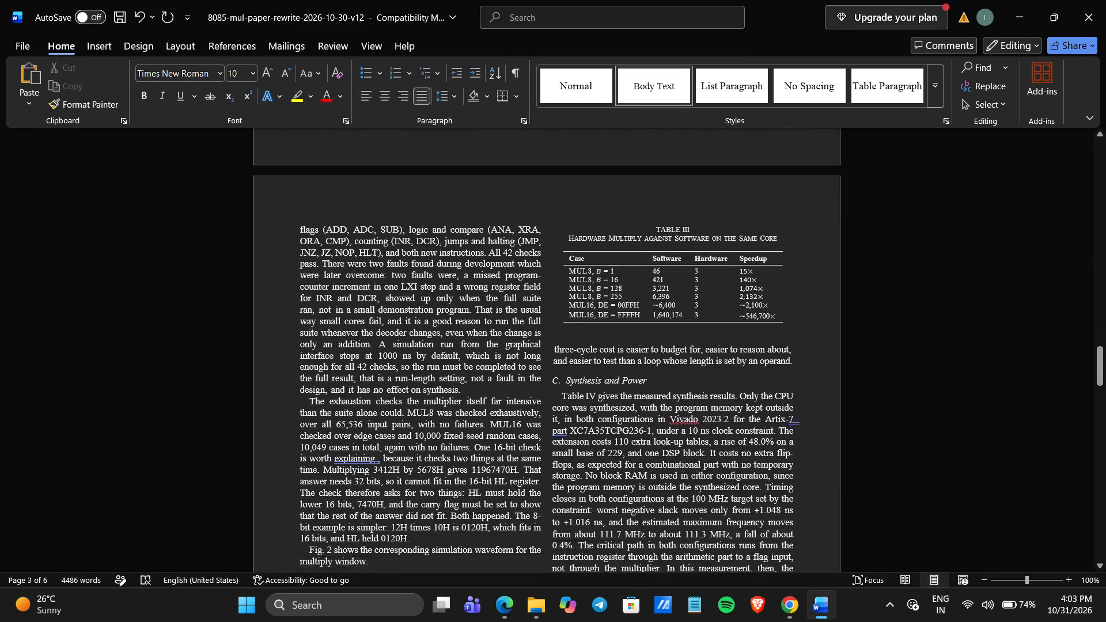
scroll(377, 378, down, 1)
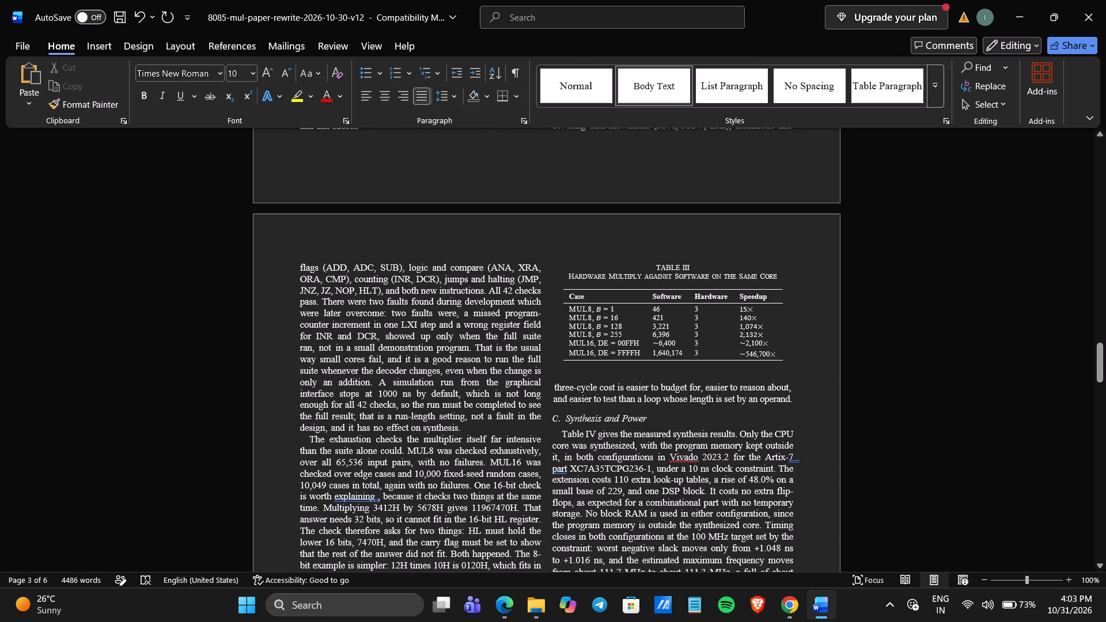
Insert "08H and 28H" after "both new instructions" in the first Verification paragraph.
click(484, 292)
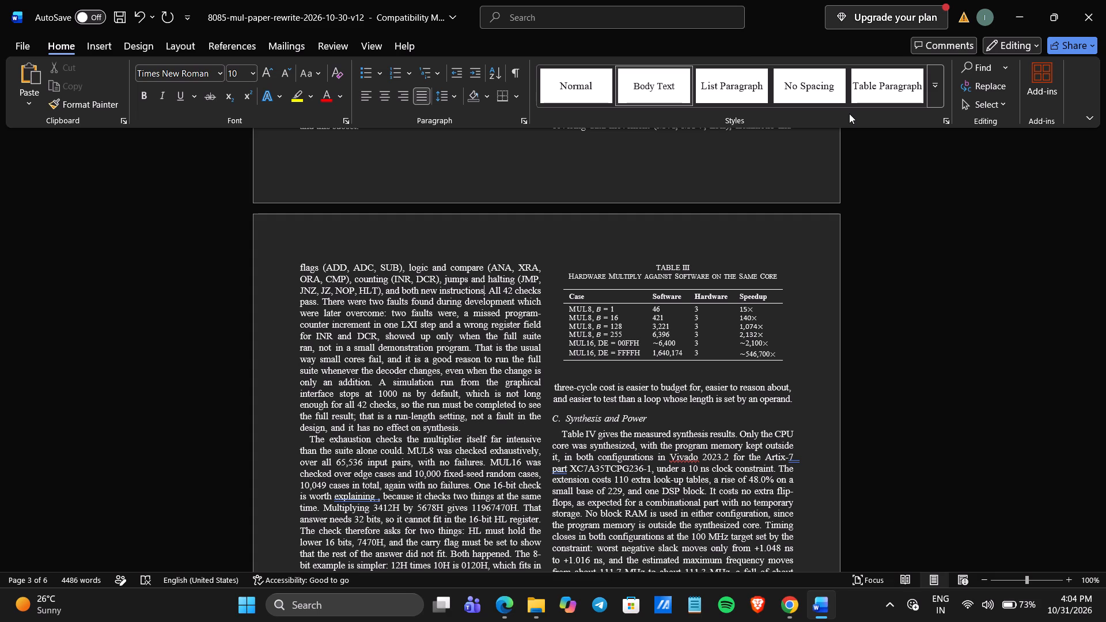
key(space)
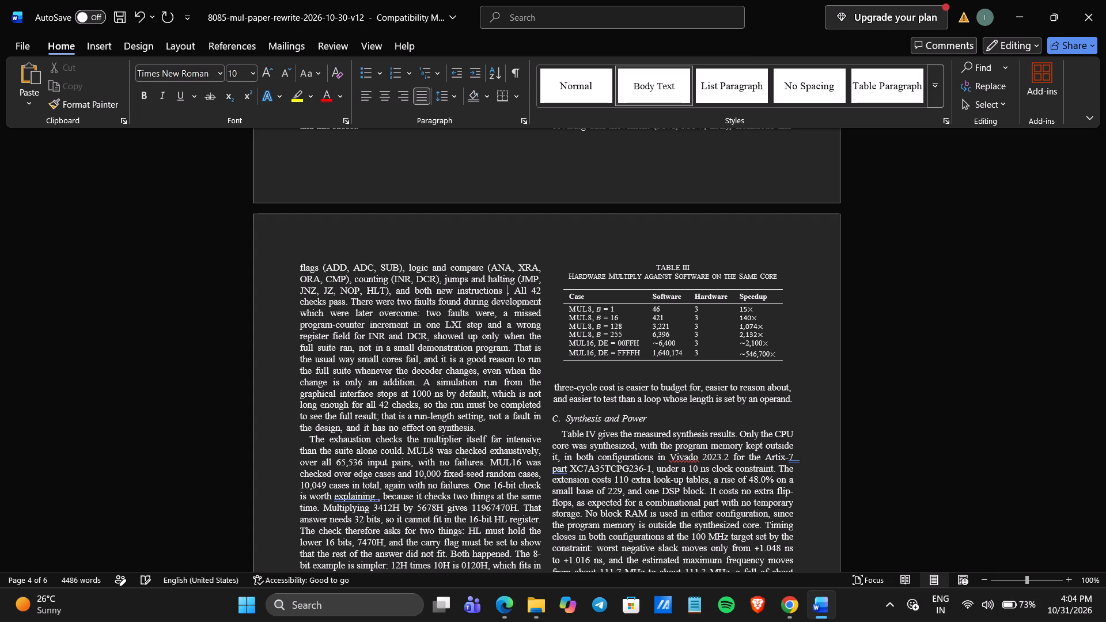
text(08)
key(shift+h)
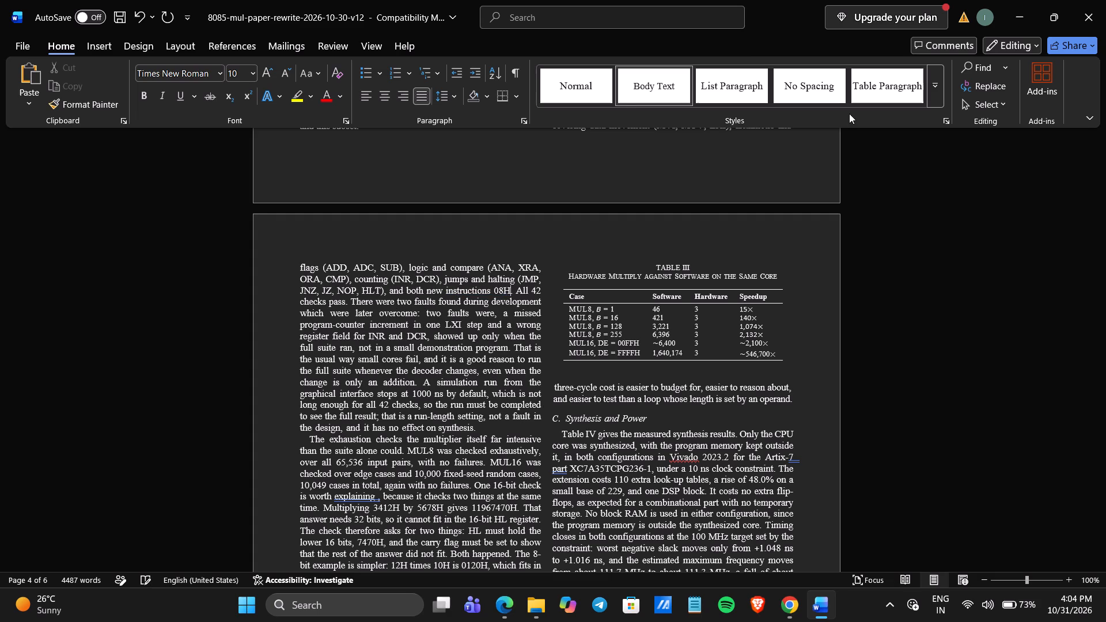
key(space)
text(and)
key(space)
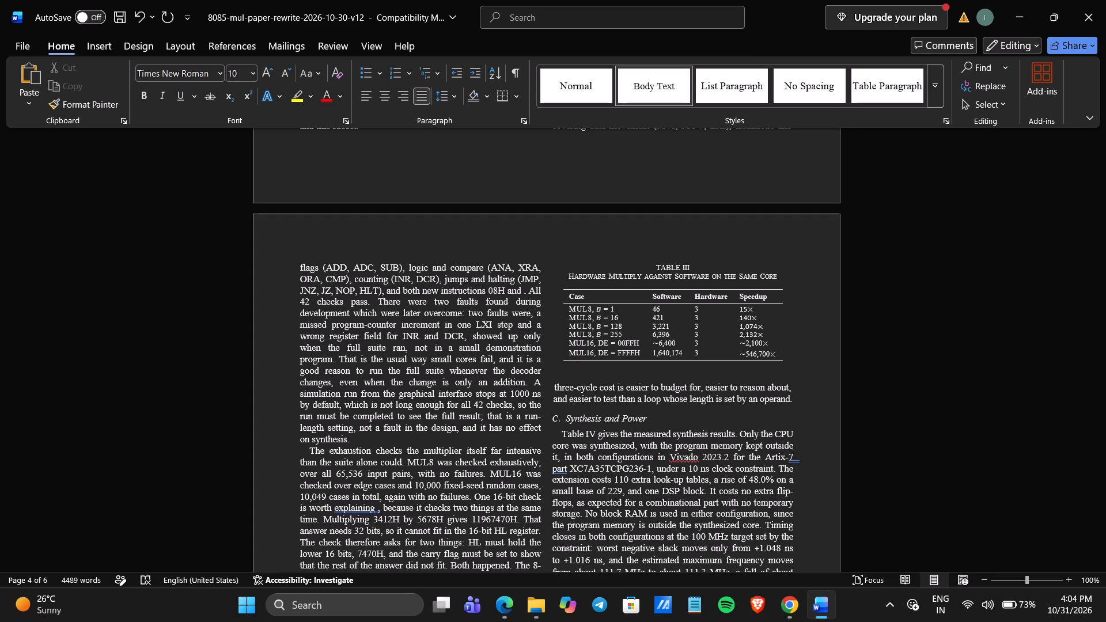
text(28H)
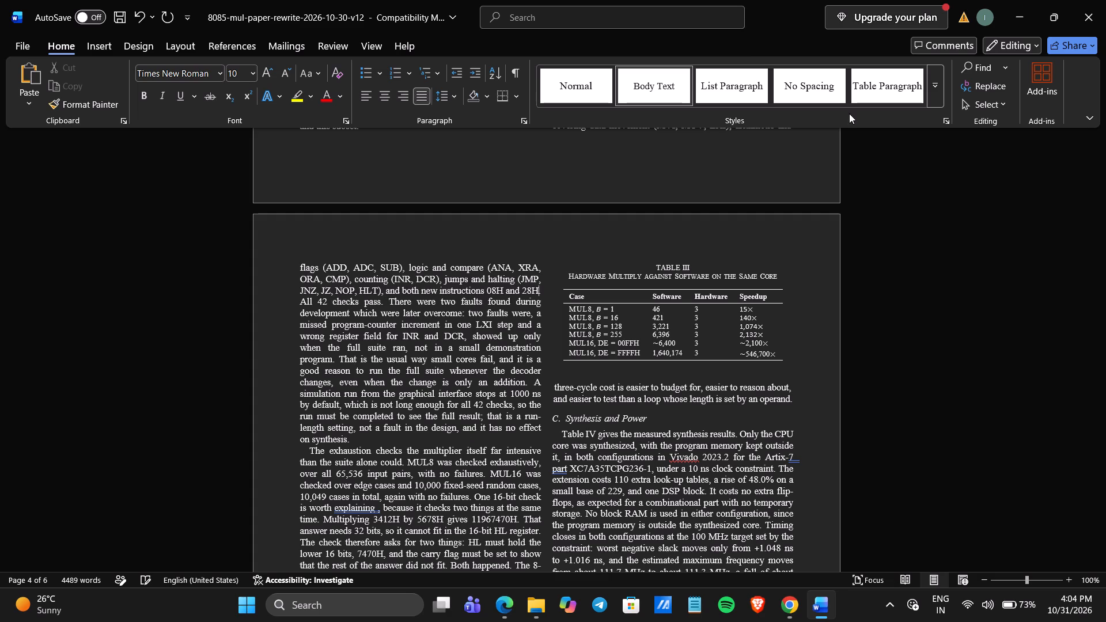
click(587, 237)
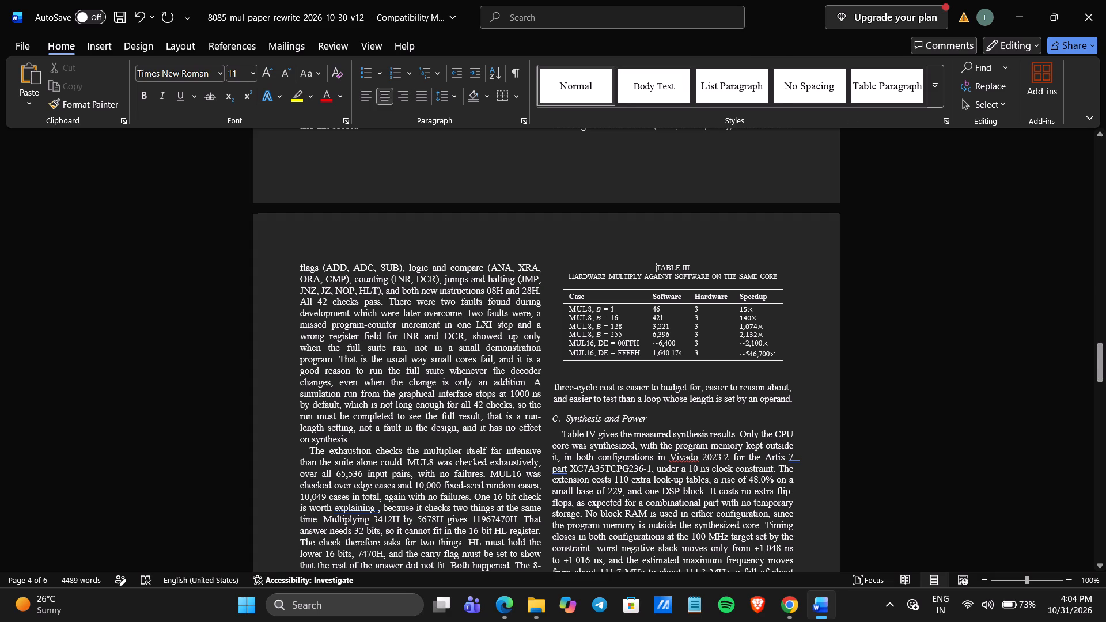
Accept the grammar correction "explaining," in the Verification sentence about the 16-bit check, removing the space before the comma.
scroll(587, 237, down, 1)
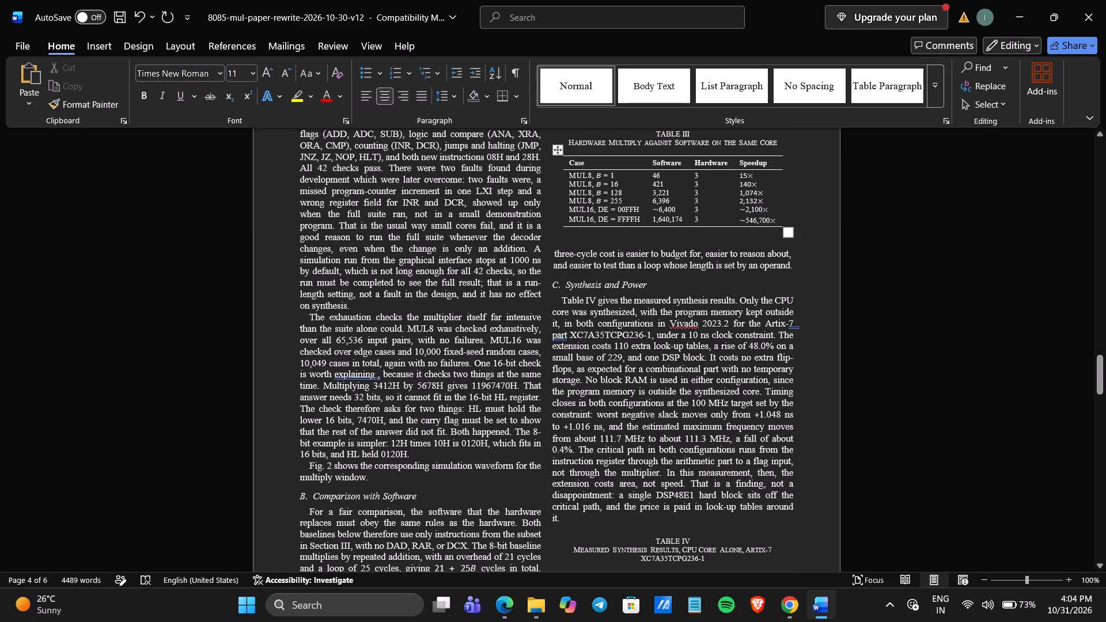
click(366, 377)
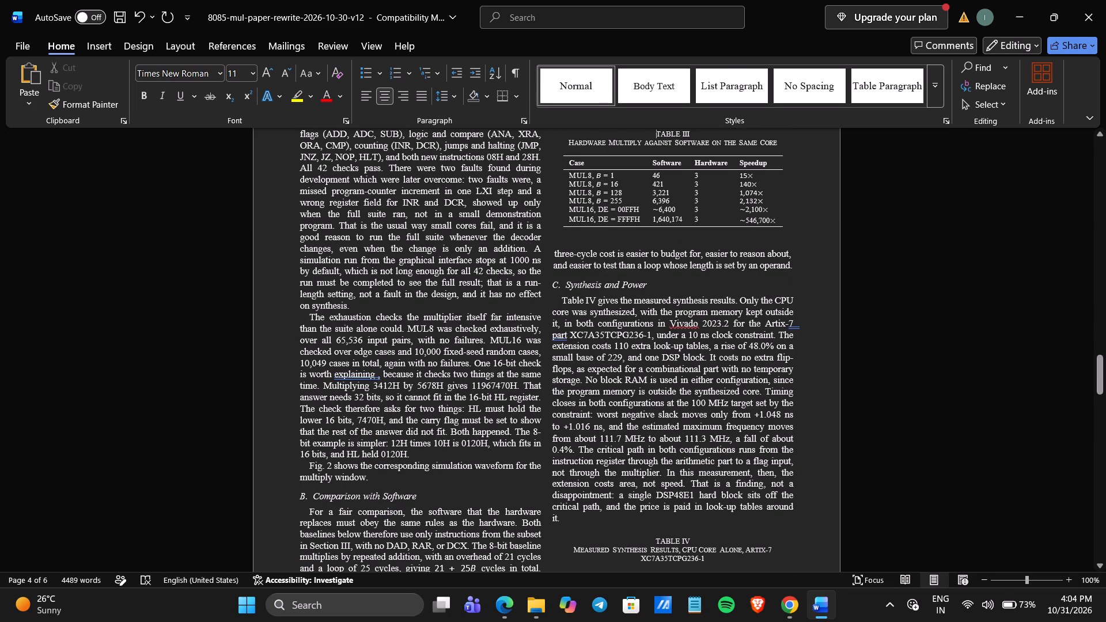
right_click(366, 377)
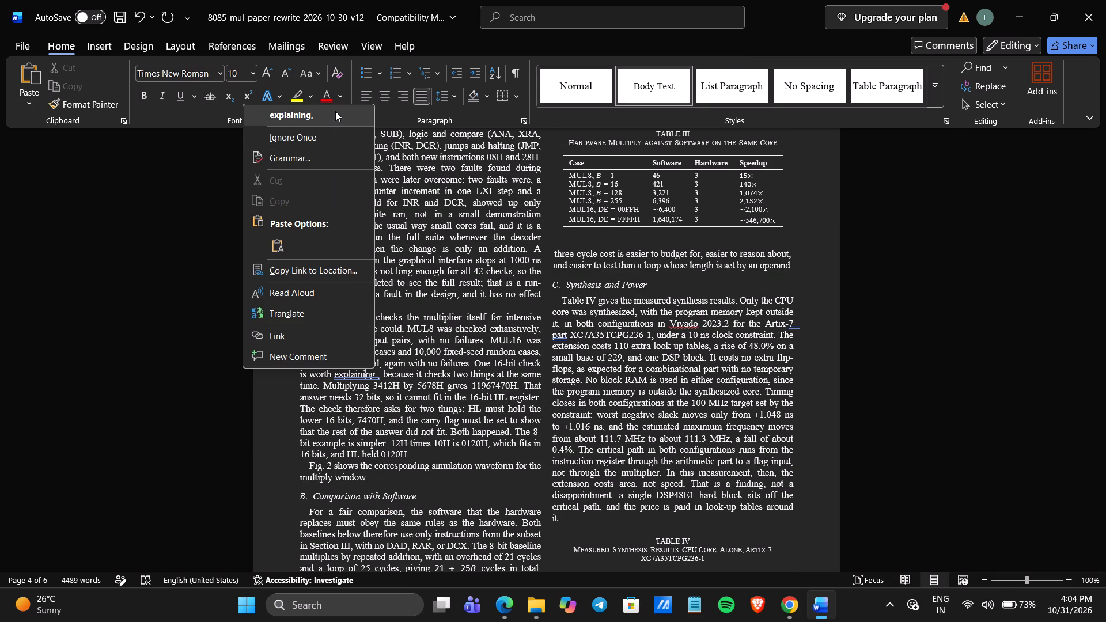
click(335, 111)
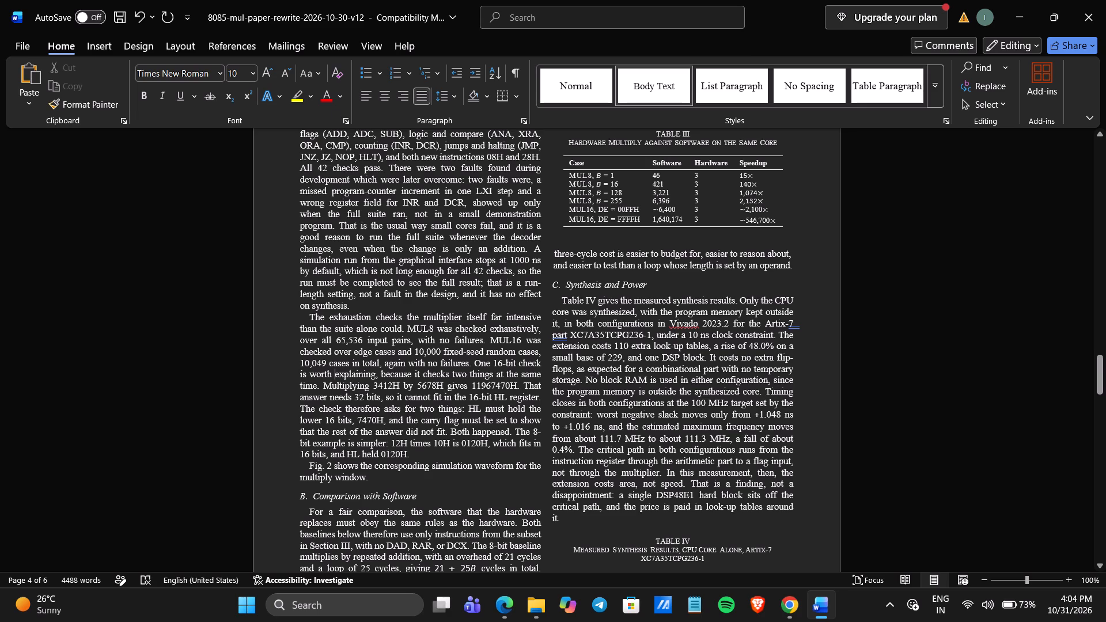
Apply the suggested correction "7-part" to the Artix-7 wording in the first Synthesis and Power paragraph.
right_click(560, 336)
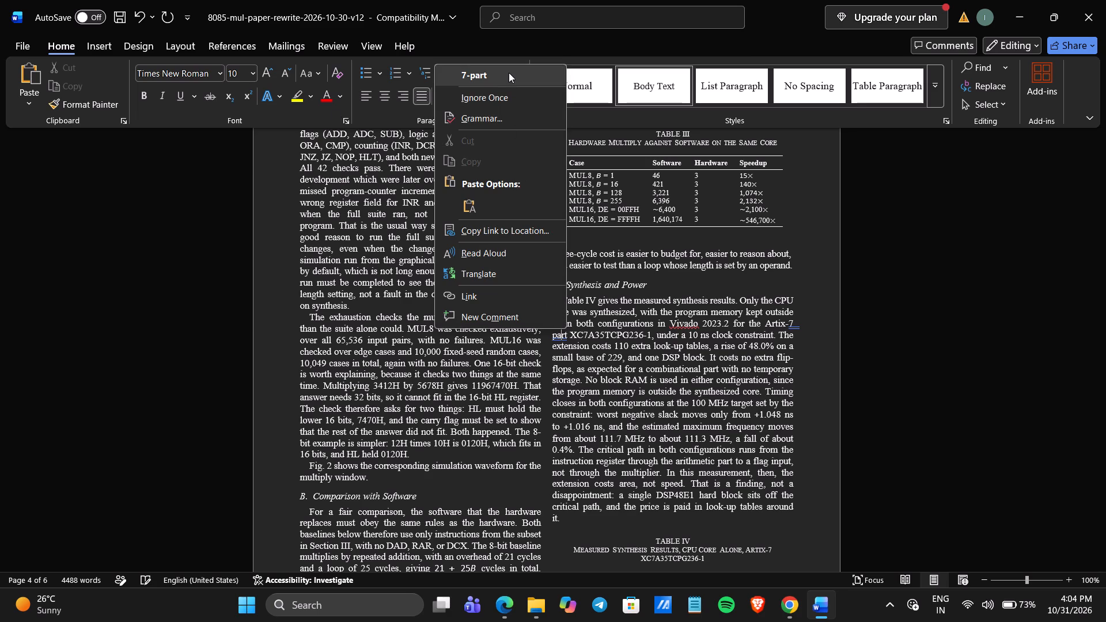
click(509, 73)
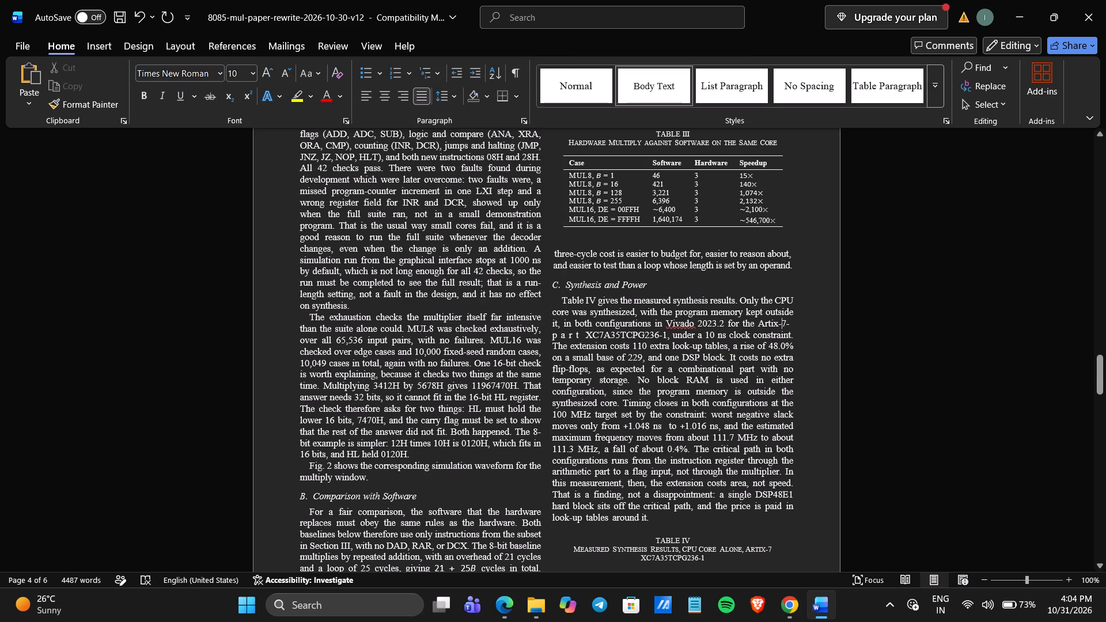
Rewrite the device wording before XC7A35TCPG236-1 in Synthesis and Power as "Artix-7 part", with a single space and no second hyphen.
click(581, 336)
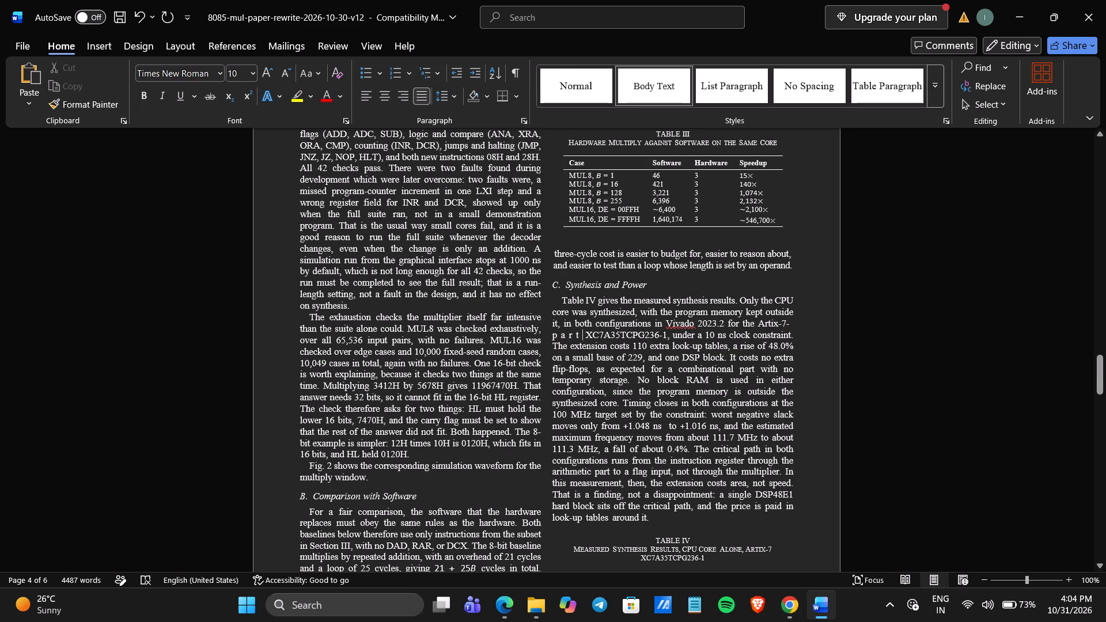
key(BackSpace)
key(BackSpace)
key(BackSpace)
key(BackSpace)
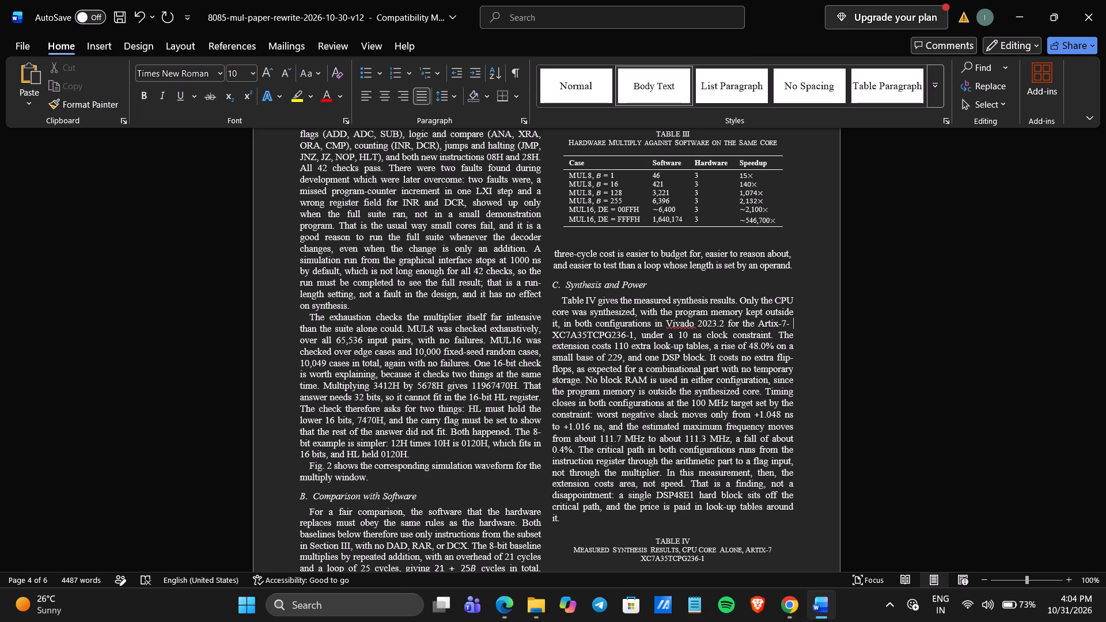
text(part)
key(BackSpace)
key(BackSpace)
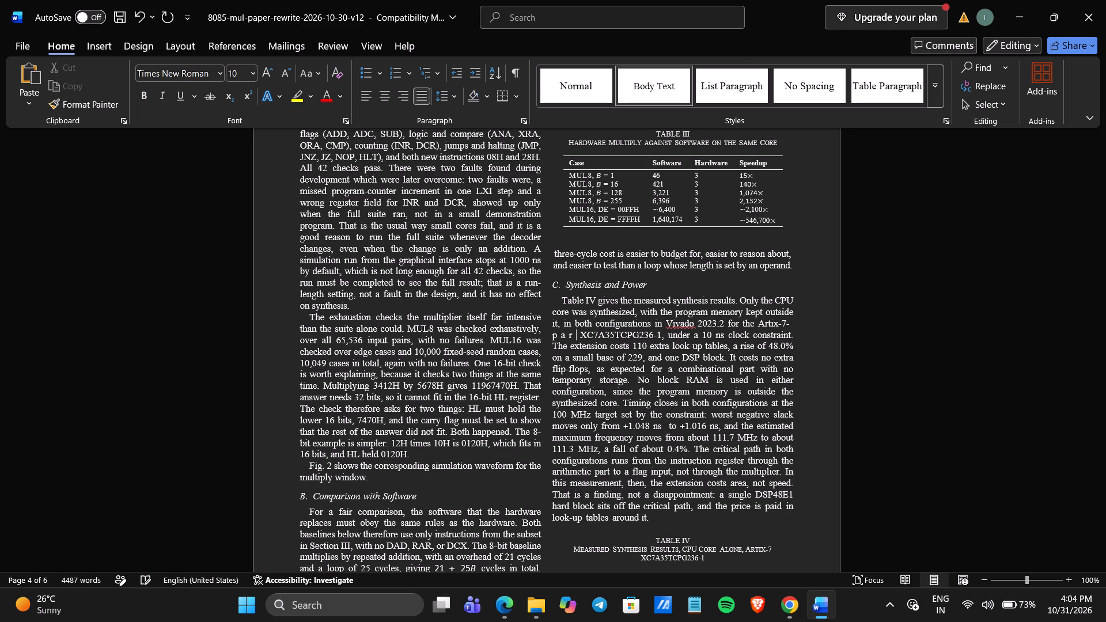
key(BackSpace)
key(BackSpace)
key(BackSpace)
key(BackSpace)
key(7)
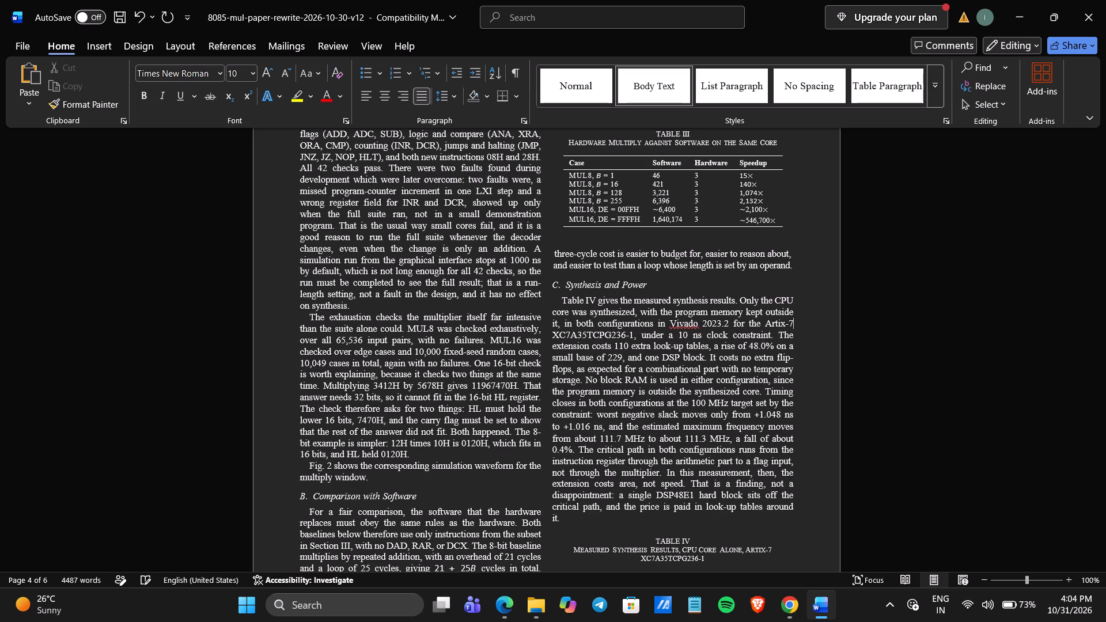
key(Return)
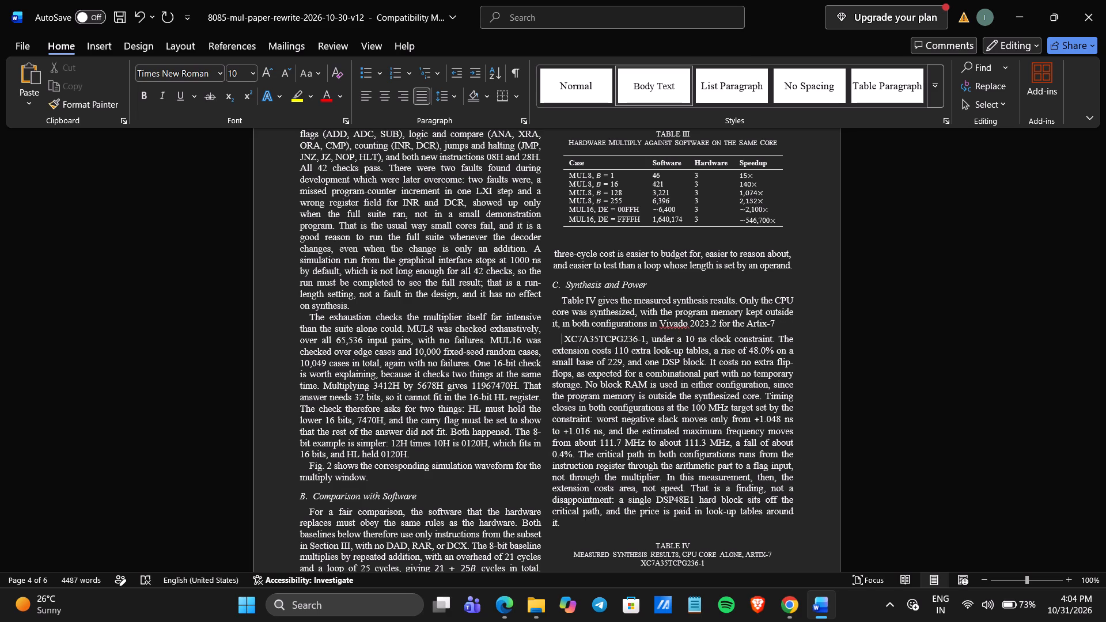
key(p)
key(BackSpace)
key(BackSpace)
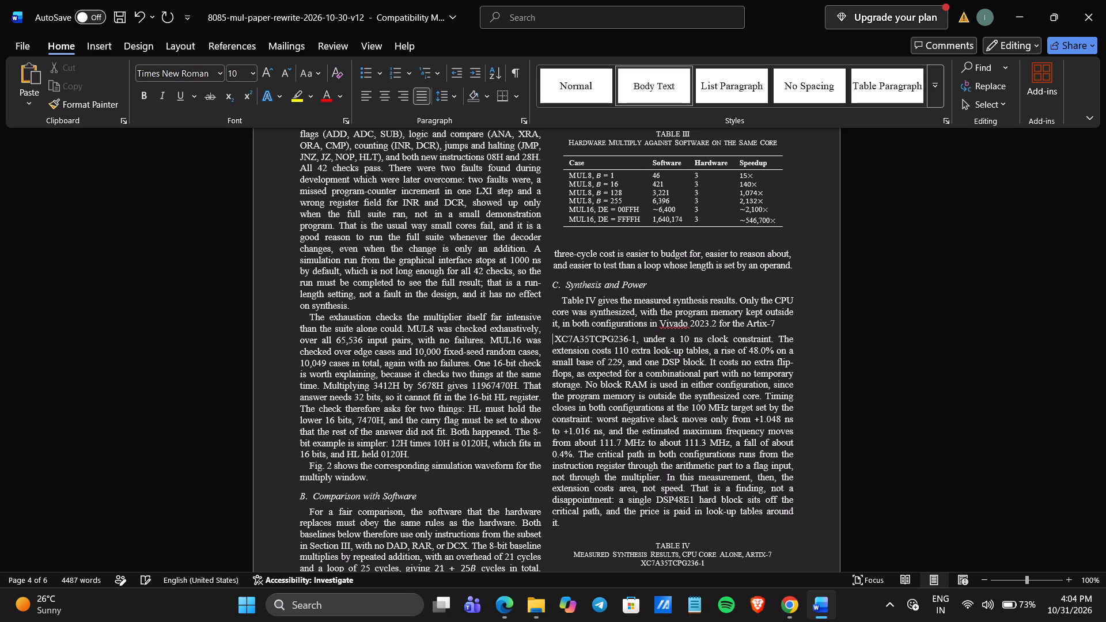
key(BackSpace)
key(BackSpace)
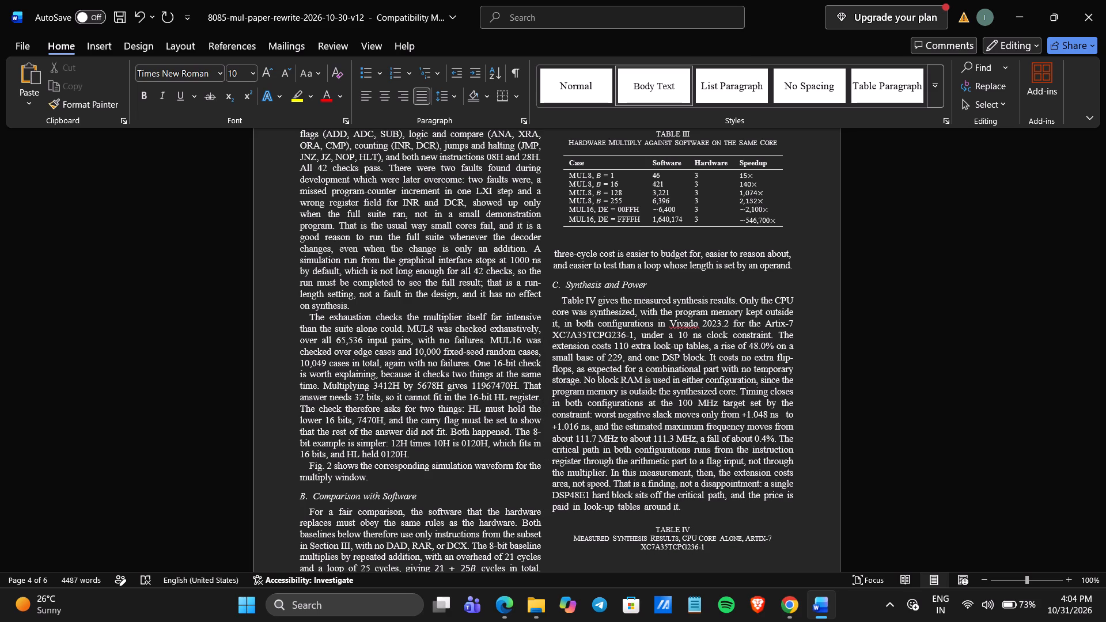
text(part)
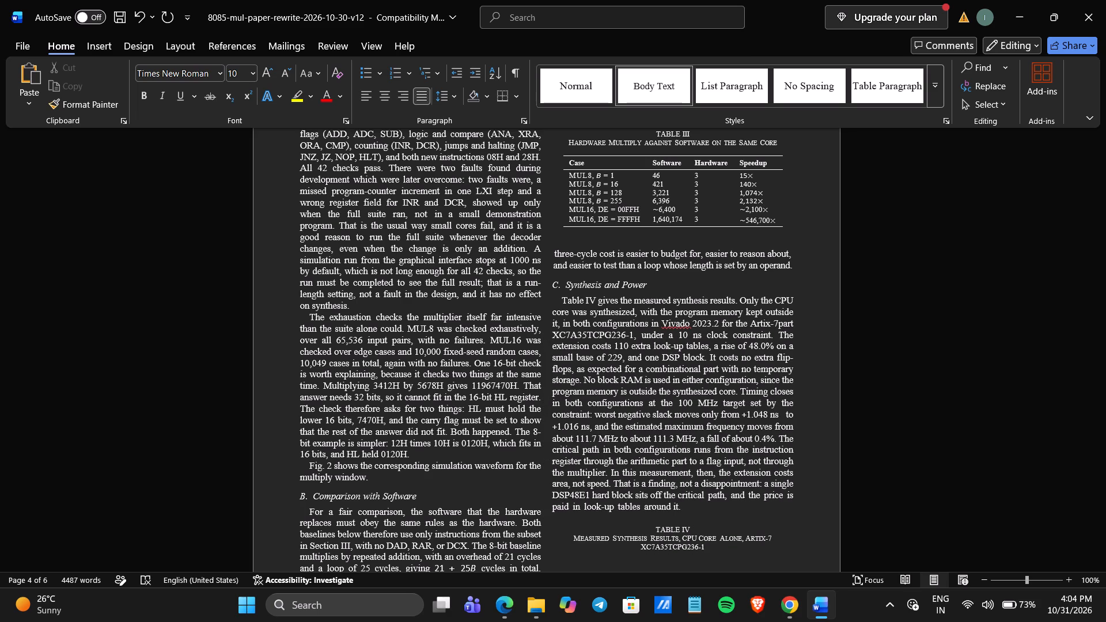
key(Left)
key(Left)
key(Left)
key(Left)
key(space)
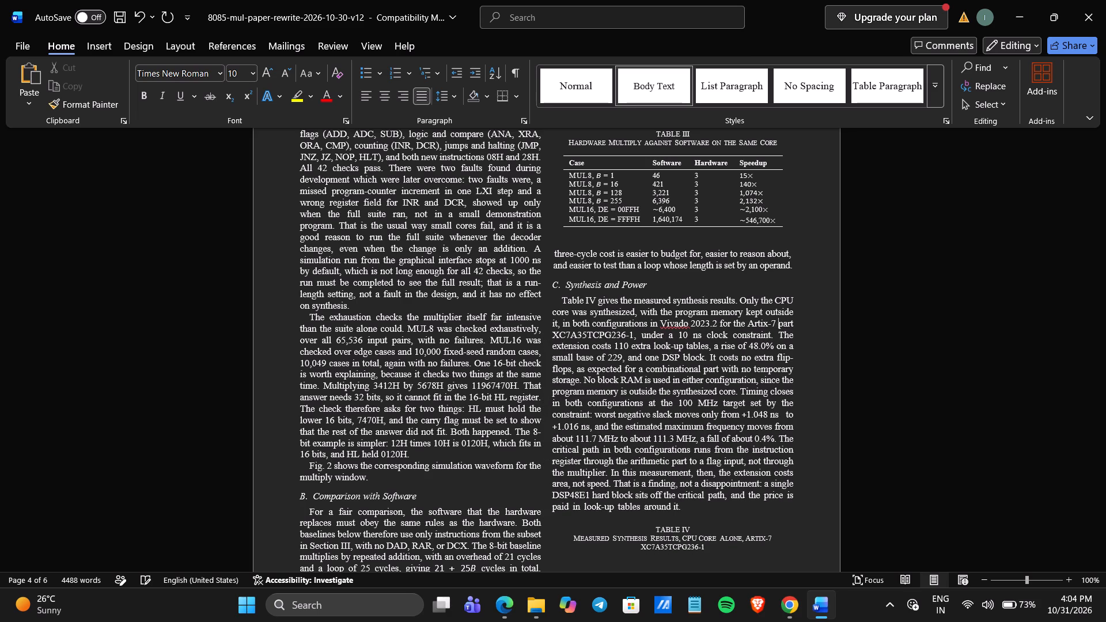
click(812, 316)
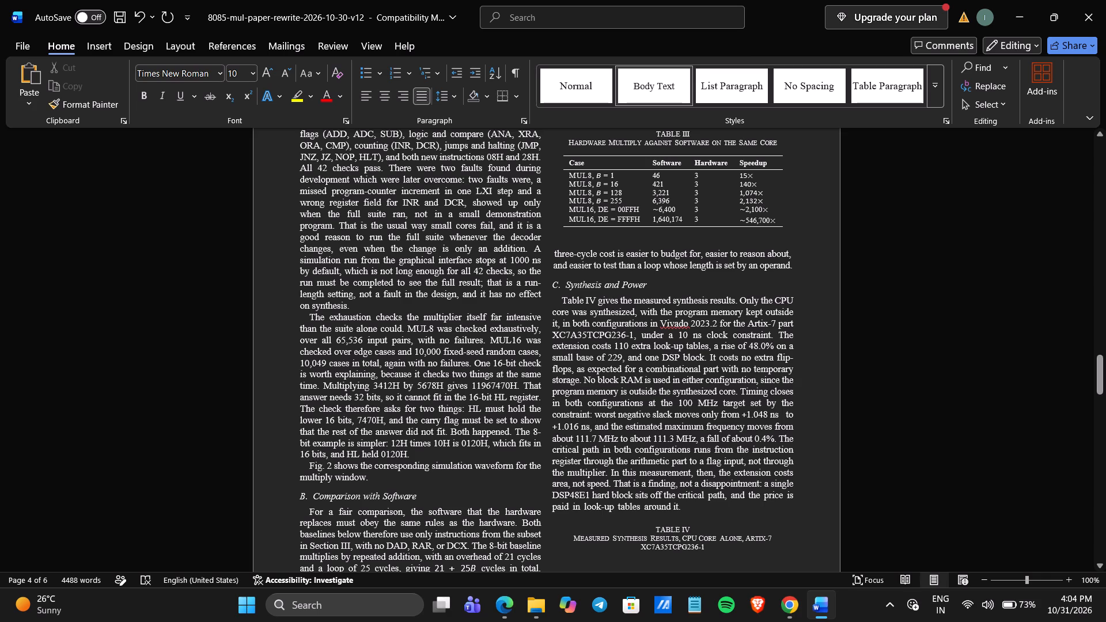
Check the spelling suggestions for "Vivado" in the first Synthesis and Power paragraph.
click(675, 323)
right_click(675, 323)
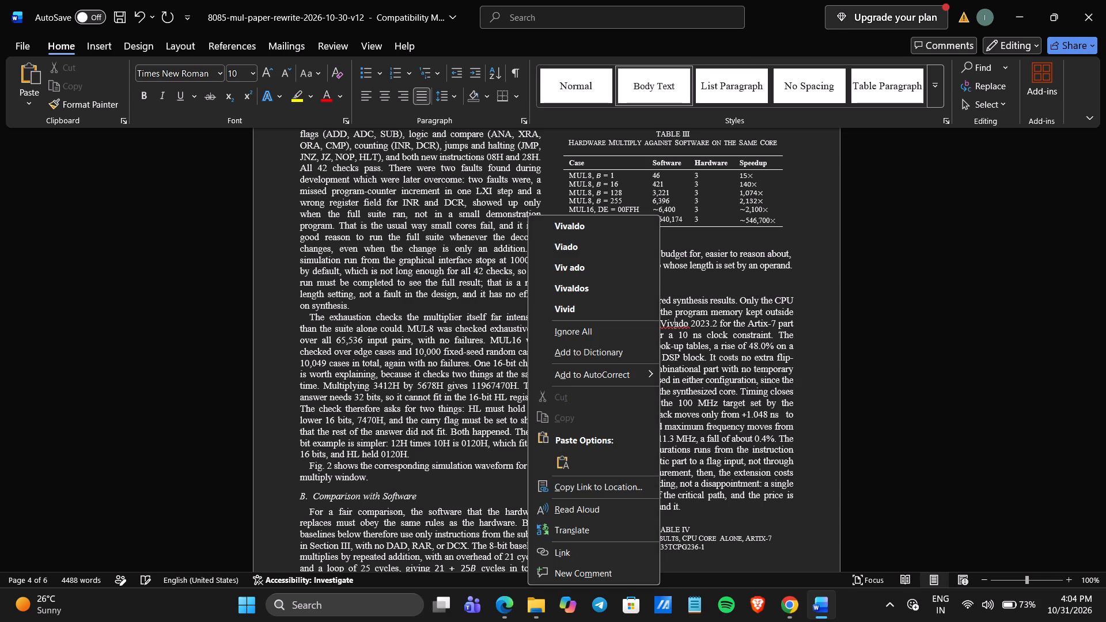
click(827, 310)
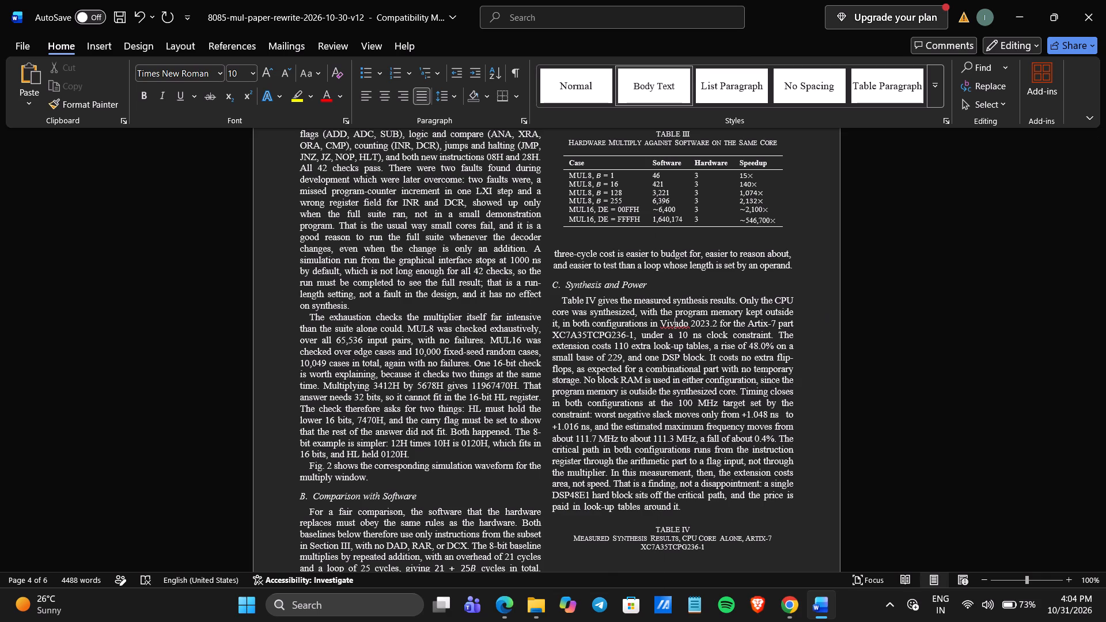
Replace "that" with "which" after "the software" in the first sentence of the Comparison with Software section.
scroll(700, 382, down, 2)
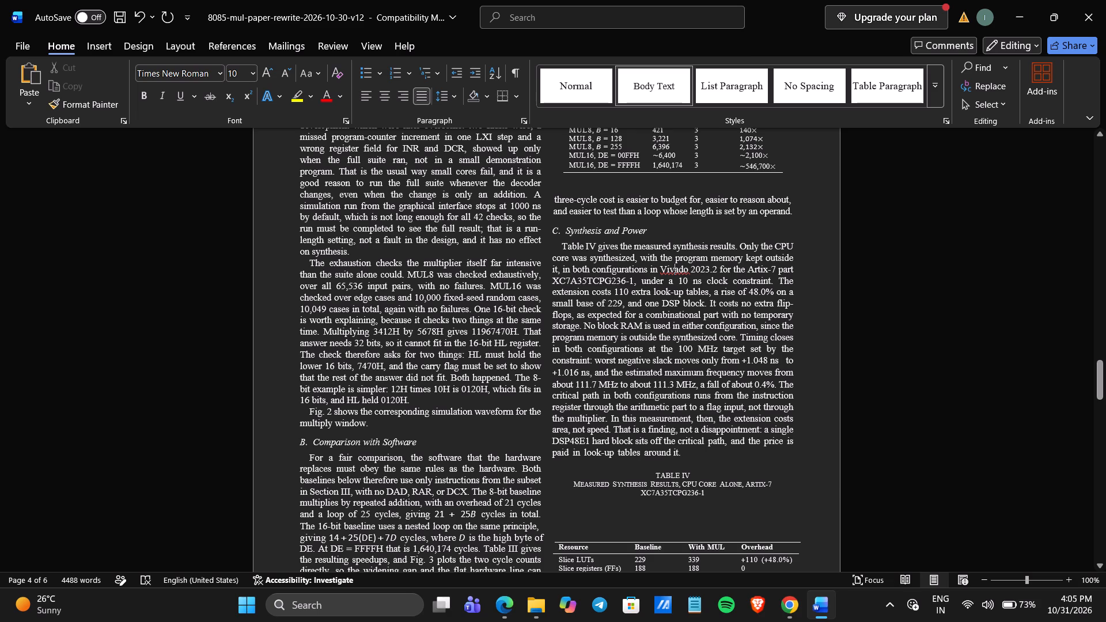
click(484, 460)
key(BackSpace)
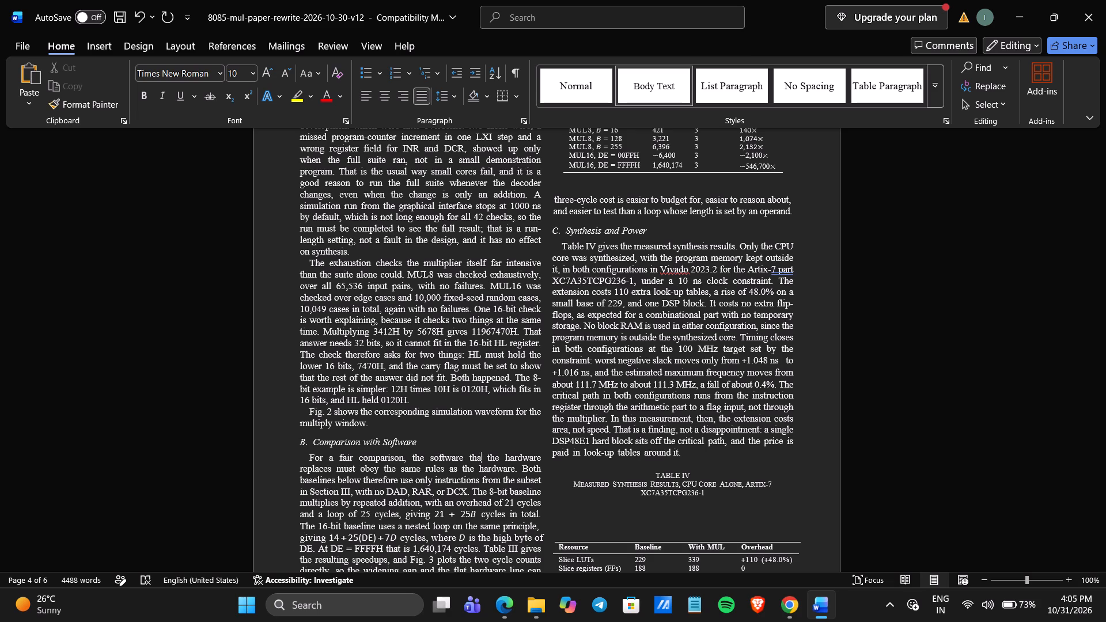
key(BackSpace)
key(BackSpace)
key(BackSpace)
text(which)
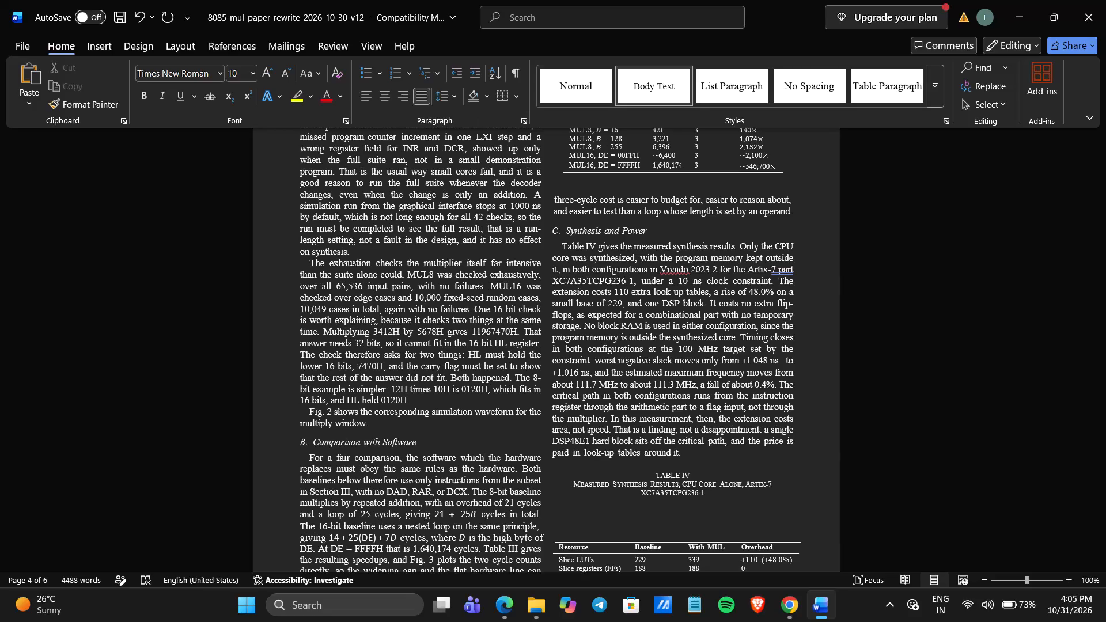
Proofread the Comparison with Software paragraphs and the adjoining Synthesis and Power text around Table IV.
scroll(484, 460, down, 1)
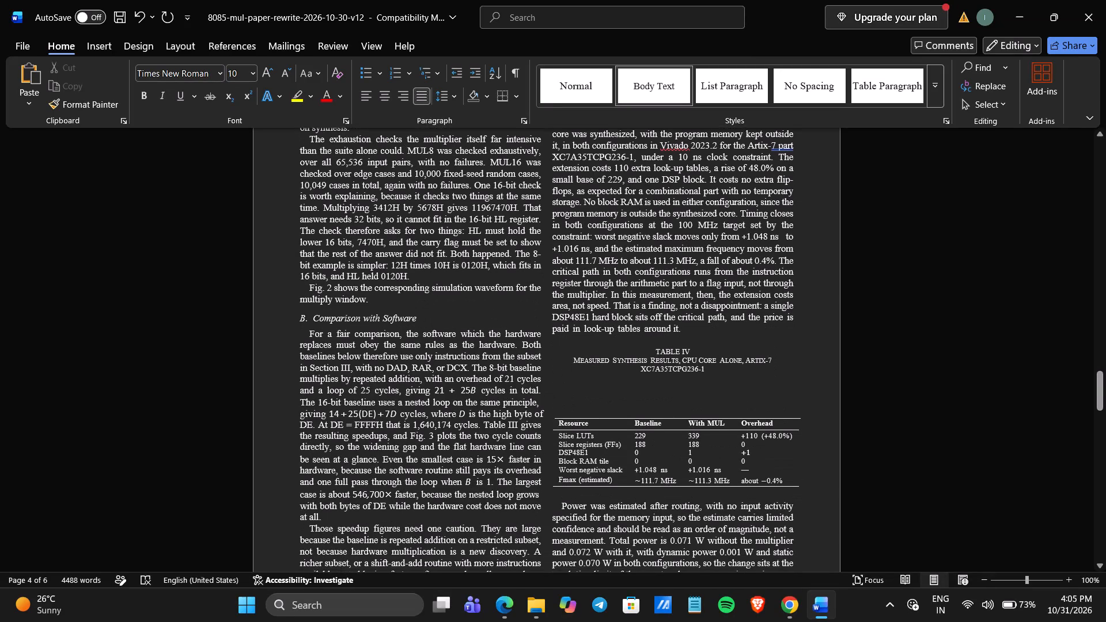
scroll(484, 460, down, 1)
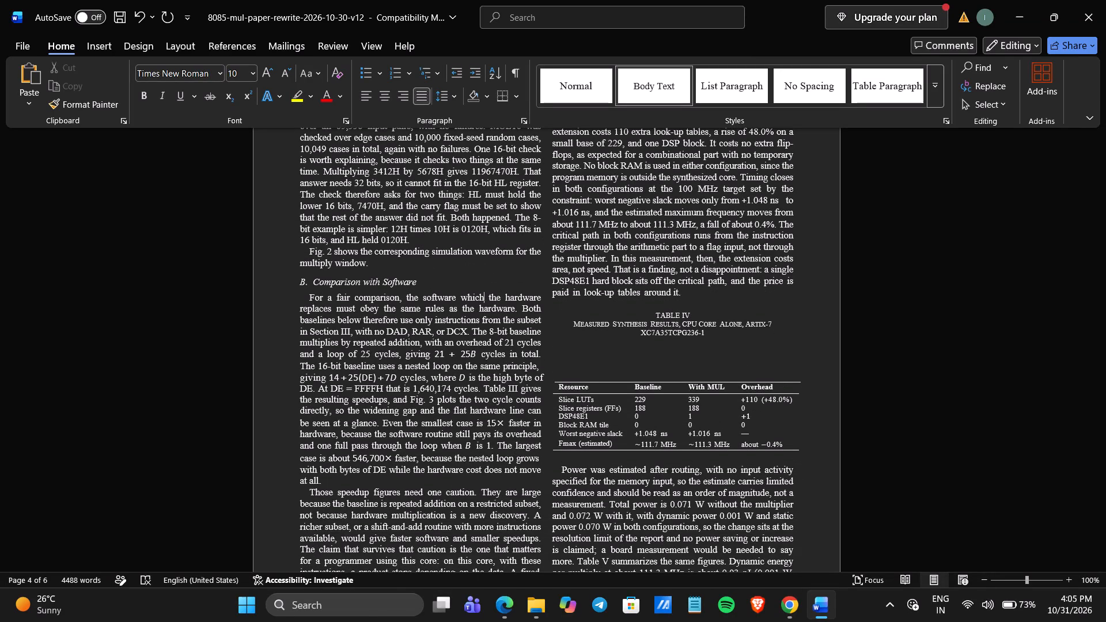
scroll(484, 460, down, 1)
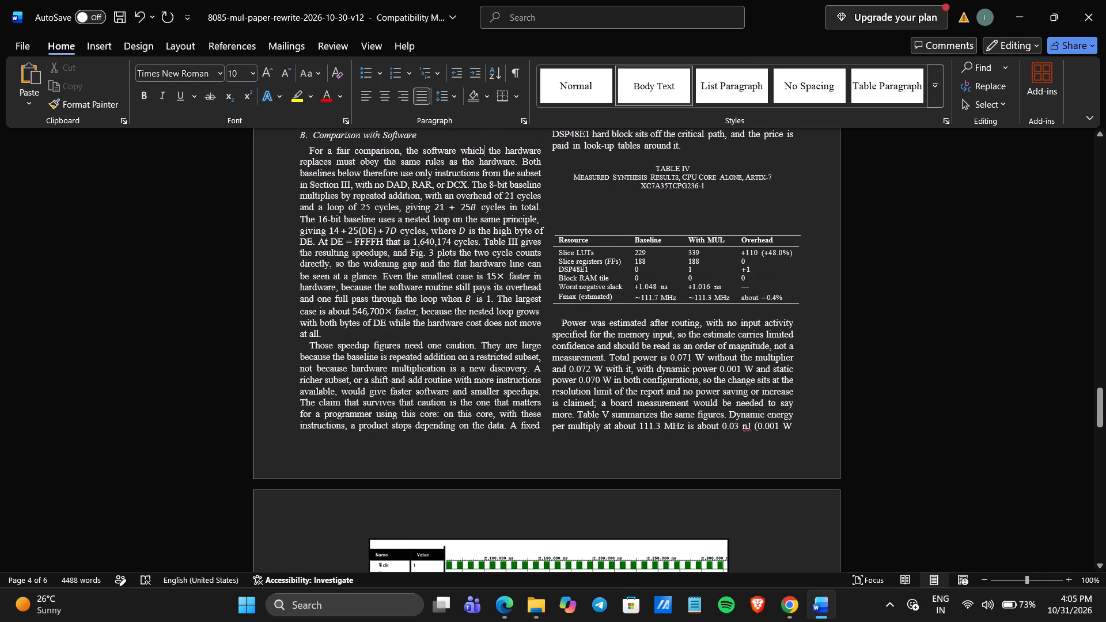
scroll(484, 460, up, 1)
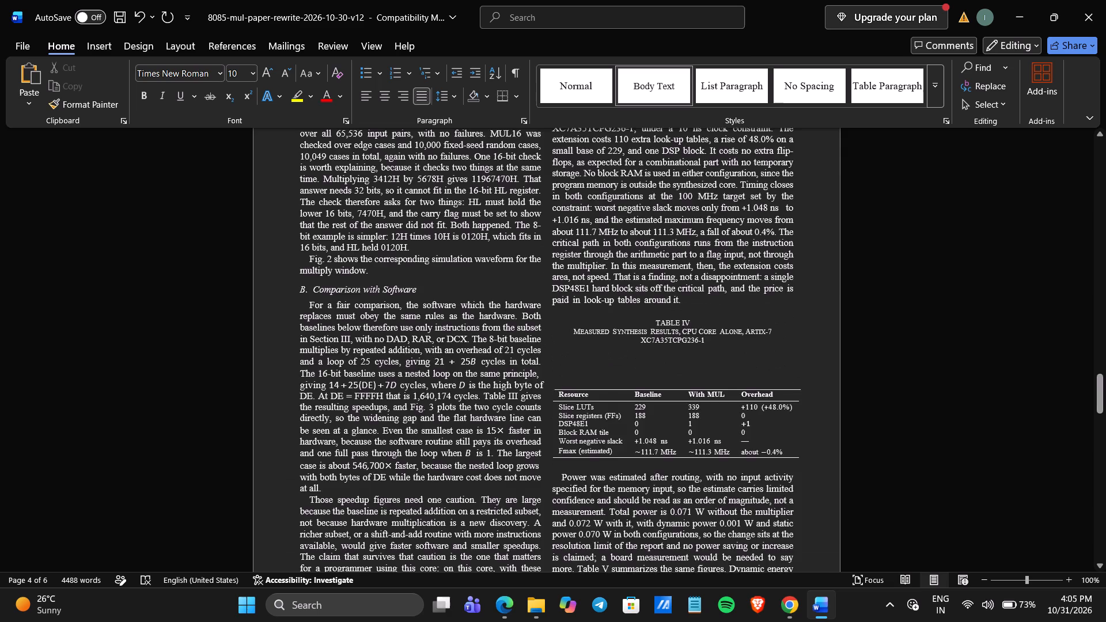
scroll(484, 460, up, 1)
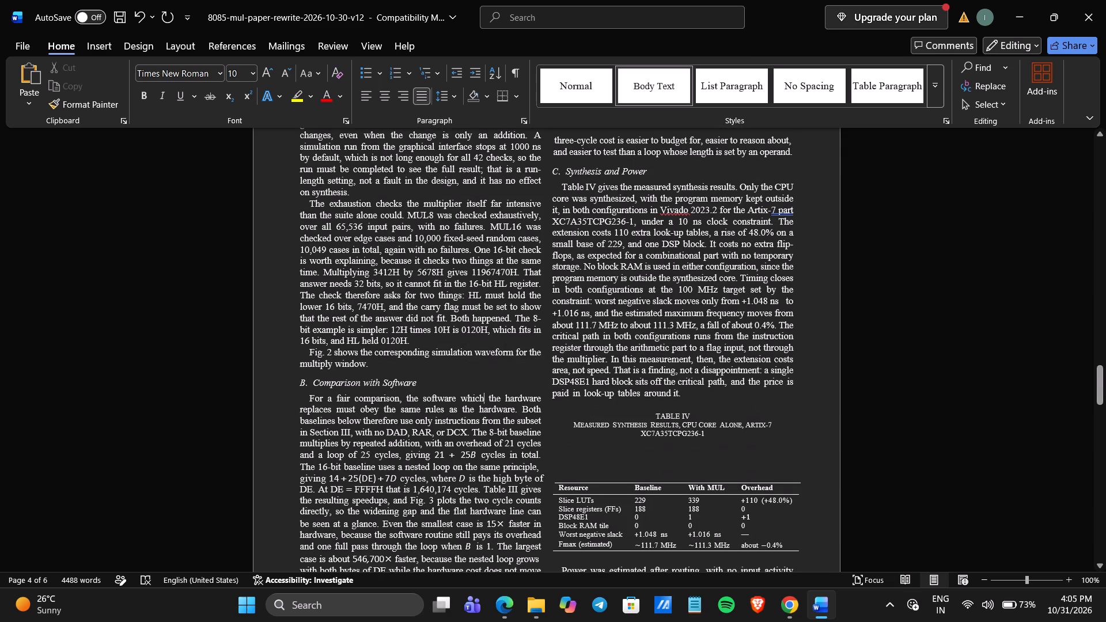
scroll(484, 460, down, 1)
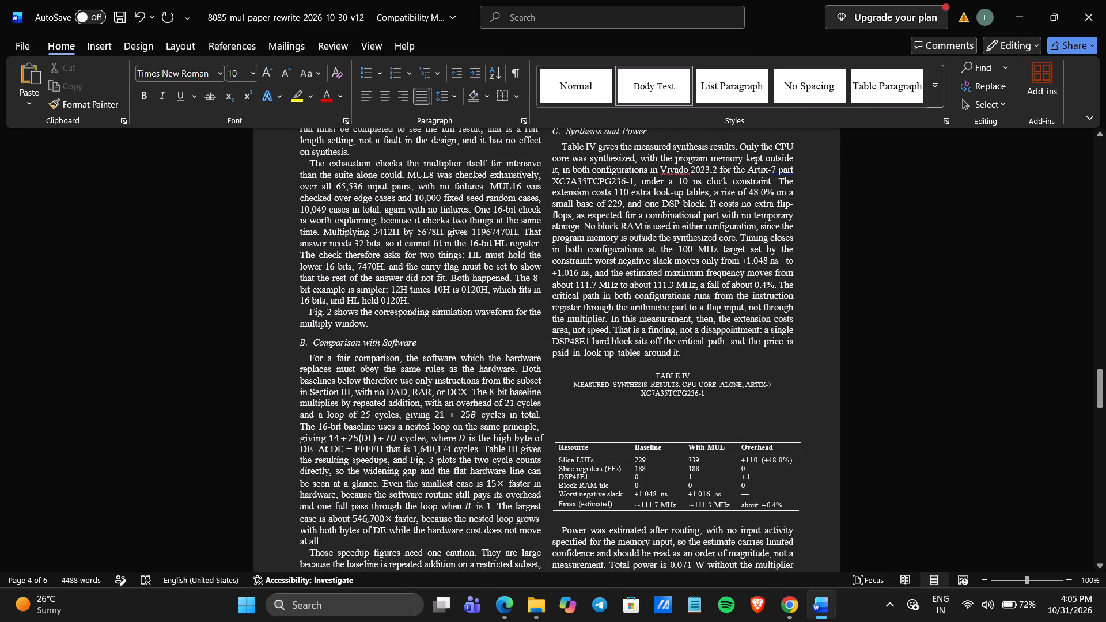
scroll(467, 446, down, 1)
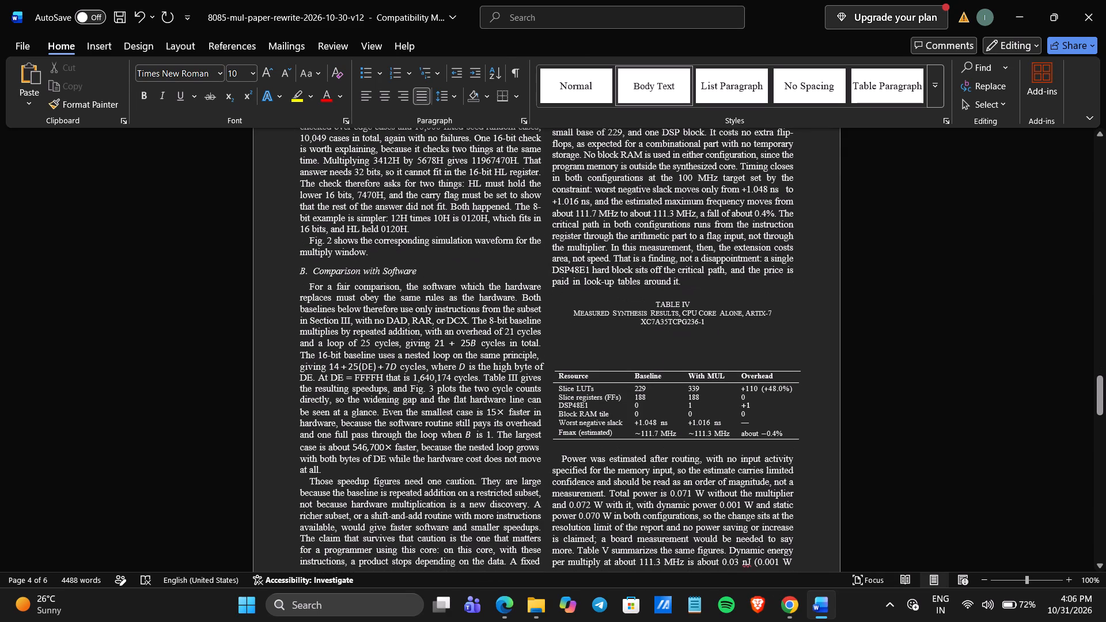
scroll(467, 446, down, 1)
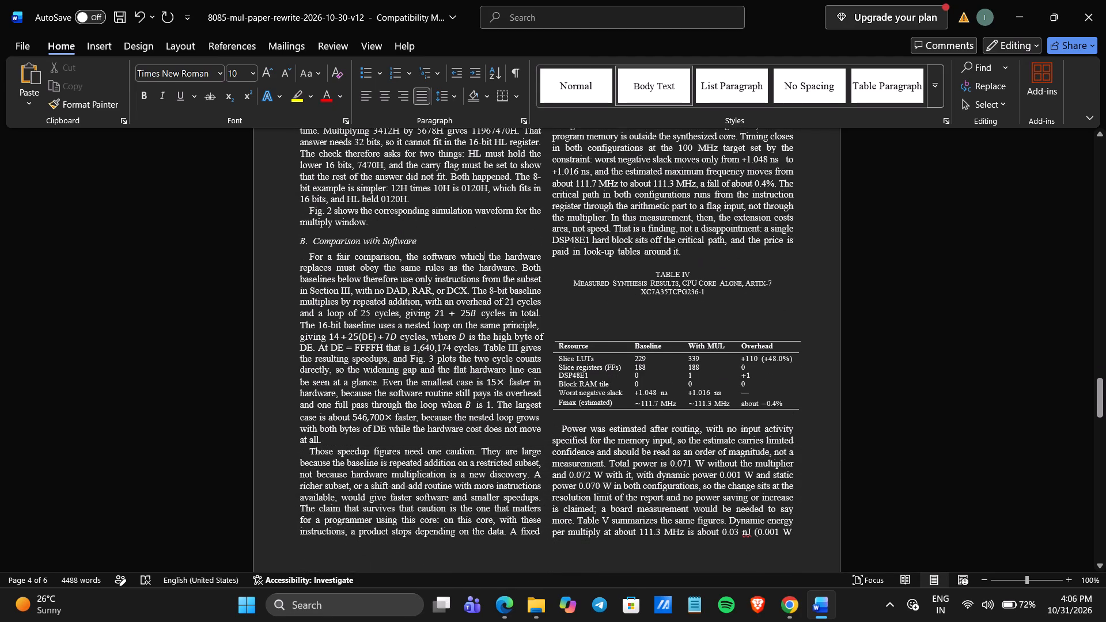
scroll(456, 408, down, 1)
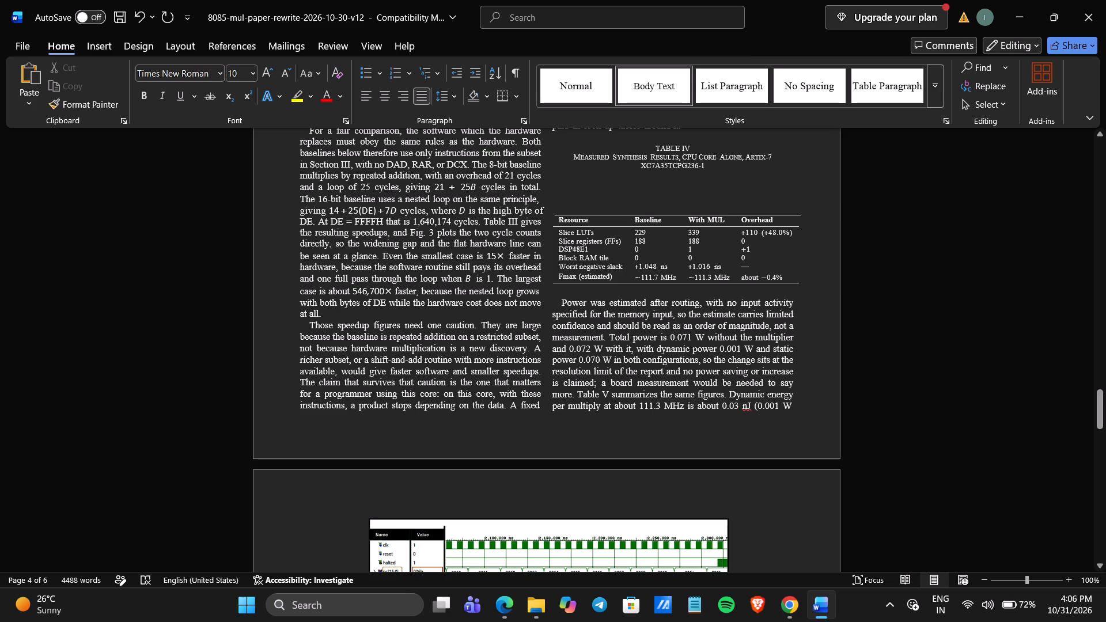
Replace the multiplication sign after 15 with the word "times", preceded by a space, in the smallest-case sentence of Comparison with Software.
click(505, 256)
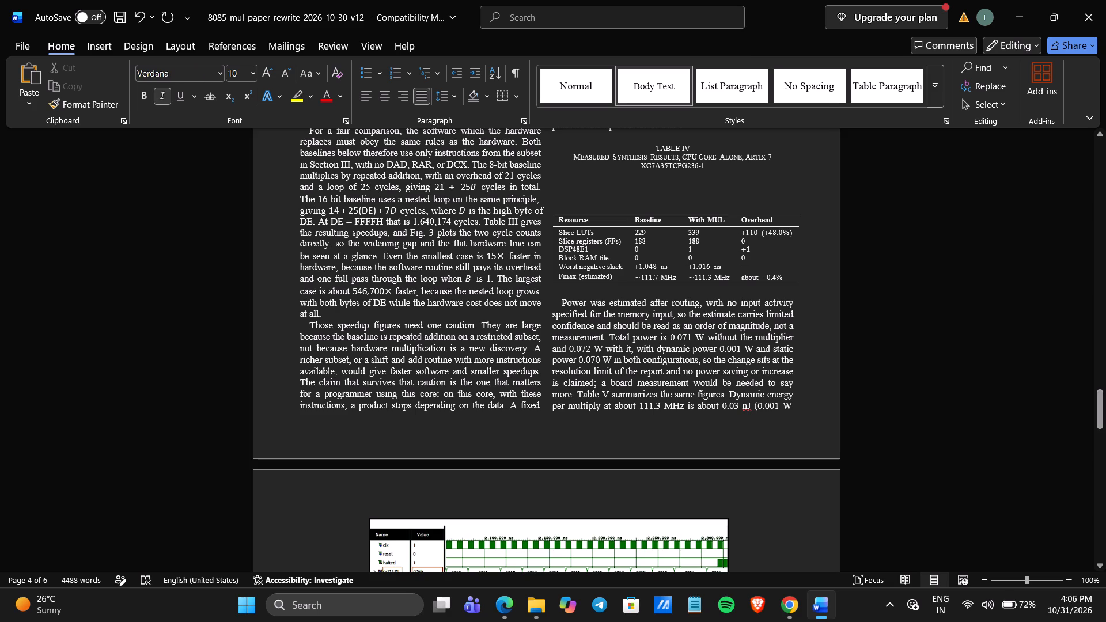
key(BackSpace)
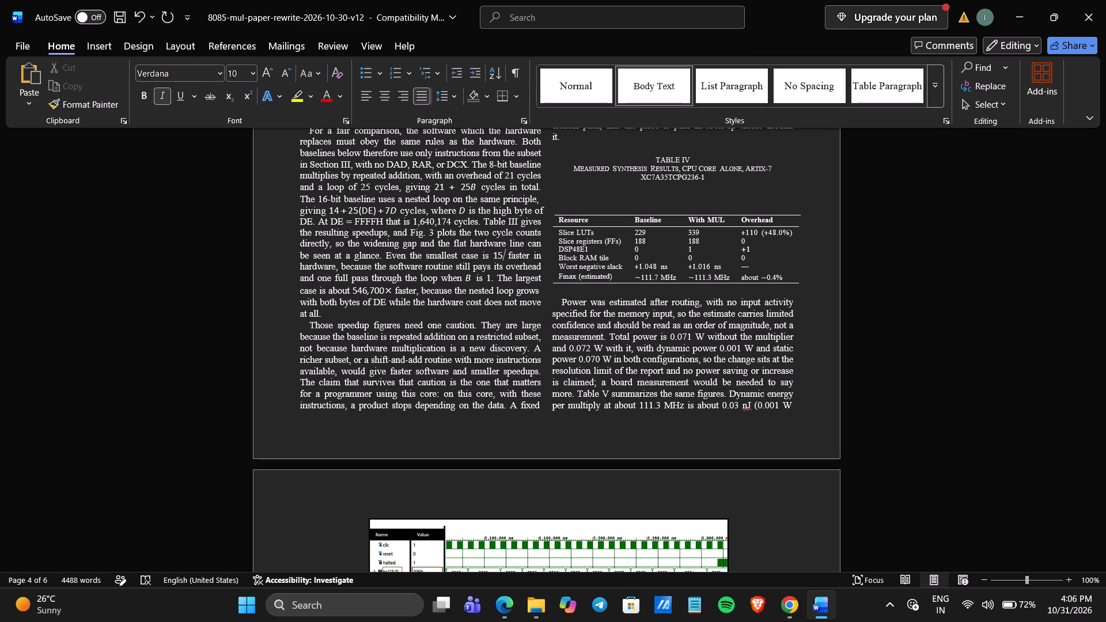
text(times)
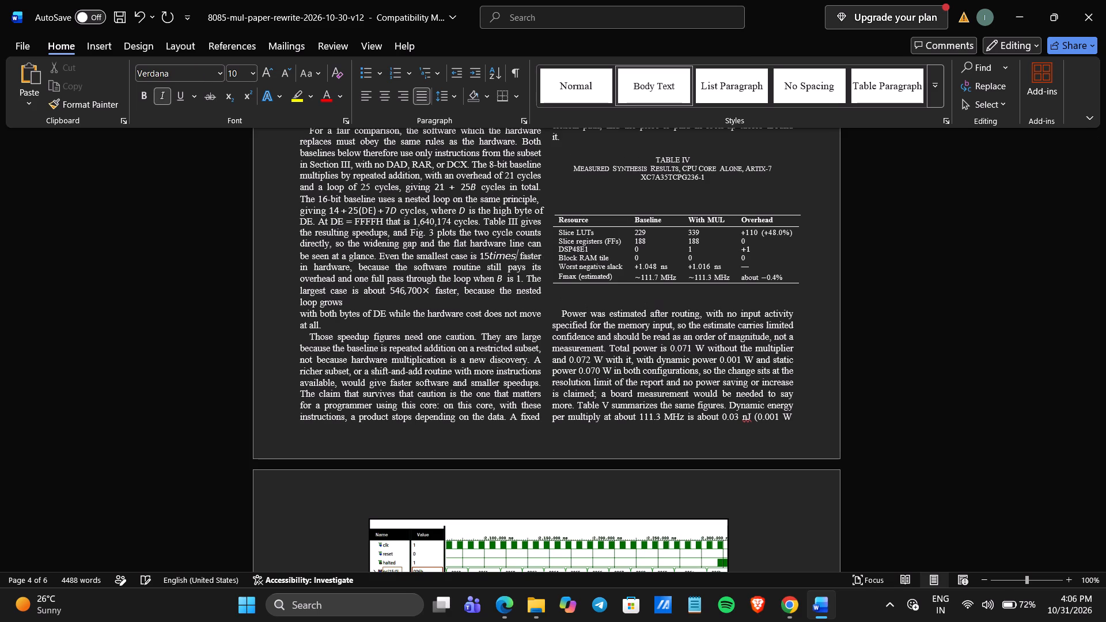
key(BackSpace)
key(BackSpace)
key(BackSpace)
key(BackSpace)
key(BackSpace)
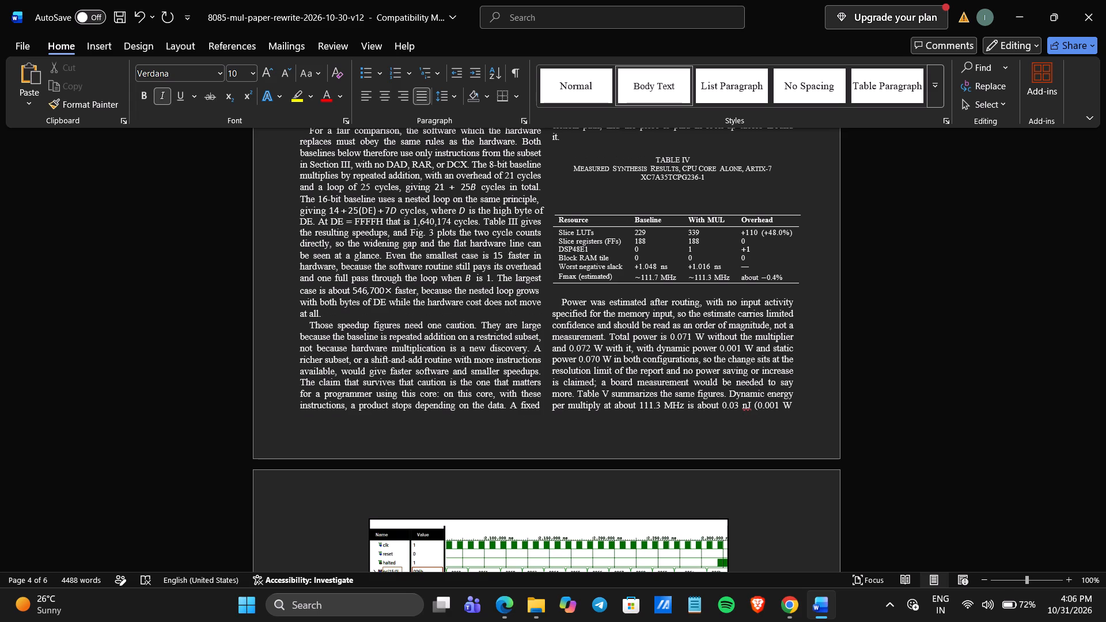
text(timr)
key(BackSpace)
key(BackSpace)
key(BackSpace)
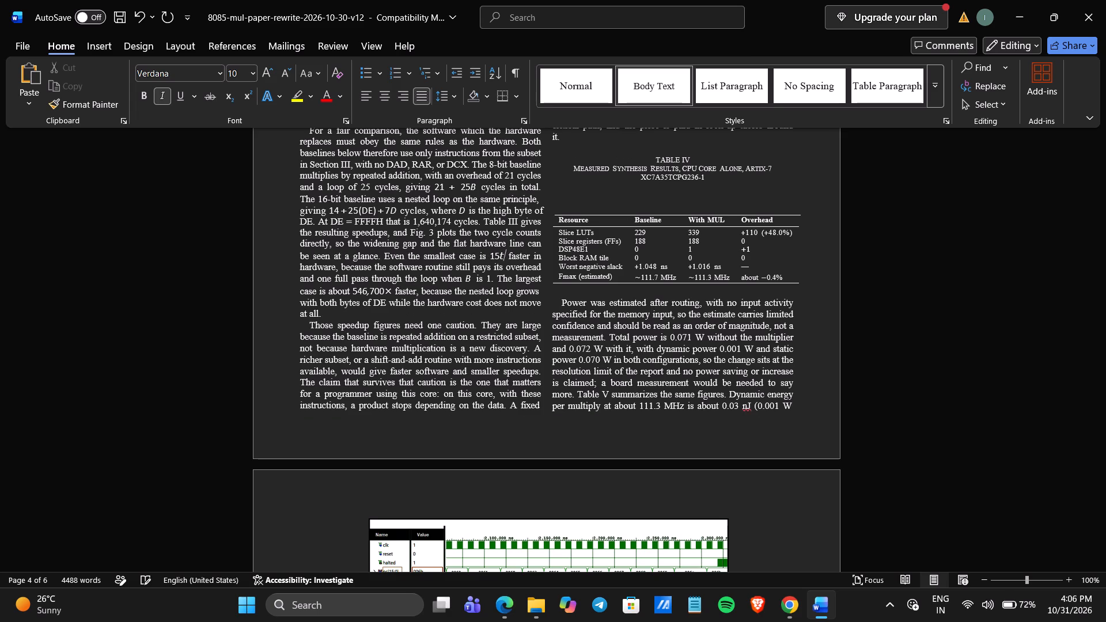
key(backslash)
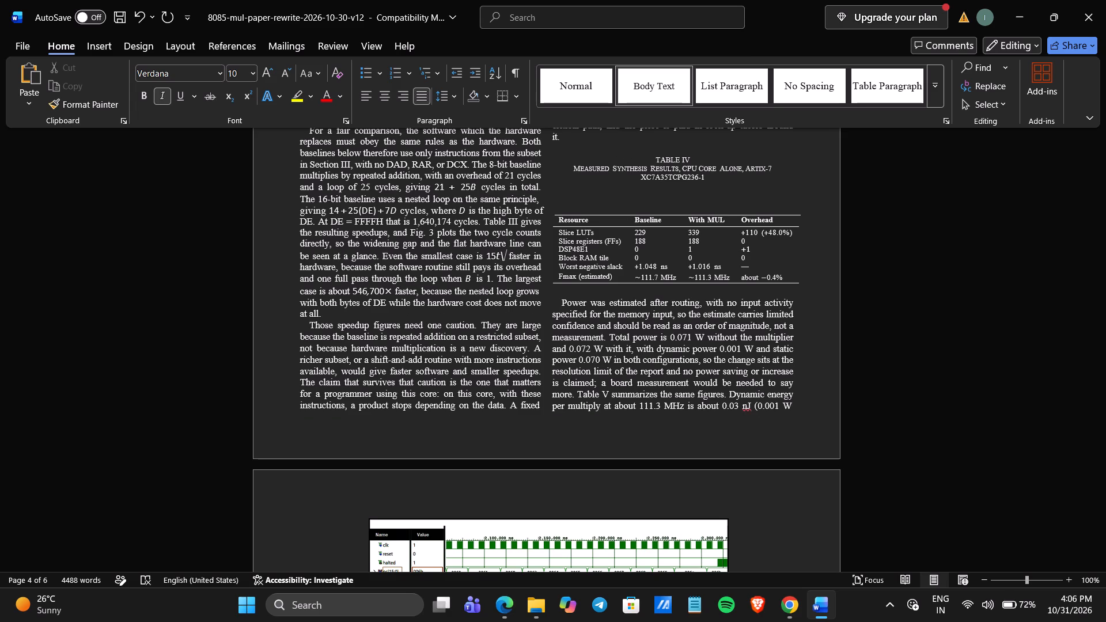
key(BackSpace)
key(BackSpace)
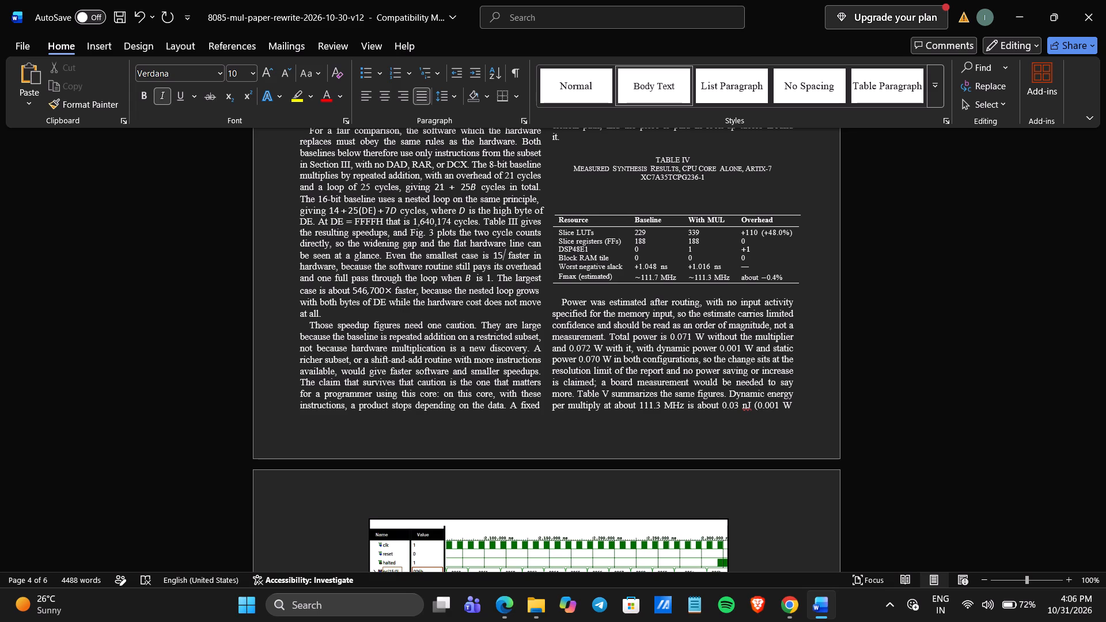
click(518, 259)
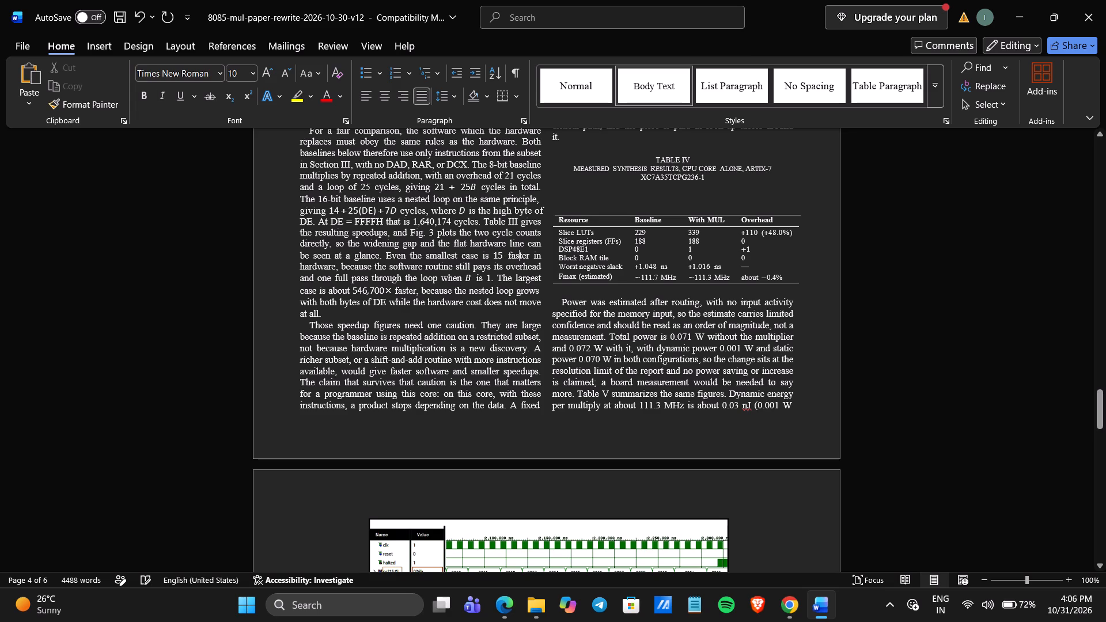
click(503, 254)
text(timez)
key(BackSpace)
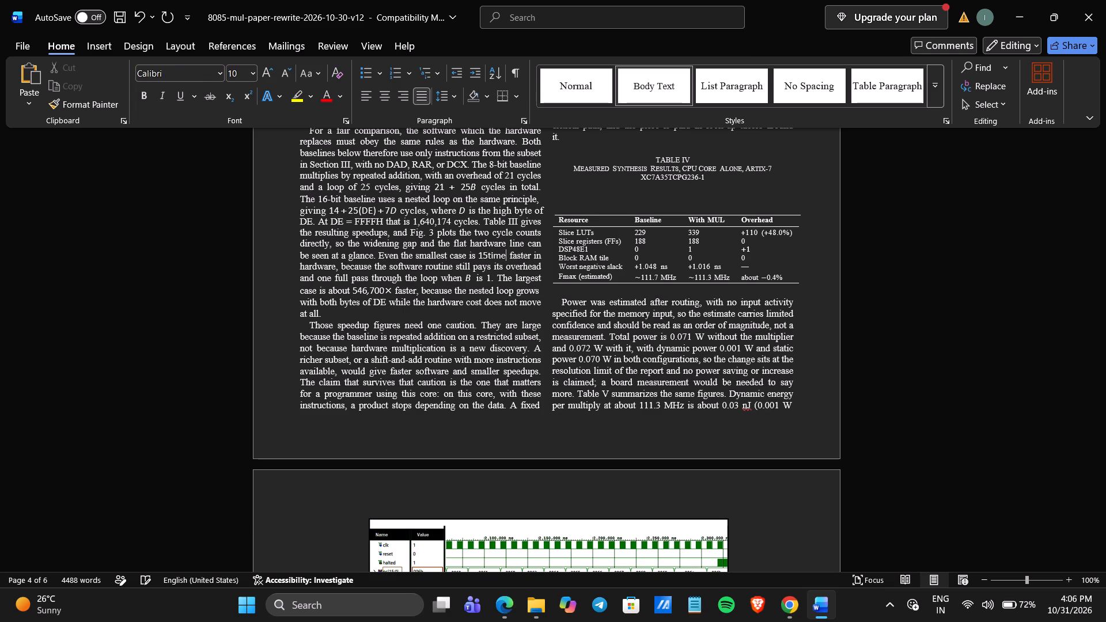
key(s)
key(Left)
key(Left)
key(Left)
key(Left)
key(Left)
key(space)
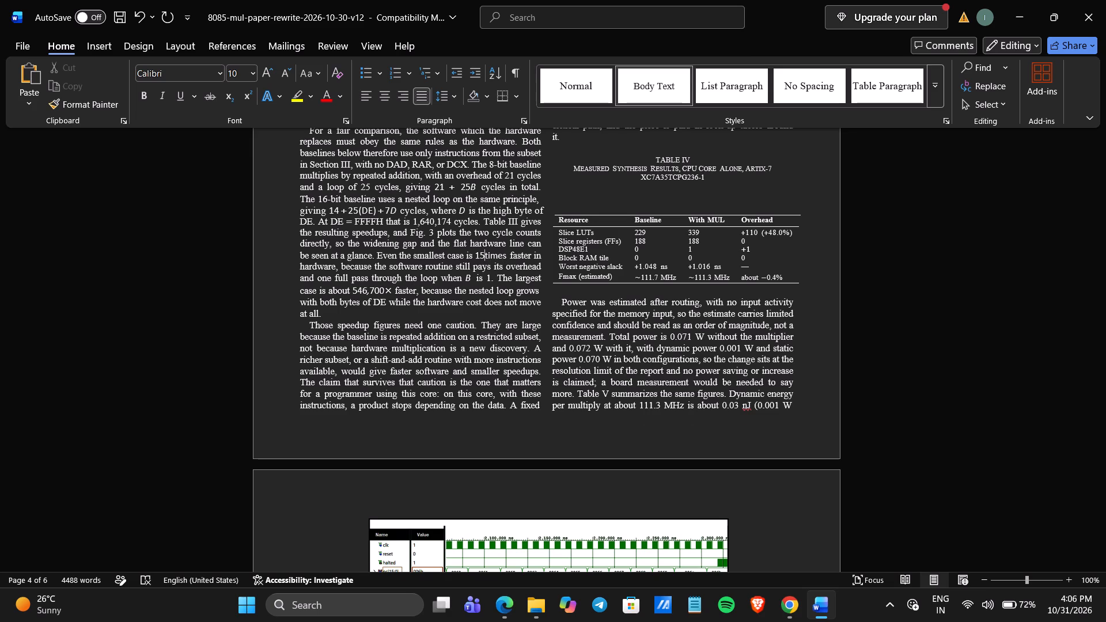
Set the font of the word "times" after 15 in the smallest-case sentence to Times New Roman.
click(509, 256)
right_click(509, 256)
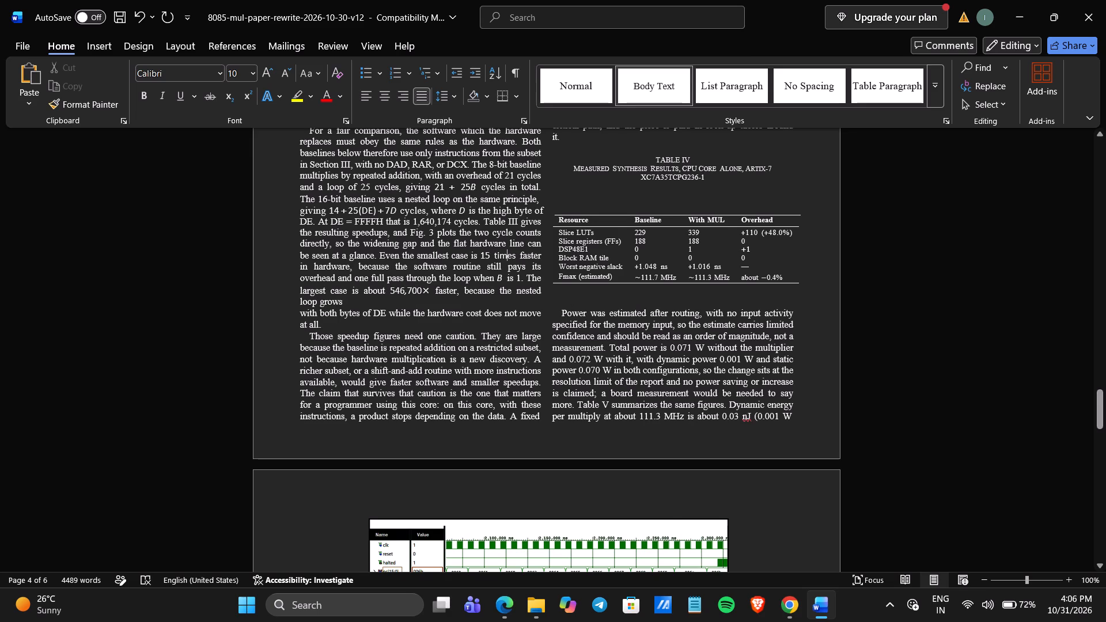
click(488, 250)
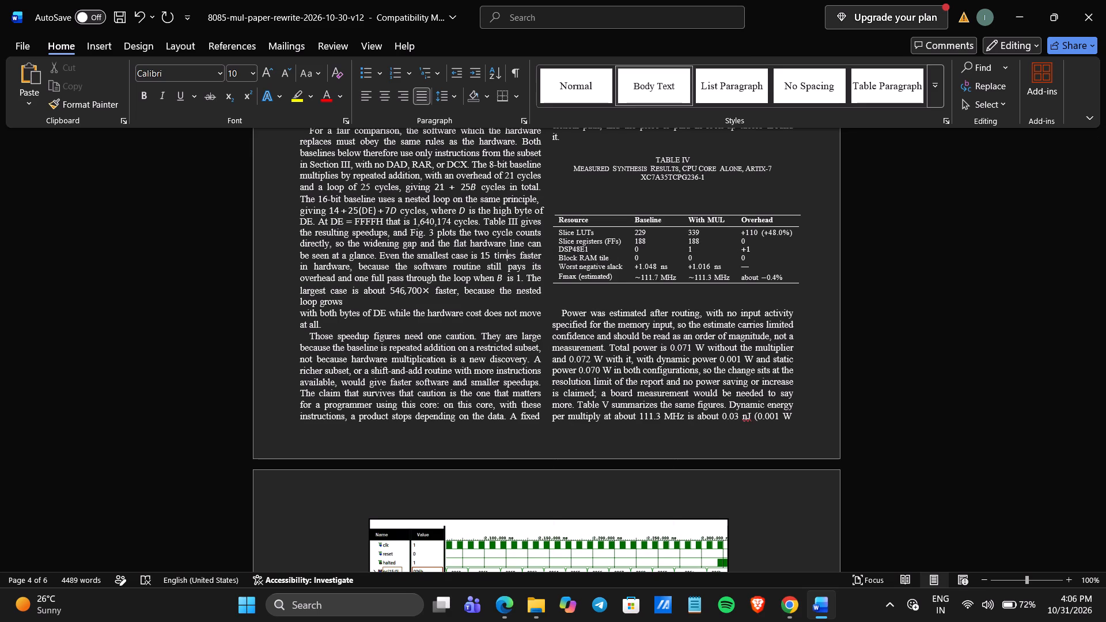
click(522, 252)
right_click(522, 252)
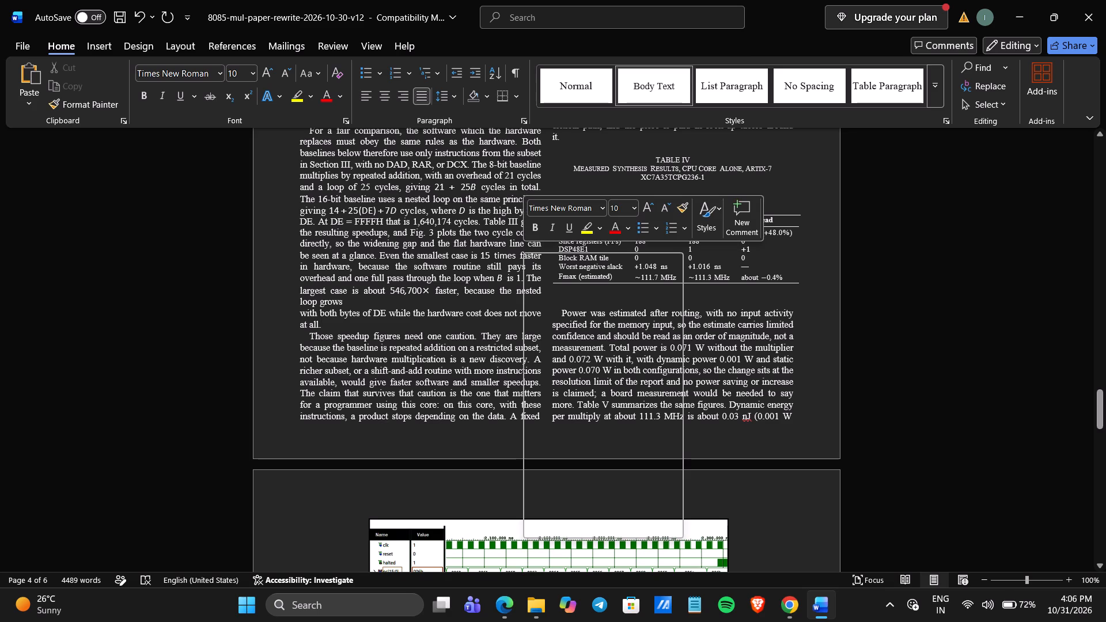
click(504, 254)
double_click(508, 255)
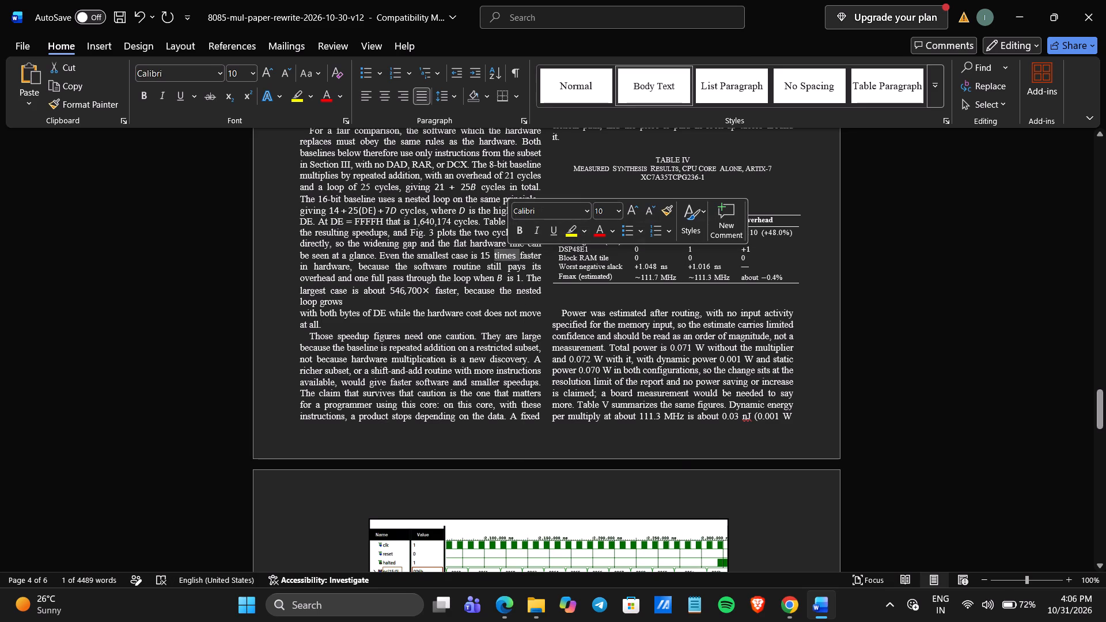
double_click(534, 255)
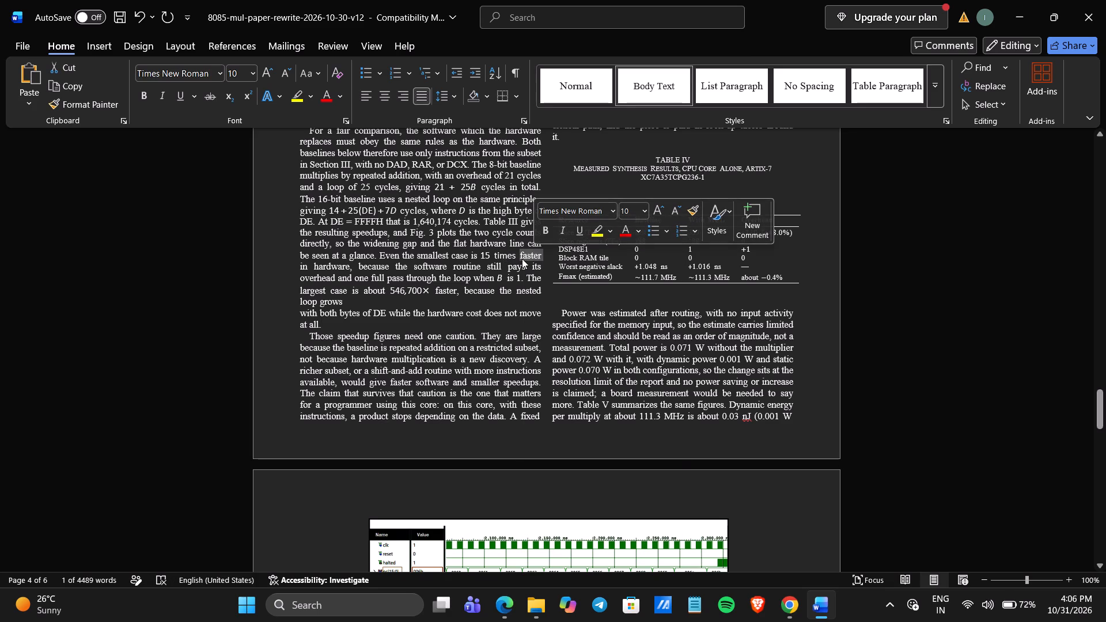
double_click(507, 257)
click(546, 211)
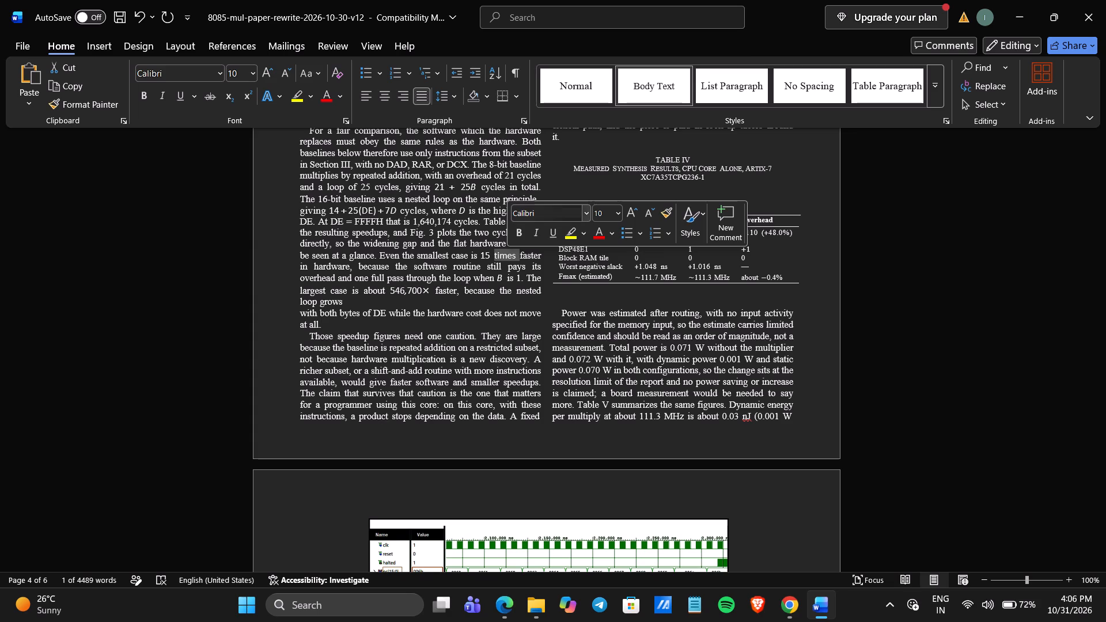
click(589, 212)
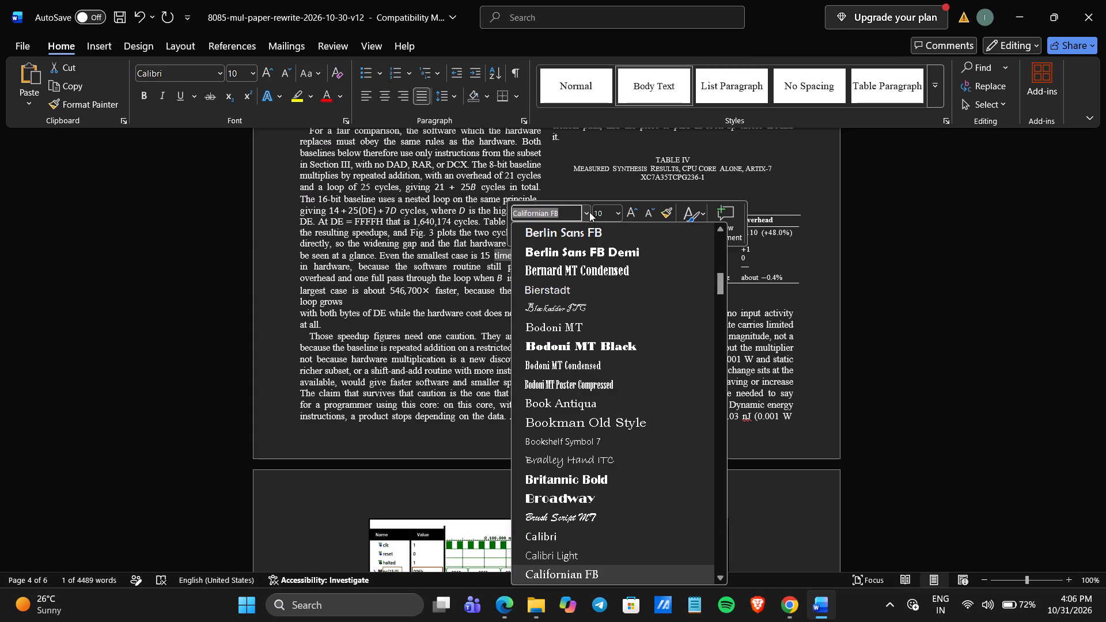
key(BackSpace)
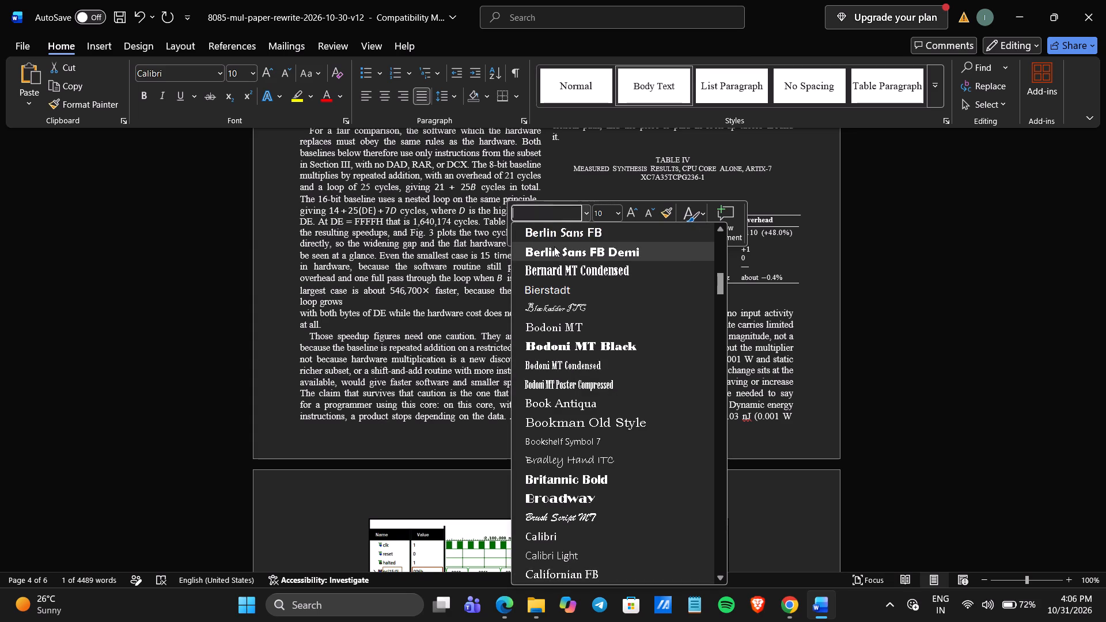
text(ne)
text(w)
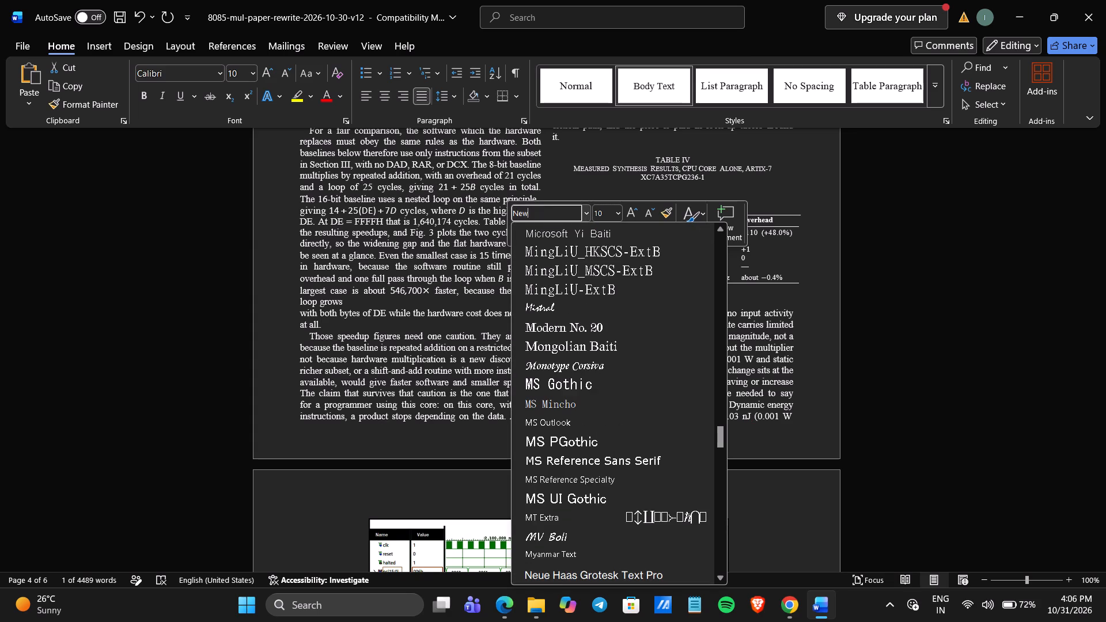
key(space)
text(times)
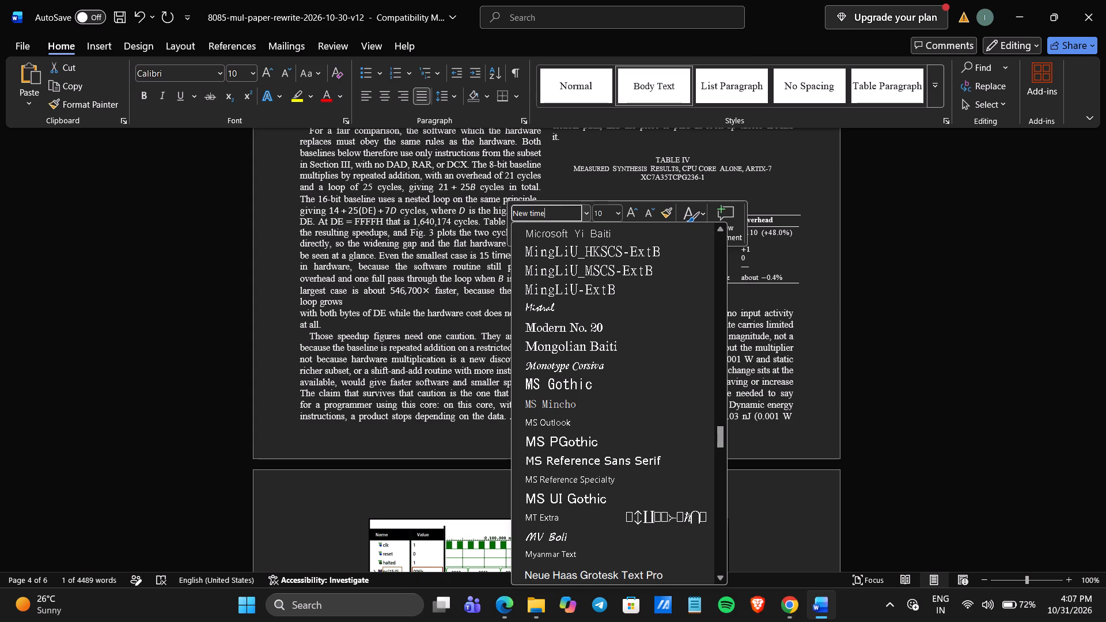
key(space)
text(roman)
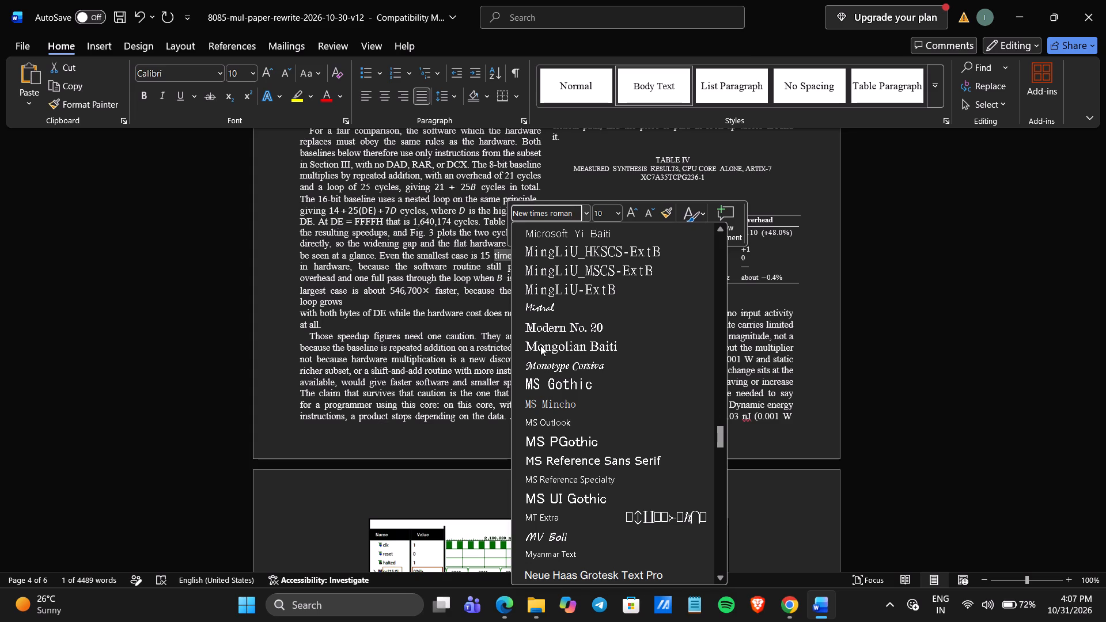
key(BackSpace)
key(BackSpace)
key(BackSpace)
key(BackSpace)
key(BackSpace)
key(BackSpace)
key(BackSpace)
key(BackSpace)
key(BackSpace)
key(BackSpace)
key(BackSpace)
key(BackSpace)
key(BackSpace)
key(BackSpace)
key(BackSpace)
key(BackSpace)
key(BackSpace)
key(BackSpace)
key(BackSpace)
key(BackSpace)
text(time)
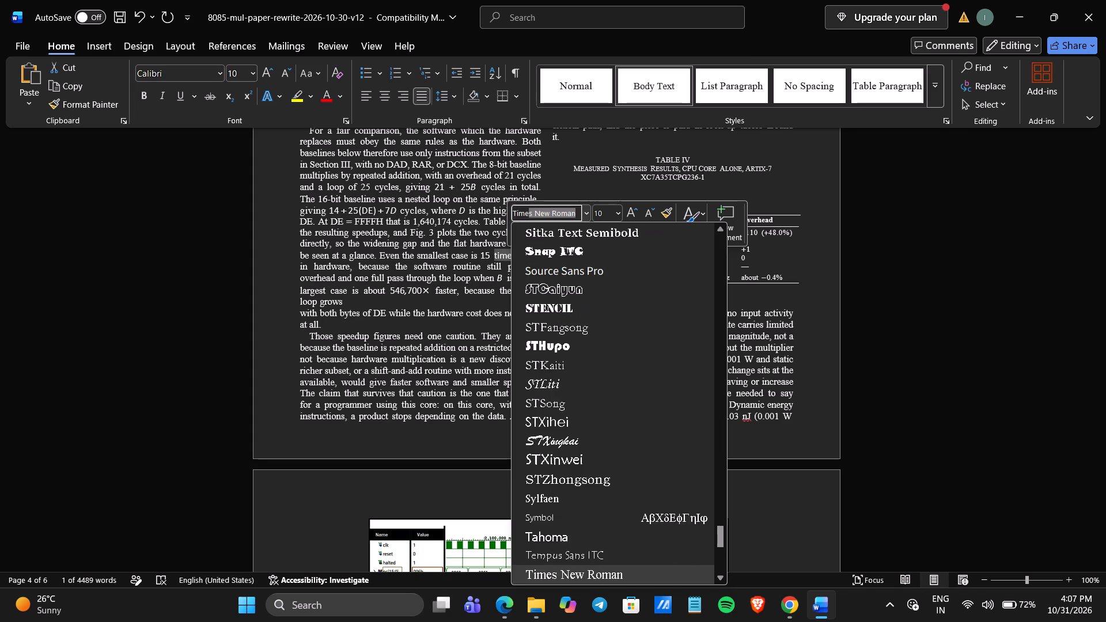
key(Return)
click(567, 183)
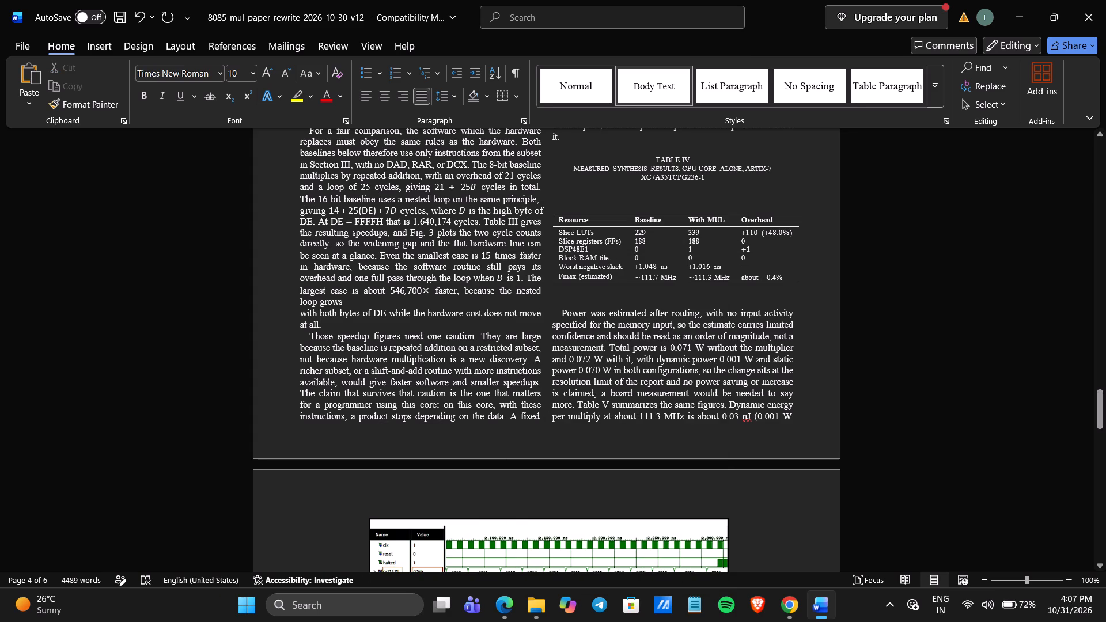
Review the Comparison with Software section, including the word "which" in its first sentence, and the text and figure following it.
scroll(409, 240, up, 1)
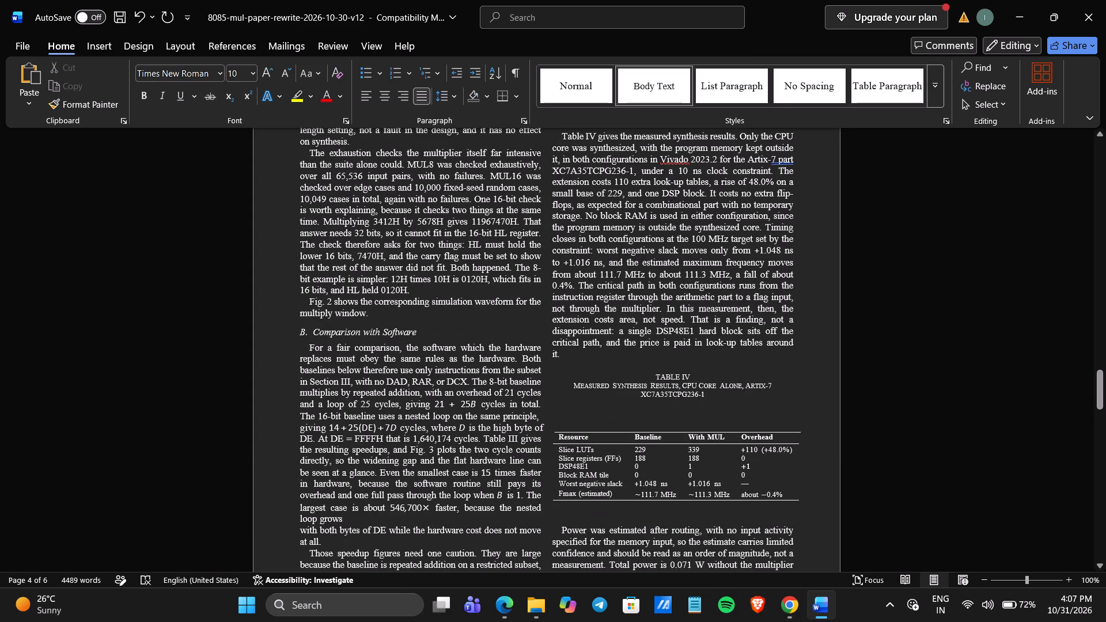
scroll(447, 367, up, 1)
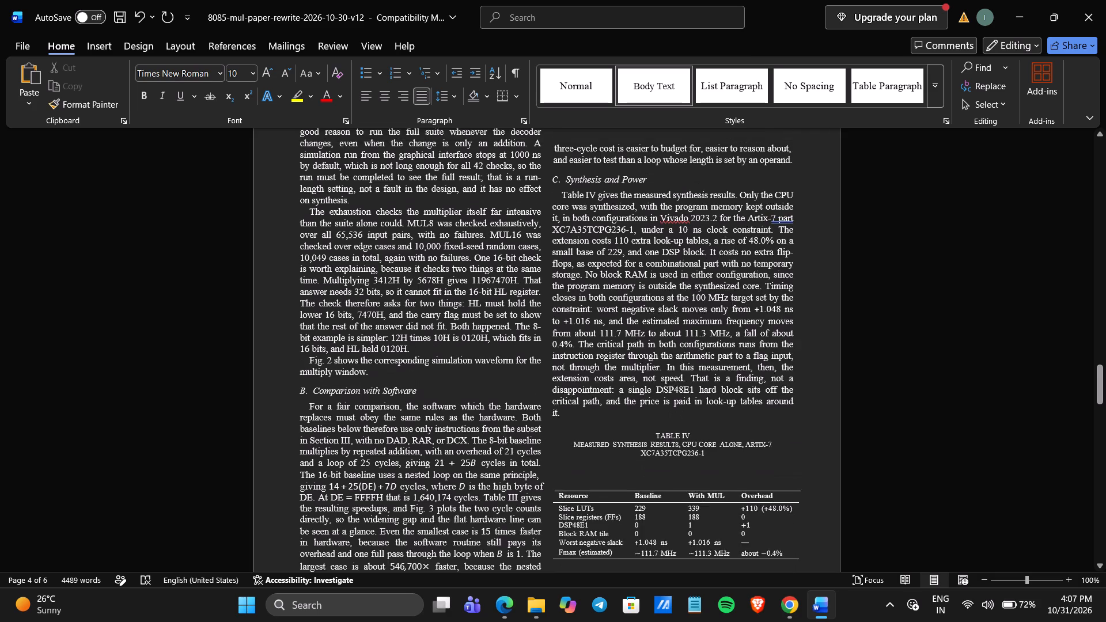
scroll(447, 367, down, 1)
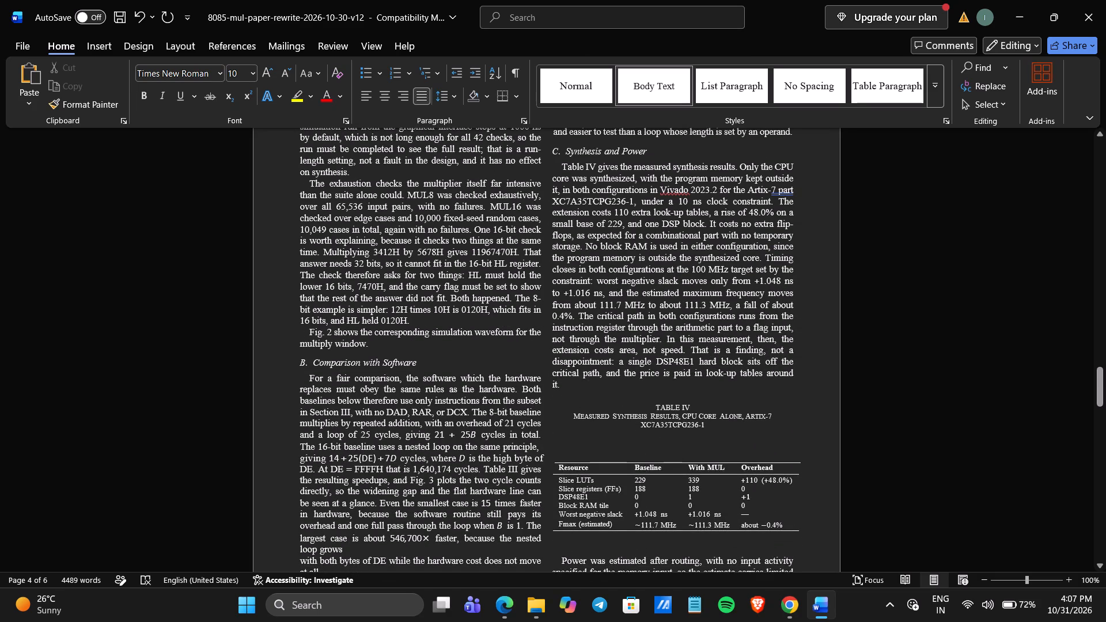
click(471, 381)
double_click(471, 381)
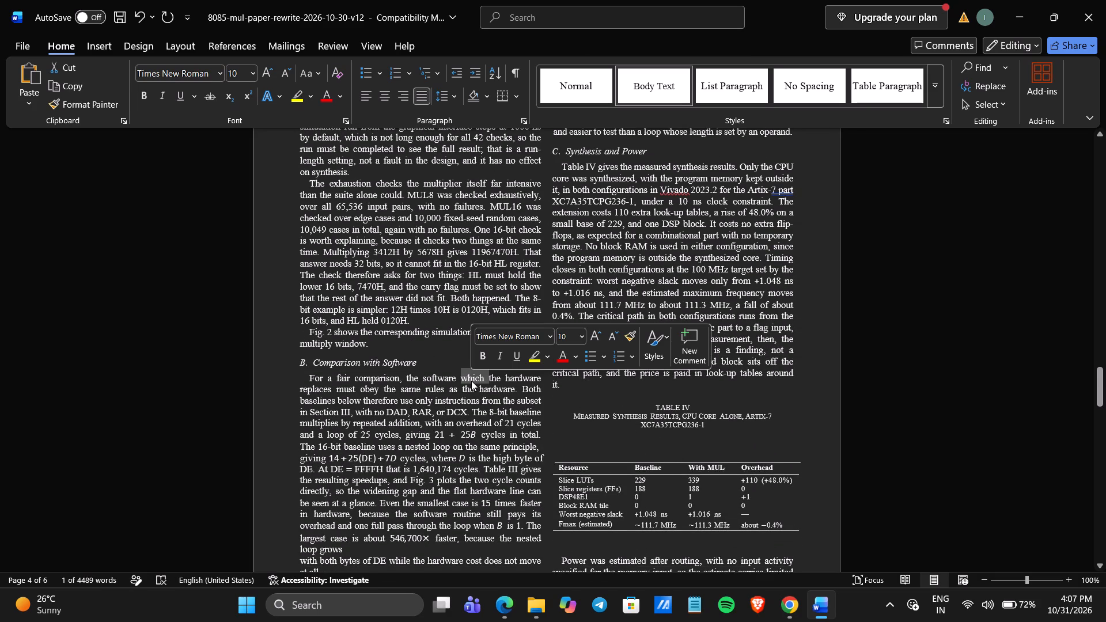
click(453, 365)
scroll(453, 365, down, 1)
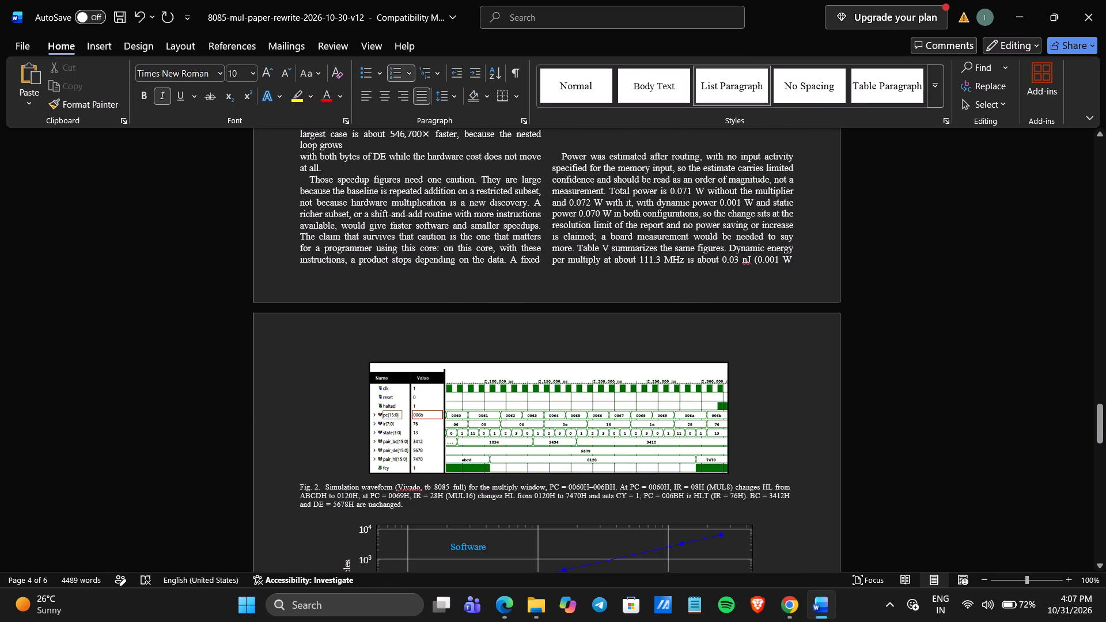
scroll(453, 365, up, 1)
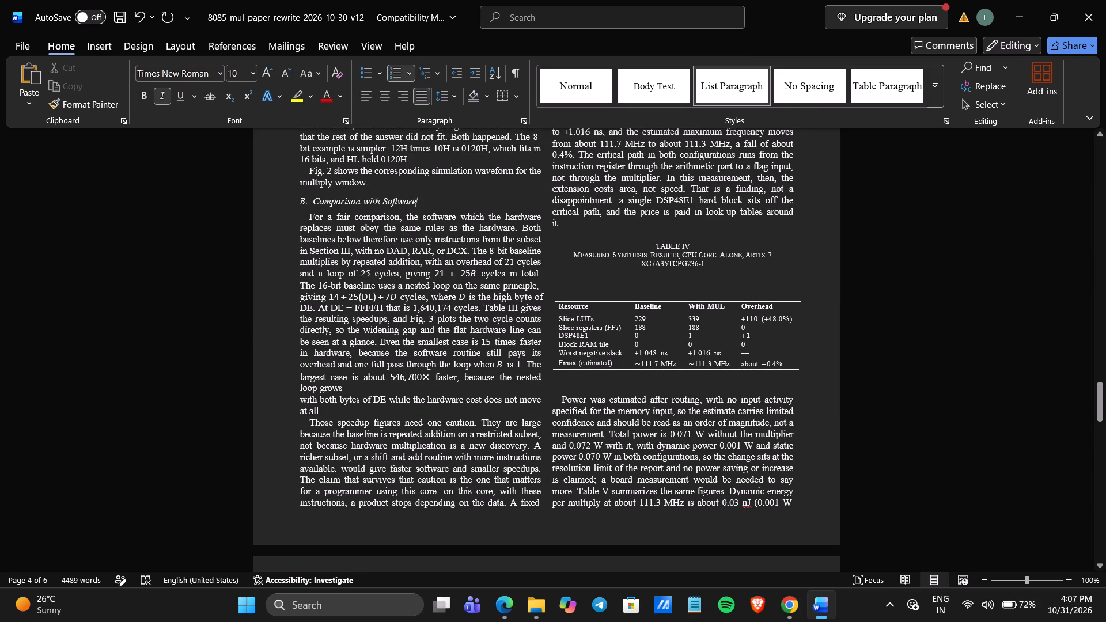
Replace the multiplication sign after 546,700 with the word "times", preceded by a space, in the largest-case sentence.
click(429, 380)
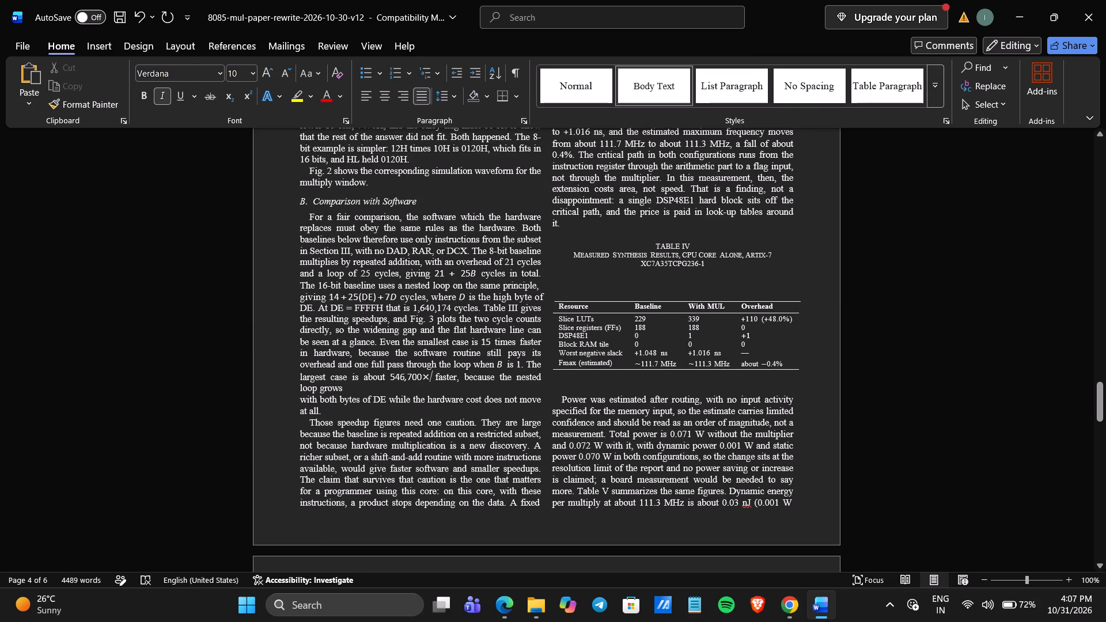
key(BackSpace)
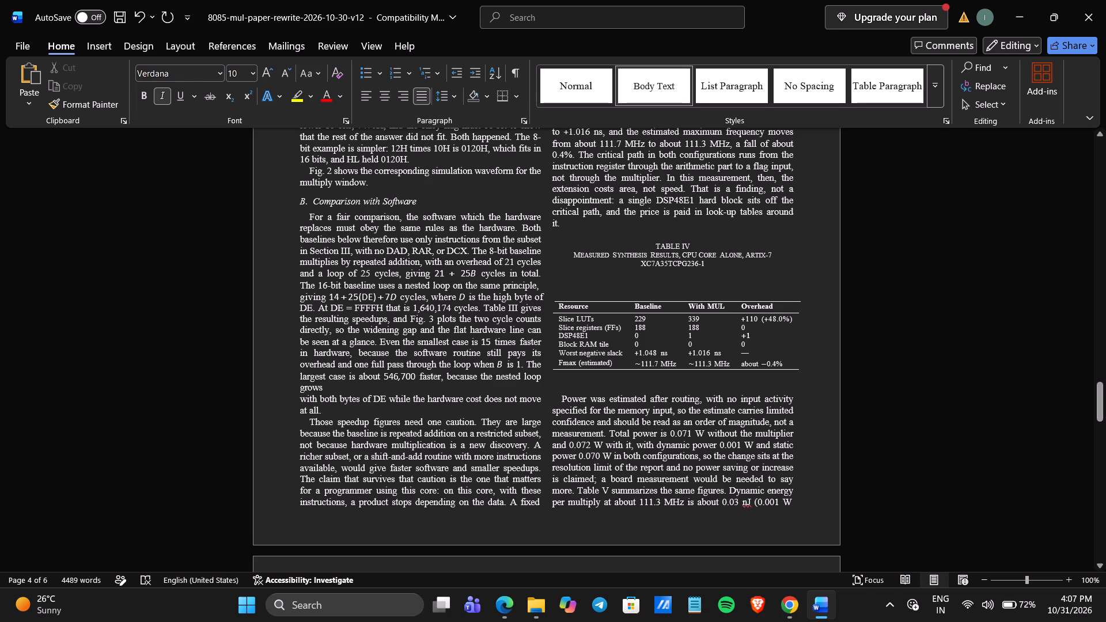
click(429, 377)
click(415, 377)
key(space)
text(times)
Set the font of the word "times" after 546,700 to Times New Roman.
right_click(430, 379)
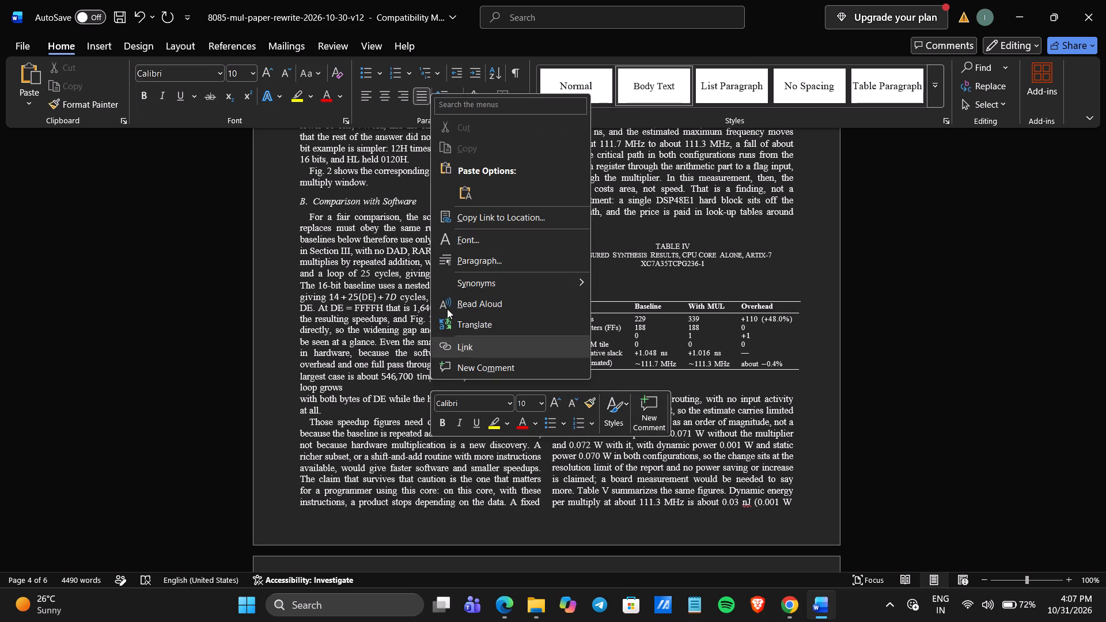
click(442, 402)
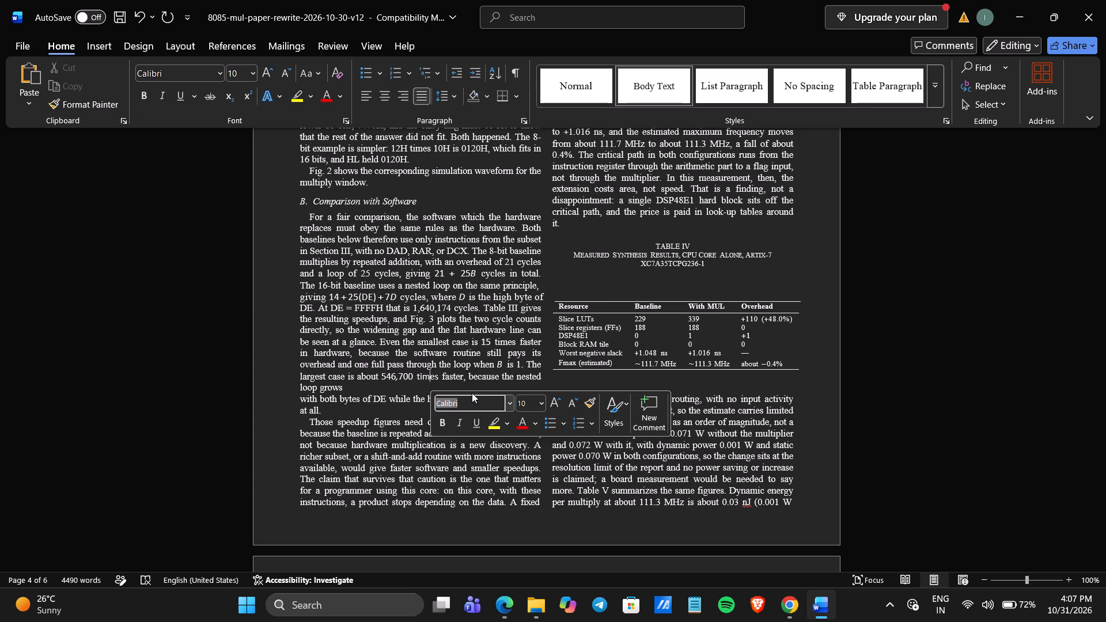
key(BackSpace)
text(time)
key(Return)
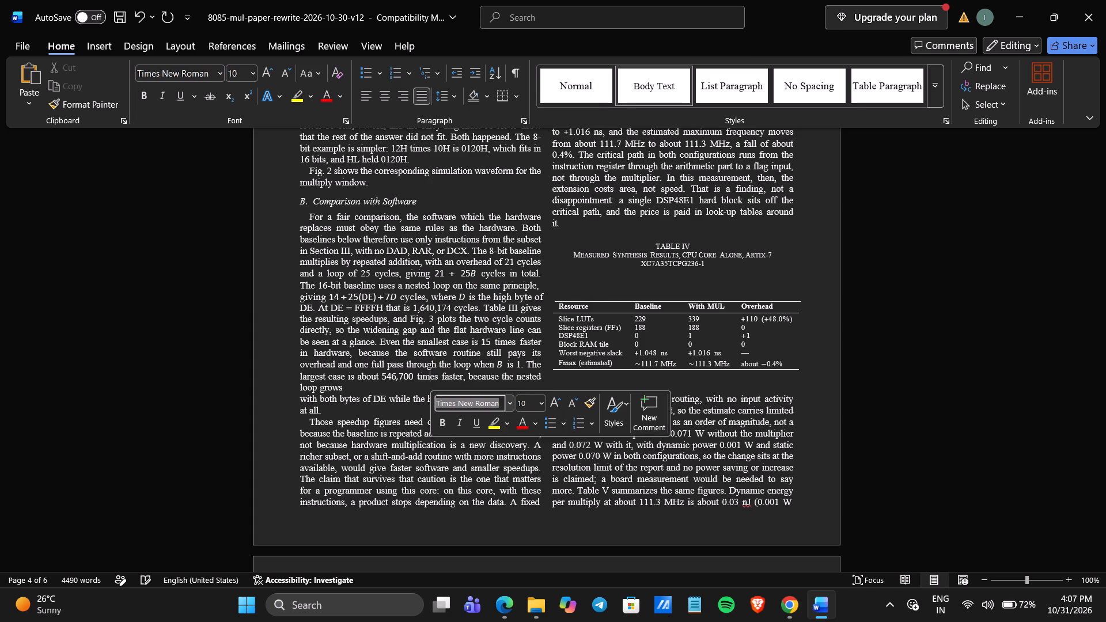
click(552, 376)
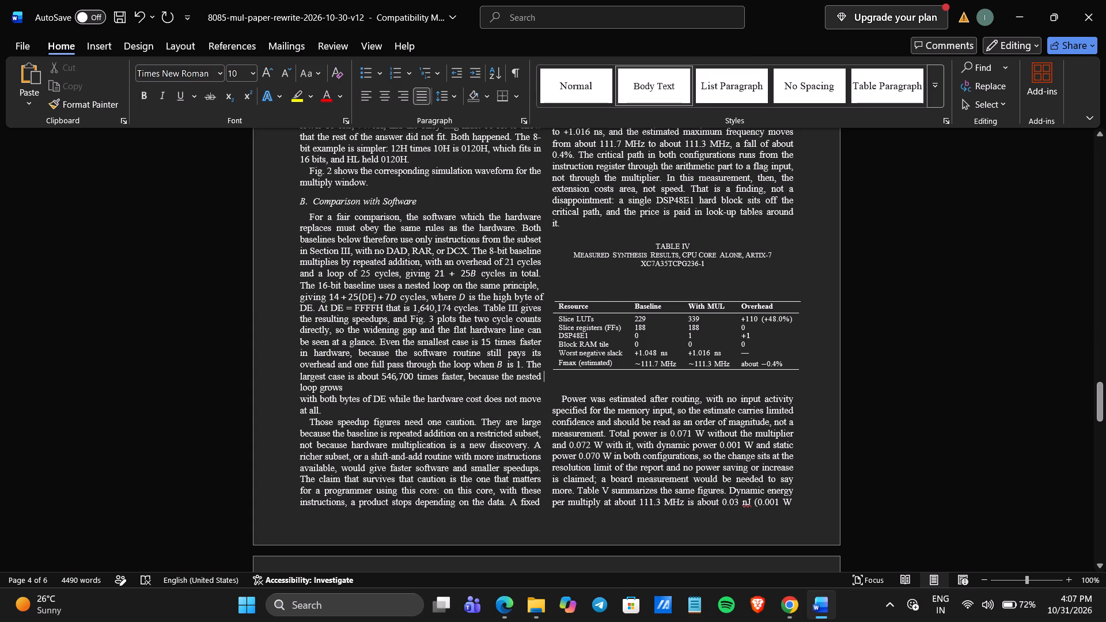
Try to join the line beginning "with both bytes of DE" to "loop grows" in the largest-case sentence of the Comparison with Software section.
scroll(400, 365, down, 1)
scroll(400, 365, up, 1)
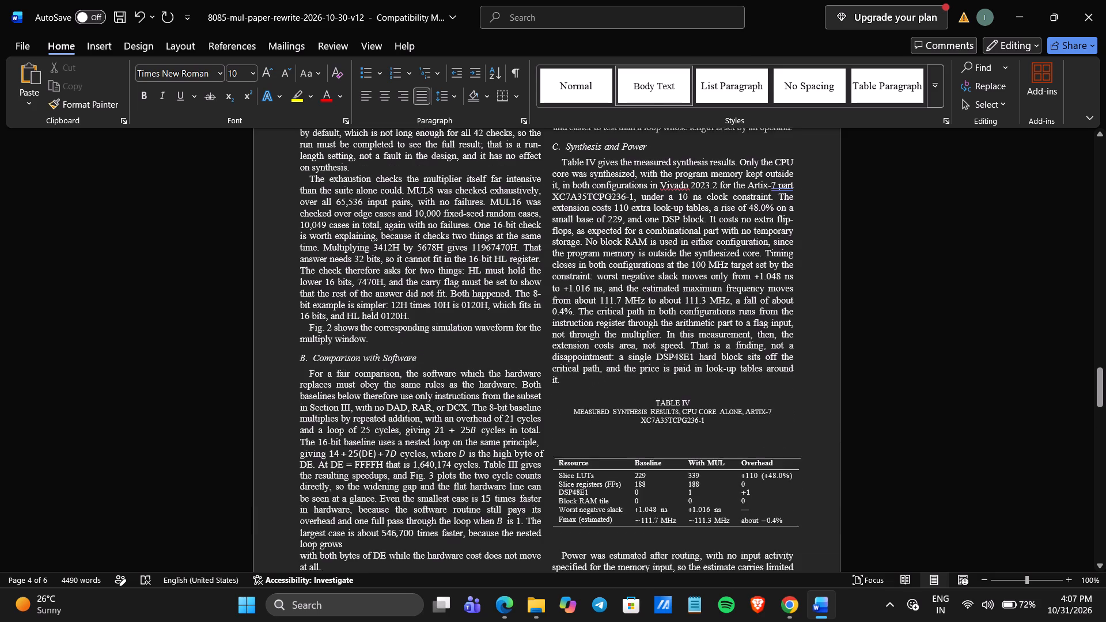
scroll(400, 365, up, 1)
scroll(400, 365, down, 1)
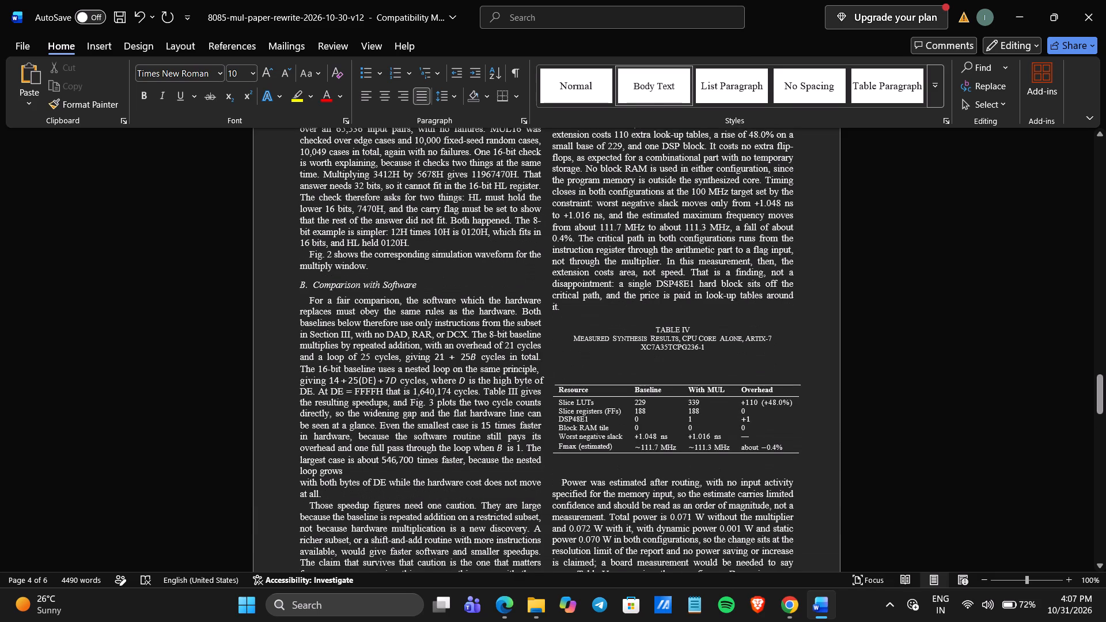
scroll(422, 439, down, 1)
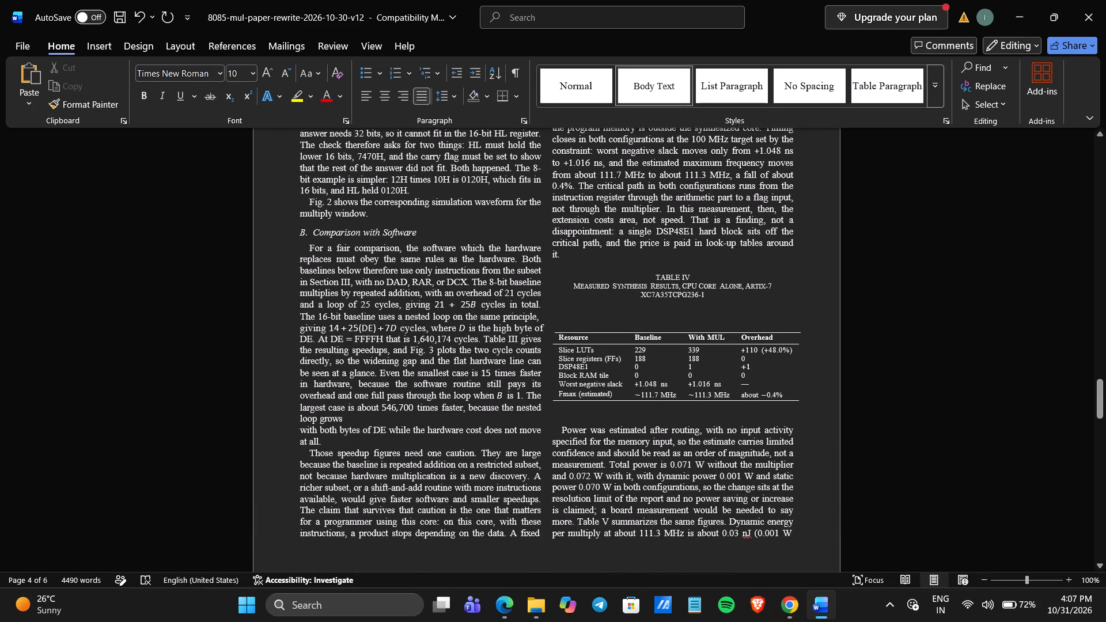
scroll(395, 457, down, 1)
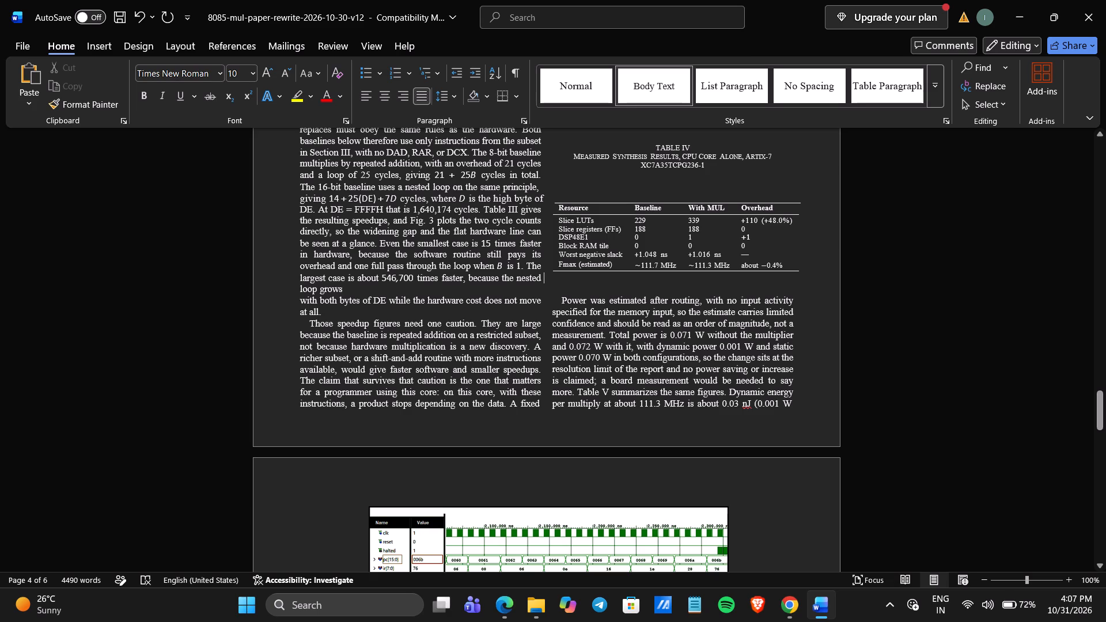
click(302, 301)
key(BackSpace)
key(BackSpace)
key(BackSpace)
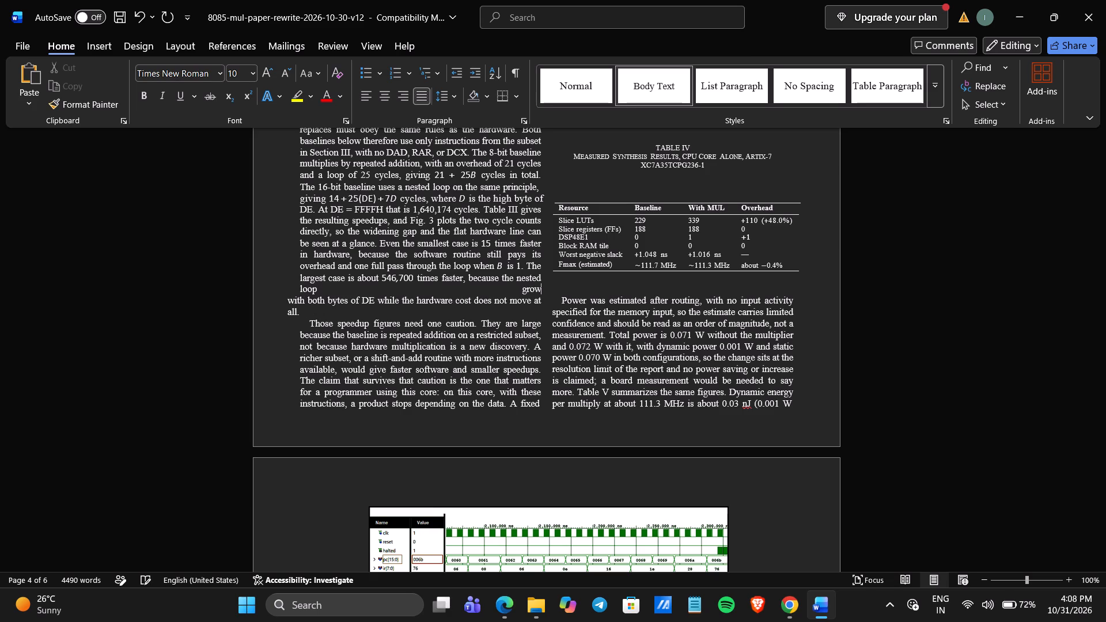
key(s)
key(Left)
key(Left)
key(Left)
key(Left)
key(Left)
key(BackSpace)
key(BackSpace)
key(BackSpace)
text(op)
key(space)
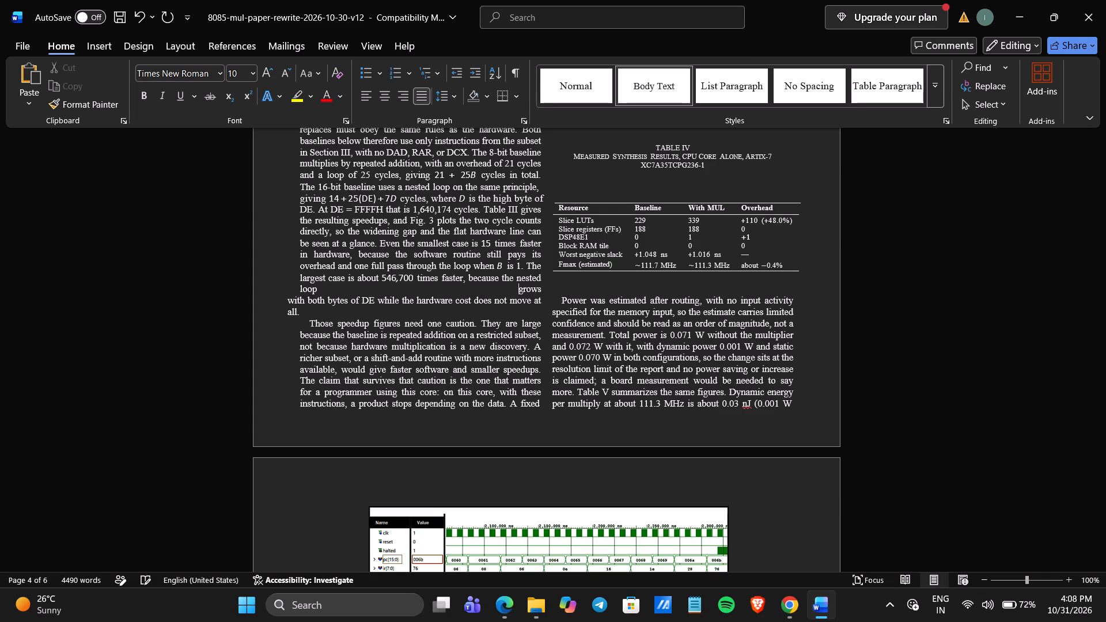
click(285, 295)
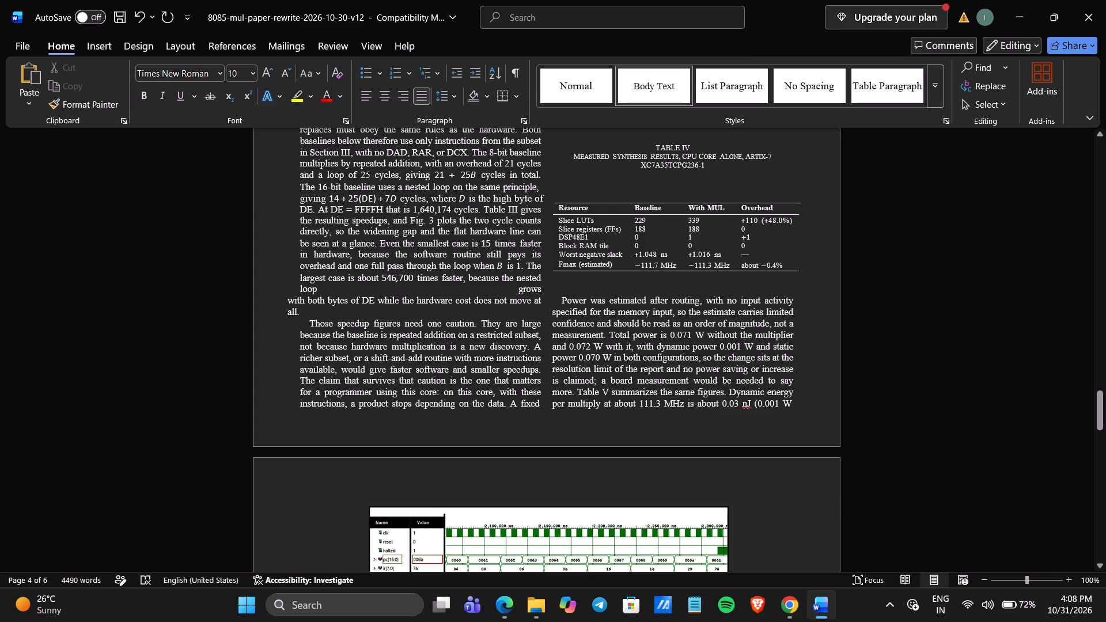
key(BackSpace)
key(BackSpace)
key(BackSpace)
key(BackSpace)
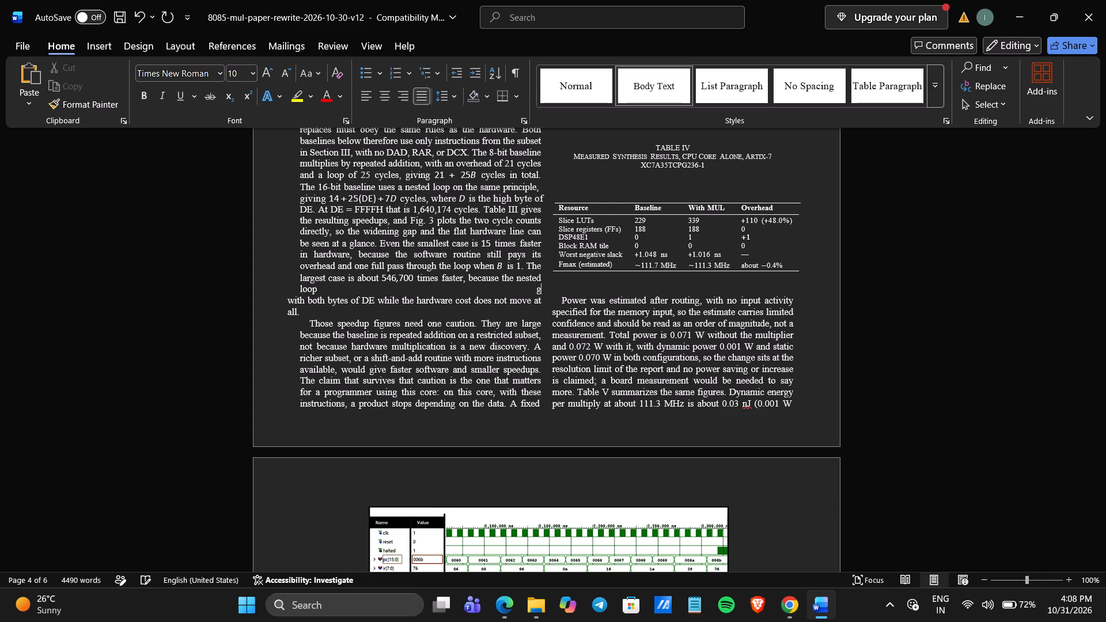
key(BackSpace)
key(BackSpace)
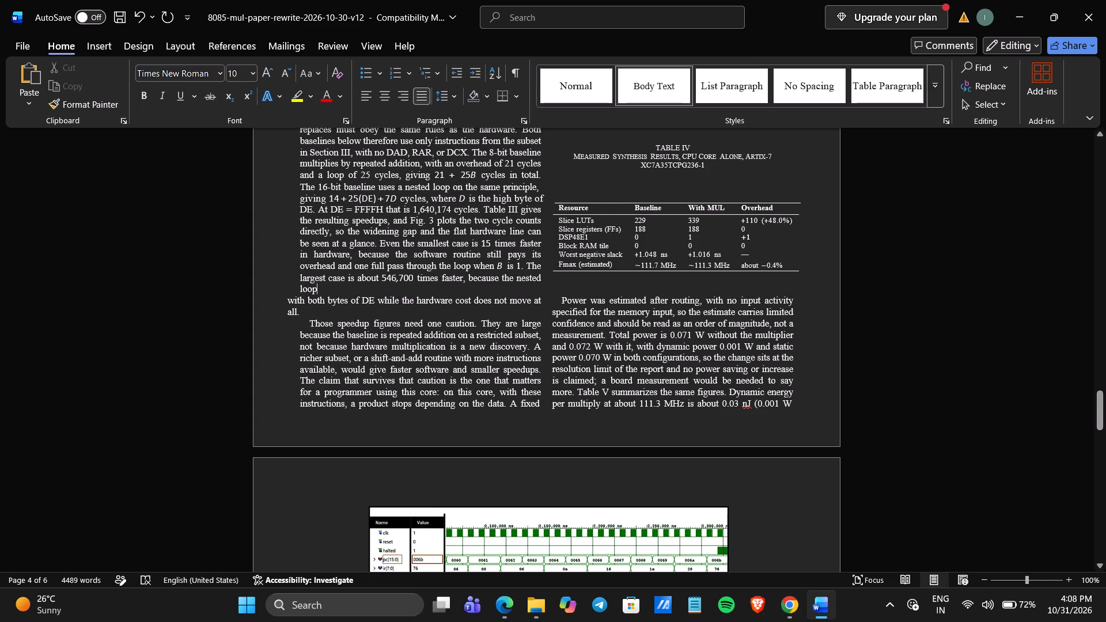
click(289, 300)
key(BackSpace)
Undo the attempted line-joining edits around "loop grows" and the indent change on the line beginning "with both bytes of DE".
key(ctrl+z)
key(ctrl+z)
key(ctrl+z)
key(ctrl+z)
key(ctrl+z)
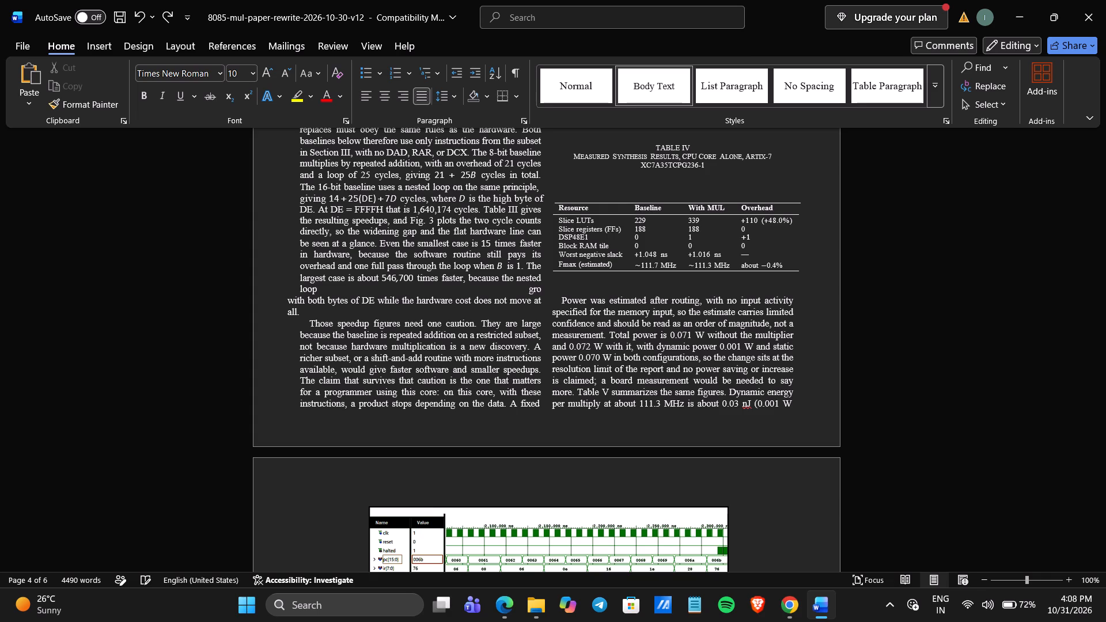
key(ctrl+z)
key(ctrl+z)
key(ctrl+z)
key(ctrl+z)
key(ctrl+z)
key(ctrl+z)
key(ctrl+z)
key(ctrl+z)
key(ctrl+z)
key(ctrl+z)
Undo the font change and the insertion of the word "times" after 546,700.
key(ctrl+z)
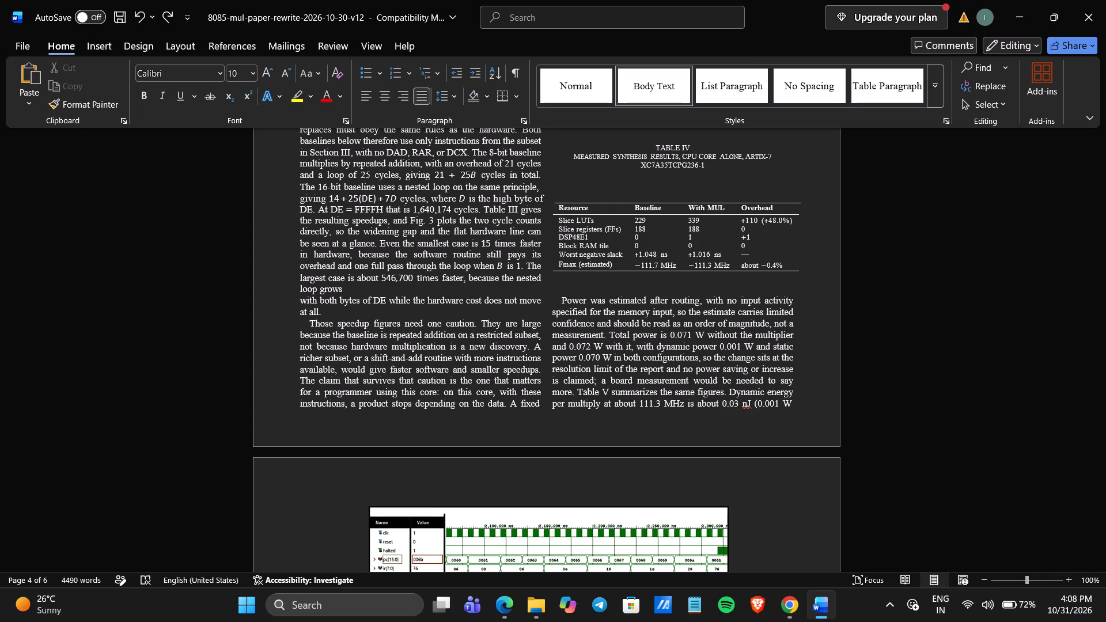
key(ctrl+z)
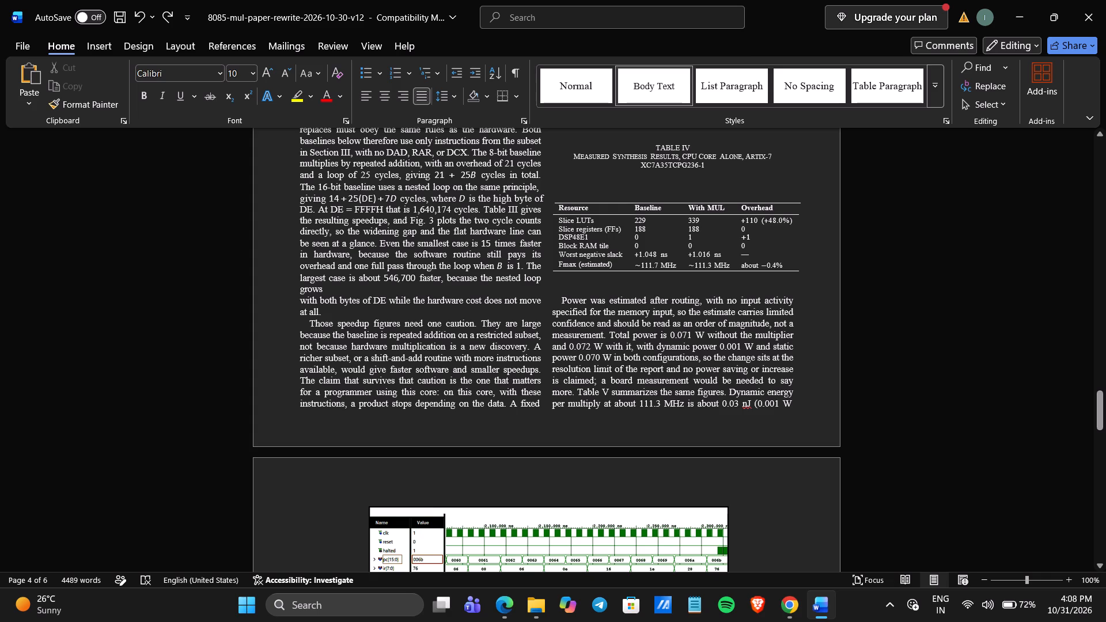
Remove the left indent of the paragraph beginning "with both bytes of DE".
click(301, 305)
key(BackSpace)
key(BackSpace)
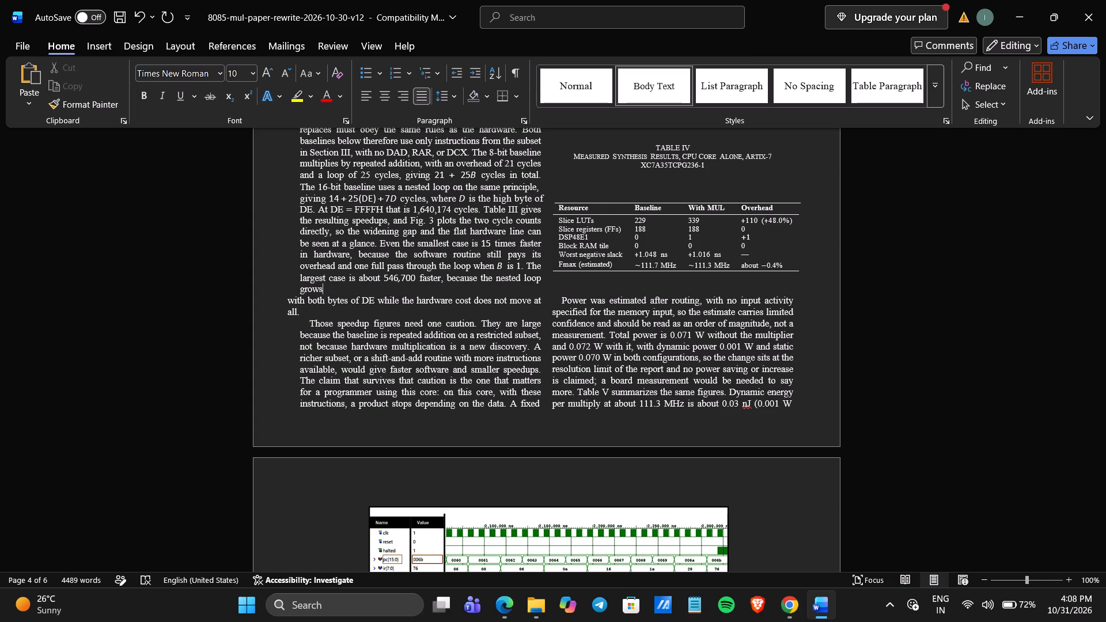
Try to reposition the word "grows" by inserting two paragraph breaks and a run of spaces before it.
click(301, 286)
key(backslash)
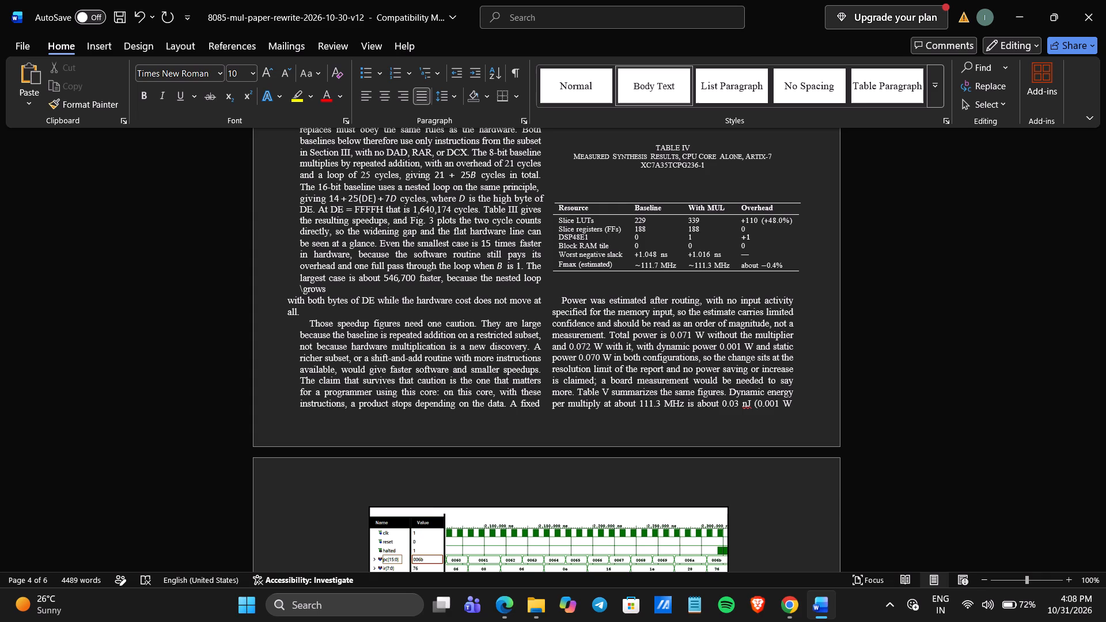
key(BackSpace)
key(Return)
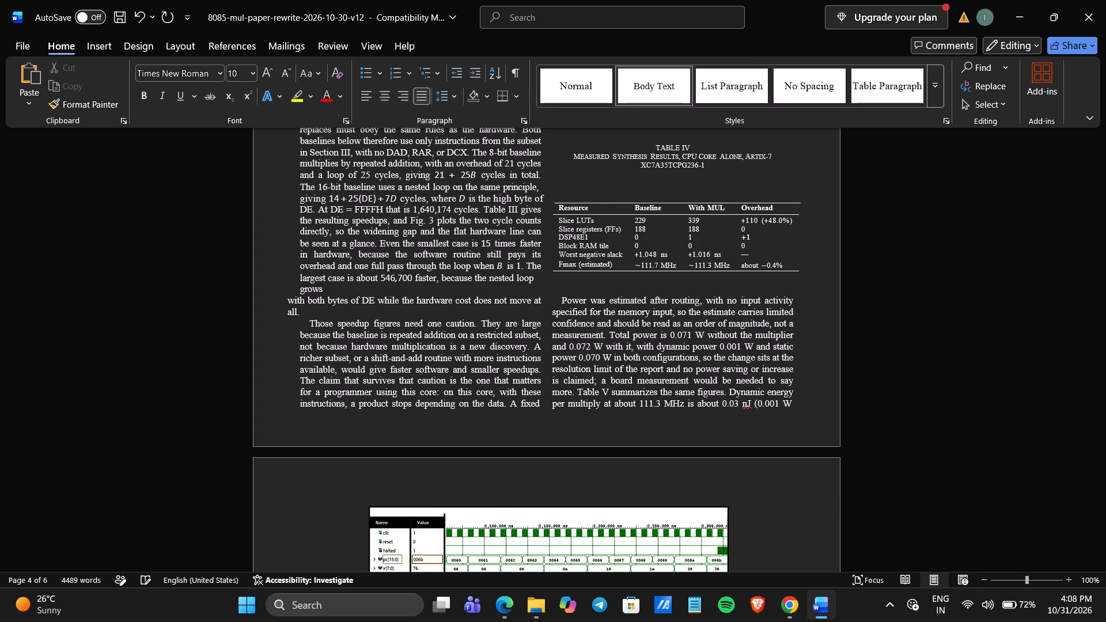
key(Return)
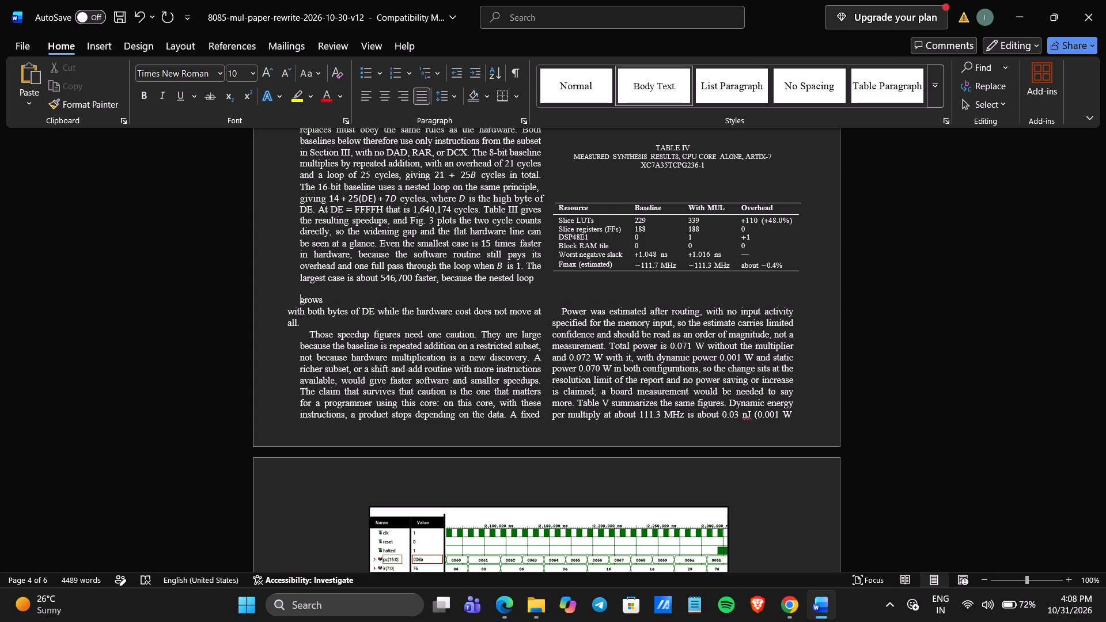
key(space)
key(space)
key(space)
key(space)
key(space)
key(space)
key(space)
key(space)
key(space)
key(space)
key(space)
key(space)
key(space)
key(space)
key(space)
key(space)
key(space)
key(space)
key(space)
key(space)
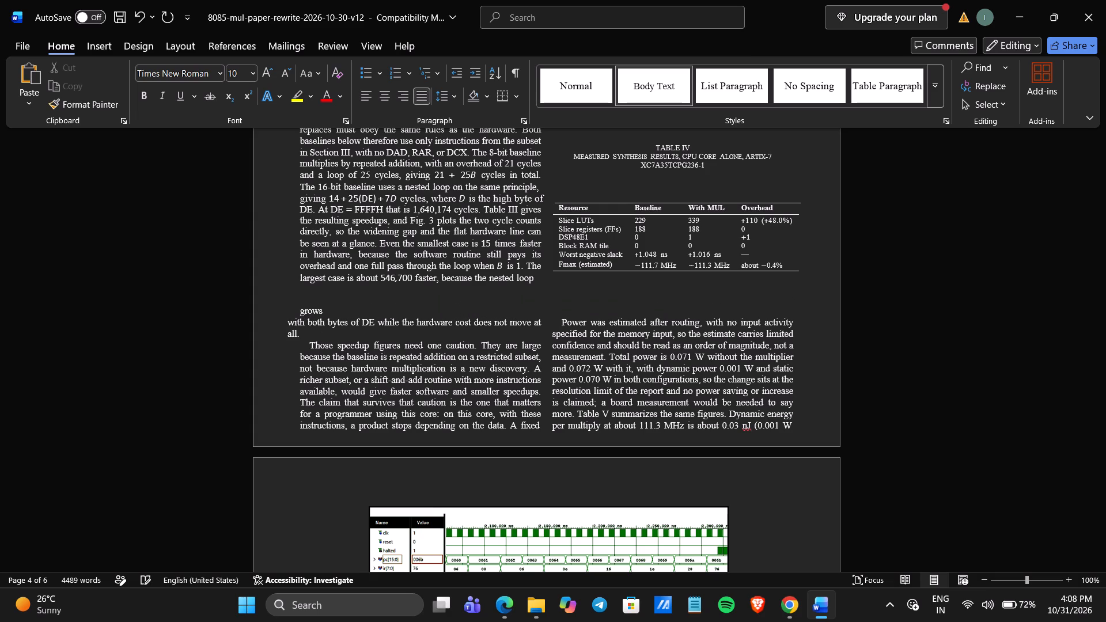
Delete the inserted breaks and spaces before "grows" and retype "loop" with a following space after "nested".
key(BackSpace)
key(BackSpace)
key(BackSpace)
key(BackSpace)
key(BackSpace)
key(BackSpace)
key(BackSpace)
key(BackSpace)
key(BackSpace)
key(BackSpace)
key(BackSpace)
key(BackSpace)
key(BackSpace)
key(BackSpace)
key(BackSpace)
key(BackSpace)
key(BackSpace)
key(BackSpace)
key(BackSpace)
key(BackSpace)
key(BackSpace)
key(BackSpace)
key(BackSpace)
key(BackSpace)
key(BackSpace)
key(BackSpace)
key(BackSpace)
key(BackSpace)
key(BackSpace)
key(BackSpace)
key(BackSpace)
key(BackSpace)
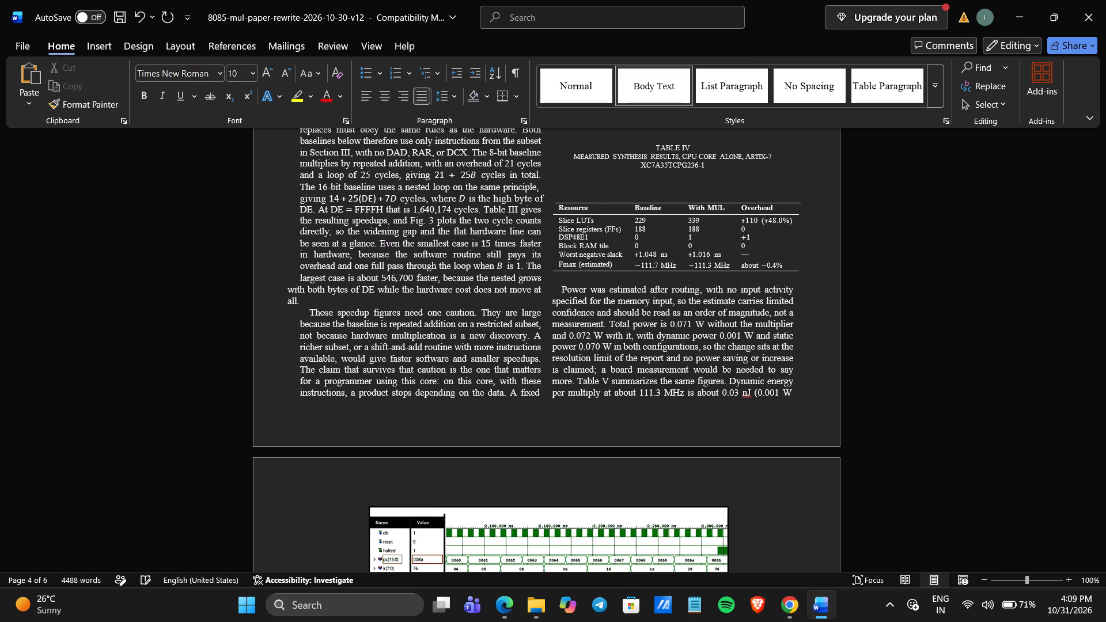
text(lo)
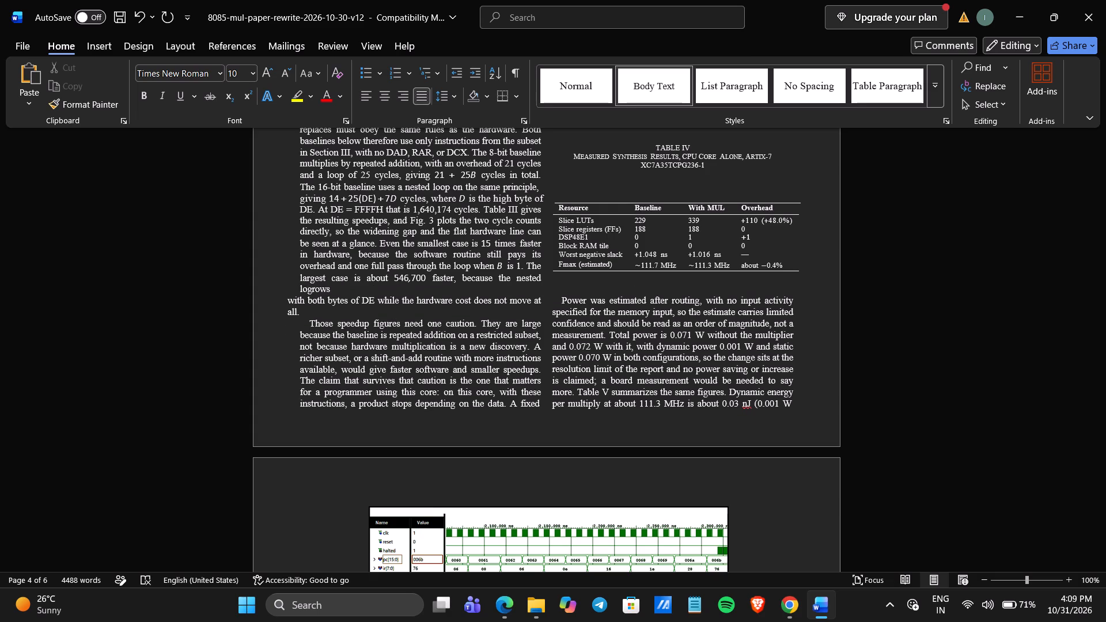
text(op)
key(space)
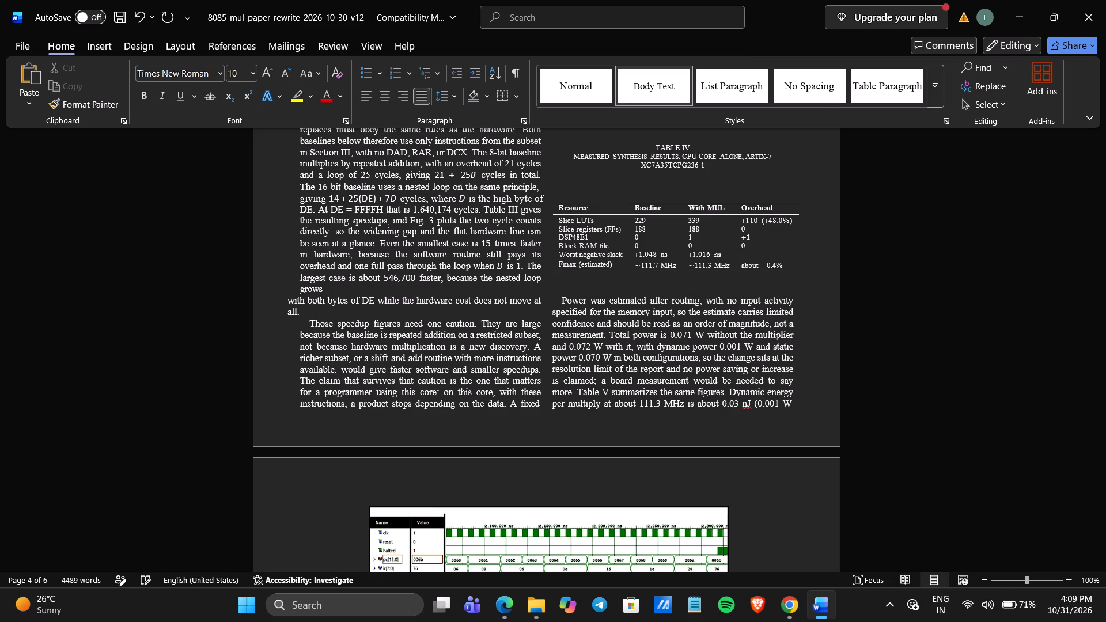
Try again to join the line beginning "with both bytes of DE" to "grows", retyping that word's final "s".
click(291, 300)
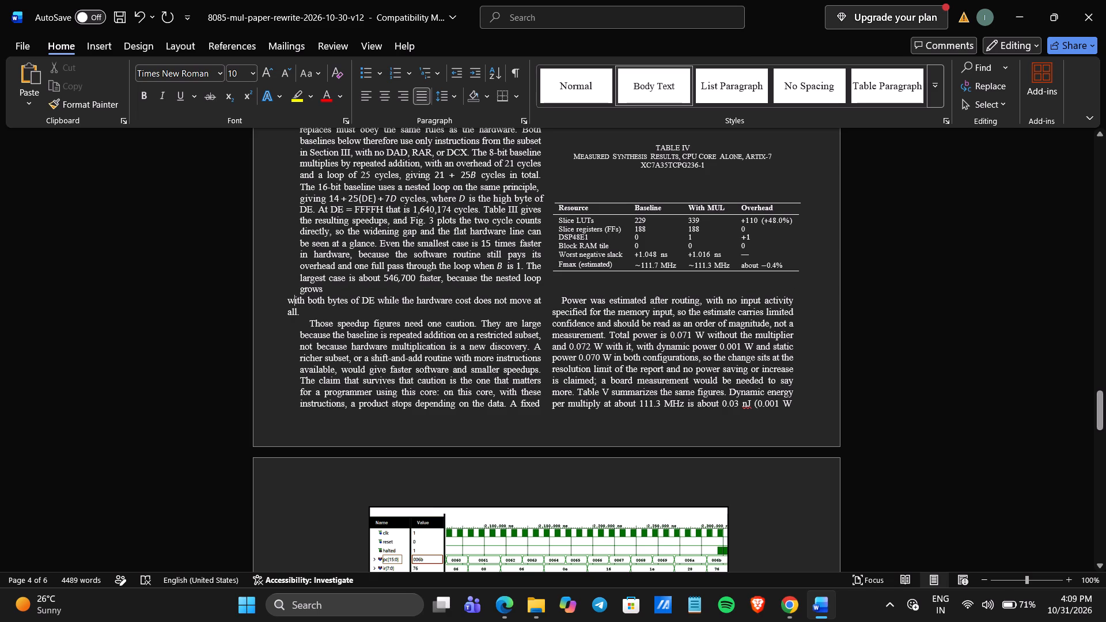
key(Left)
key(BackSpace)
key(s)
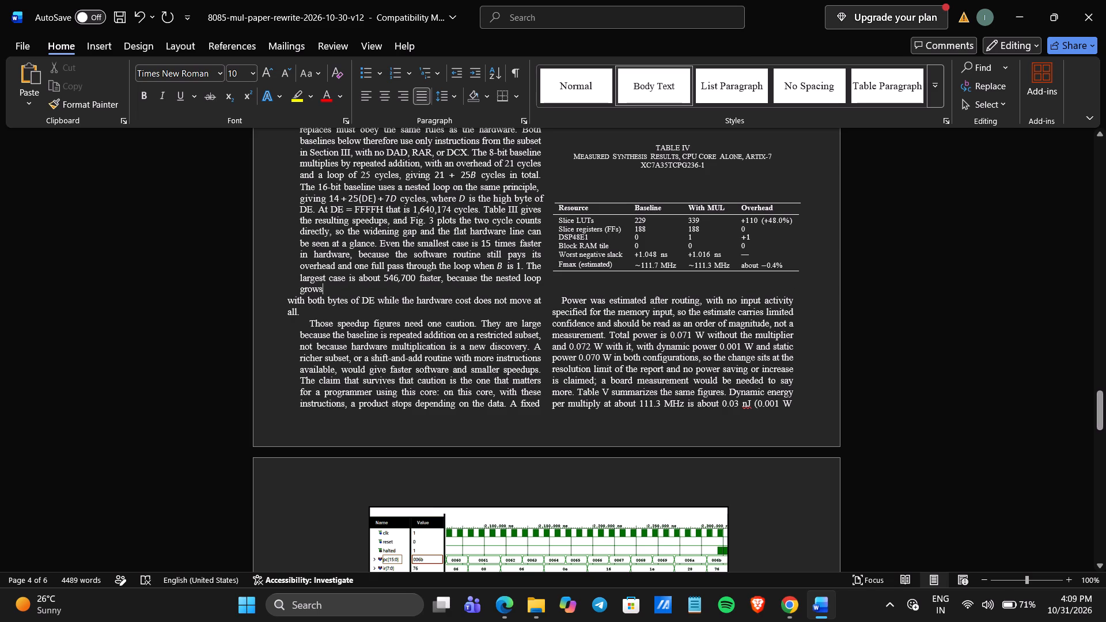
Insert spaces before "with both bytes of DE" to align the line with the column's left edge.
click(289, 302)
key(space)
key(space)
key(space)
key(space)
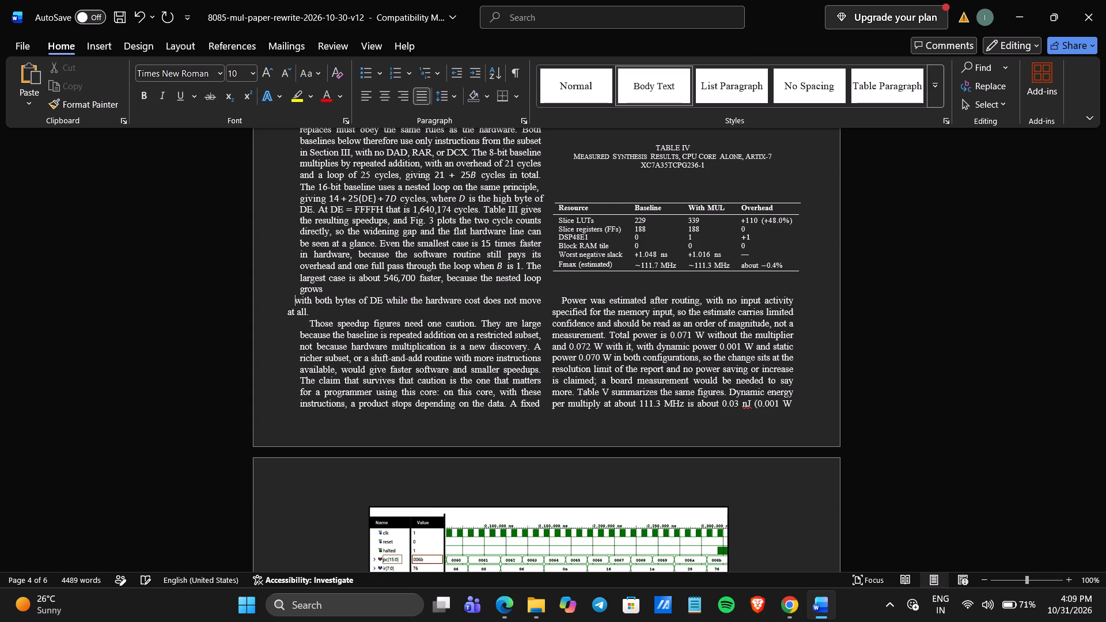
key(space)
key(space)
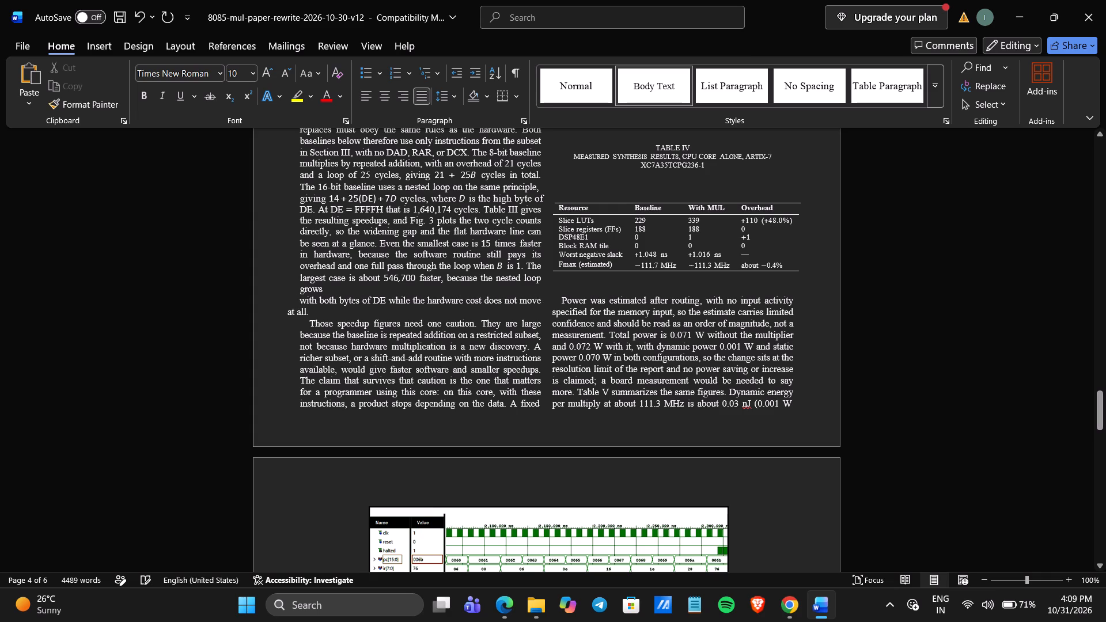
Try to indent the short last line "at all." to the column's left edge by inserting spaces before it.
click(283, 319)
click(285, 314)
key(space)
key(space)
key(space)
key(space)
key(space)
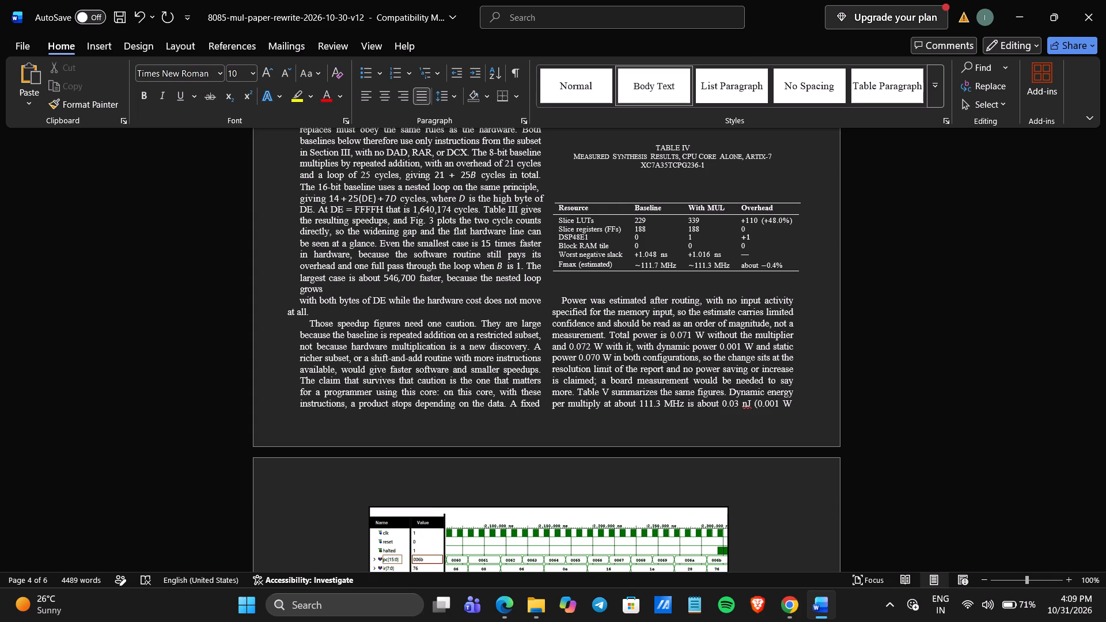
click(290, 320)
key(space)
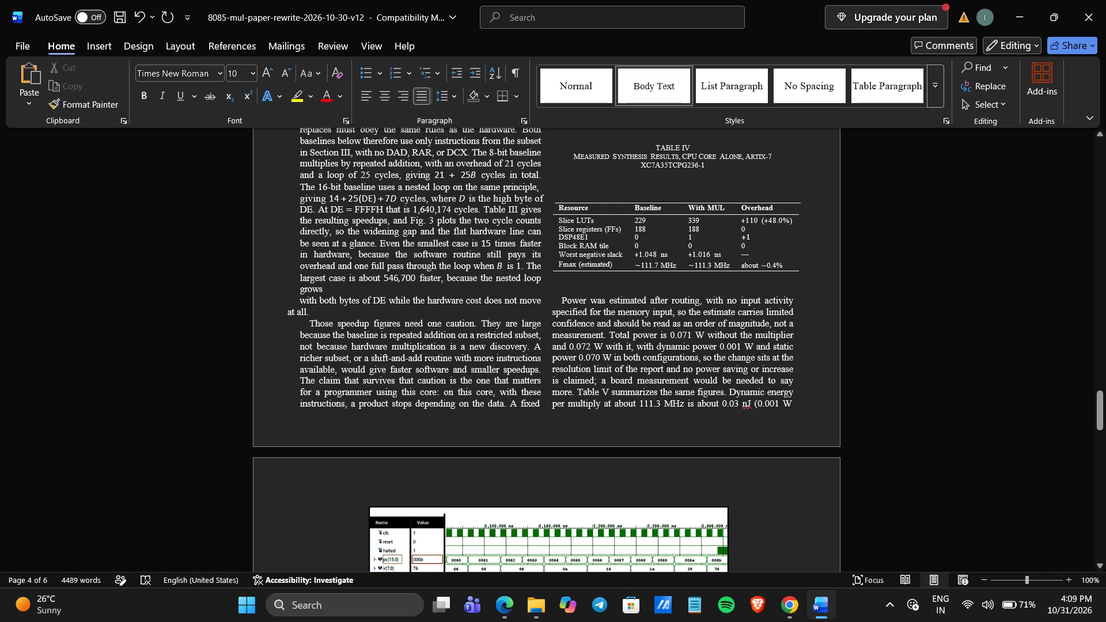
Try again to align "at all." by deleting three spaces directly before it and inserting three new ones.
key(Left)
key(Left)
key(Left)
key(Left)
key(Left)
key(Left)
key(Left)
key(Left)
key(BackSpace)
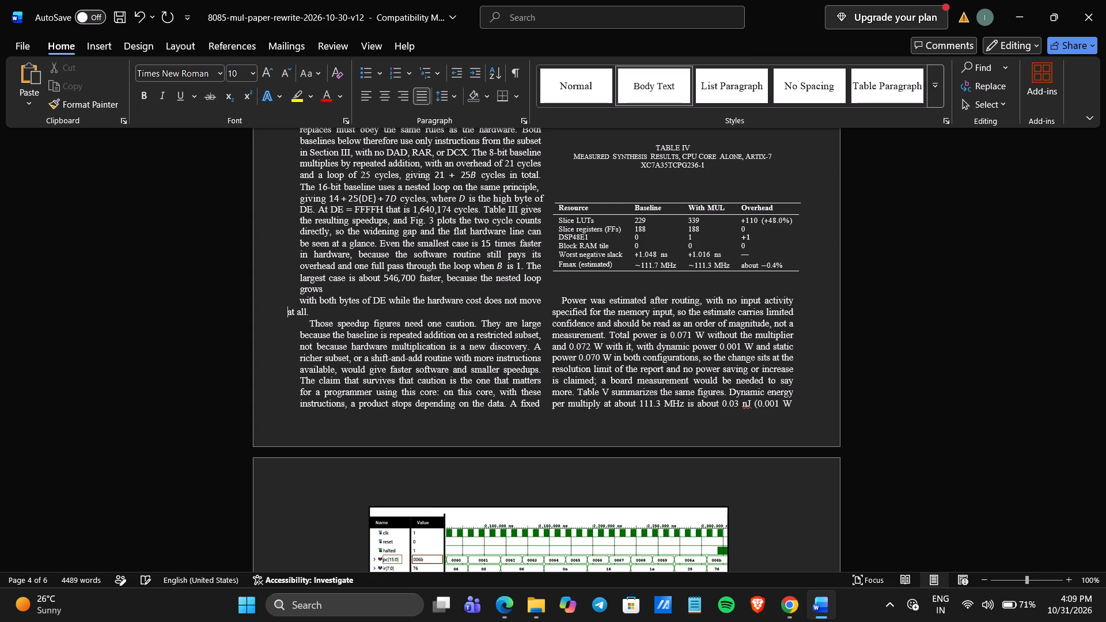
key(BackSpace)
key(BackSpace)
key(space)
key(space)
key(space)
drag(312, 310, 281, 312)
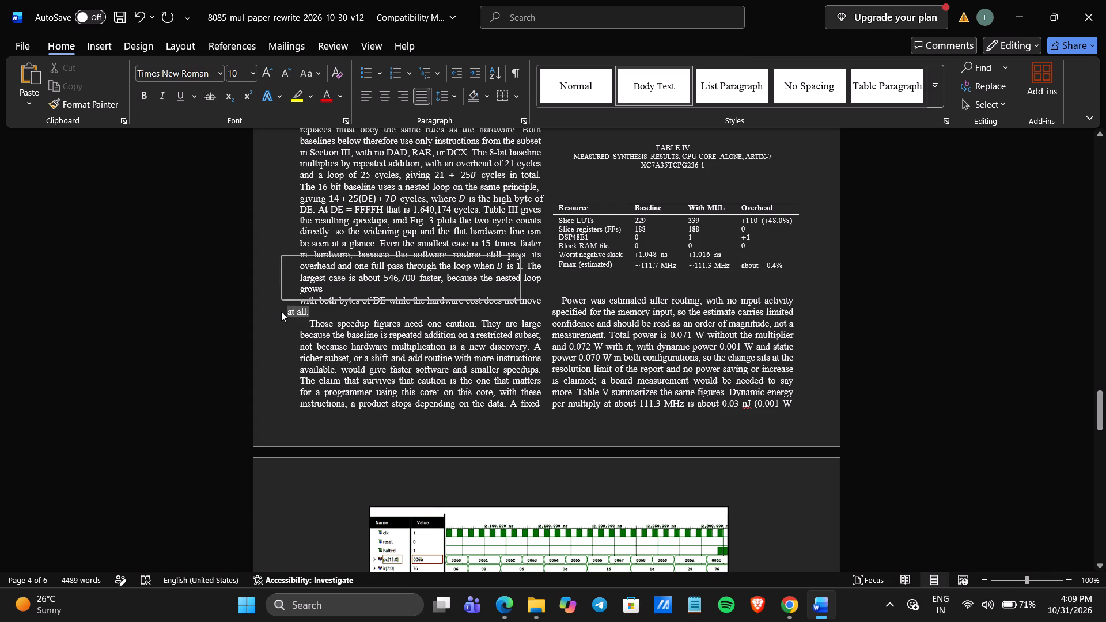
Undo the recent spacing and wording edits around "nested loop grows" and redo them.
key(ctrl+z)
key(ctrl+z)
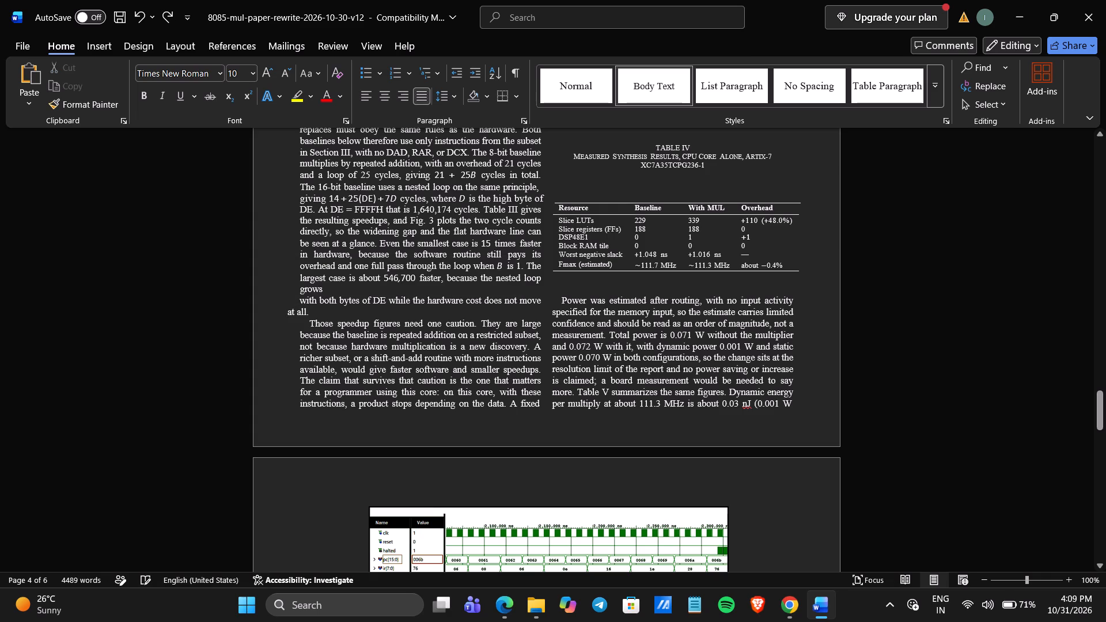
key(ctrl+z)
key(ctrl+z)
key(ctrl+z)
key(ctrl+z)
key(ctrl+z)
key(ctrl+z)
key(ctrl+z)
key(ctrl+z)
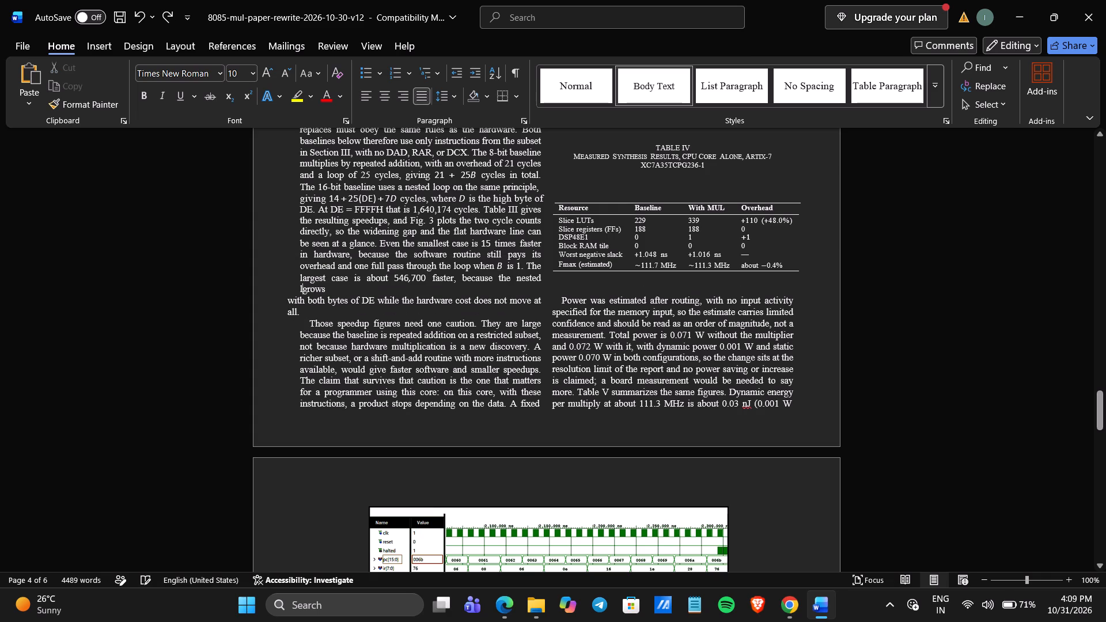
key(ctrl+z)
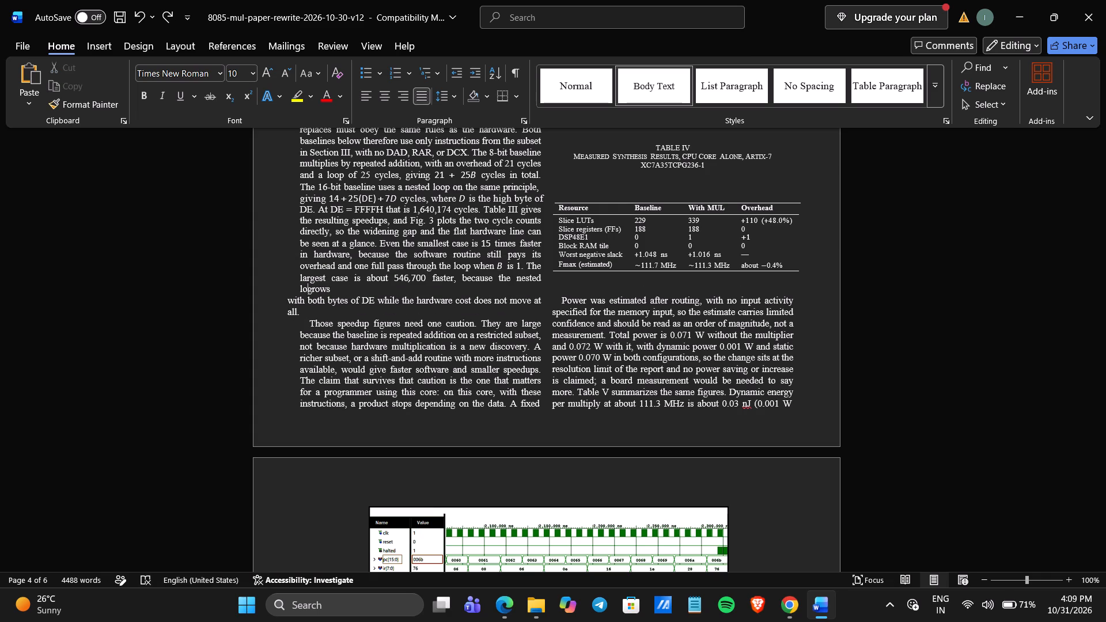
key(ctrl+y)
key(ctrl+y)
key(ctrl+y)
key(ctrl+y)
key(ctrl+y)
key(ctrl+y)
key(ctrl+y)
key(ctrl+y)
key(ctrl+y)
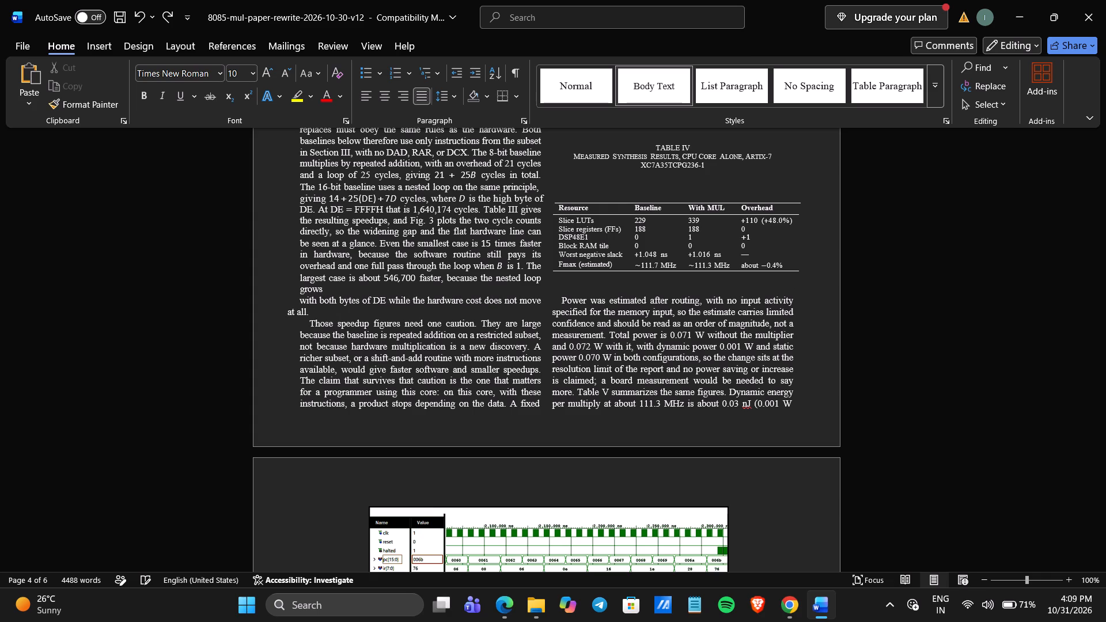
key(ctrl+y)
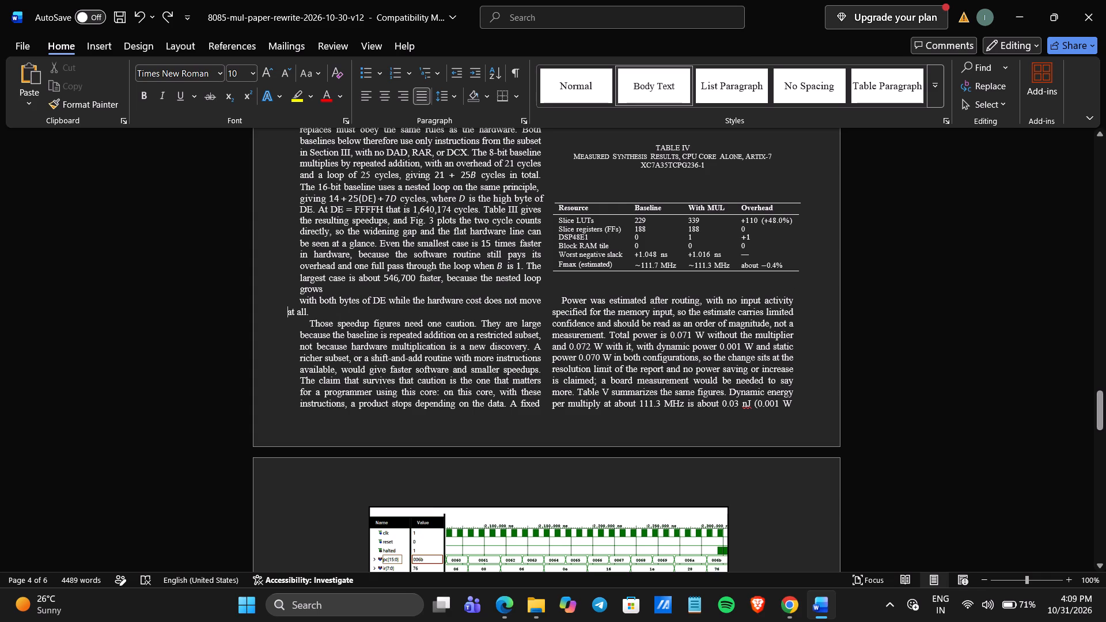
Insert the word "times" after "546,700" in the sentence about the largest case.
click(424, 282)
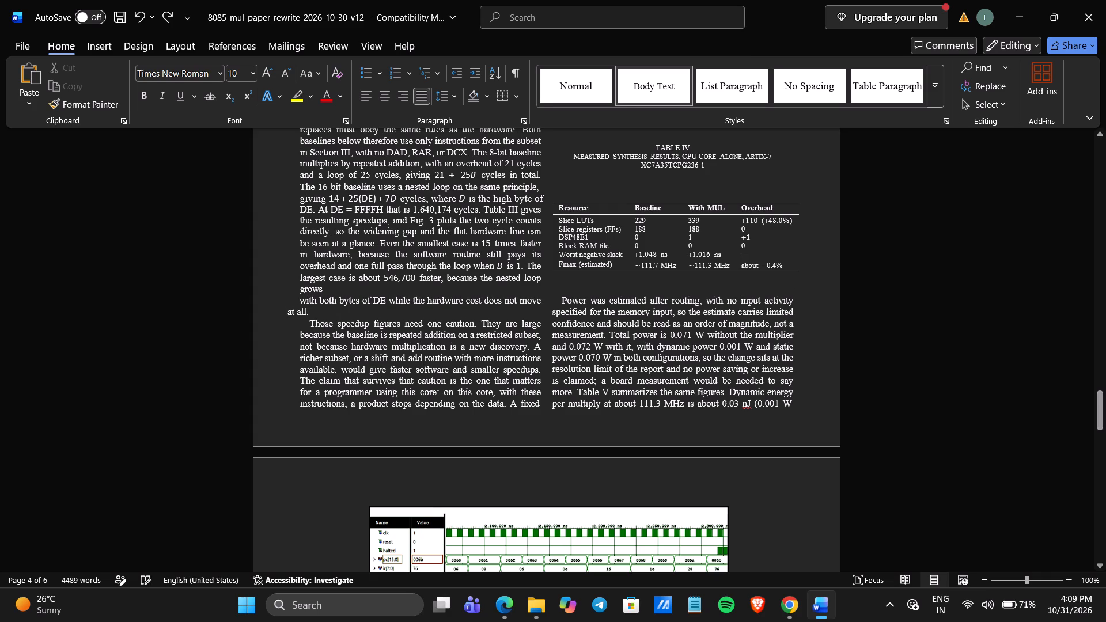
right_click(424, 282)
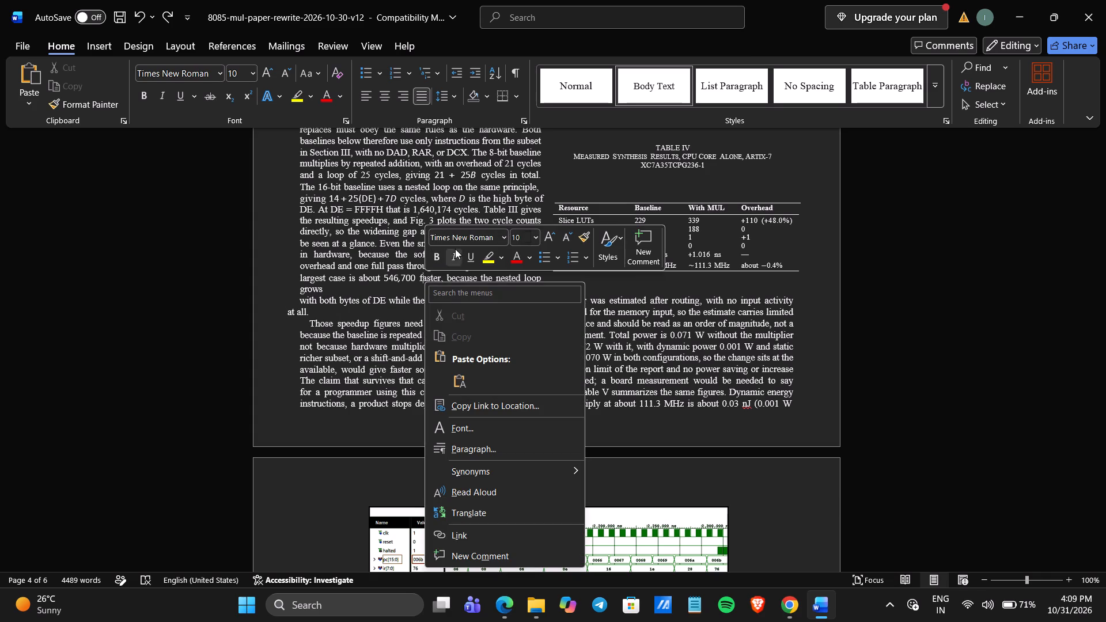
click(374, 285)
key(Left)
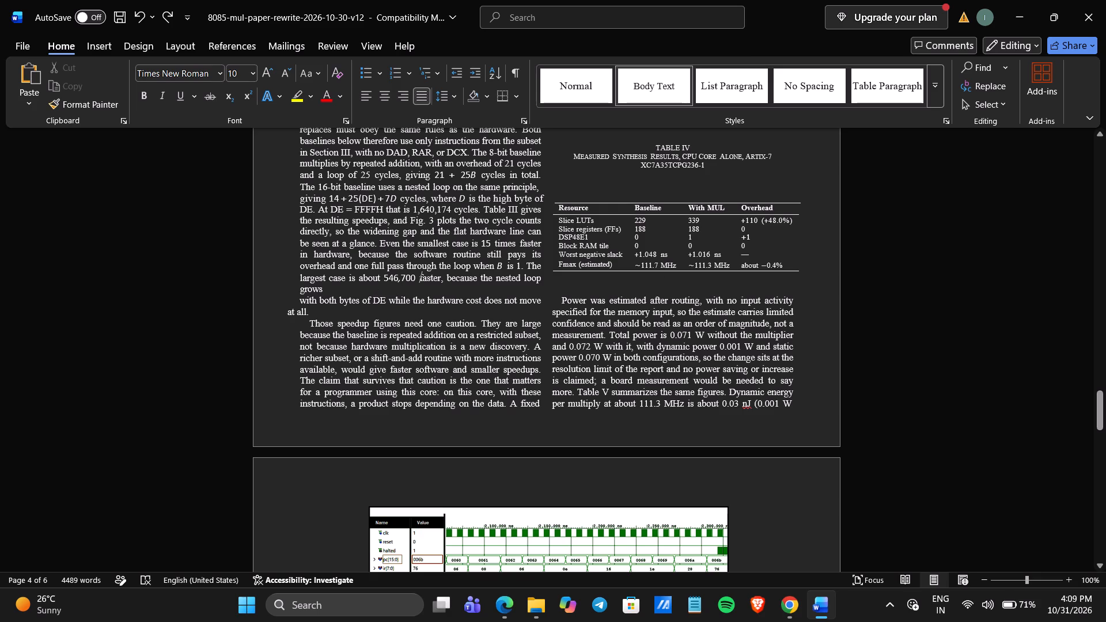
double_click(418, 283)
click(416, 277)
key(space)
text(times)
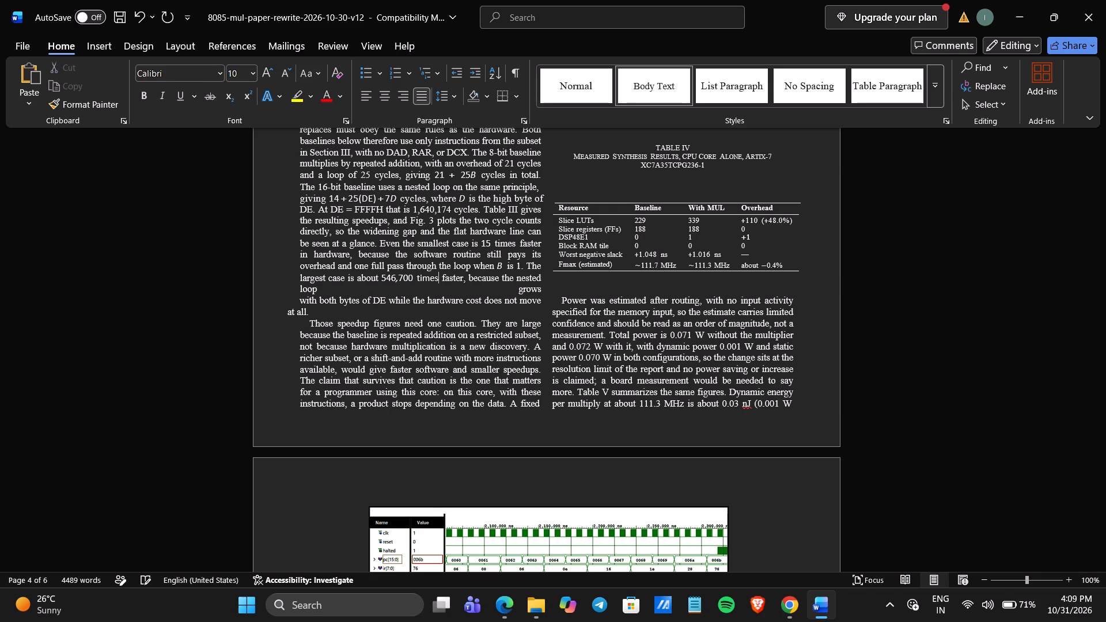
Change the font of the inserted word "times" to Times New Roman.
click(430, 276)
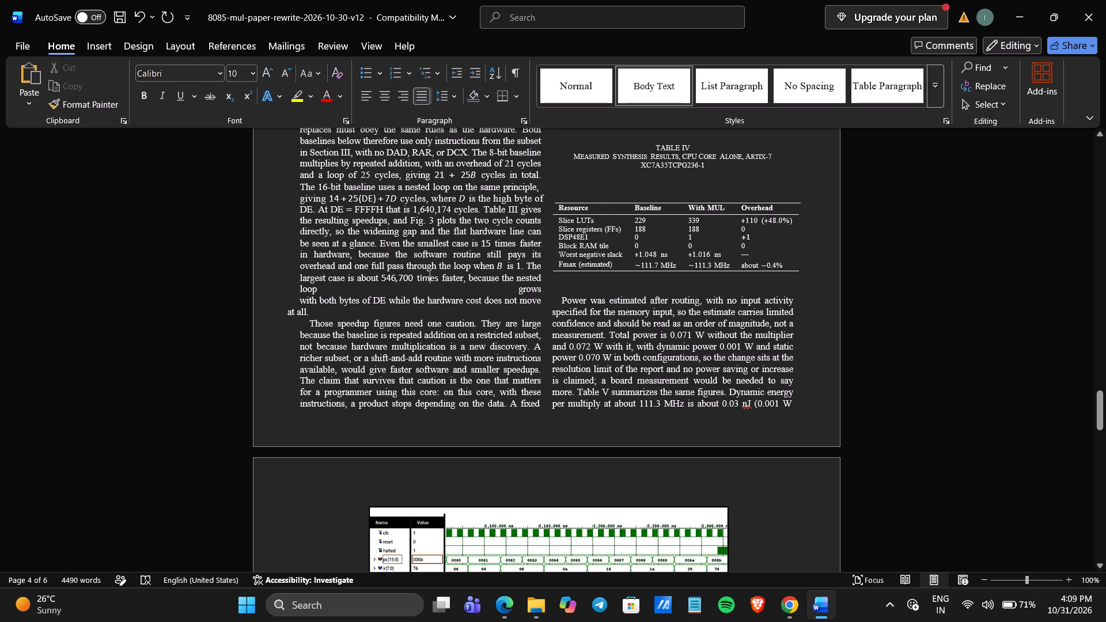
right_click(430, 276)
click(512, 228)
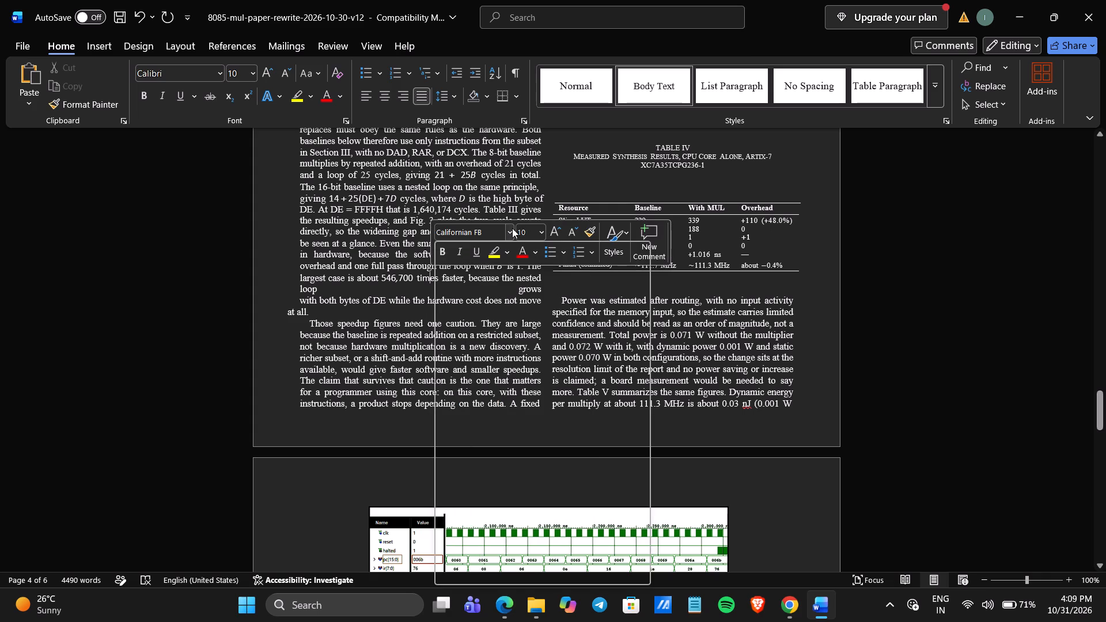
text(new)
key(space)
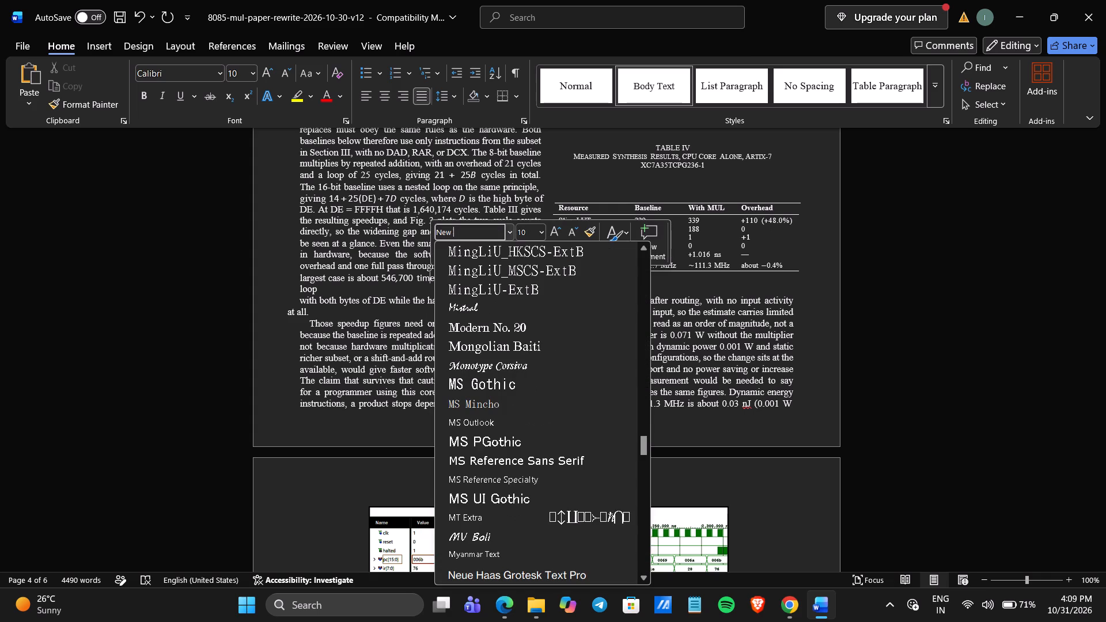
key(BackSpace)
key(BackSpace)
key(BackSpace)
key(BackSpace)
text(tim)
key(Return)
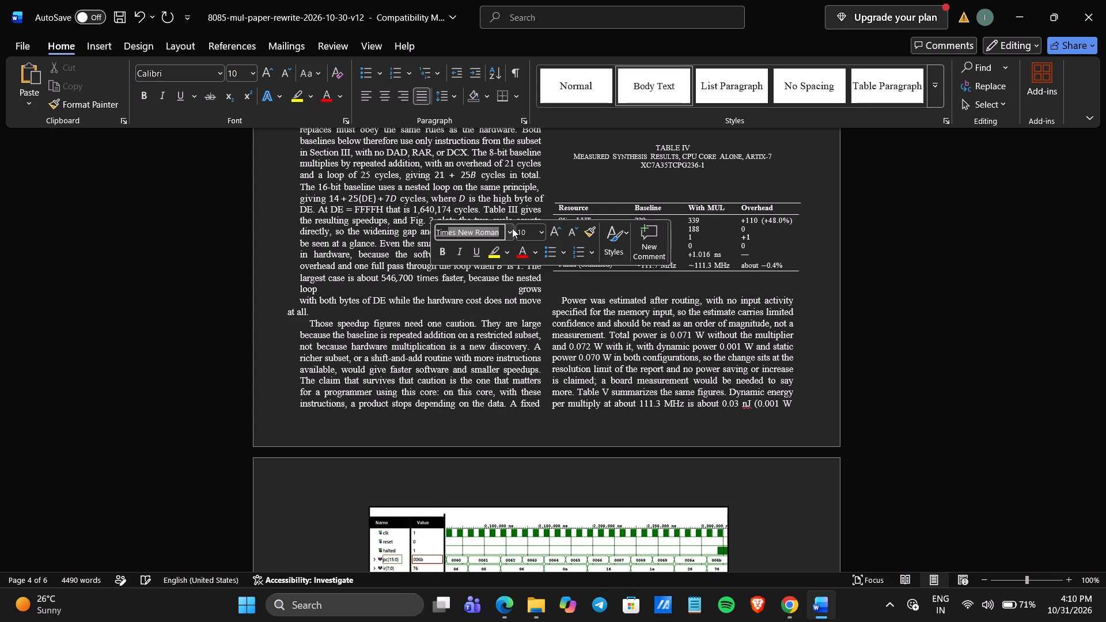
click(547, 283)
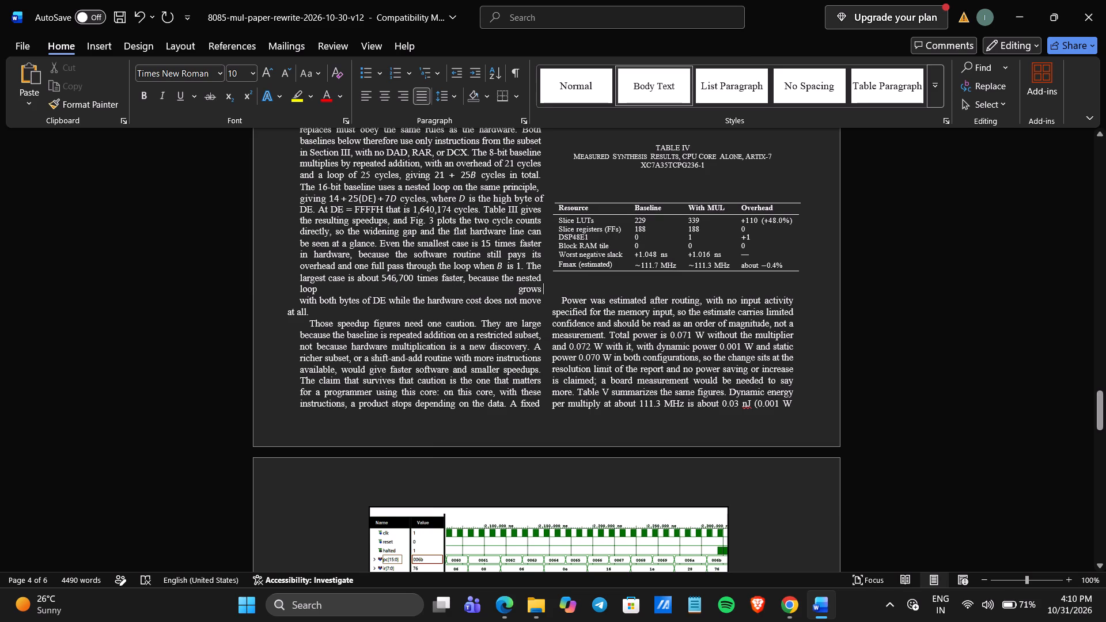
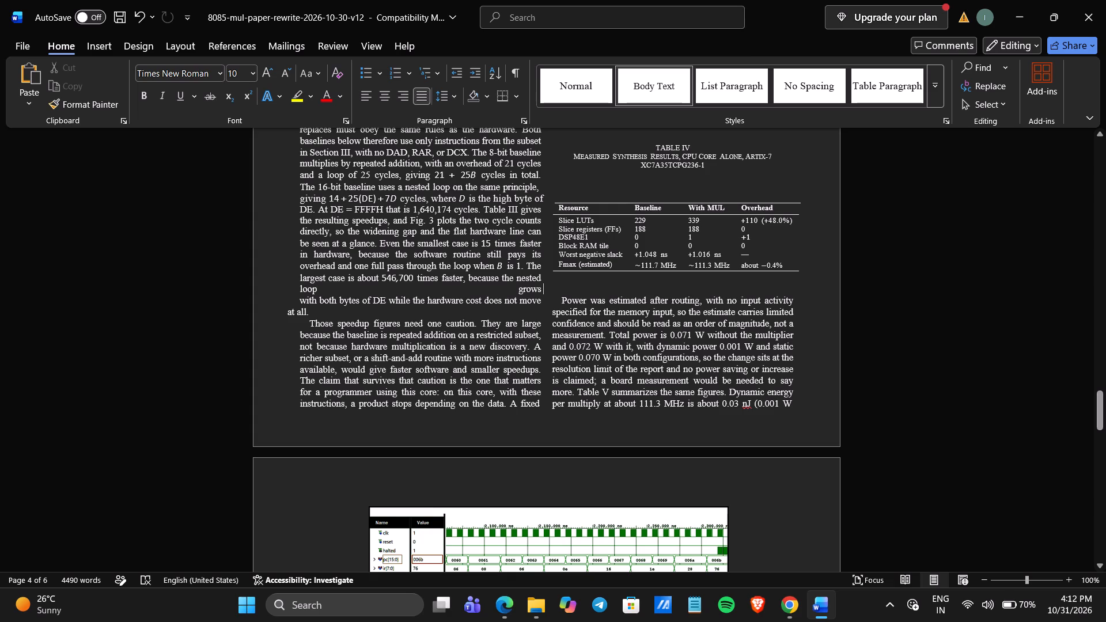
In Table III's Speedup column, replace the multiplication sign after 15 with "times", separated from the number by a space.
scroll(653, 287, up, 1)
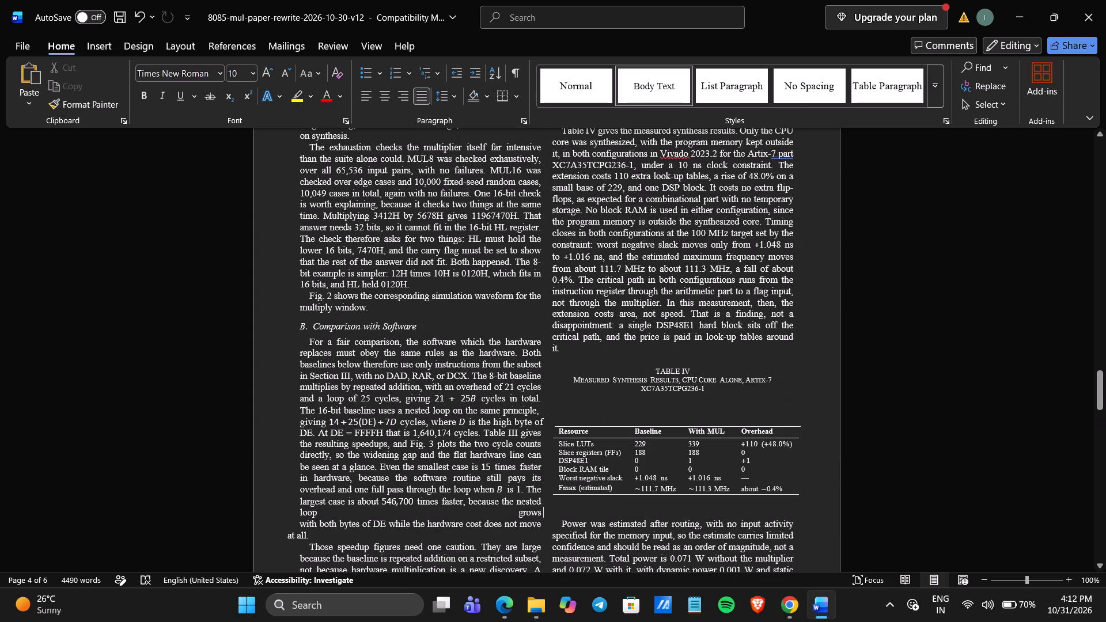
scroll(653, 287, up, 2)
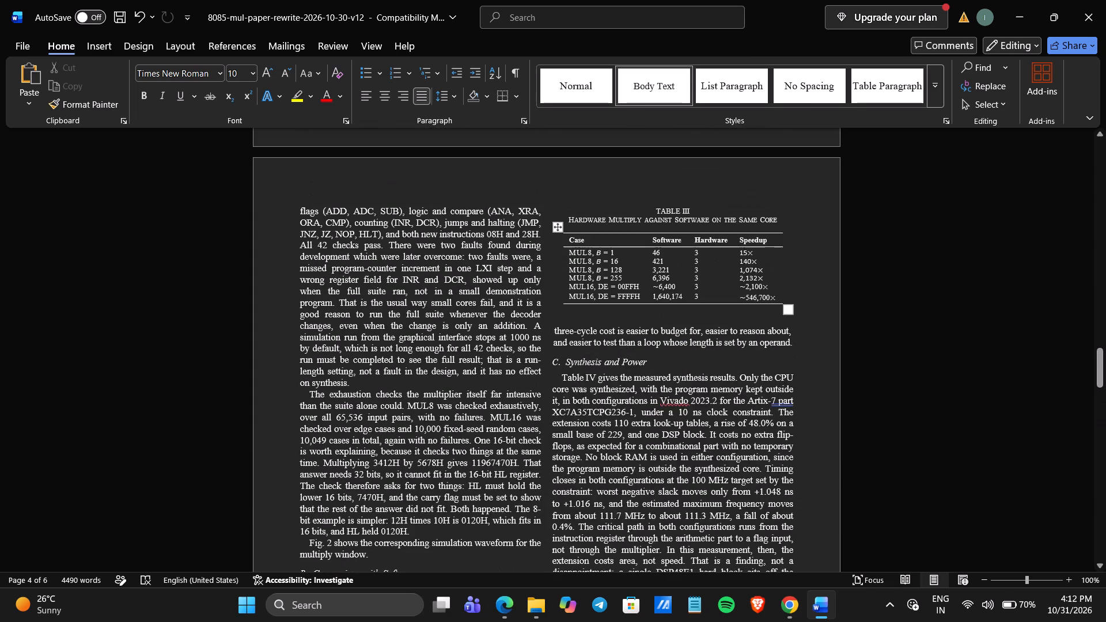
click(756, 266)
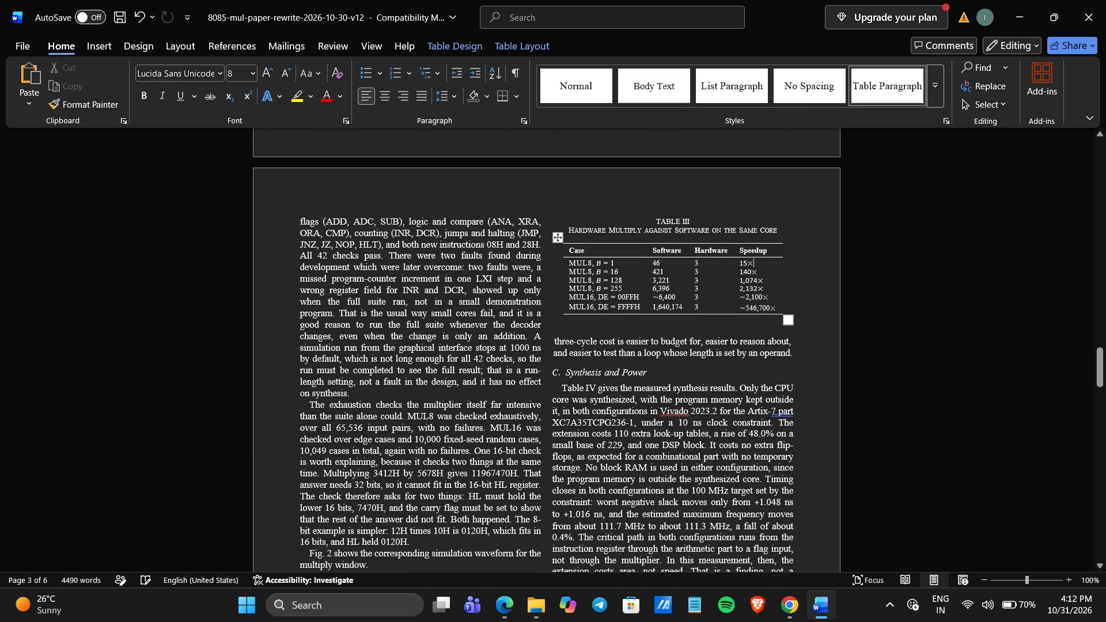
key(BackSpace)
text(timrs)
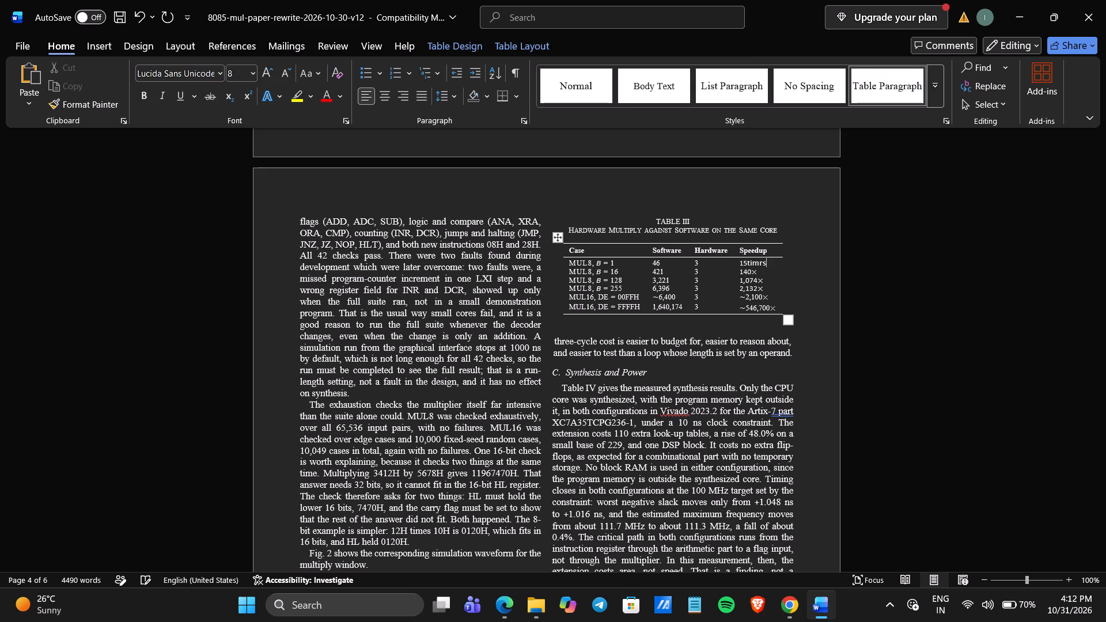
key(BackSpace)
key(BackSpace)
text(es)
key(Left)
key(Left)
key(Left)
key(Left)
key(Left)
key(space)
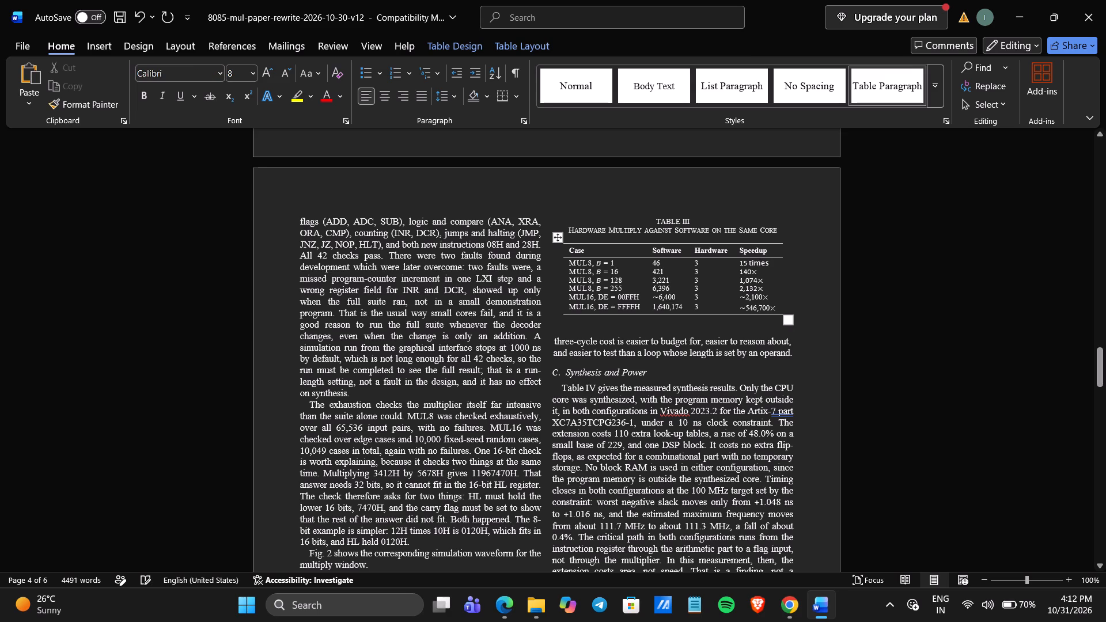
Change the font of "times" in the "15 times" speedup cell to Times New Roman.
click(766, 262)
right_click(766, 262)
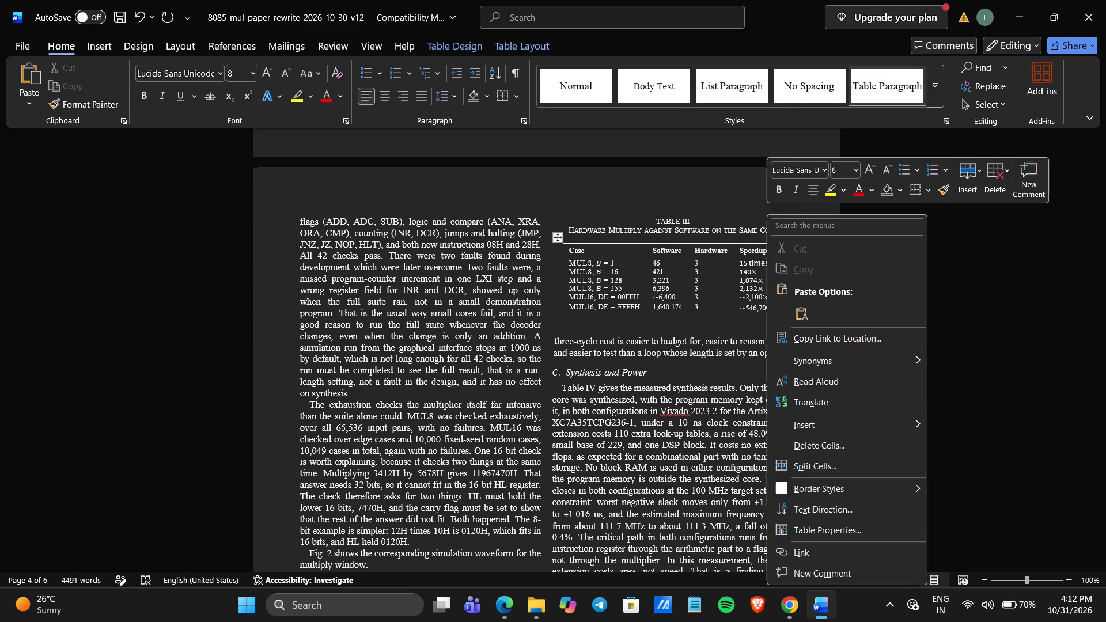
click(822, 176)
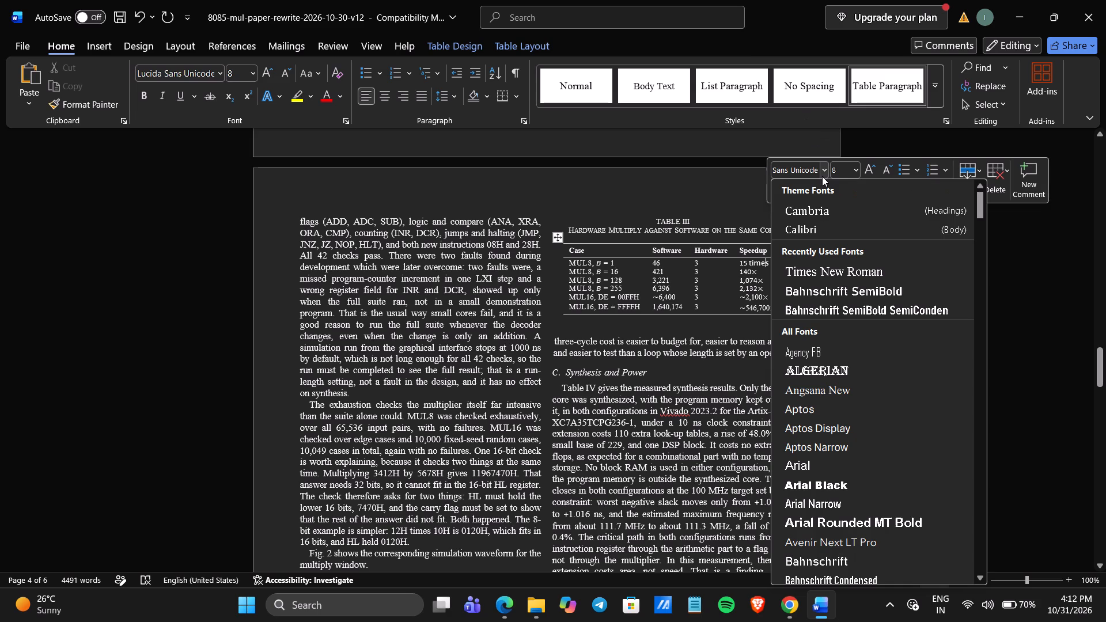
key(n)
key(BackSpace)
text(time)
key(BackSpace)
key(BackSpace)
key(BackSpace)
key(BackSpace)
key(BackSpace)
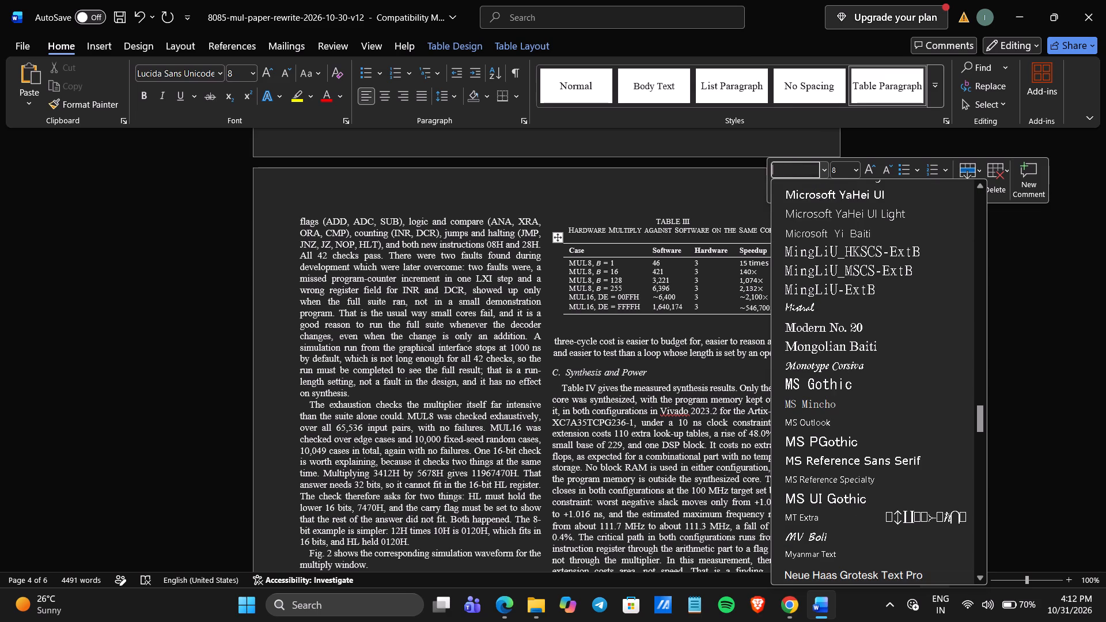
text(time)
key(Return)
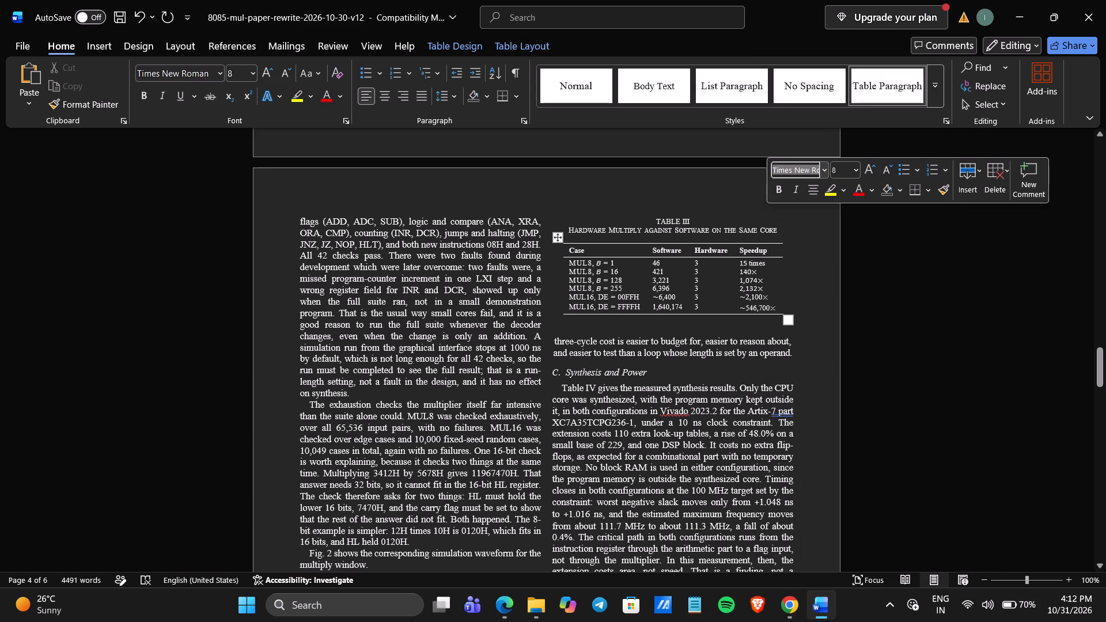
Replace the multiplication sign after 140 in the MUL8, B = 16 speedup cell with " times".
click(756, 274)
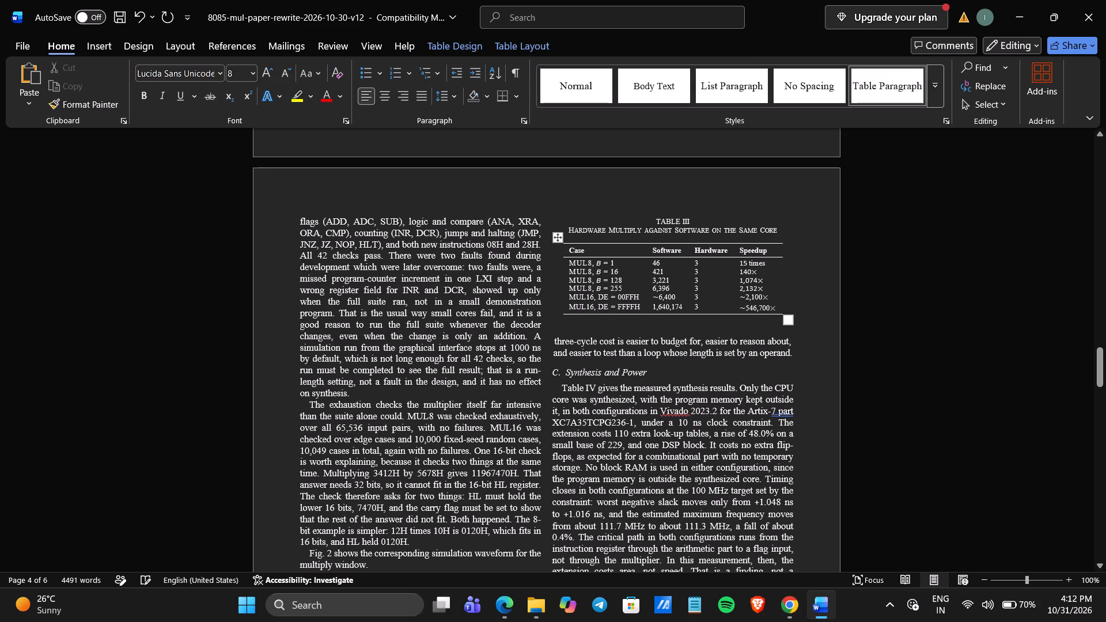
key(BackSpace)
key(space)
text(times)
Change the MUL8, B = 128 speedup entry to "1,07 times", with the word "times" in Times New Roman.
click(766, 281)
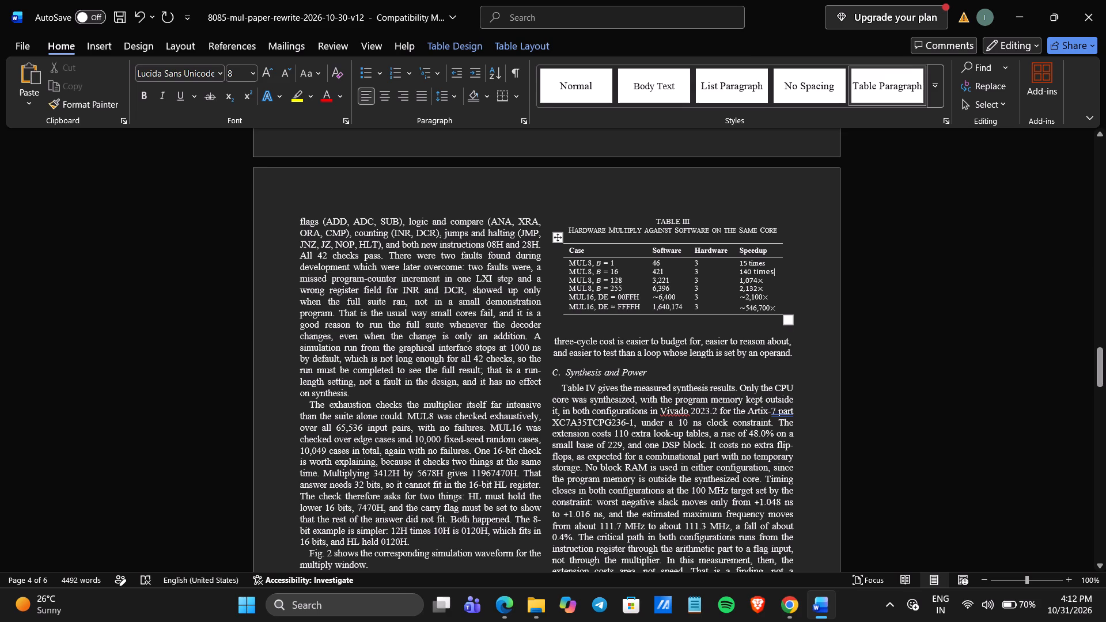
key(BackSpace)
key(BackSpace)
text(rimr)
key(BackSpace)
key(BackSpace)
key(BackSpace)
key(BackSpace)
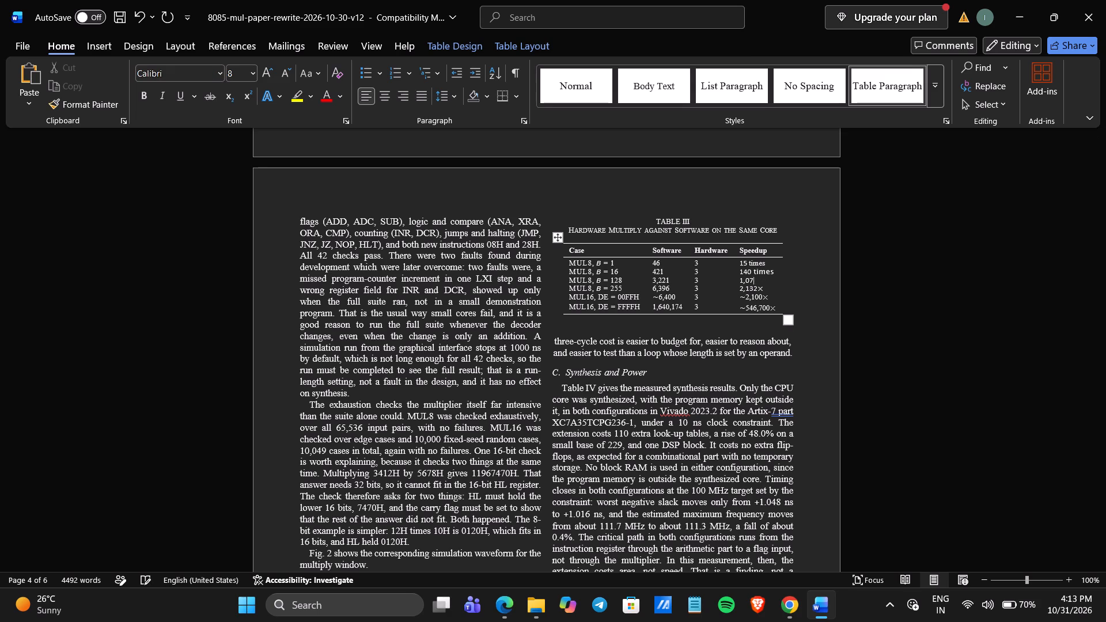
key(space)
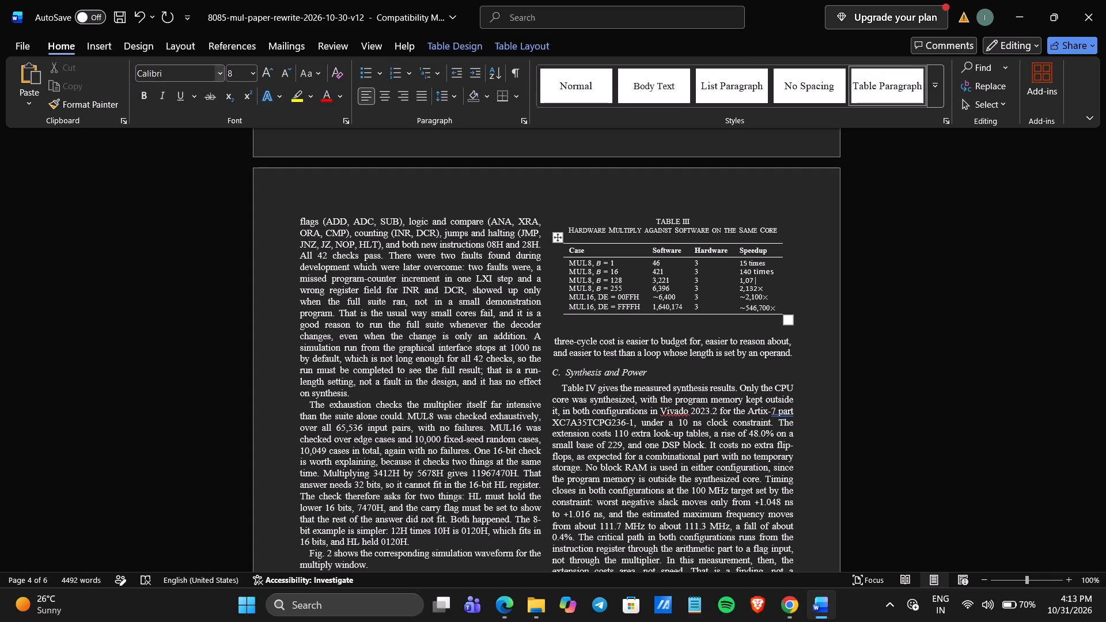
click(222, 73)
key(BackSpace)
text(times)
click(169, 120)
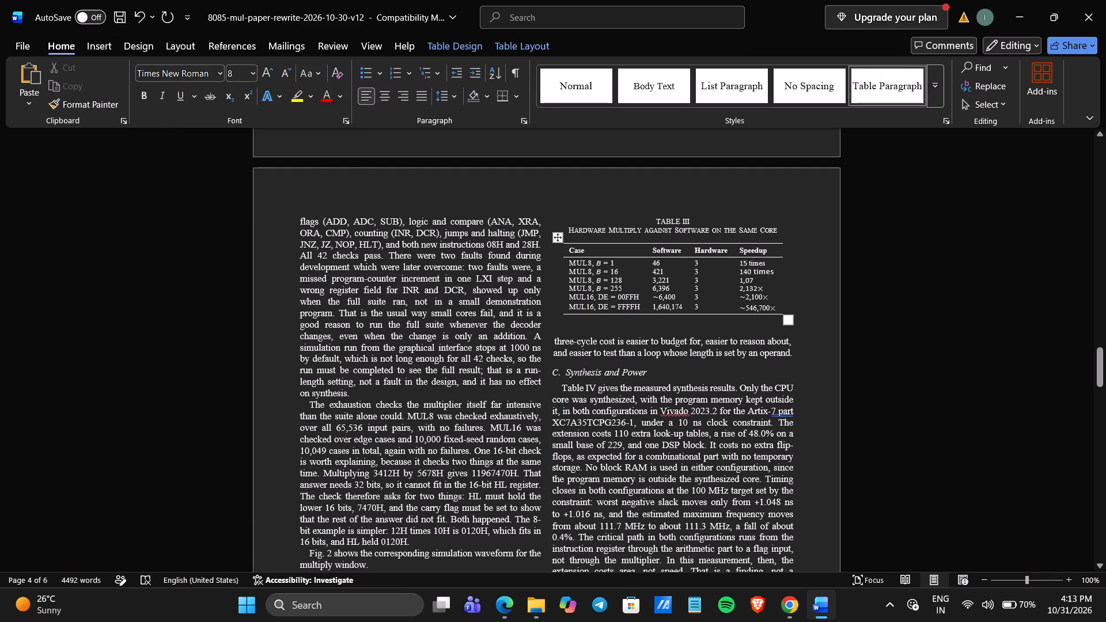
text(timees)
key(BackSpace)
key(BackSpace)
key(s)
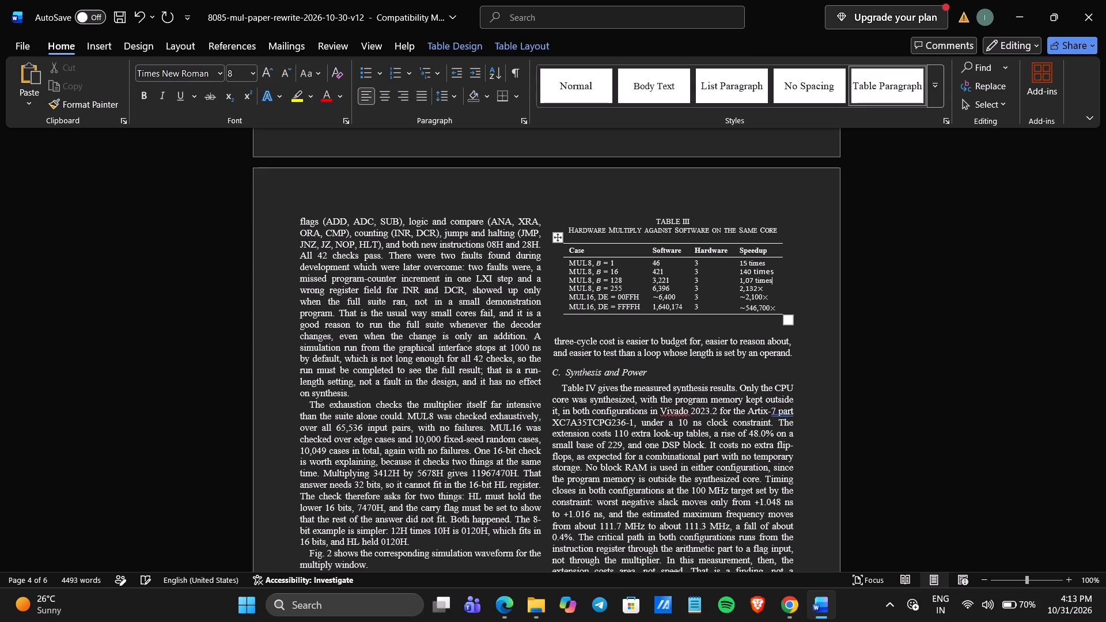
Replace the multiplication sign after 2,132 in the MUL8, B = 255 speedup cell with " times", setting the word in Times New Roman.
click(766, 284)
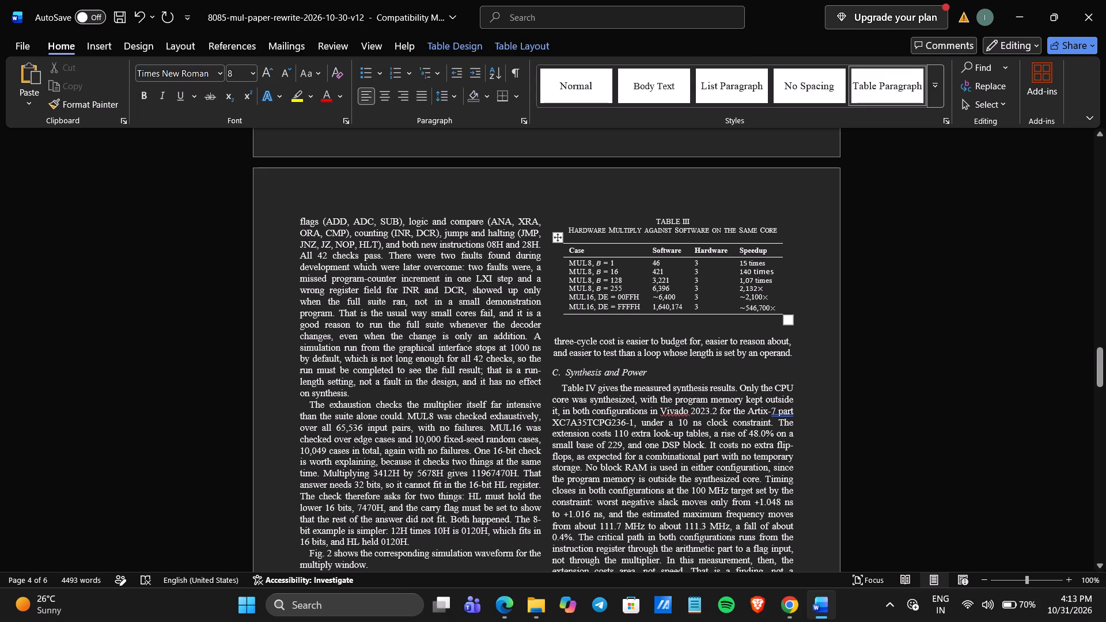
click(764, 287)
click(765, 288)
key(BackSpace)
key(space)
text(times)
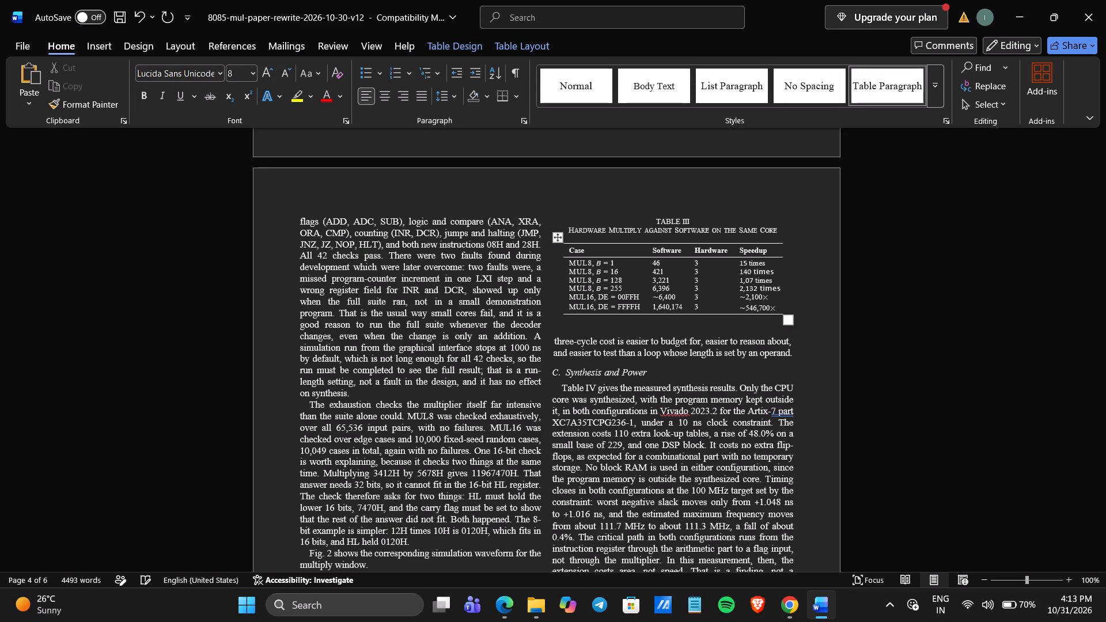
key(BackSpace)
key(BackSpace)
key(BackSpace)
key(BackSpace)
key(BackSpace)
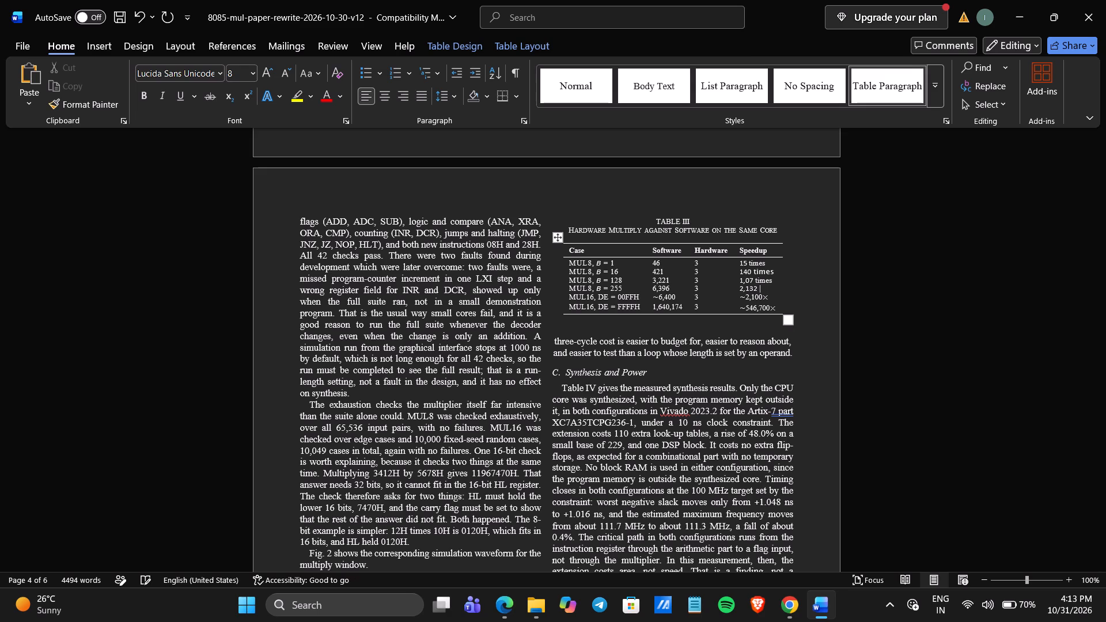
click(215, 71)
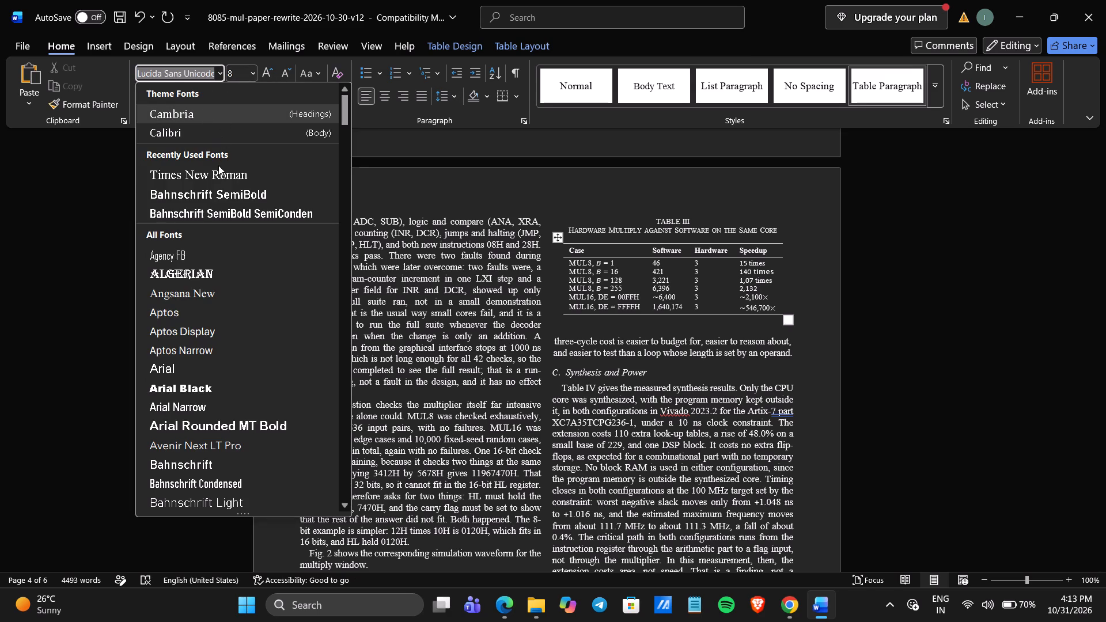
click(217, 173)
text(times)
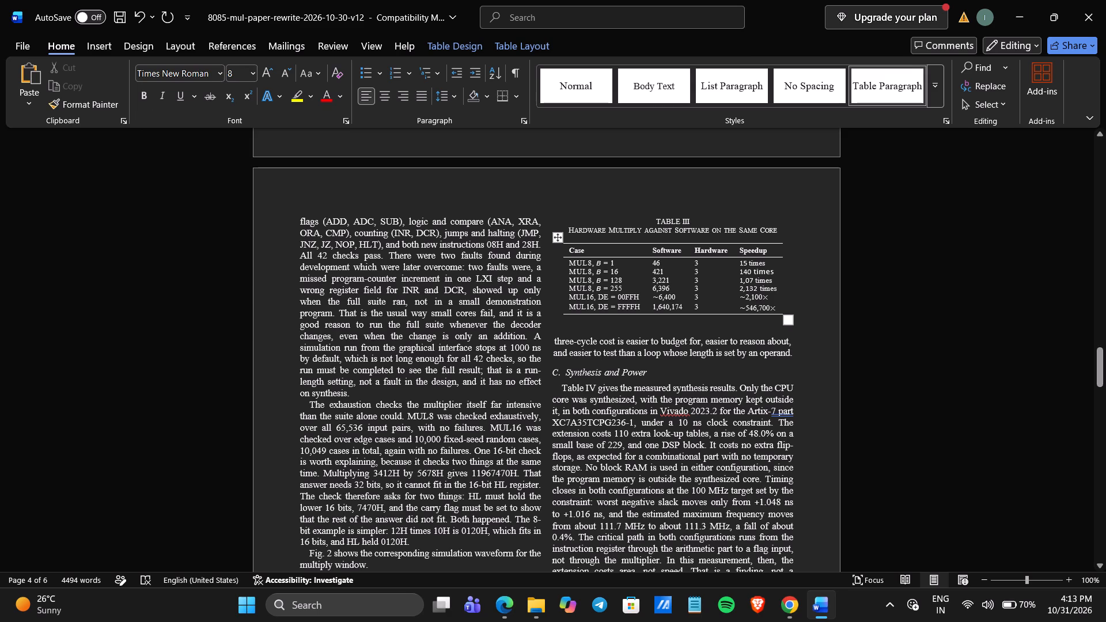
Replace the multiplication sign after ~2,100 with a space and a copy of "times" from the "2,132 times" cell.
click(772, 296)
key(BackSpace)
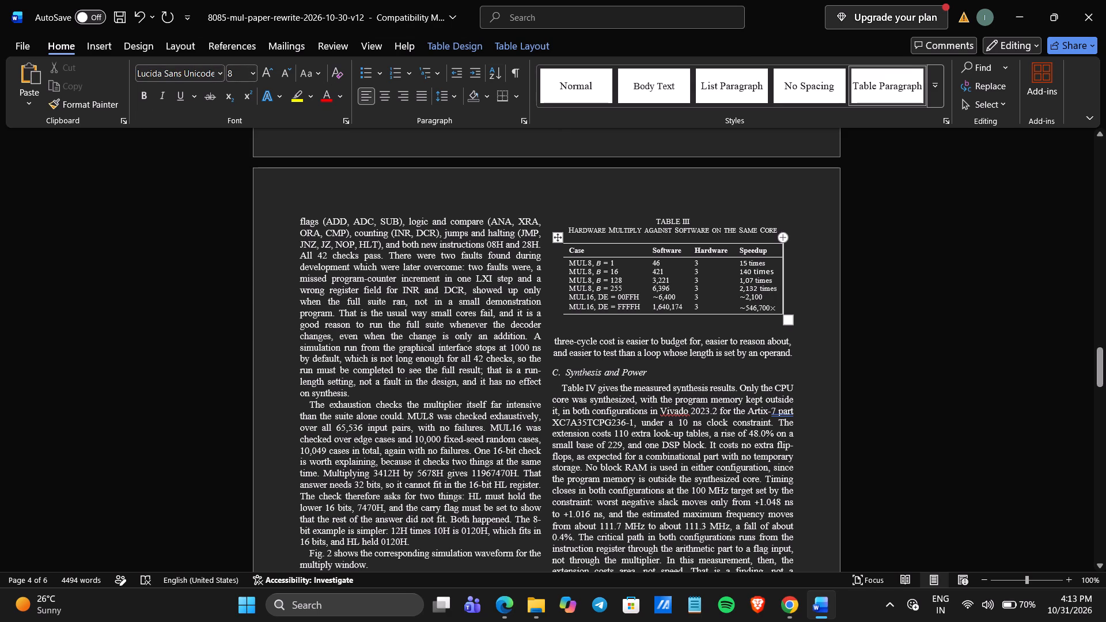
drag(777, 291, 759, 289)
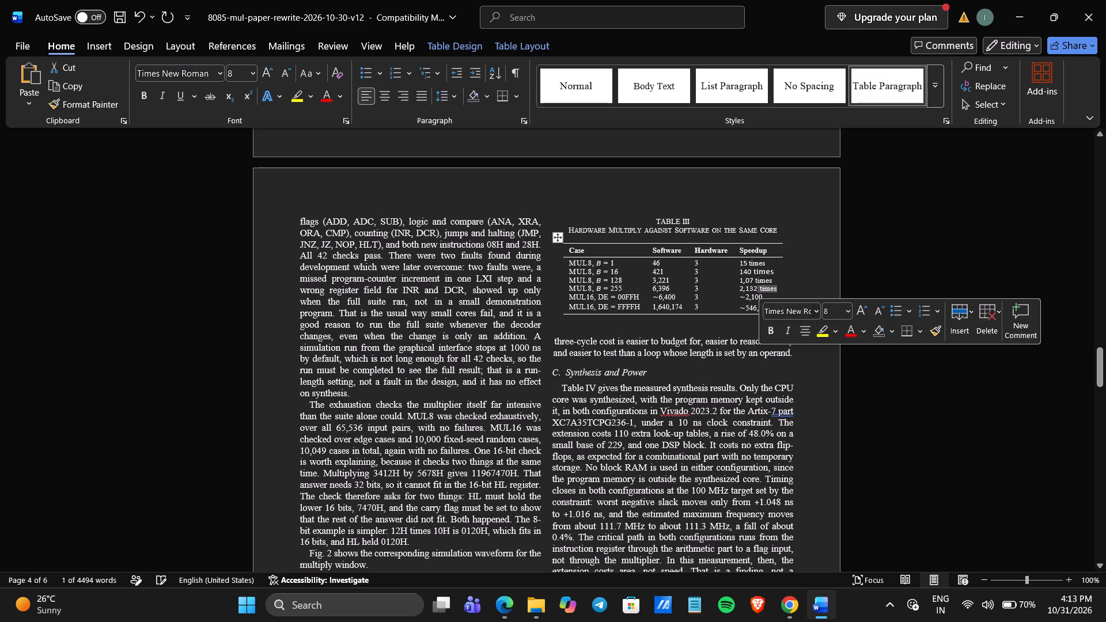
key(ctrl+c)
click(768, 295)
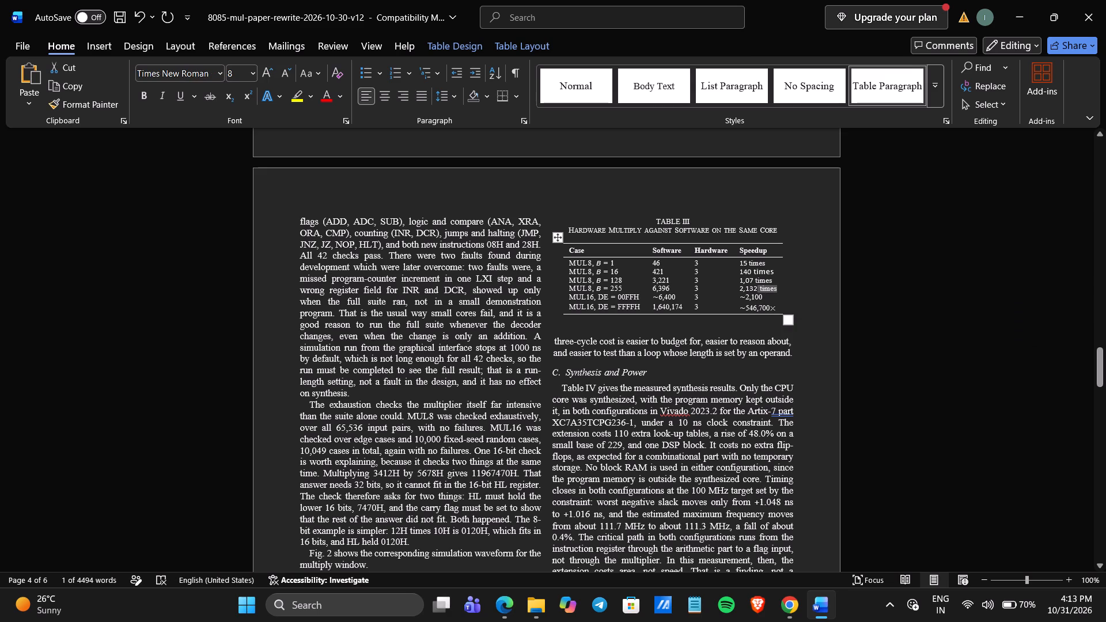
click(768, 297)
key(space)
key(ctrl+v)
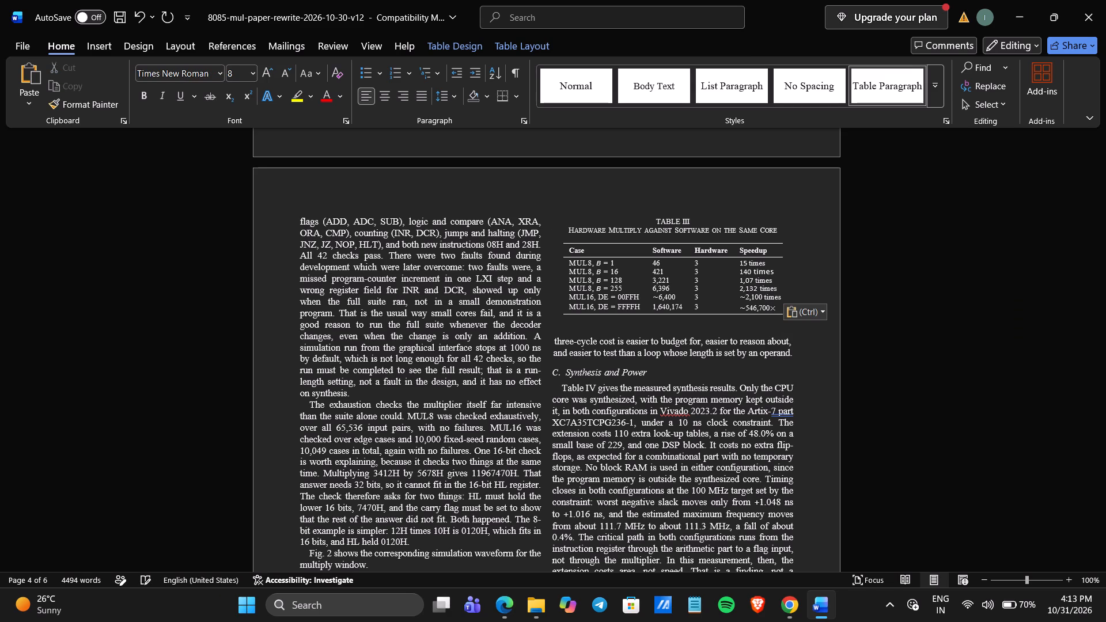
Replace the multiplication sign after ~546,700 in the DE = FFFFH speedup cell with the copied word "times".
click(771, 309)
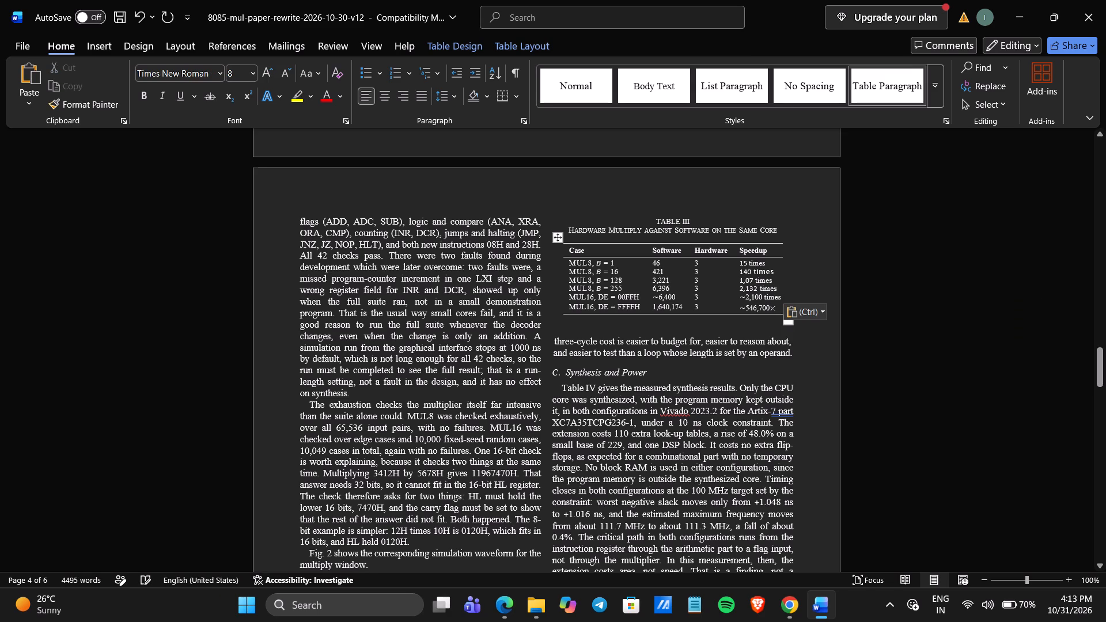
key(Right)
key(BackSpace)
key(space)
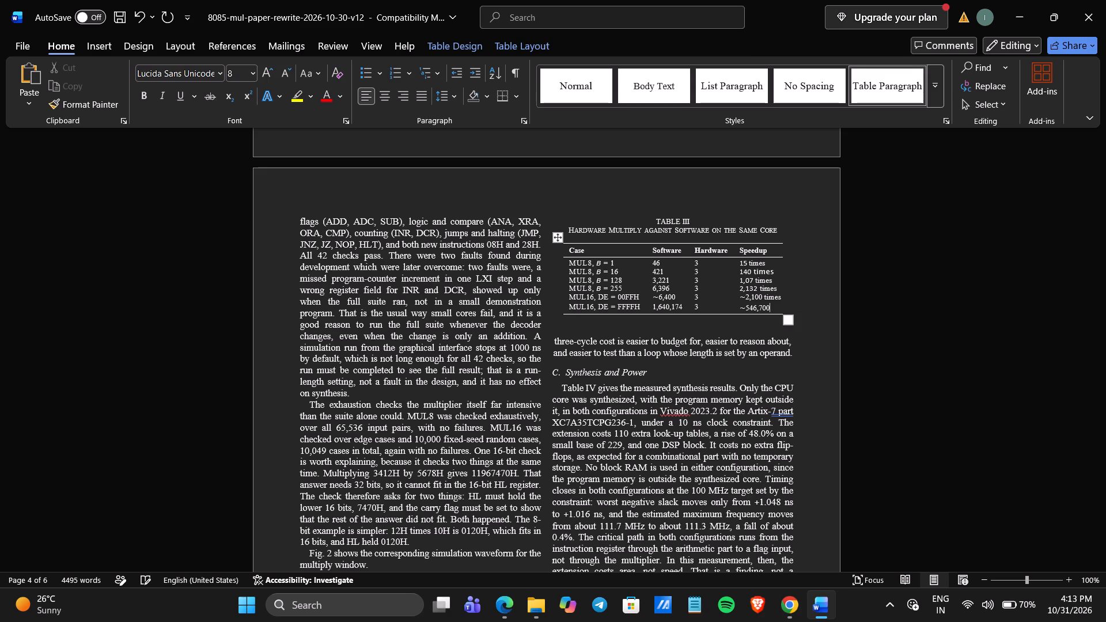
key(ctrl+v)
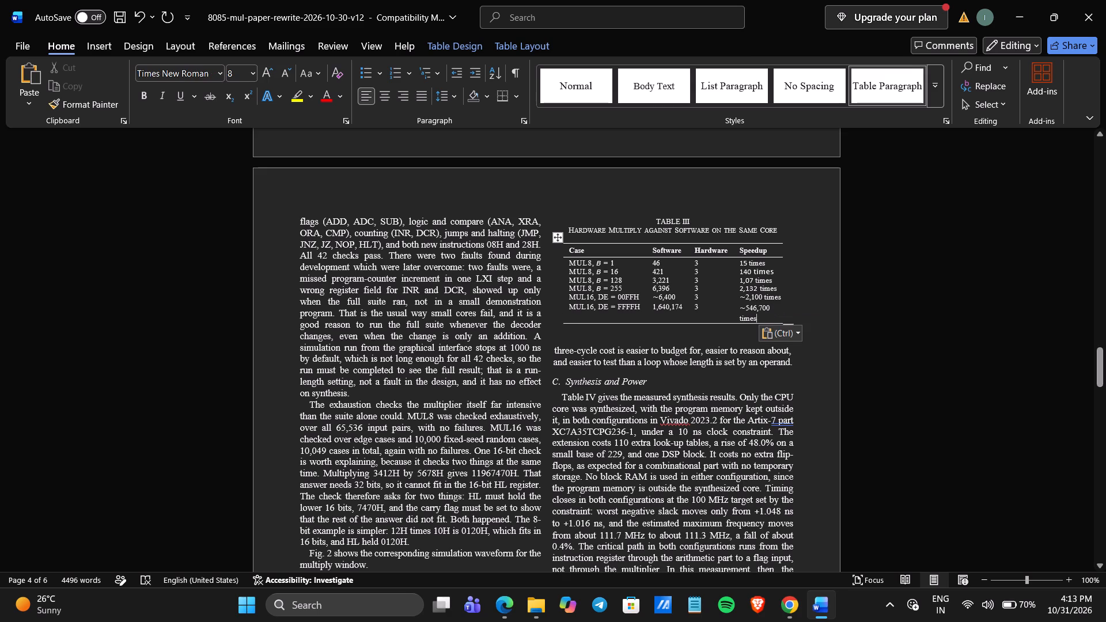
key(ctrl+z)
key(BackSpace)
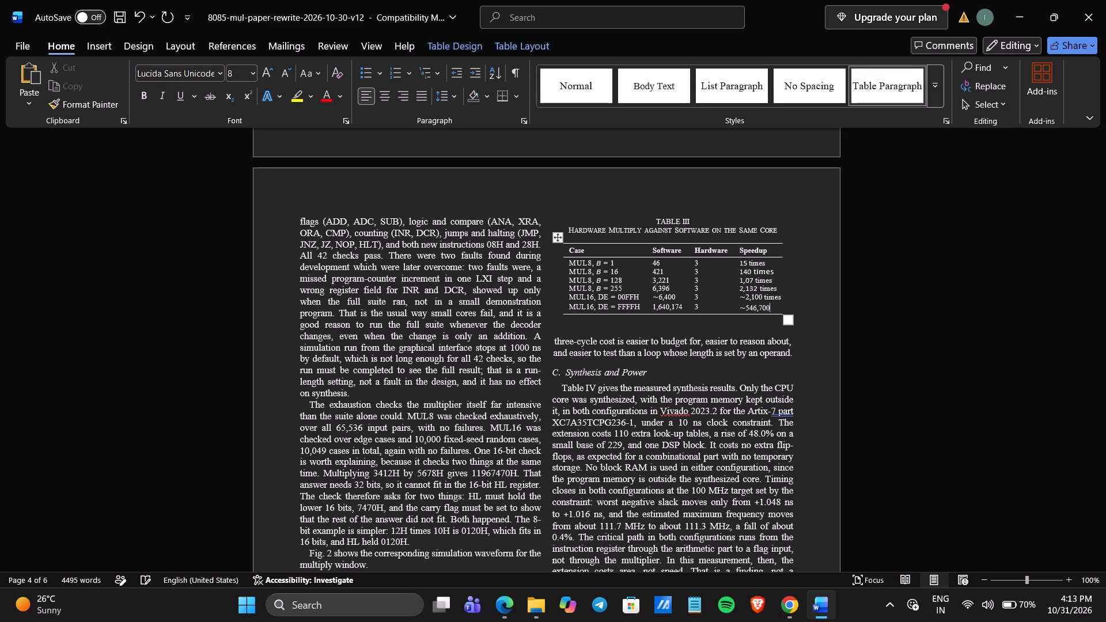
key(ctrl+v)
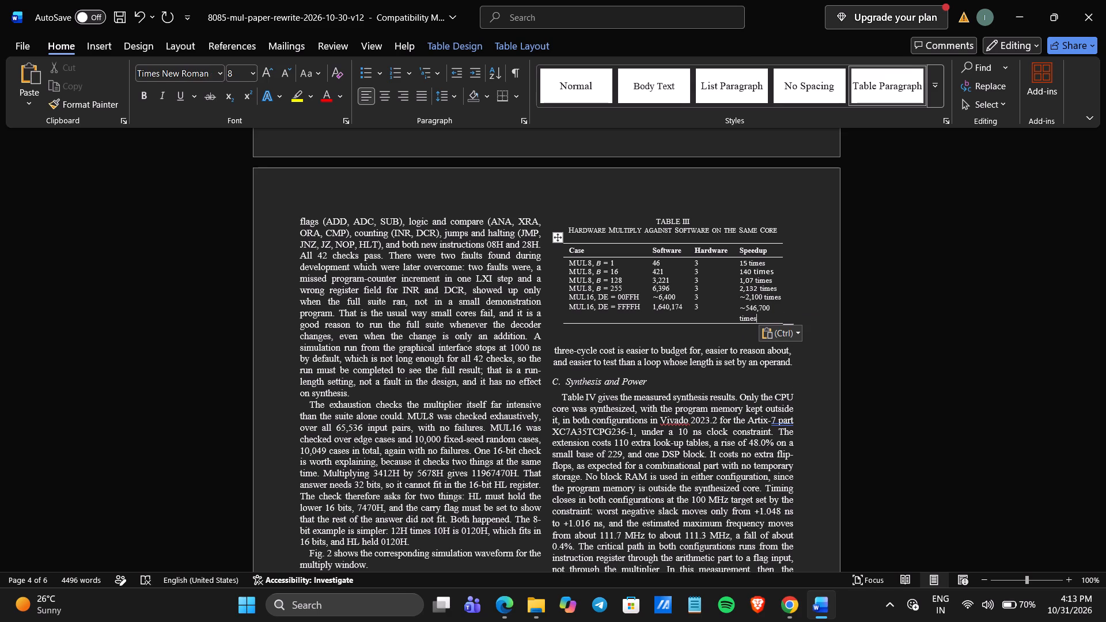
Remove the indent of the "~546,700 times" speedup entry and insert two spaces in front of it.
click(741, 308)
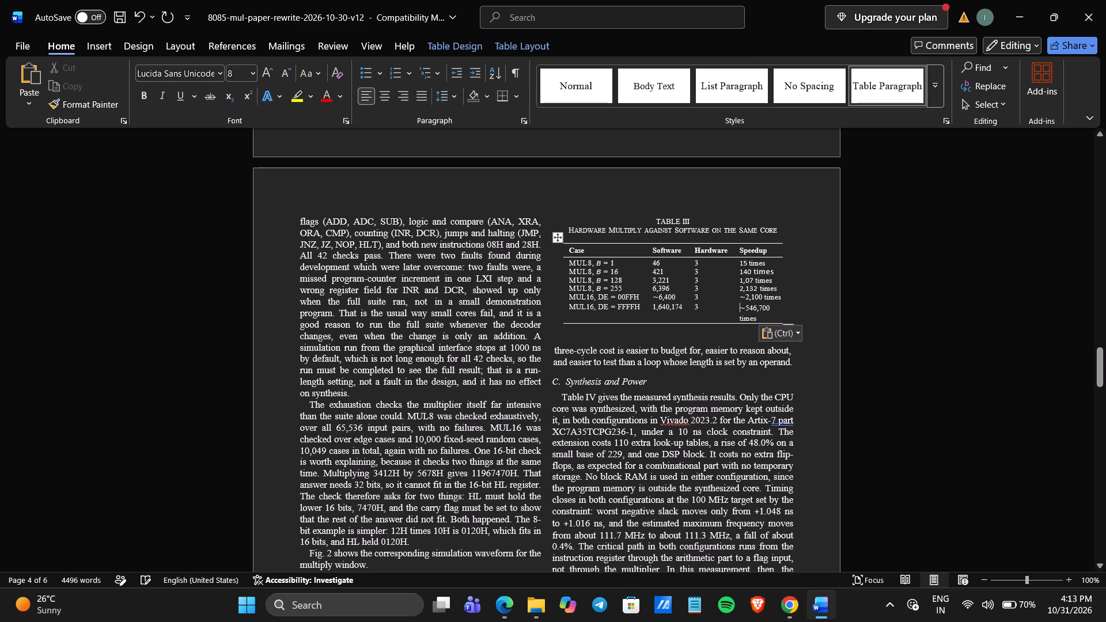
key(BackSpace)
key(space)
key(space)
key(space)
key(BackSpace)
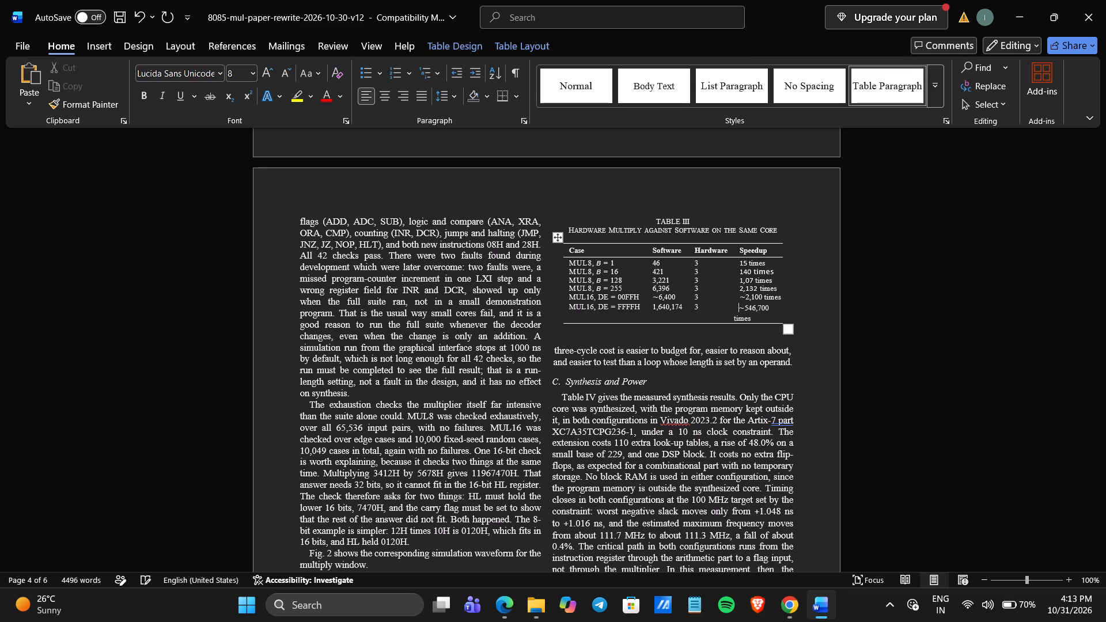
click(733, 316)
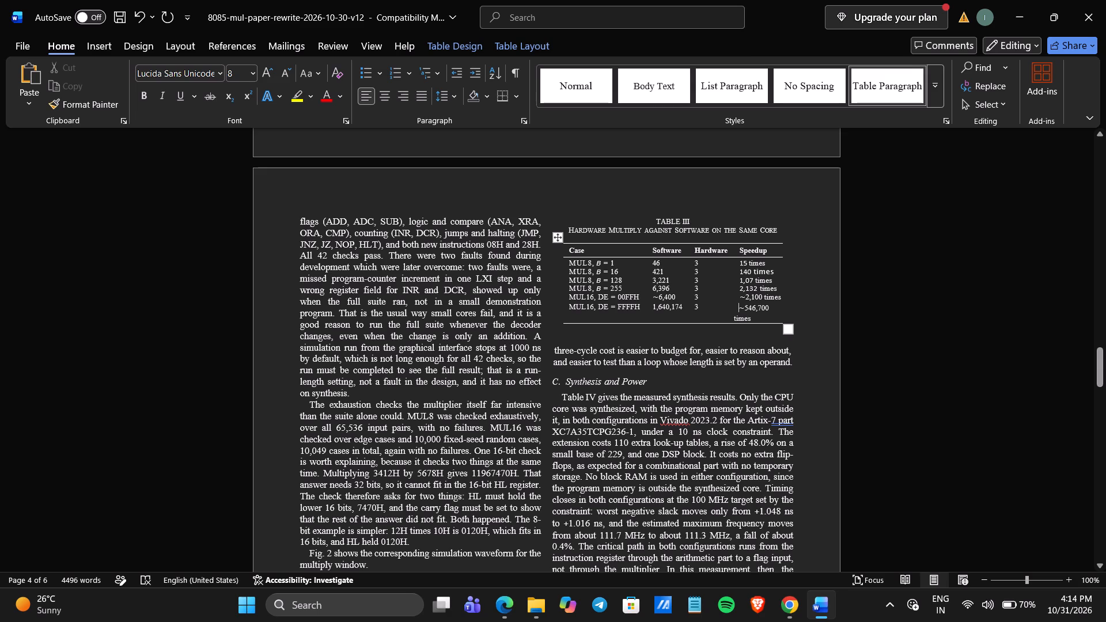
Undo the recent spacing and word edits in the ~546,700 speedup cell and delete the character left after the number.
click(735, 315)
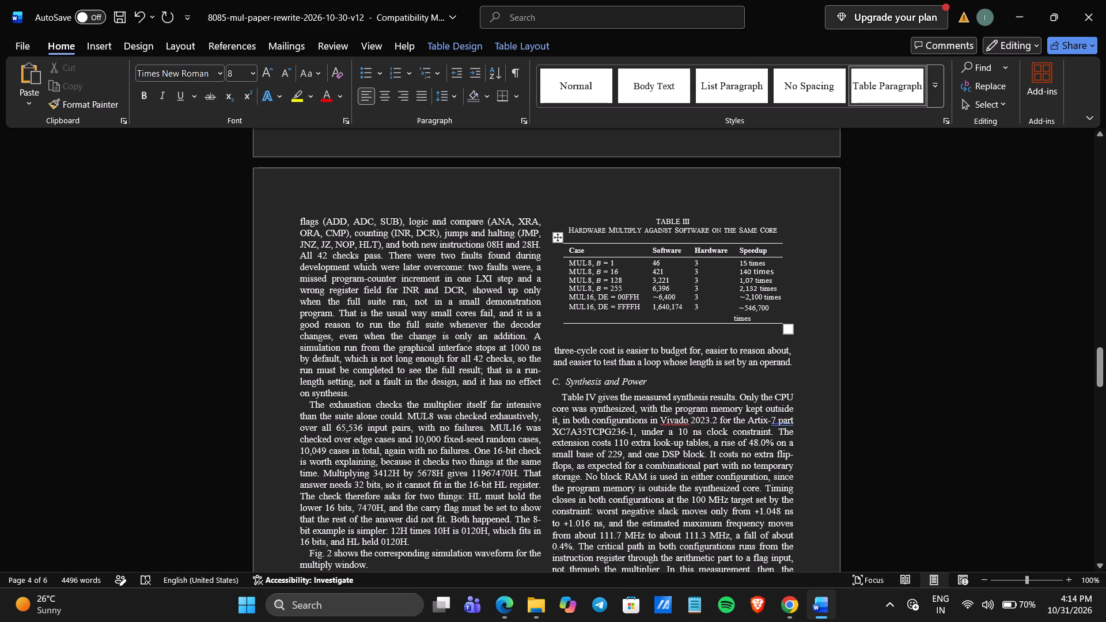
key(Left)
key(BackSpace)
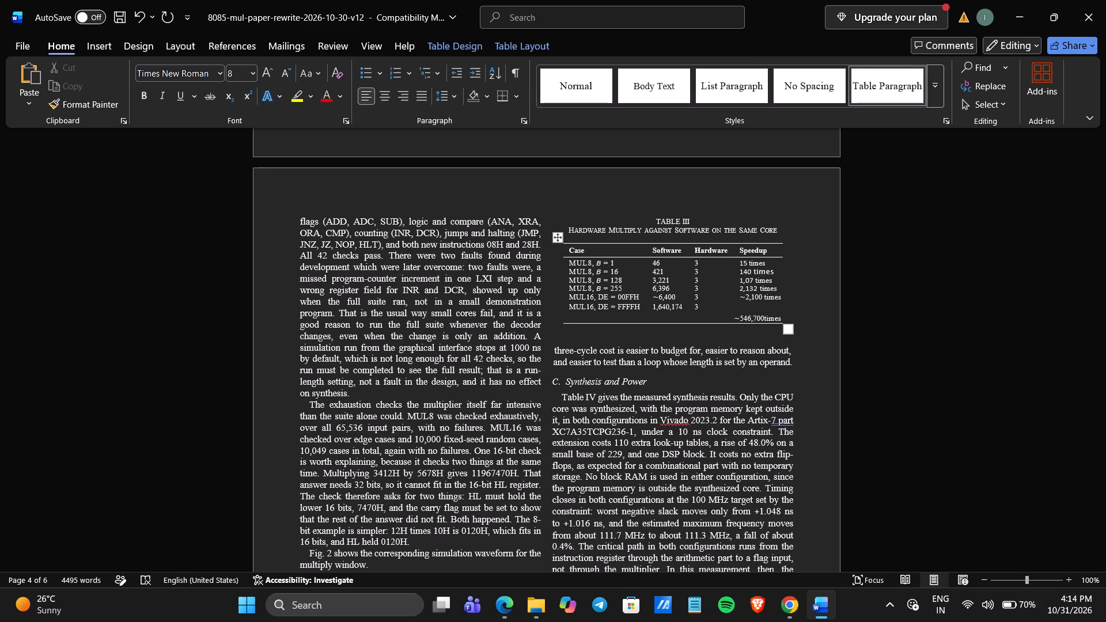
key(ctrl+z)
key(ctrl+z)
key(ctrl+z)
key(ctrl+z)
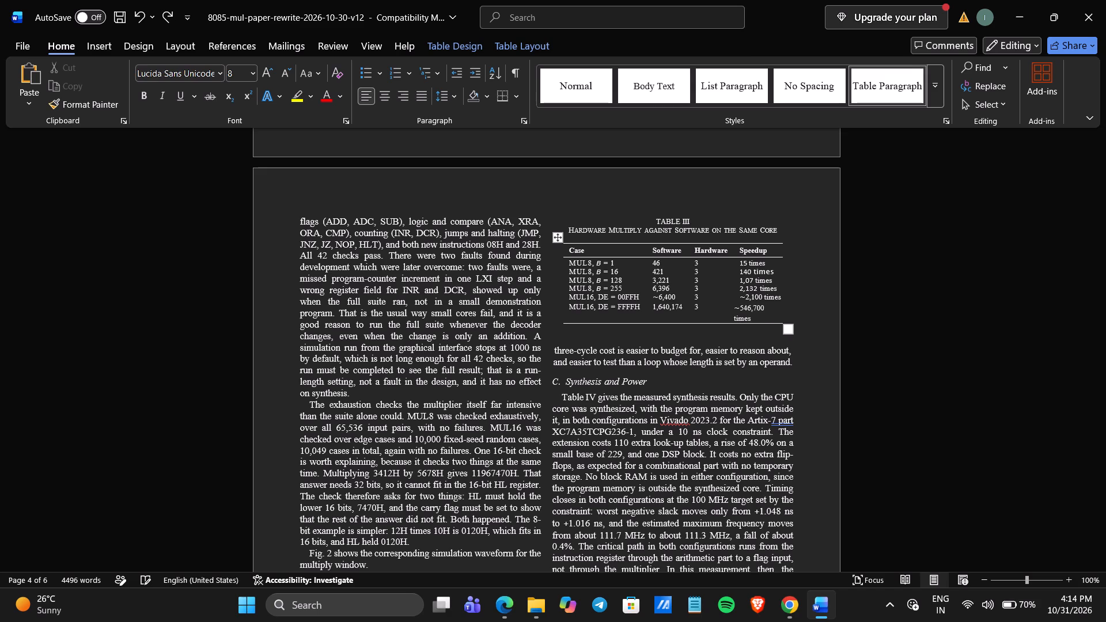
key(ctrl+z)
key(ctrl+z)
key(BackSpace)
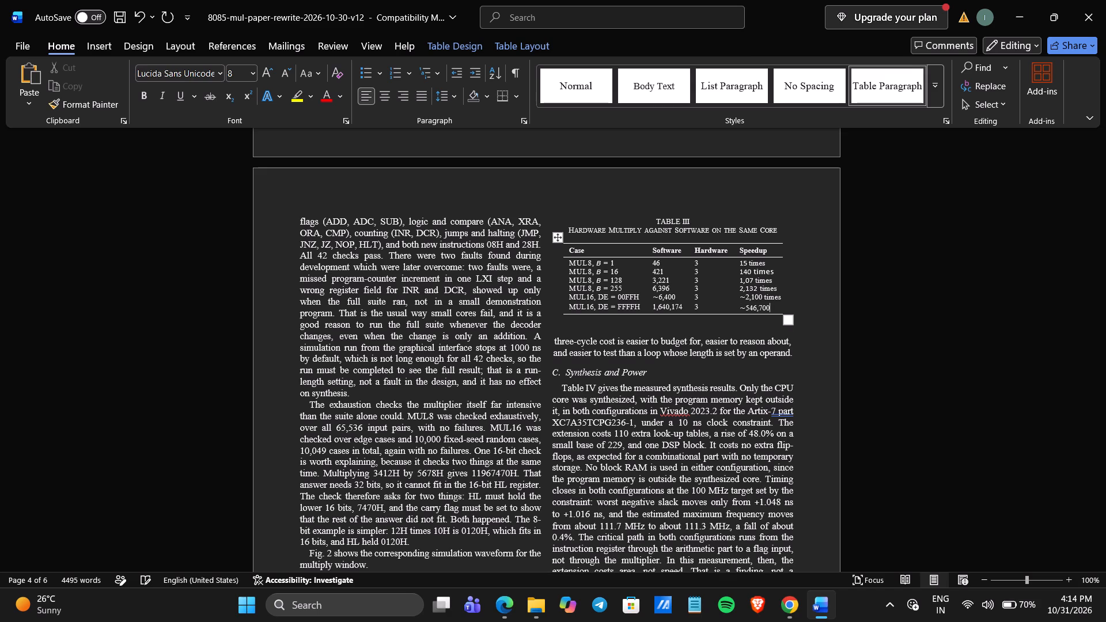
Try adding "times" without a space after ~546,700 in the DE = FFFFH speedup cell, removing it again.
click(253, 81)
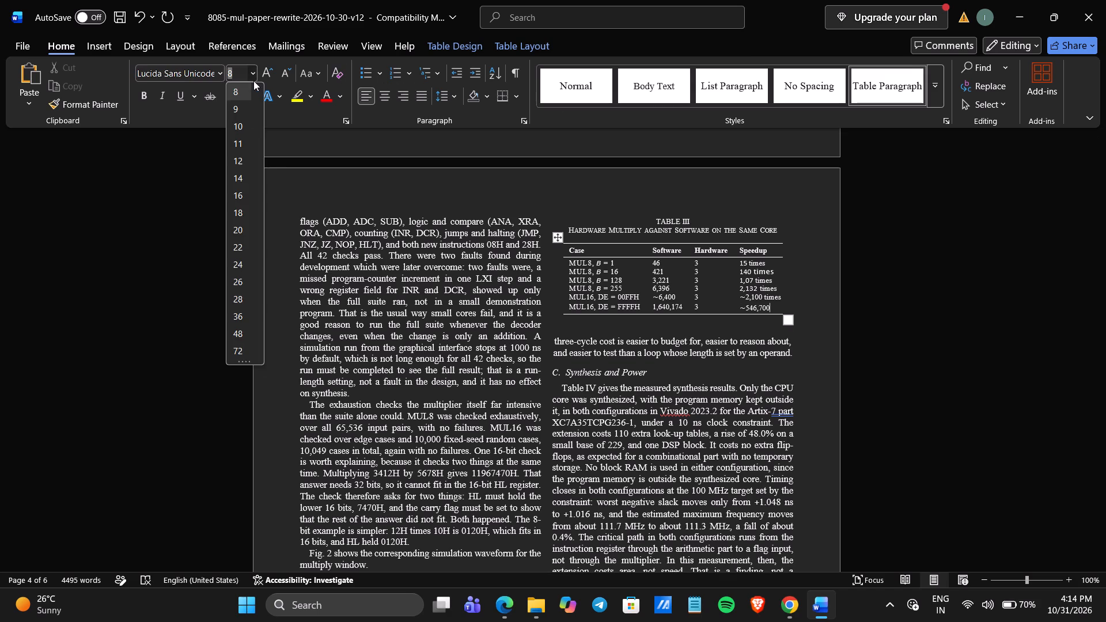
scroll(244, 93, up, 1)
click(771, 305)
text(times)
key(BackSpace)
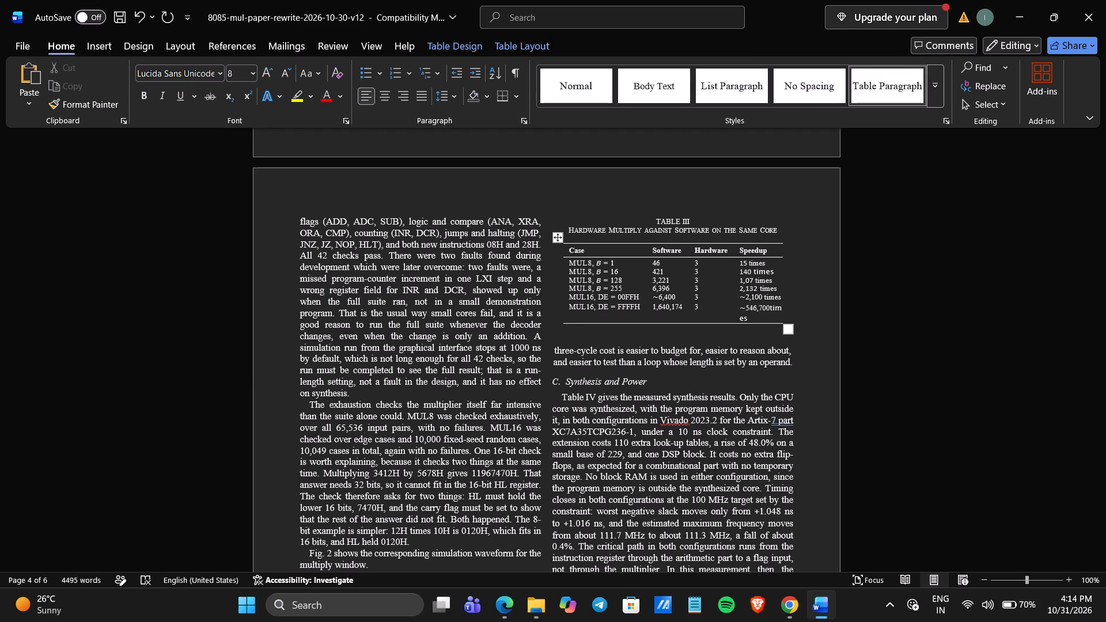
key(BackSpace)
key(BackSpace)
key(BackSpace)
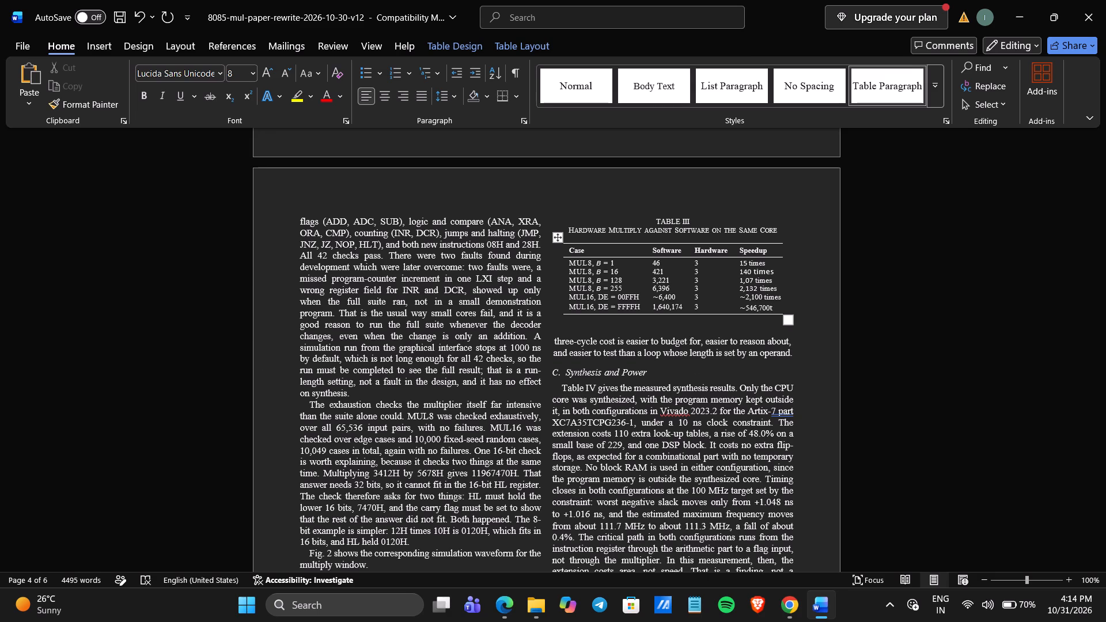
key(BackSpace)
Replace "times" after 140 in the MUL8, B = 16 speedup cell with the copied Times New Roman "times".
click(768, 272)
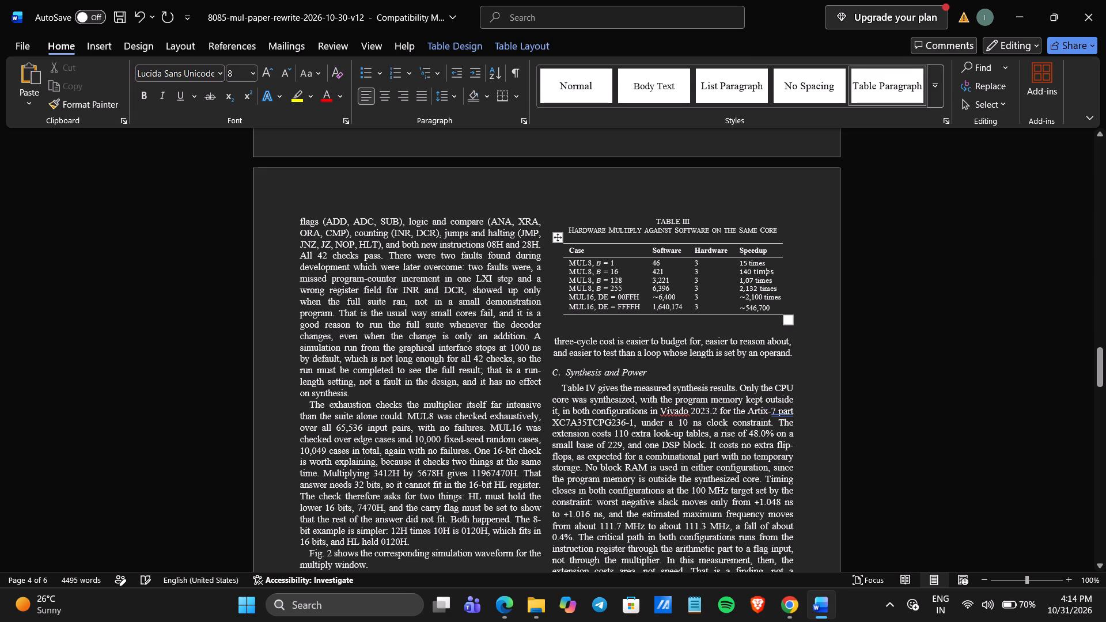
click(777, 271)
key(BackSpace)
key(BackSpace)
key(BackSpace)
key(BackSpace)
key(BackSpace)
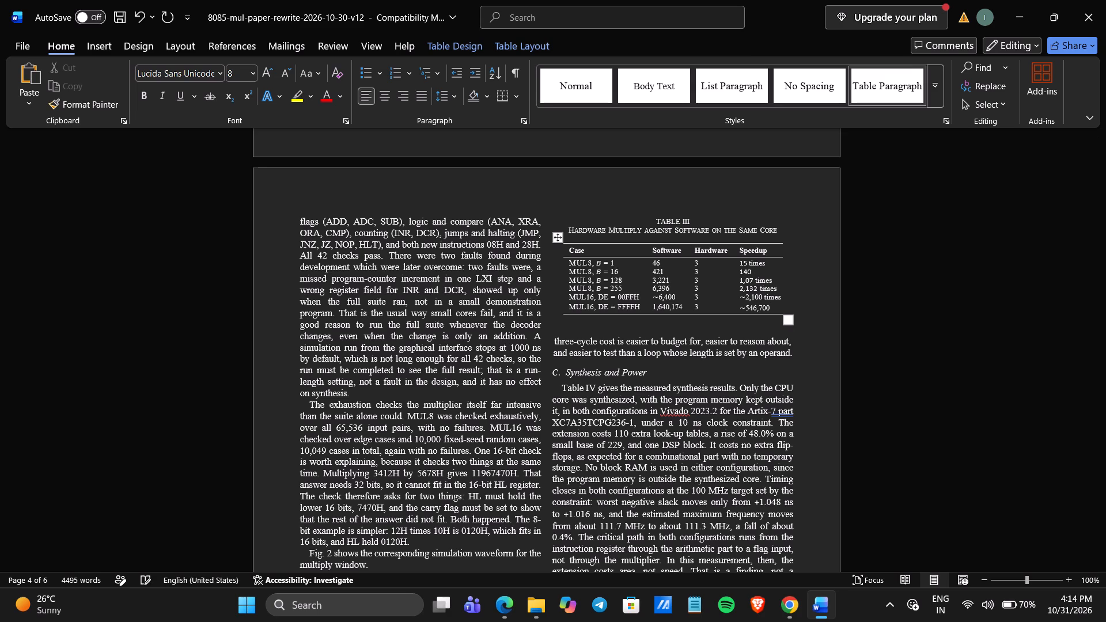
key(ctrl+v)
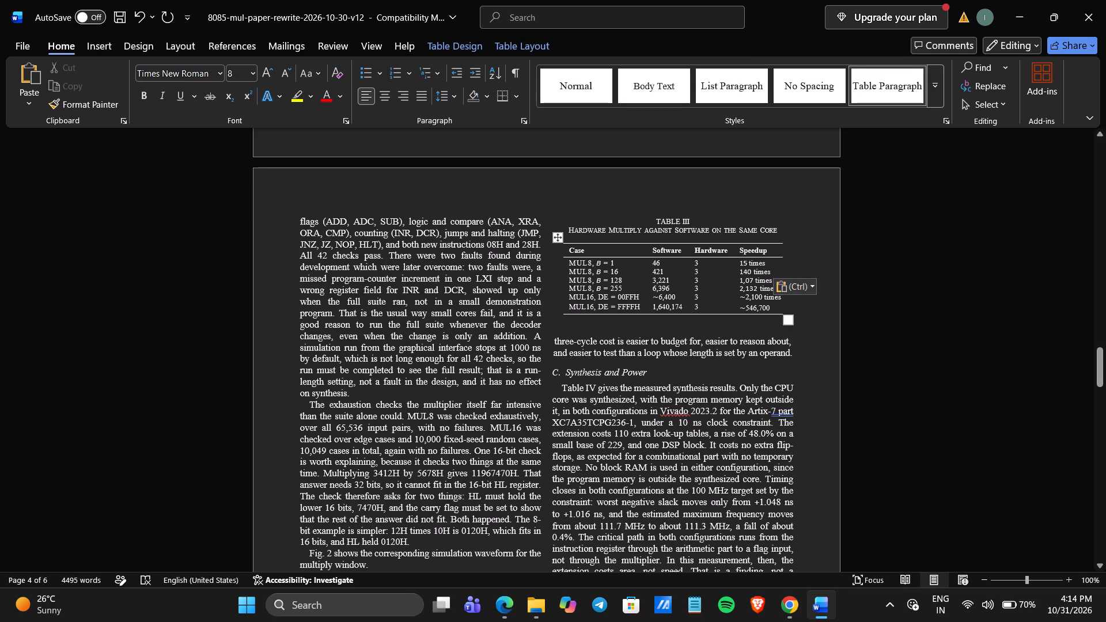
Add " times" after ~546,700 in the DE = FFFFH speedup cell of Table III.
click(771, 308)
key(space)
text(times)
click(827, 313)
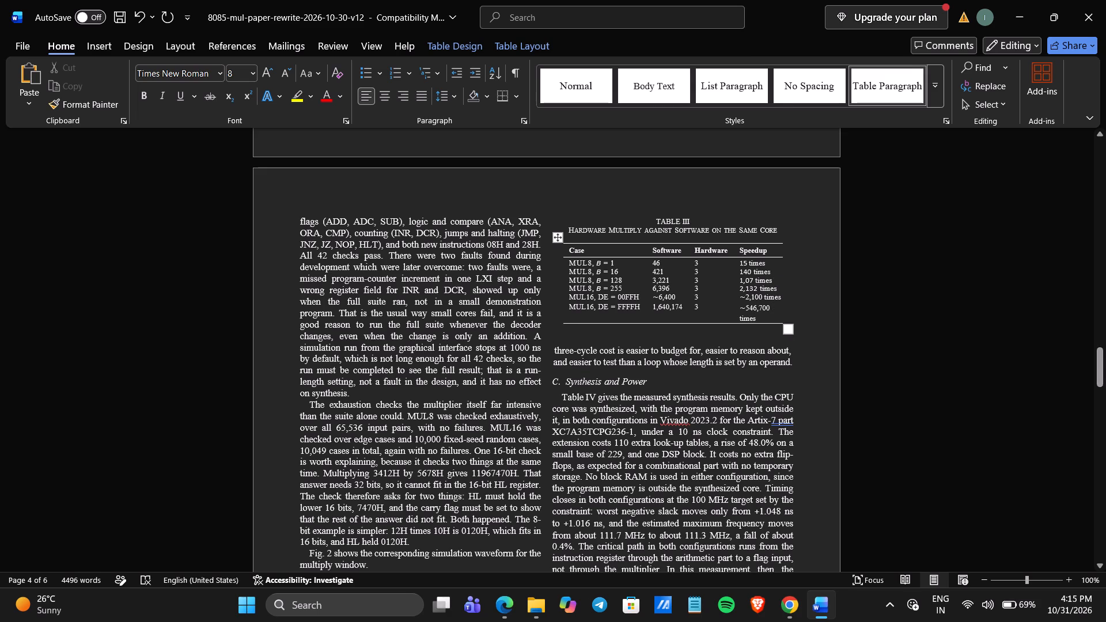
Review the rest of the paper after Table III, including Tables IV and V, Figs. 2 and 3, the conclusion and the references.
scroll(827, 313, down, 1)
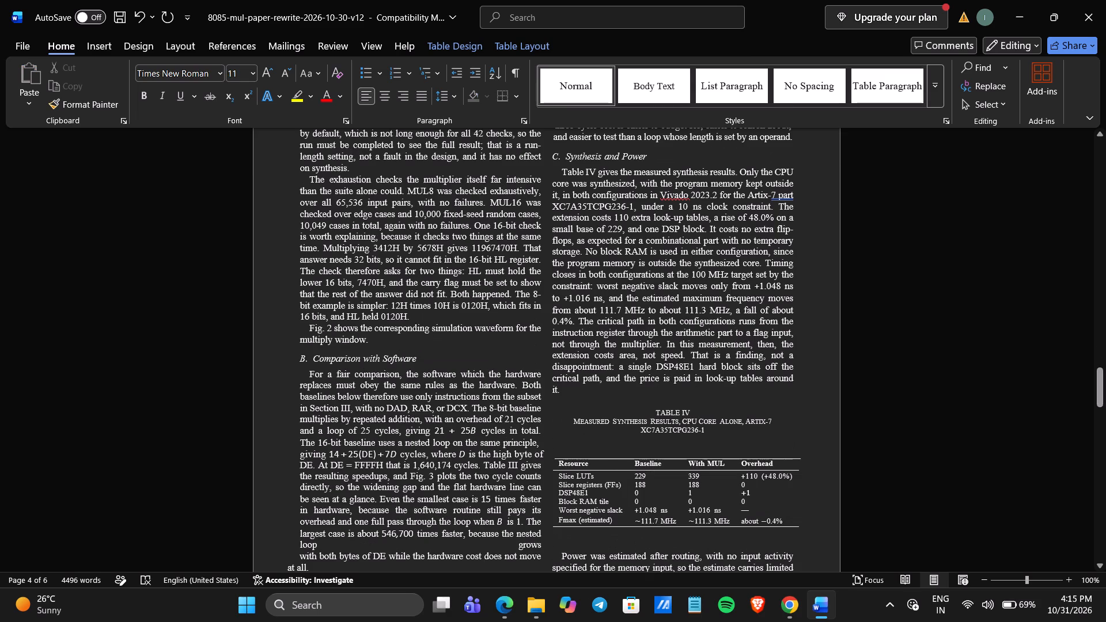
scroll(827, 313, down, 1)
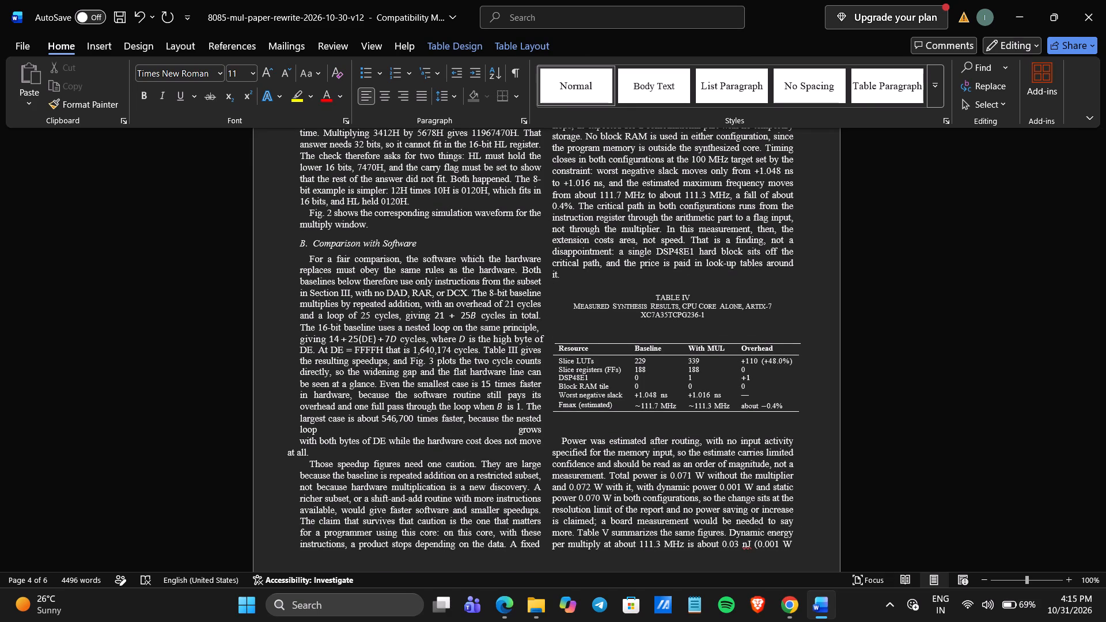
scroll(827, 313, down, 1)
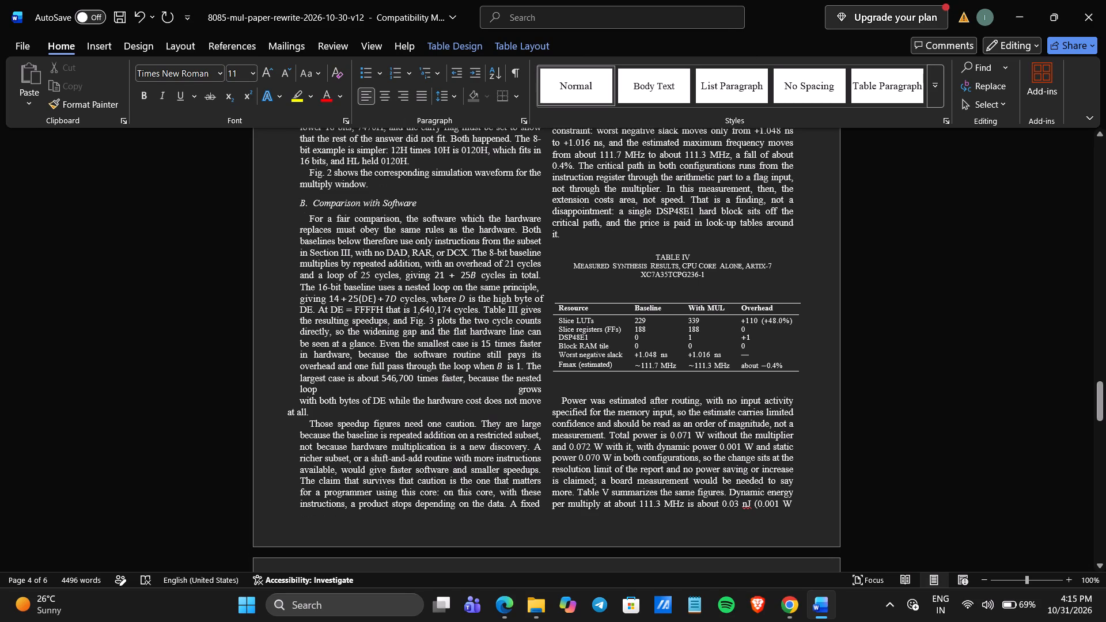
scroll(827, 313, down, 2)
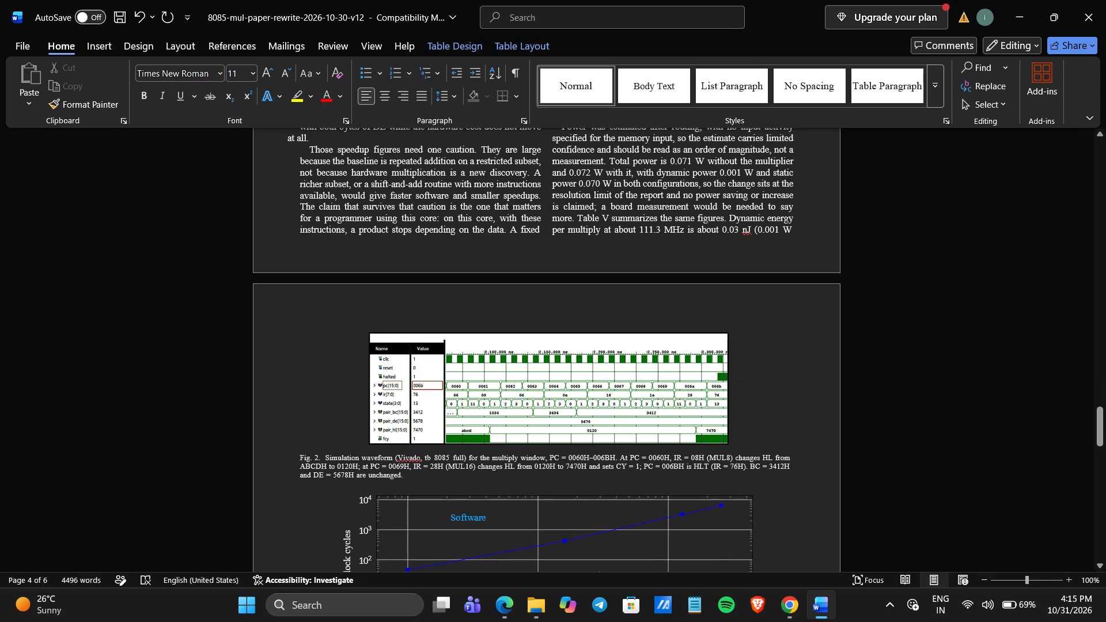
scroll(827, 313, down, 2)
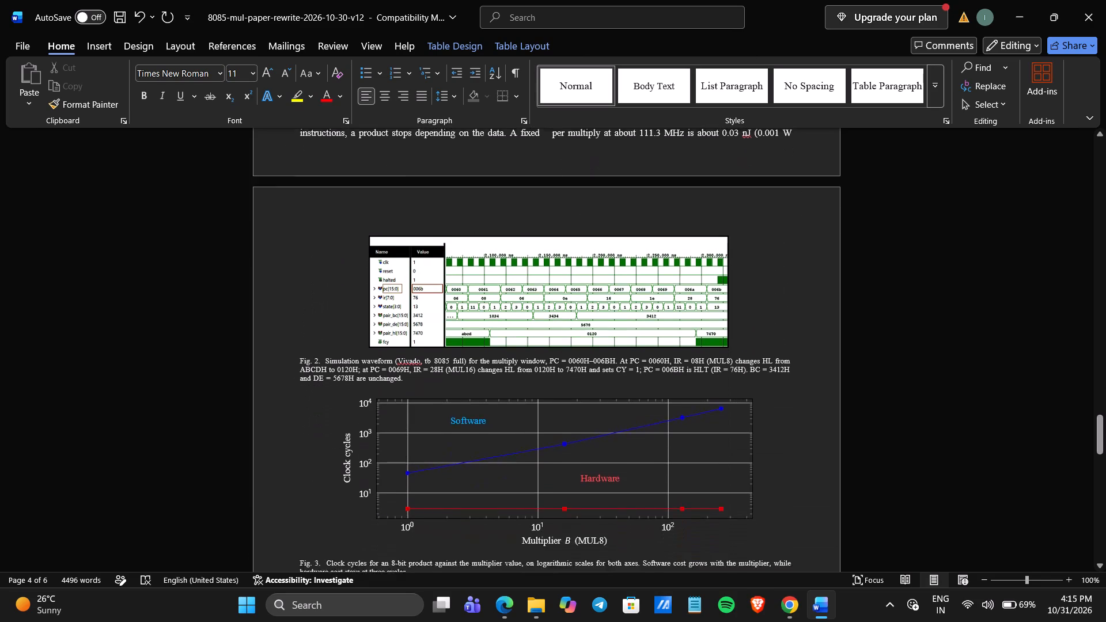
scroll(827, 313, down, 1)
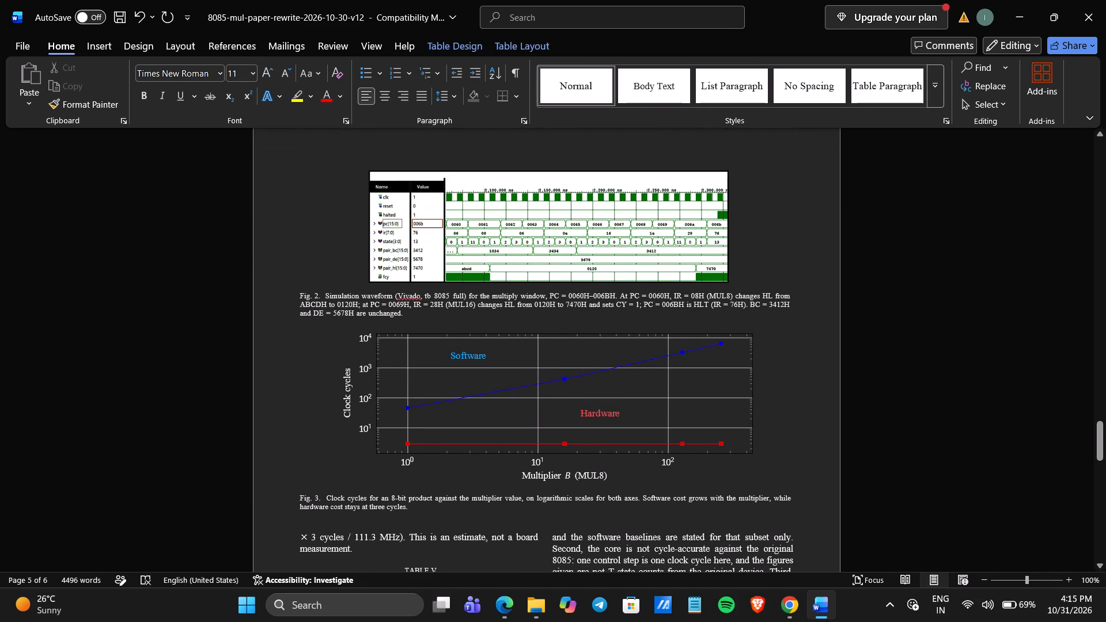
scroll(555, 305, down, 2)
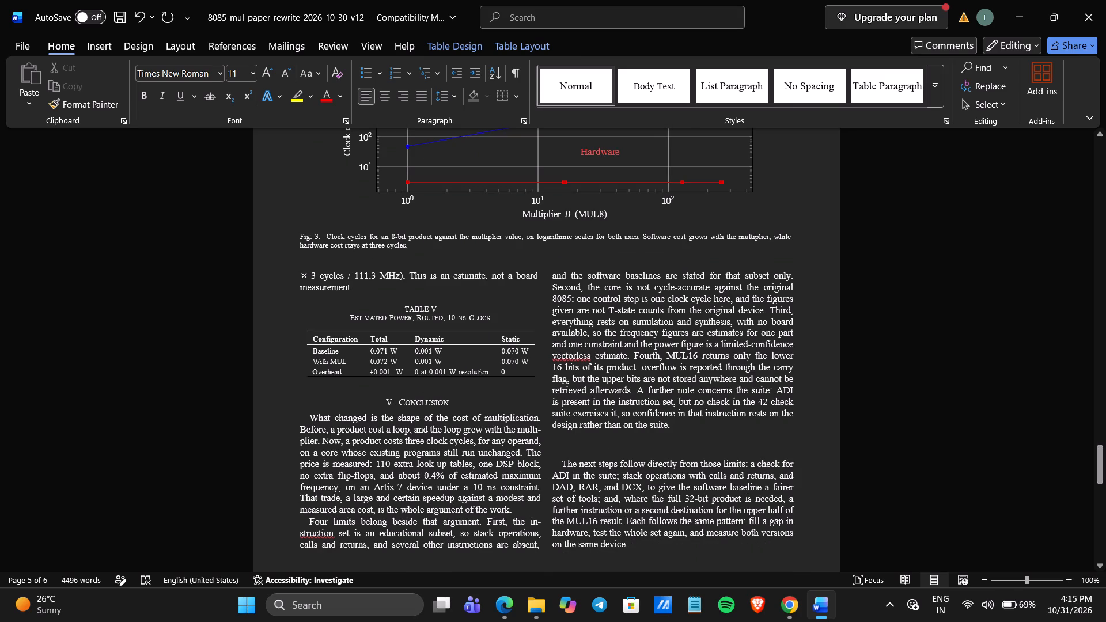
scroll(561, 457, up, 2)
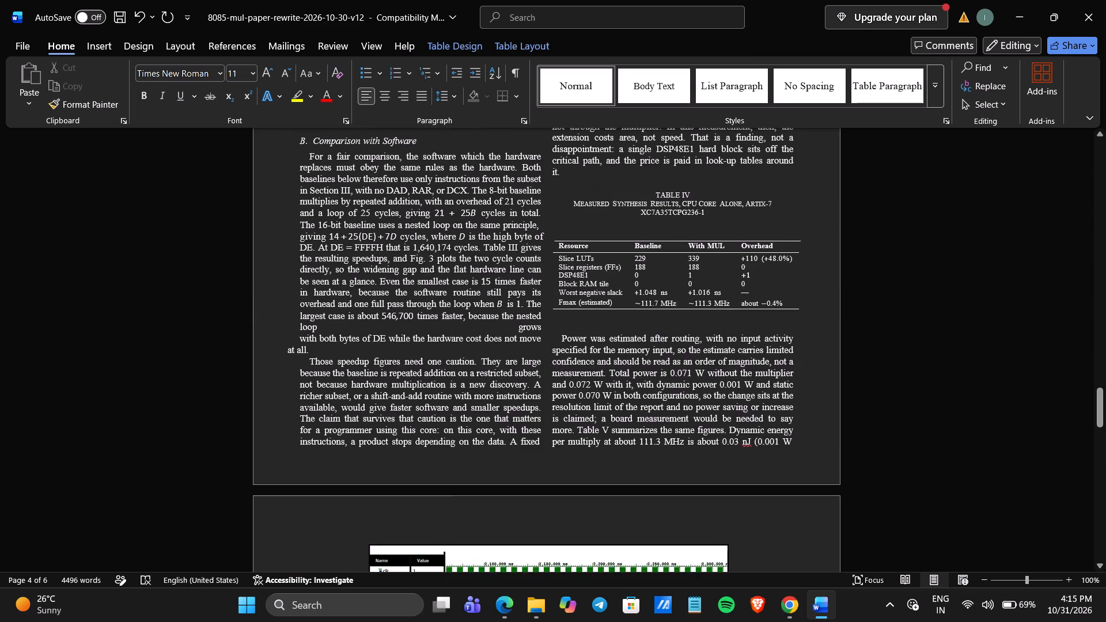
scroll(561, 457, up, 1)
scroll(561, 457, down, 2)
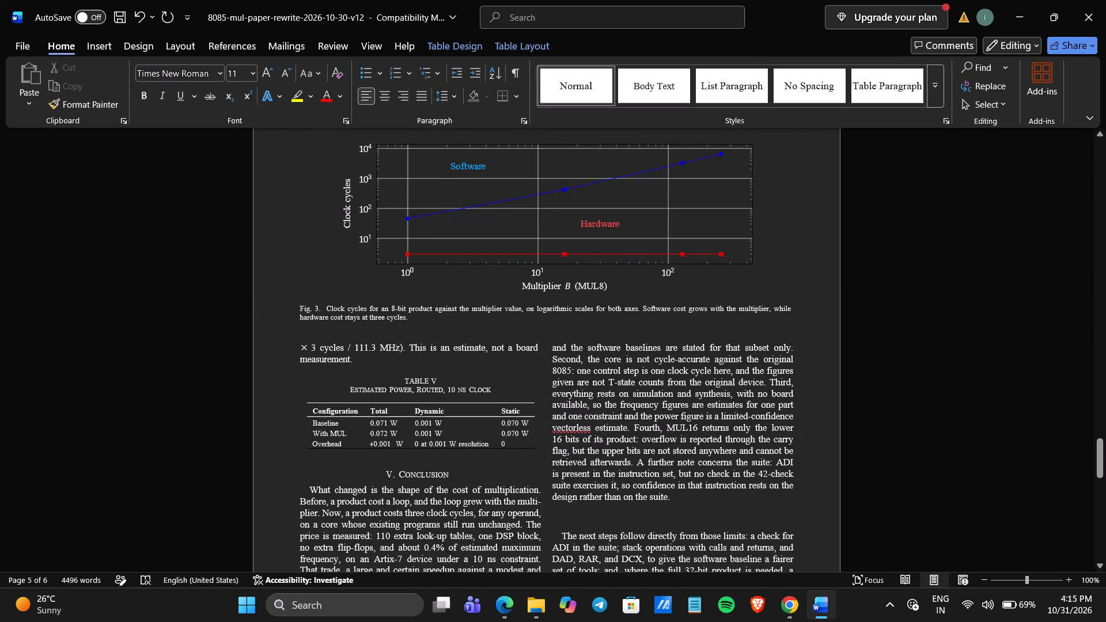
scroll(561, 457, up, 2)
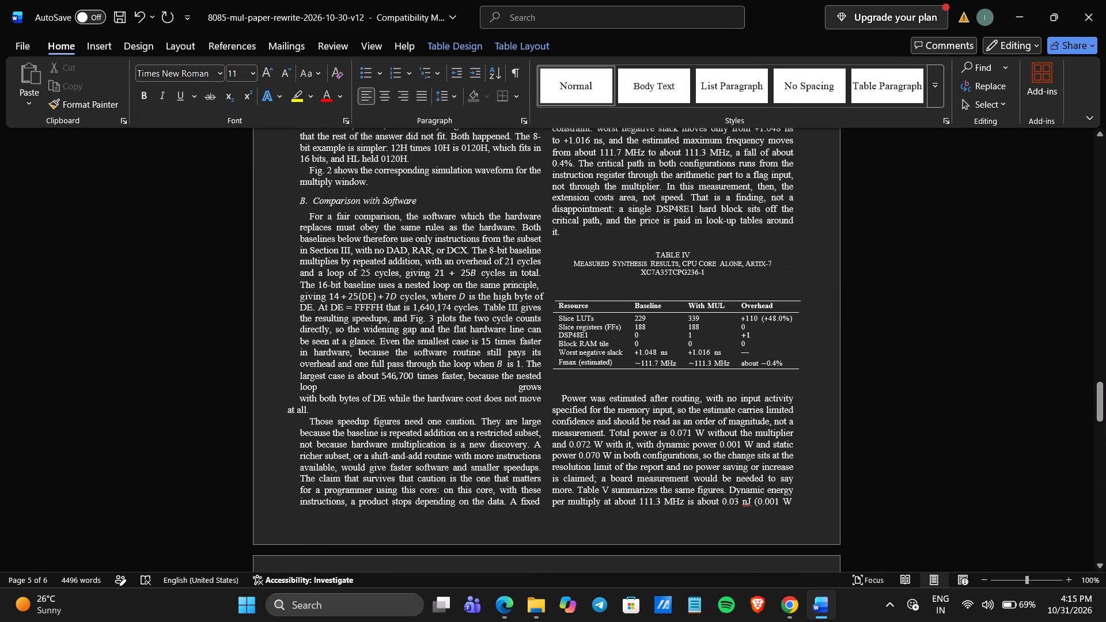
scroll(561, 457, up, 1)
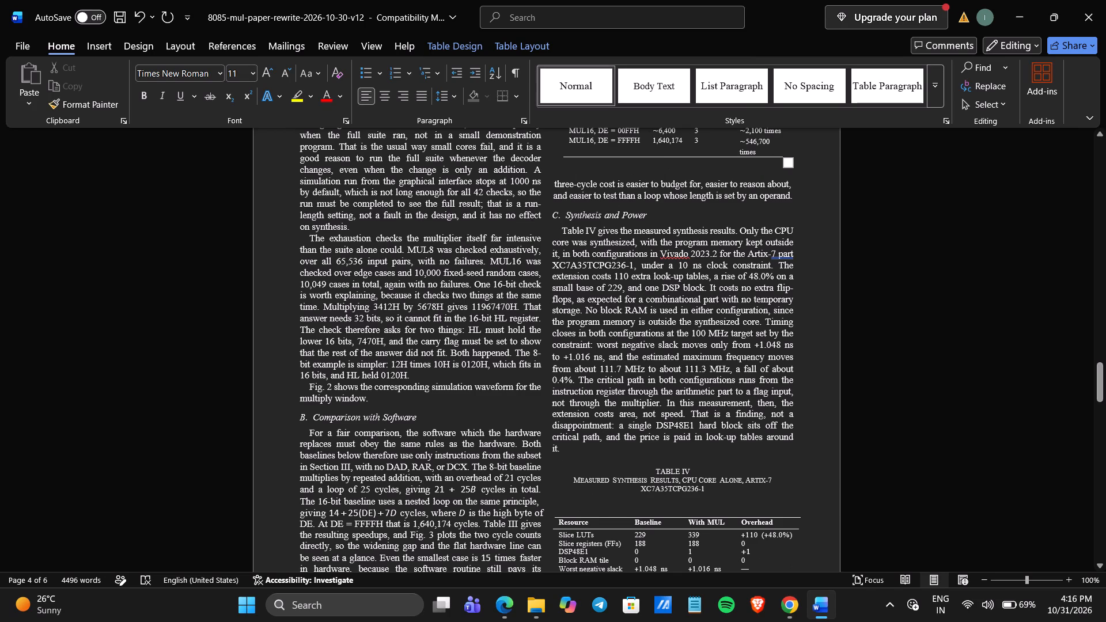
scroll(484, 425, down, 1)
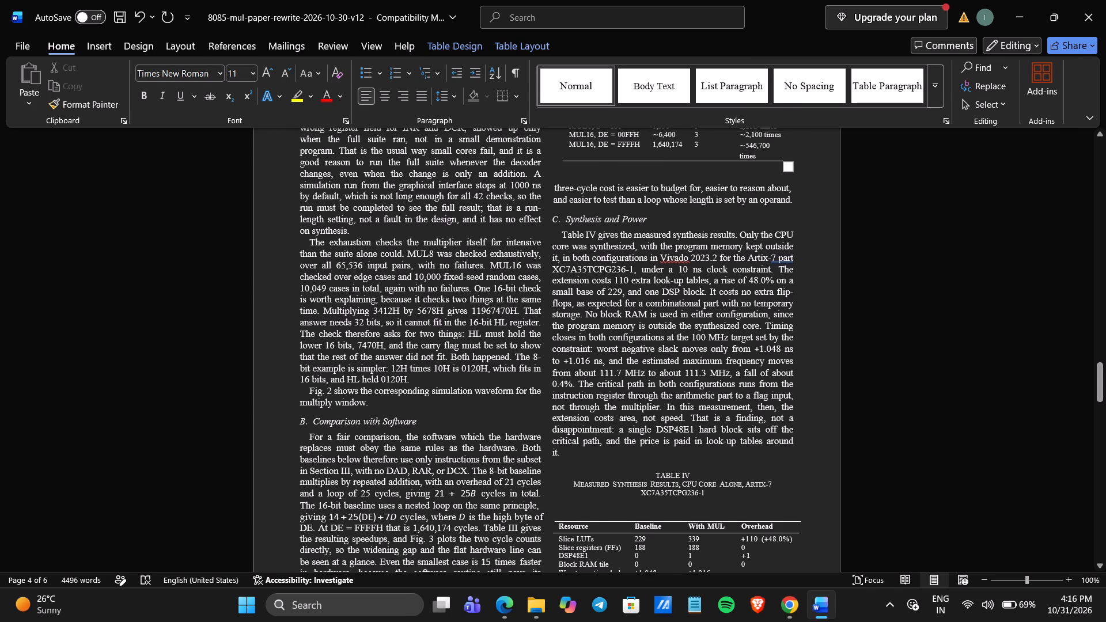
scroll(484, 425, down, 1)
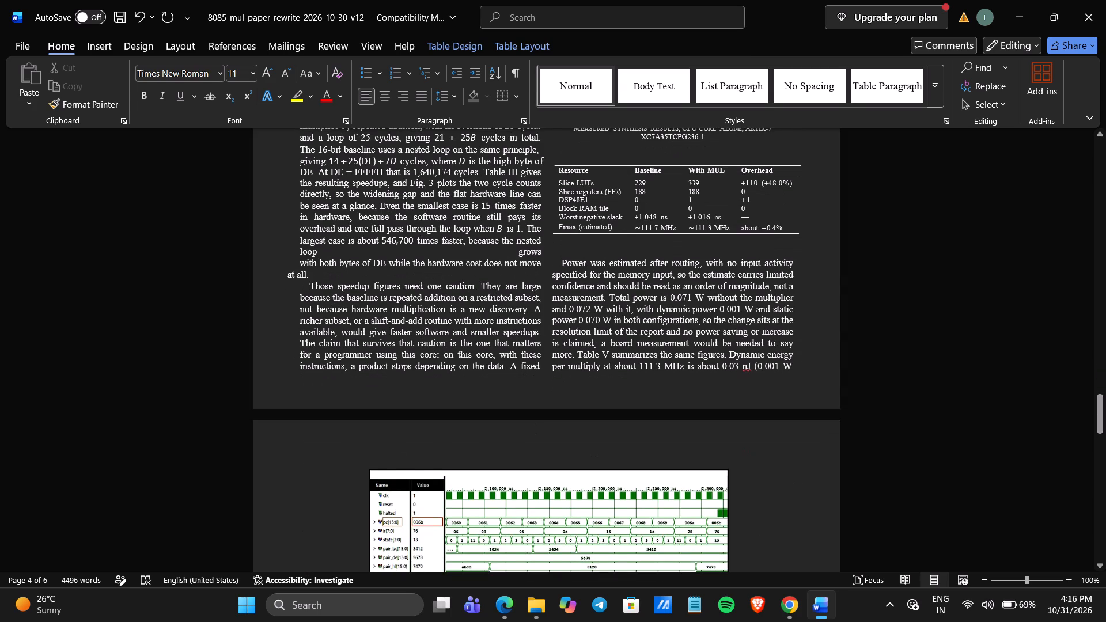
scroll(484, 425, down, 1)
scroll(484, 425, up, 1)
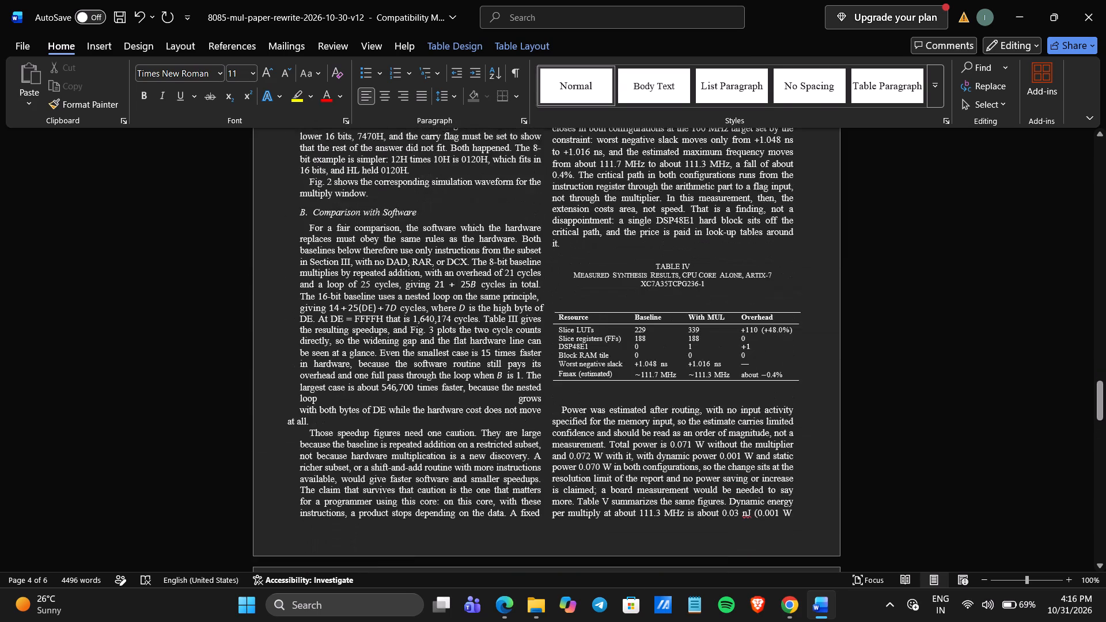
scroll(484, 425, up, 1)
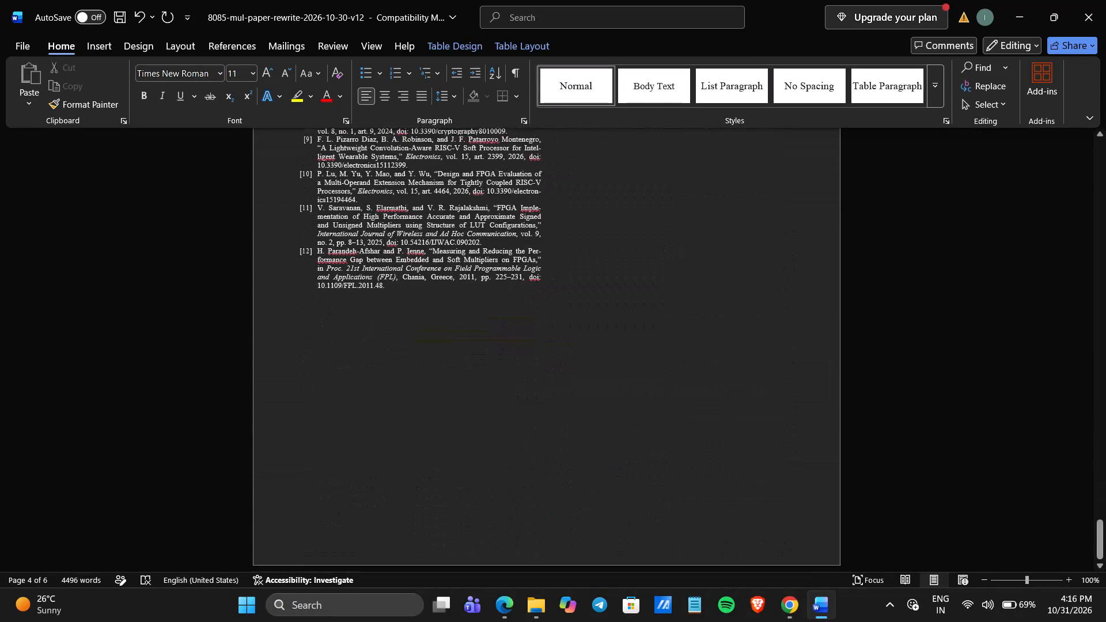
scroll(484, 425, up, 2)
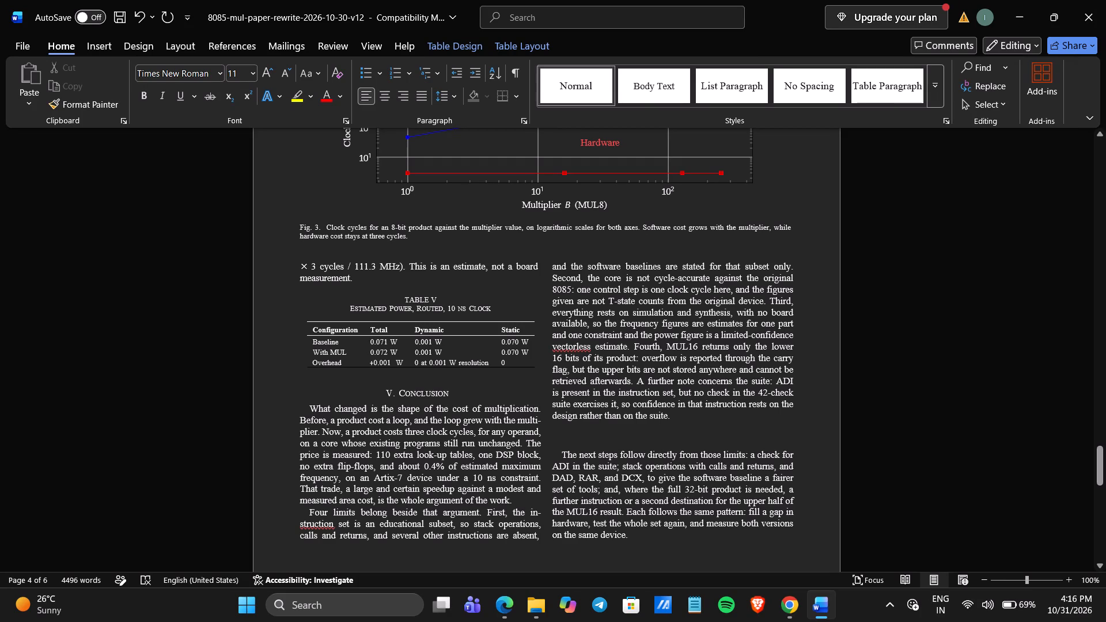
Delete "the shape of" from the first sentence of the Conclusion so it reads "What changed is the cost of multiplication.".
click(435, 412)
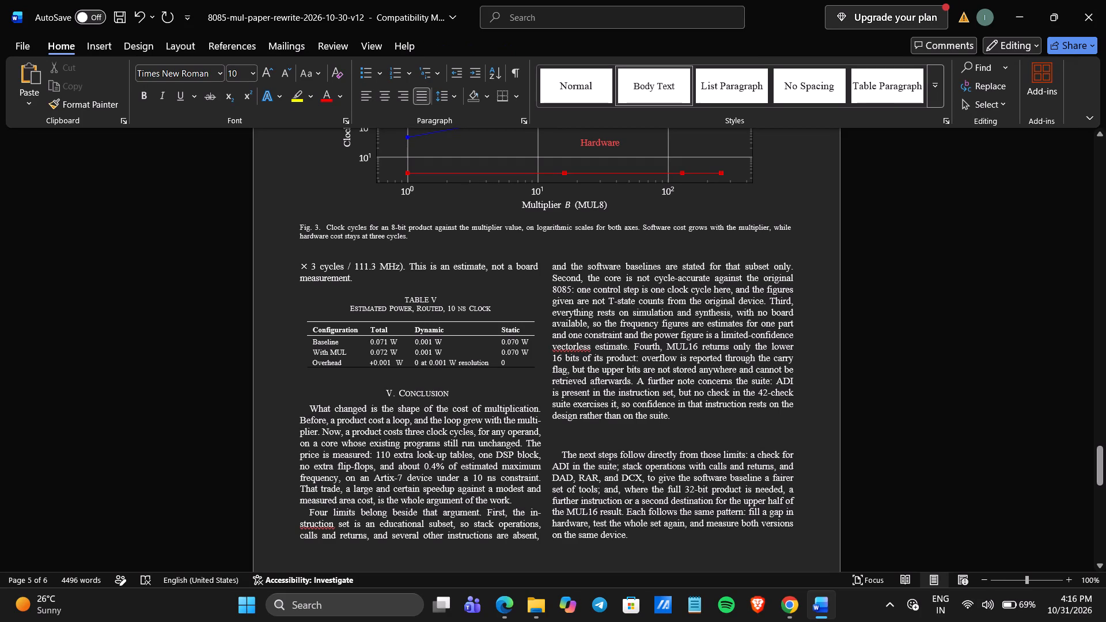
key(BackSpace)
key(BackSpace)
key(BackSpace)
key(BackSpace)
key(BackSpace)
key(BackSpace)
key(BackSpace)
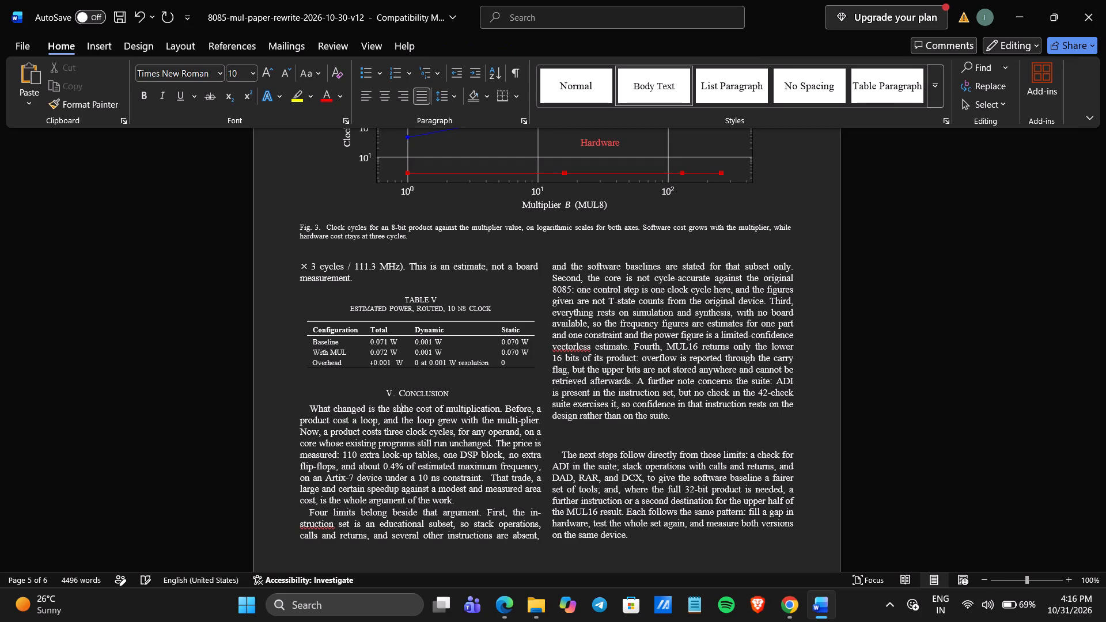
key(BackSpace)
key(BackSpace)
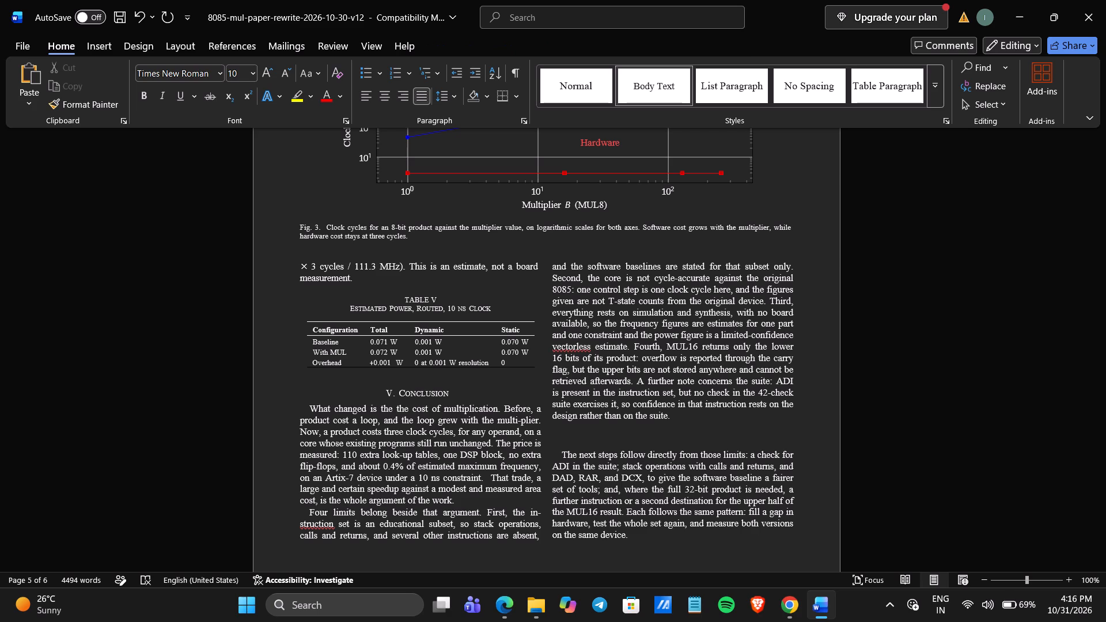
key(BackSpace)
key(BackSpace)
key(BackSpace)
key(BackSpace)
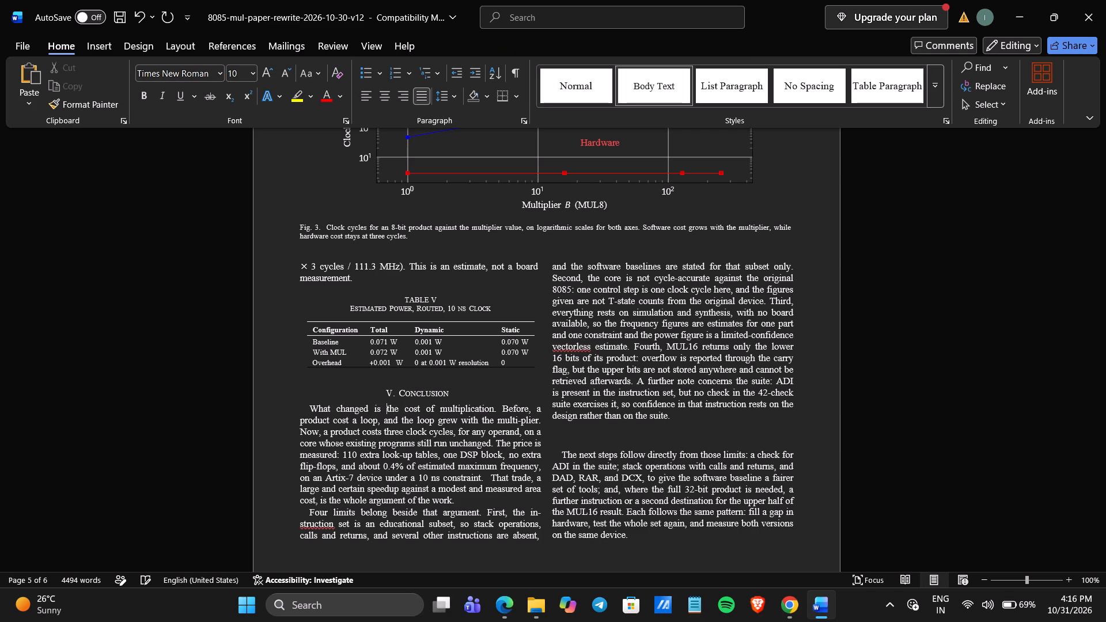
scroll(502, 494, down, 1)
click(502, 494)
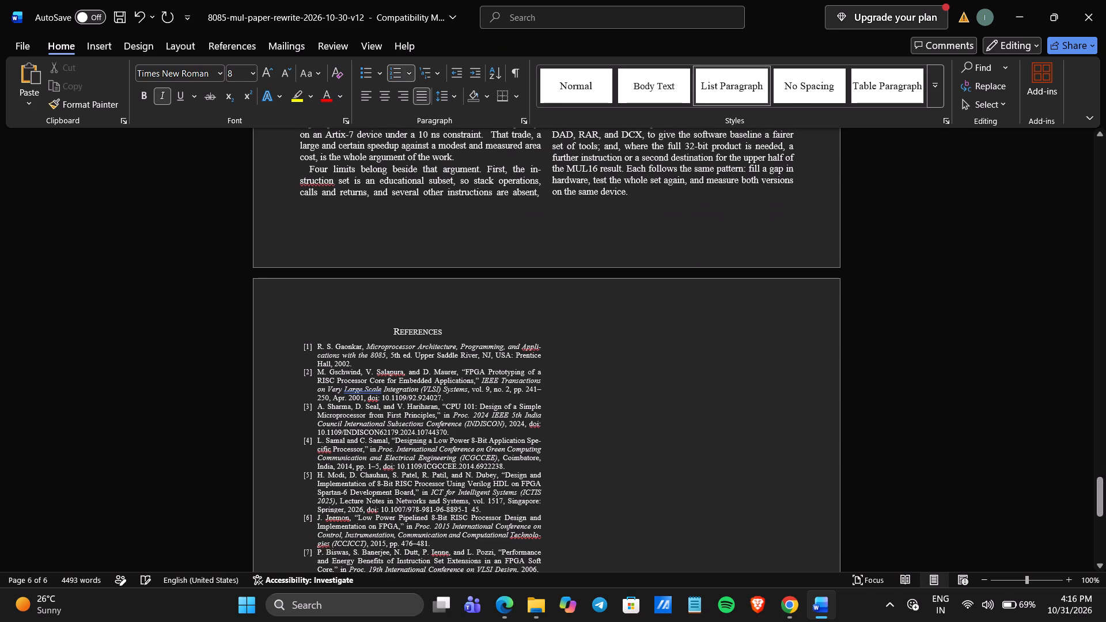
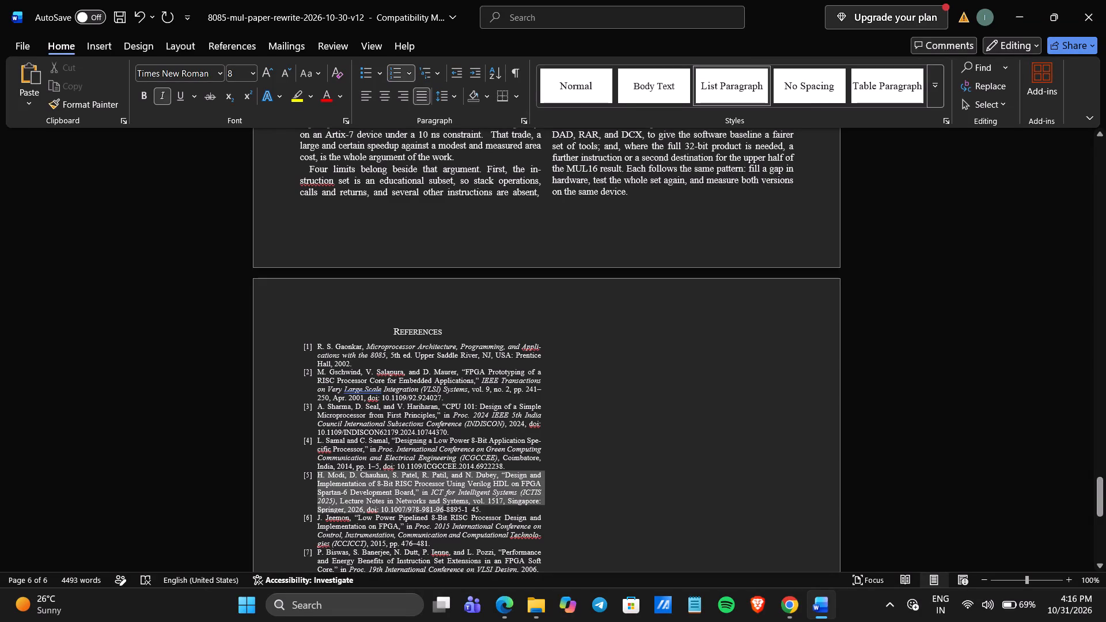
Select the text of reference [5], the 8-Bit RISC Processor Spartan-6 entry, in the References list.
click(483, 510)
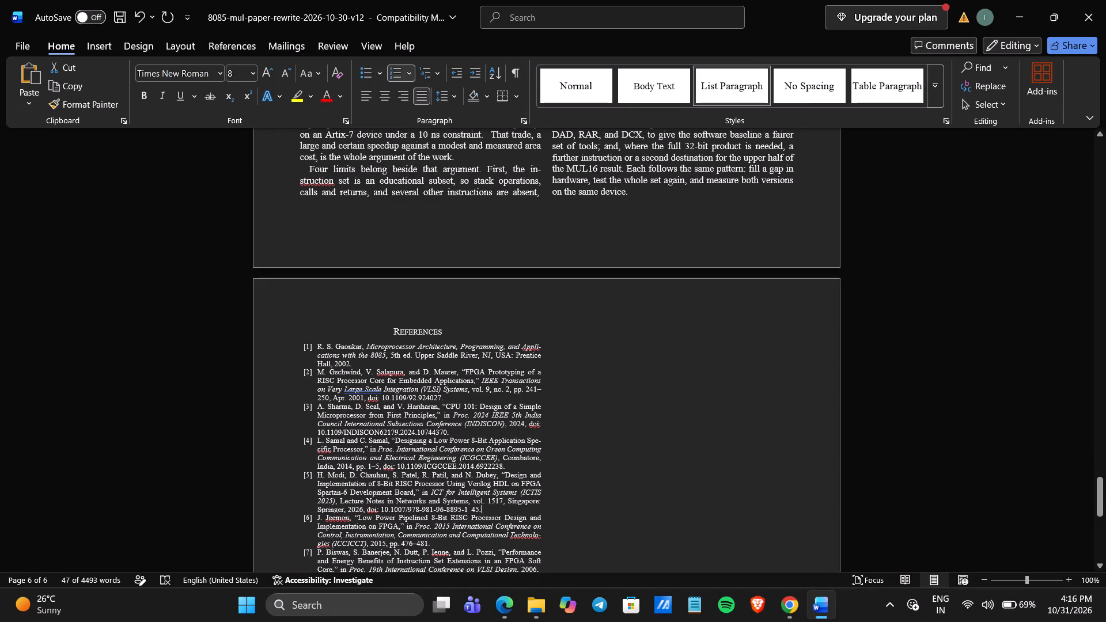
drag(483, 510, 310, 476)
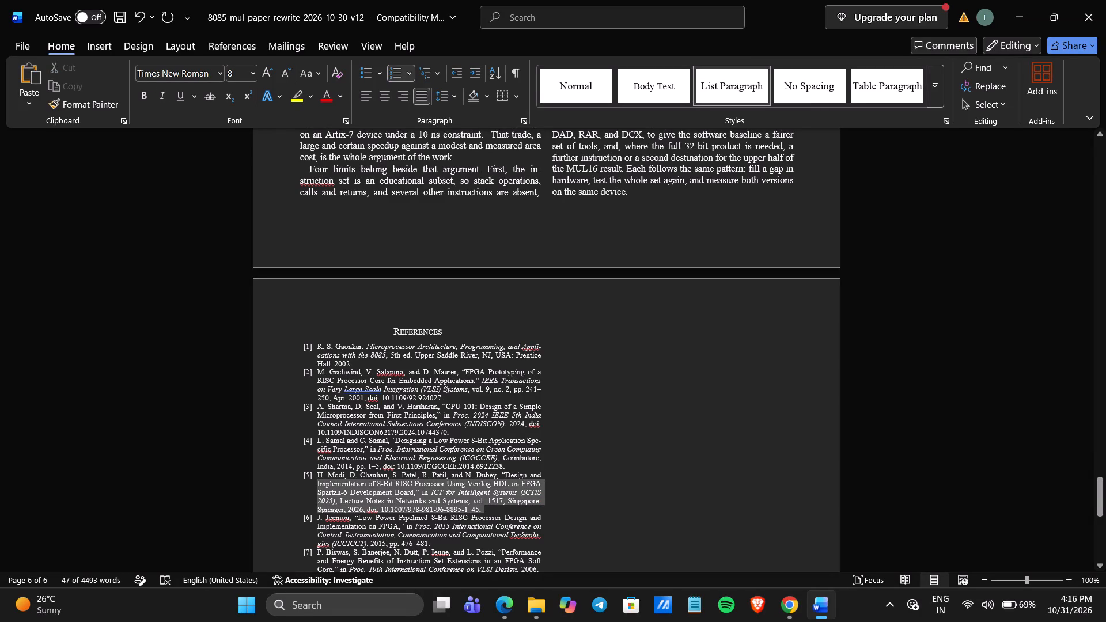
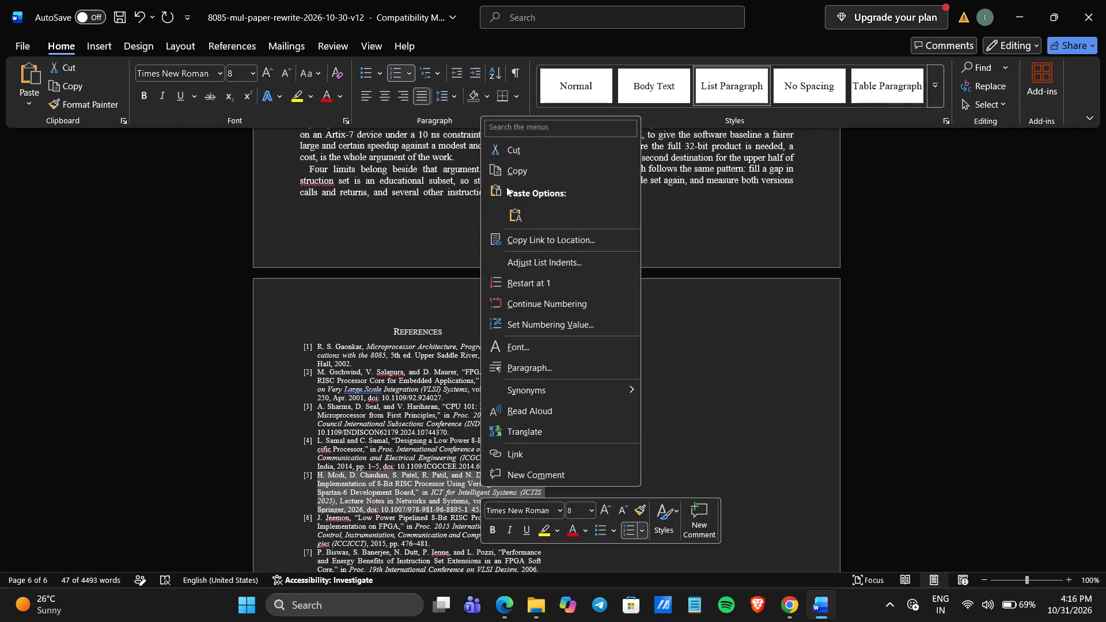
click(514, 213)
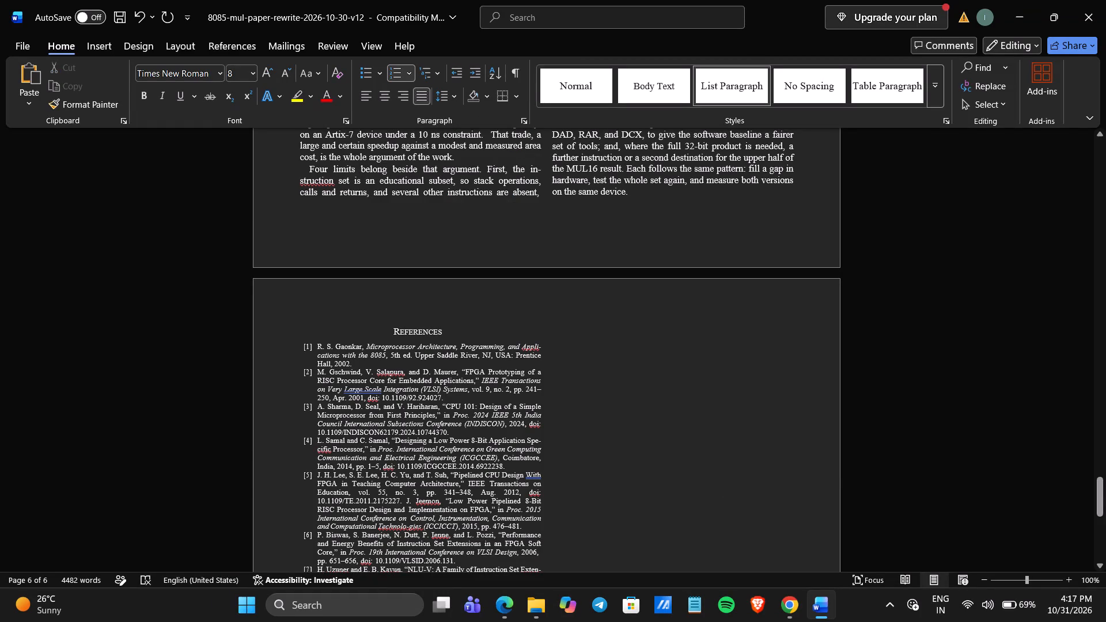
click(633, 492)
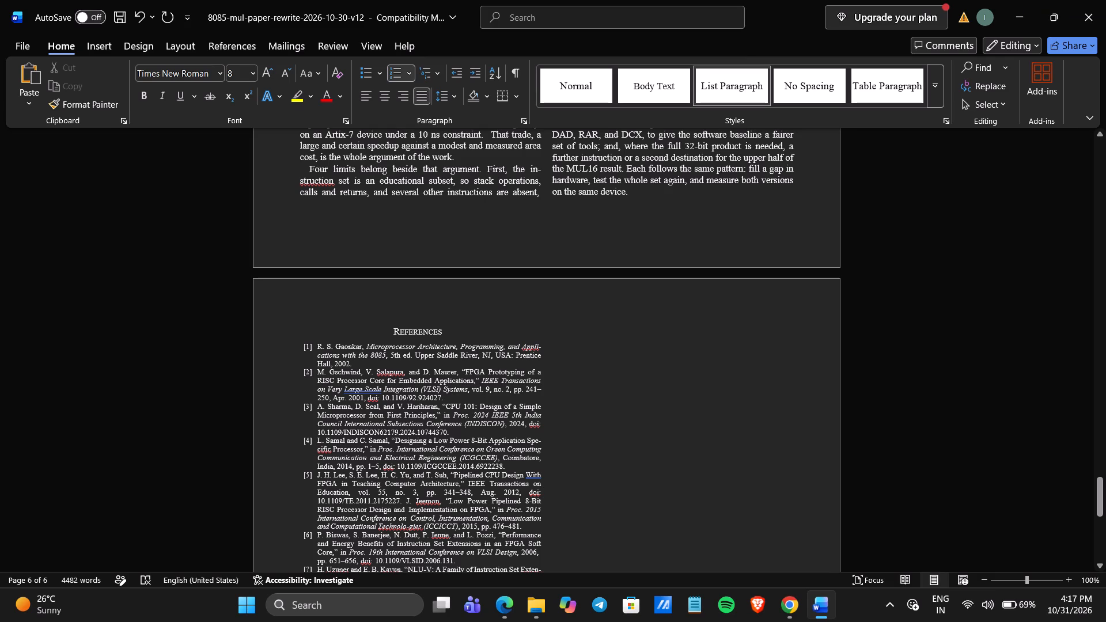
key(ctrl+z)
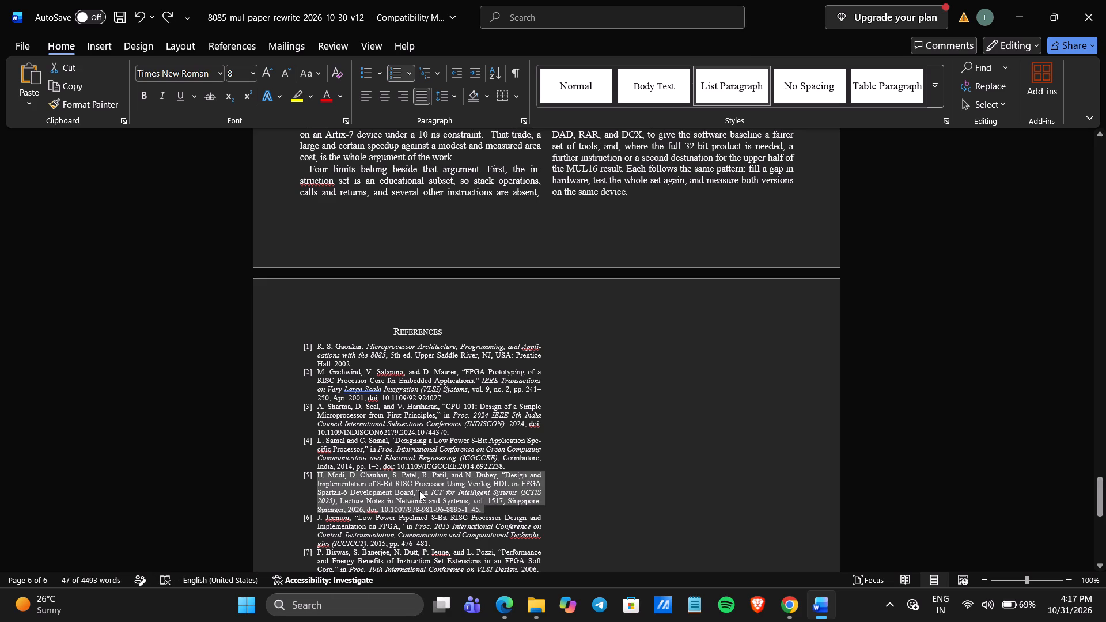
Replace reference [5] with the copied "Pipelined CPU Design With FPGA in Teaching Computer Architecture" entry, starting the Low Power Pipelined 8-Bit RISC reference as separate item [6].
key(ctrl+v)
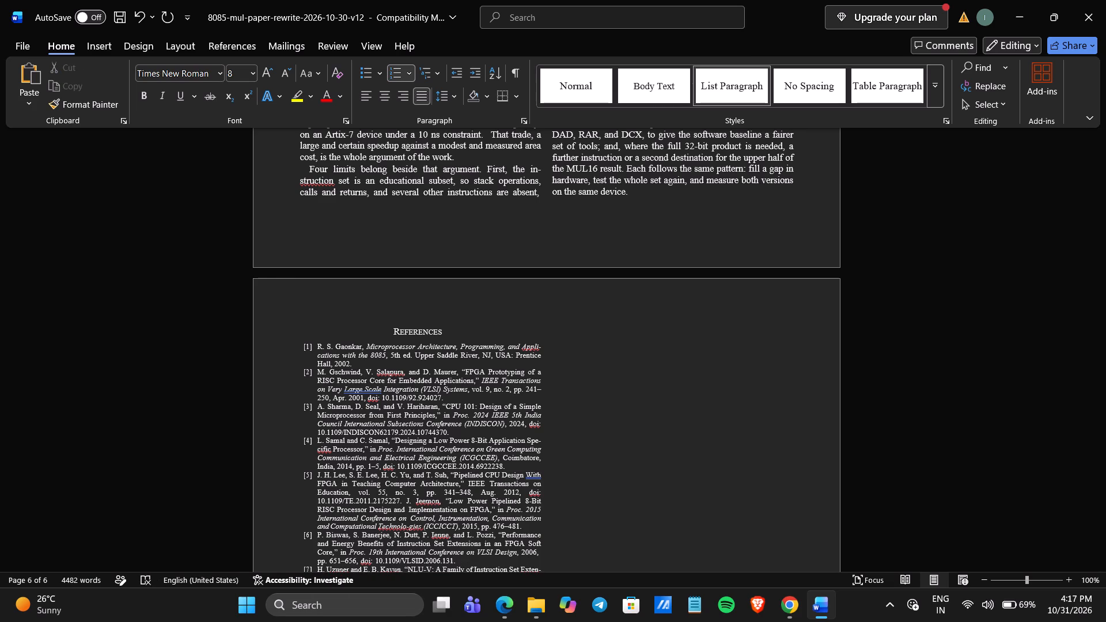
key(Return)
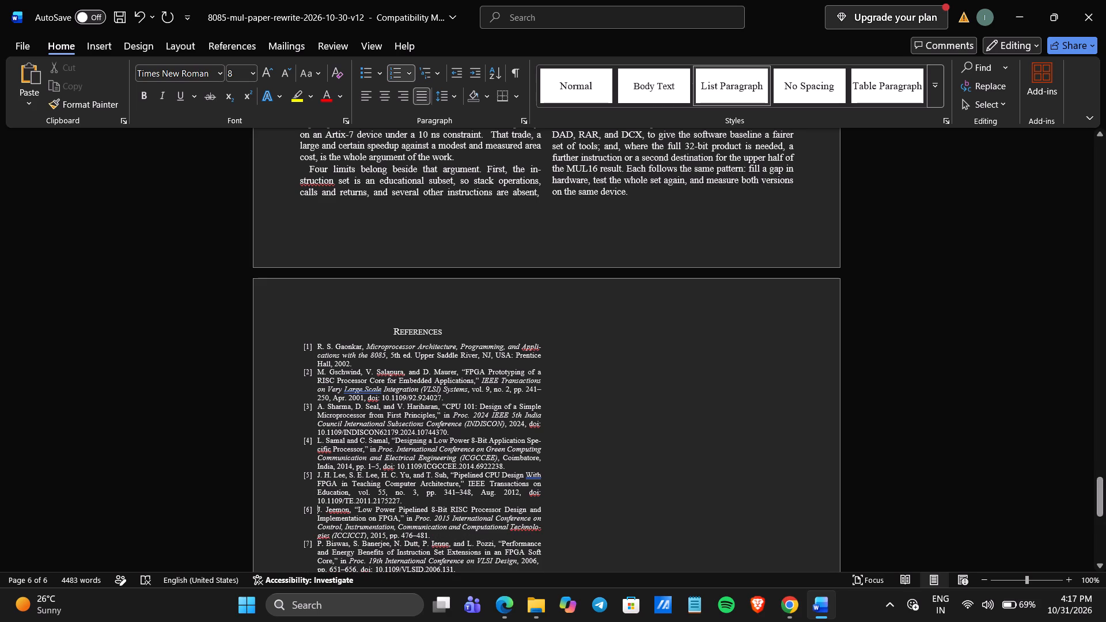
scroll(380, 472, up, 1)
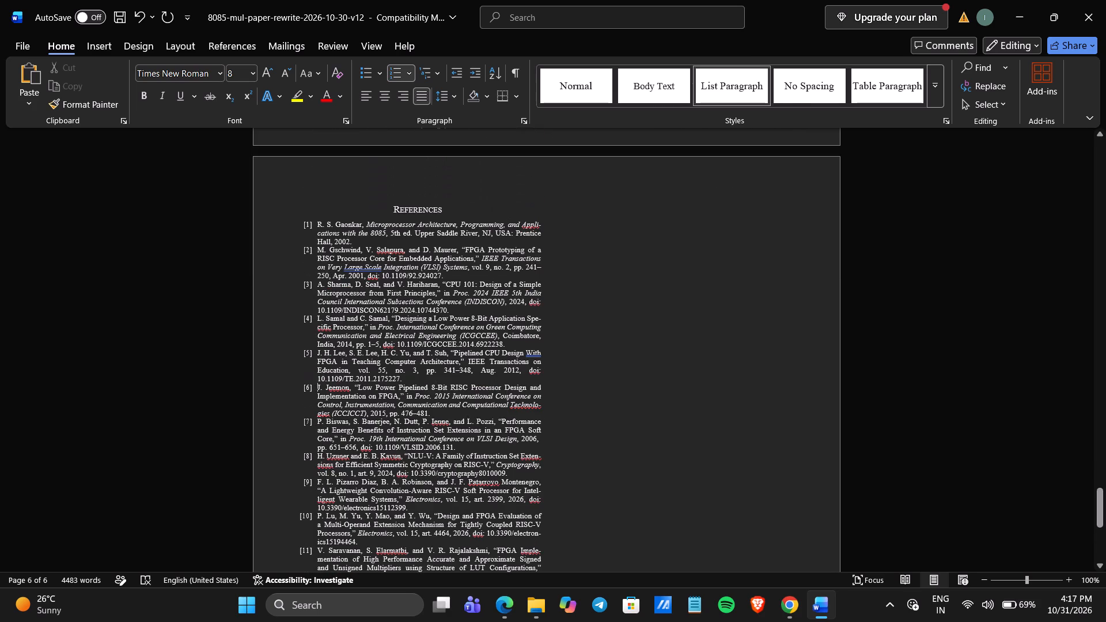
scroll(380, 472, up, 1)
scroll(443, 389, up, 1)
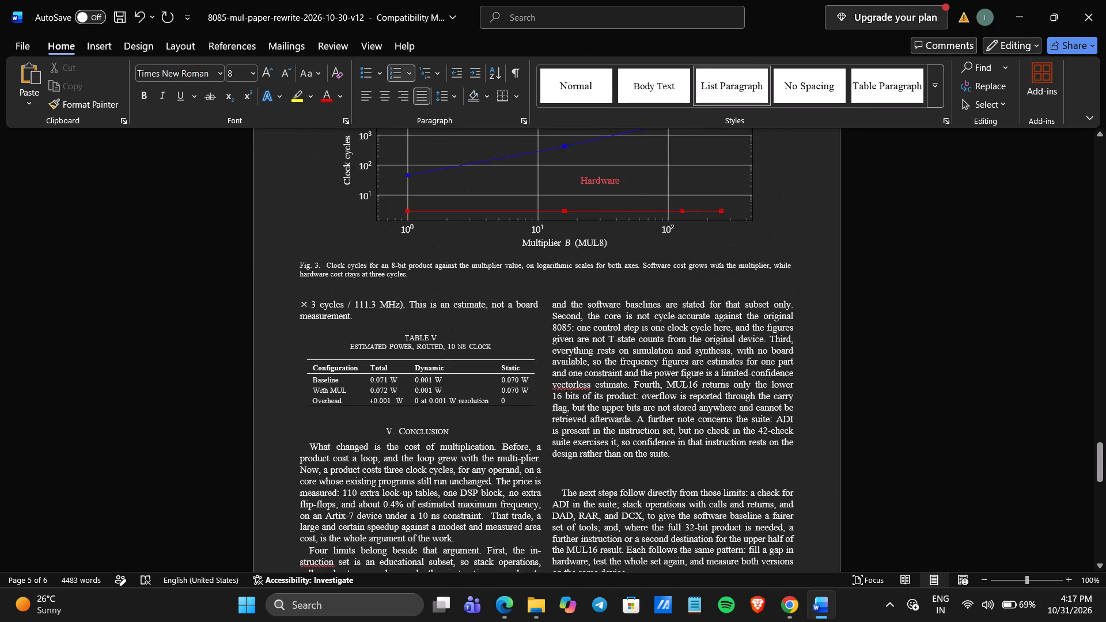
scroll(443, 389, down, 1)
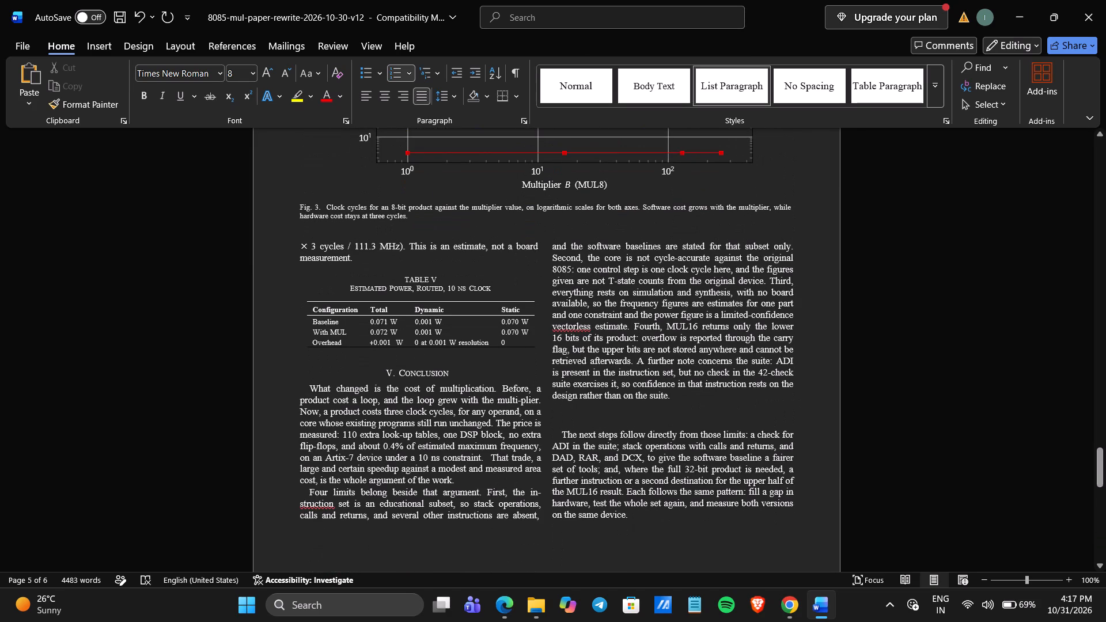
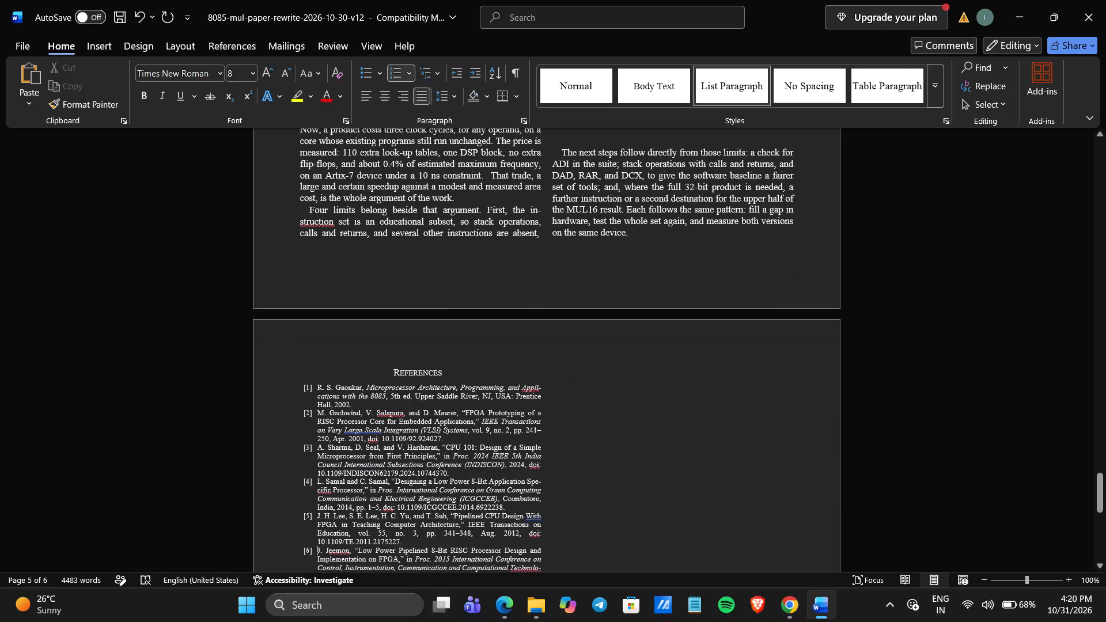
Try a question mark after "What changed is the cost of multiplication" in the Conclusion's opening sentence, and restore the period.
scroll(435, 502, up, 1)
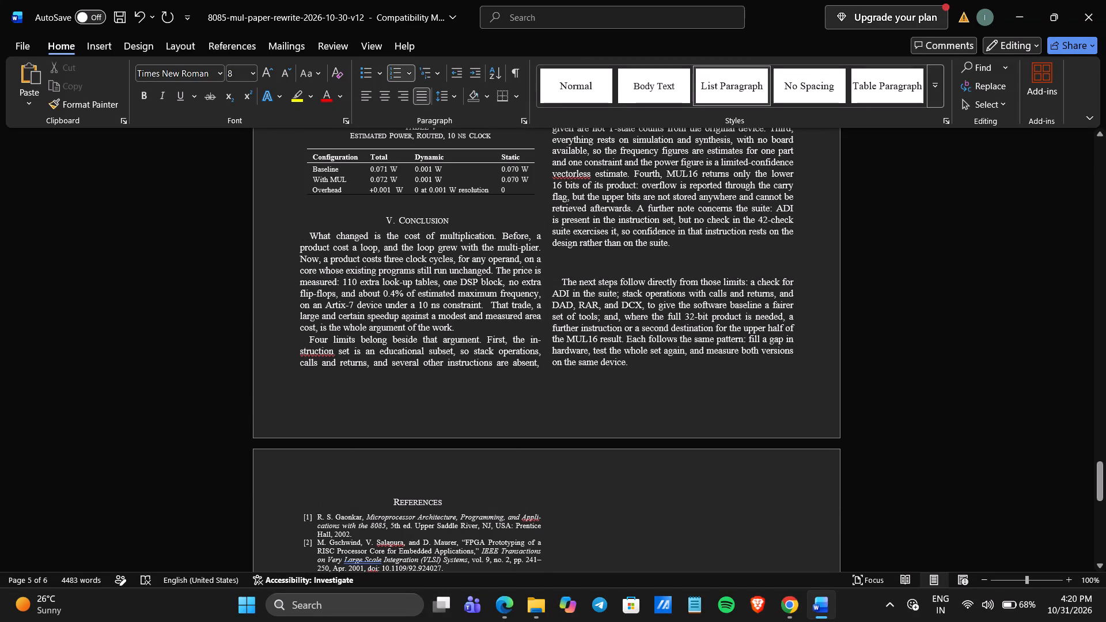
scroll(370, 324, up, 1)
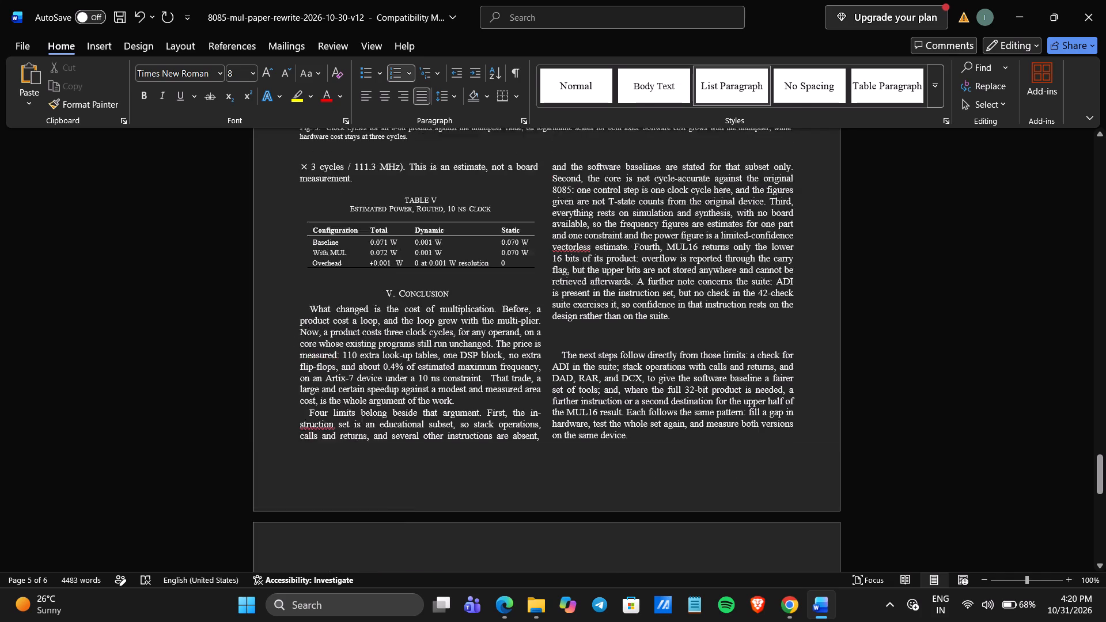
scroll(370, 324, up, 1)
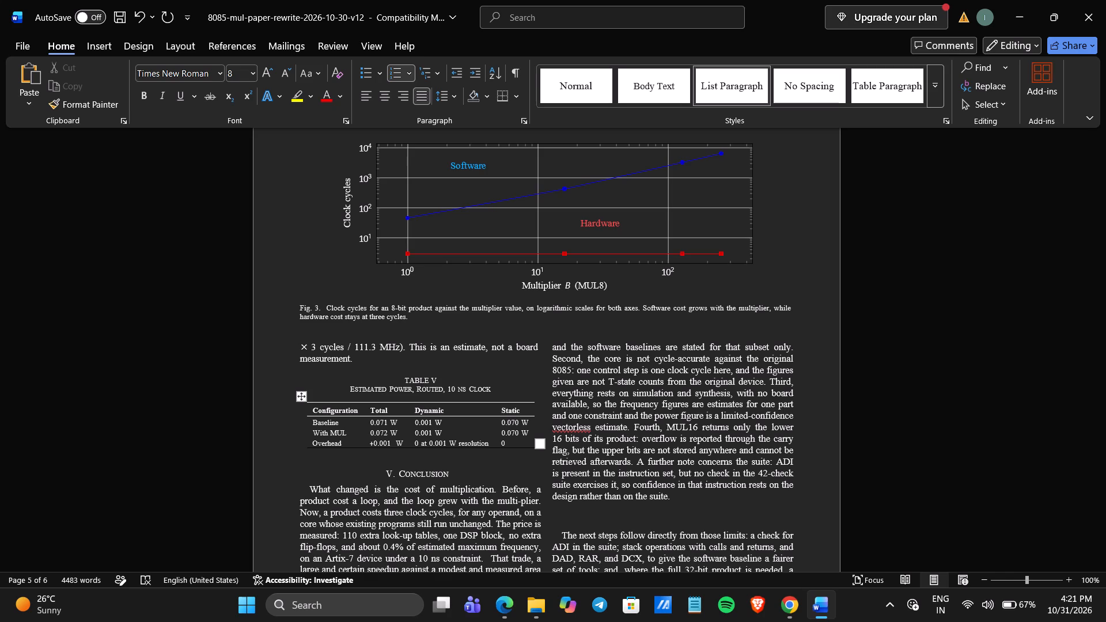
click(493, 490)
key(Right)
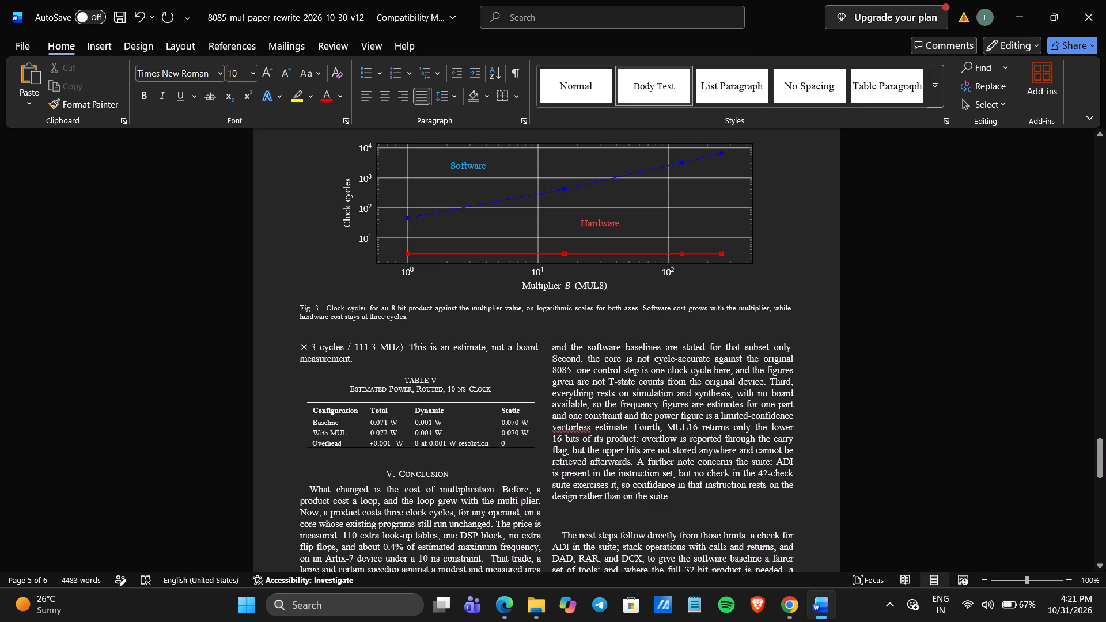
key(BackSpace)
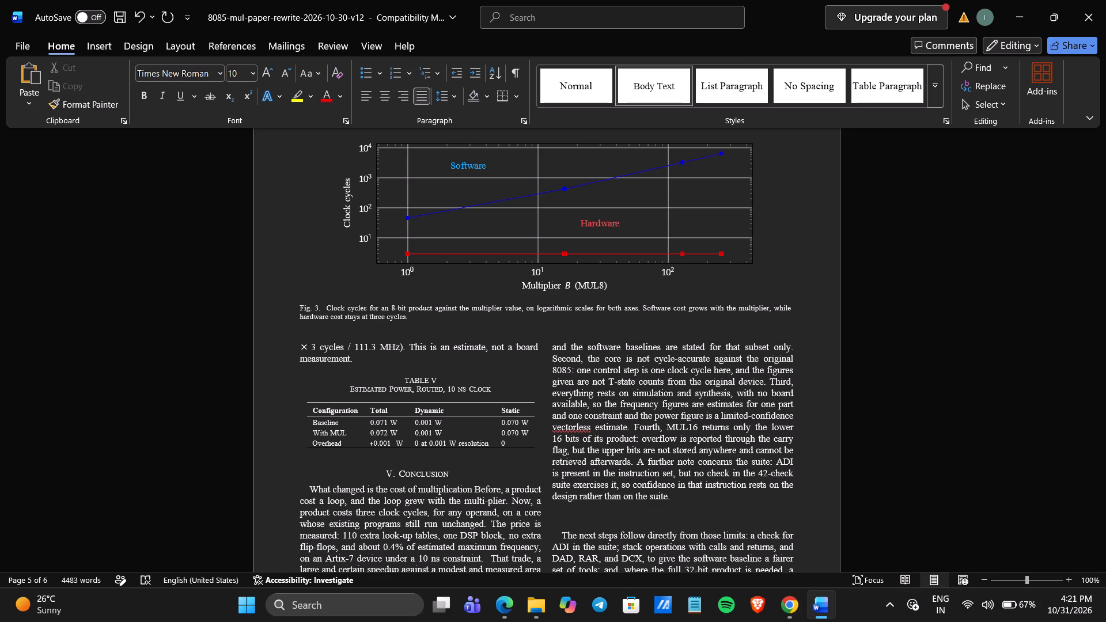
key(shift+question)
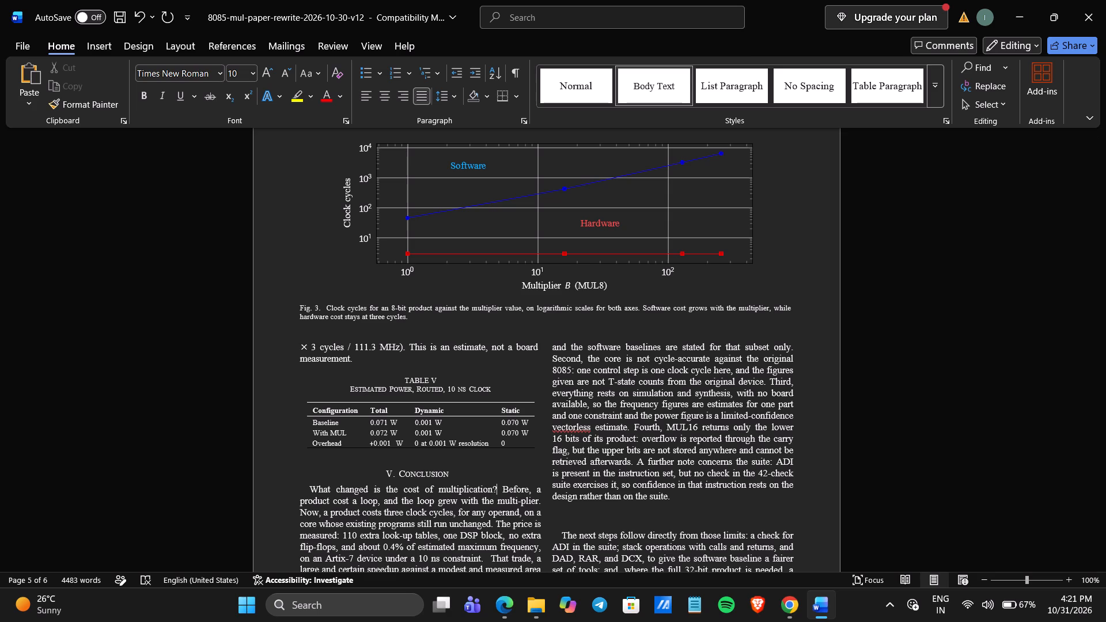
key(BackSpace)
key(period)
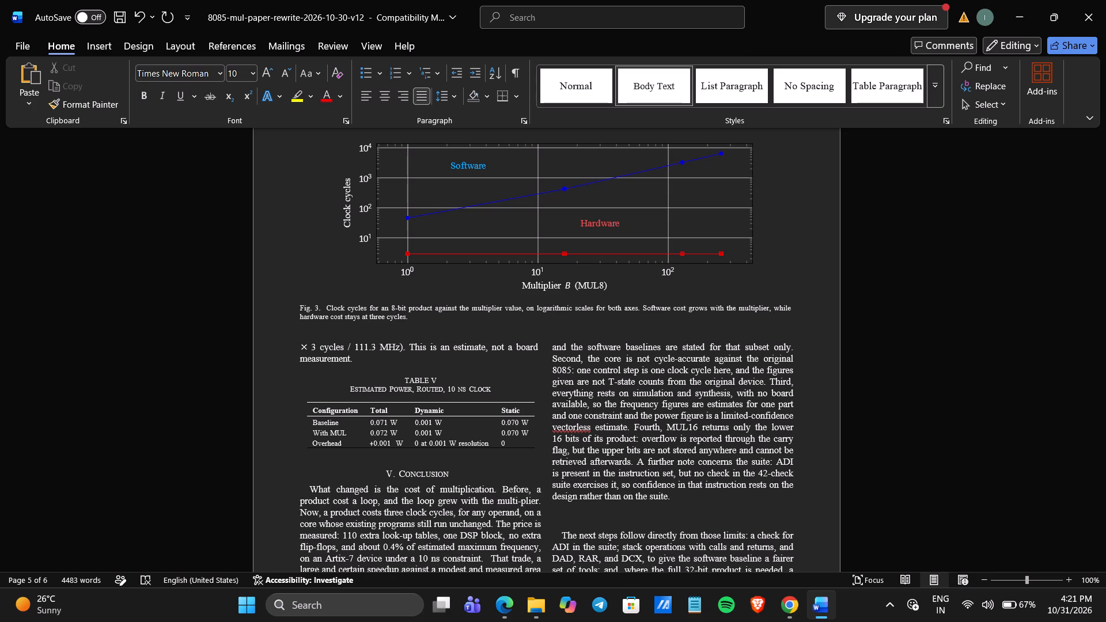
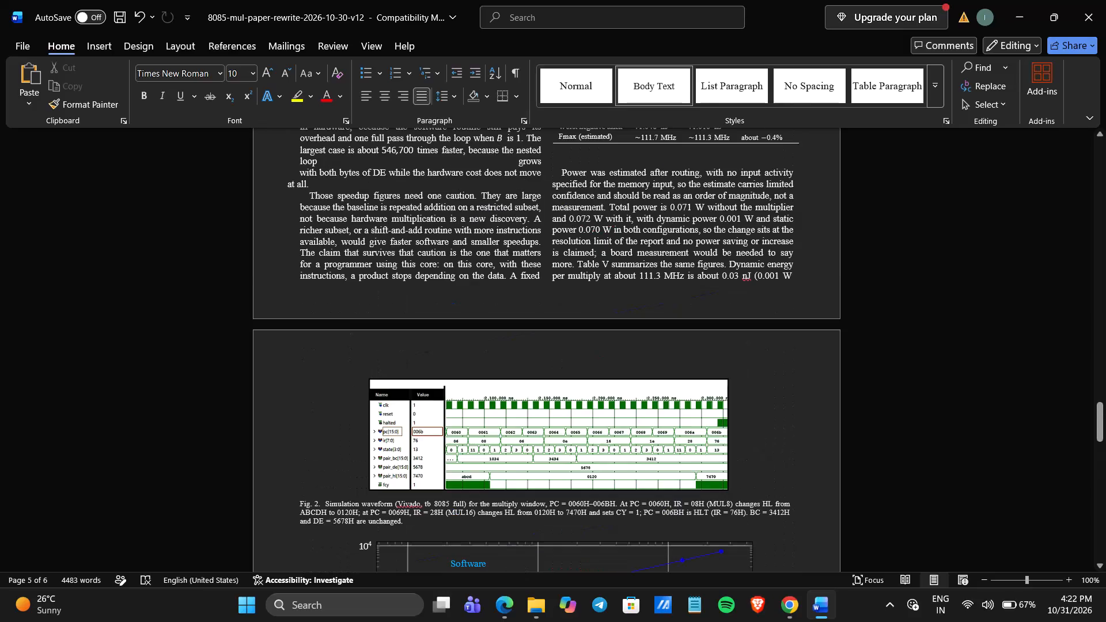
Review pages 3 to 6, examining the tables, Figs. 2 and 3, the results text, the Conclusion and the References layout.
scroll(681, 382, down, 2)
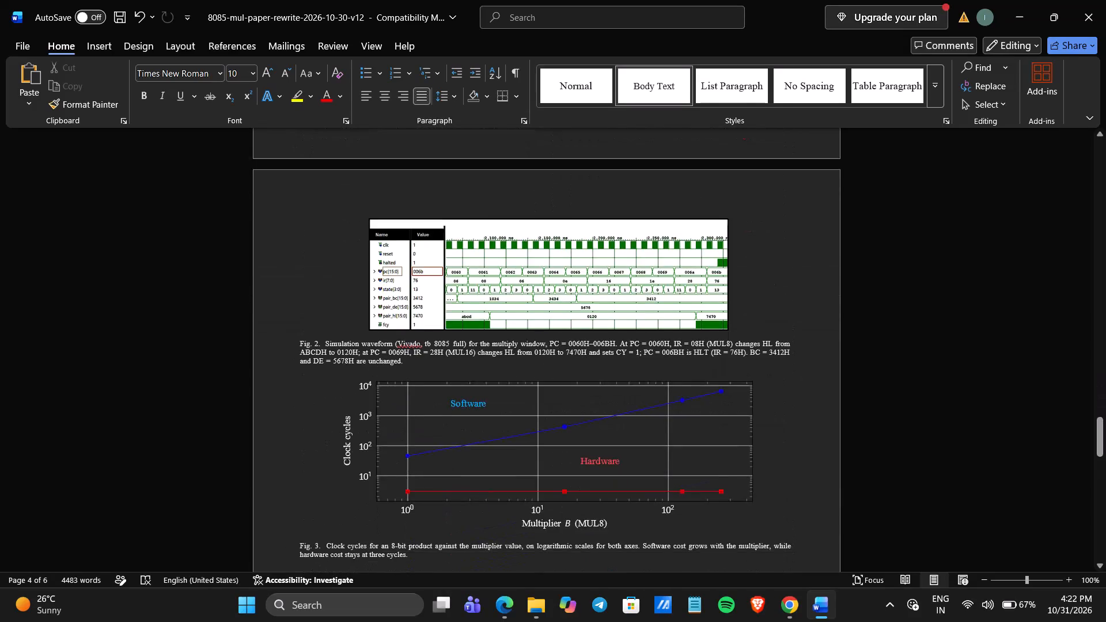
scroll(681, 382, down, 2)
scroll(681, 382, up, 2)
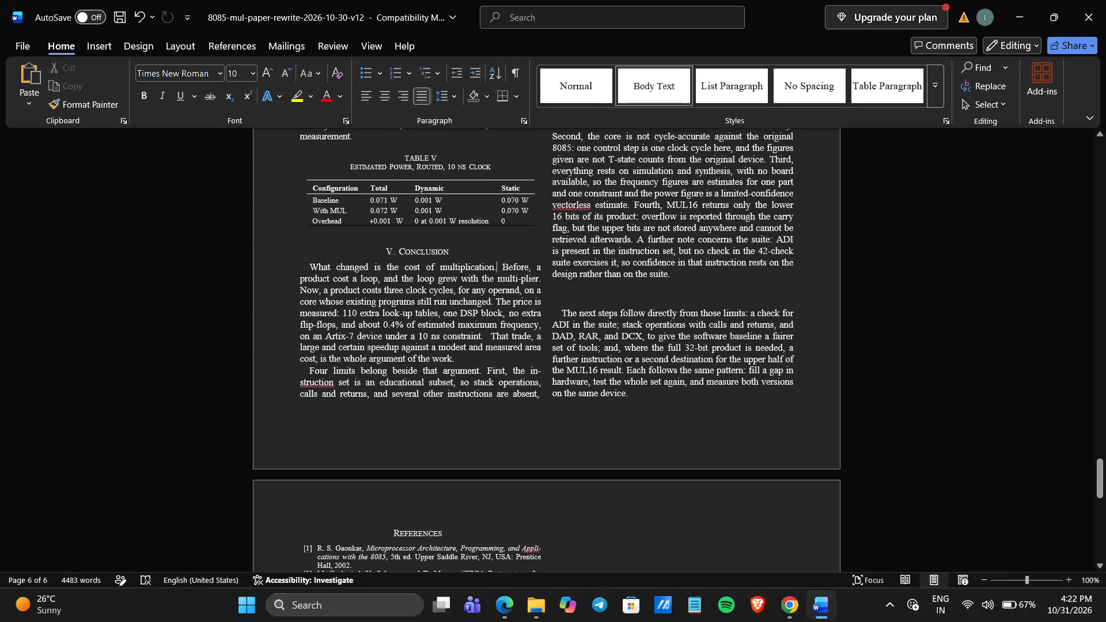
scroll(681, 382, up, 2)
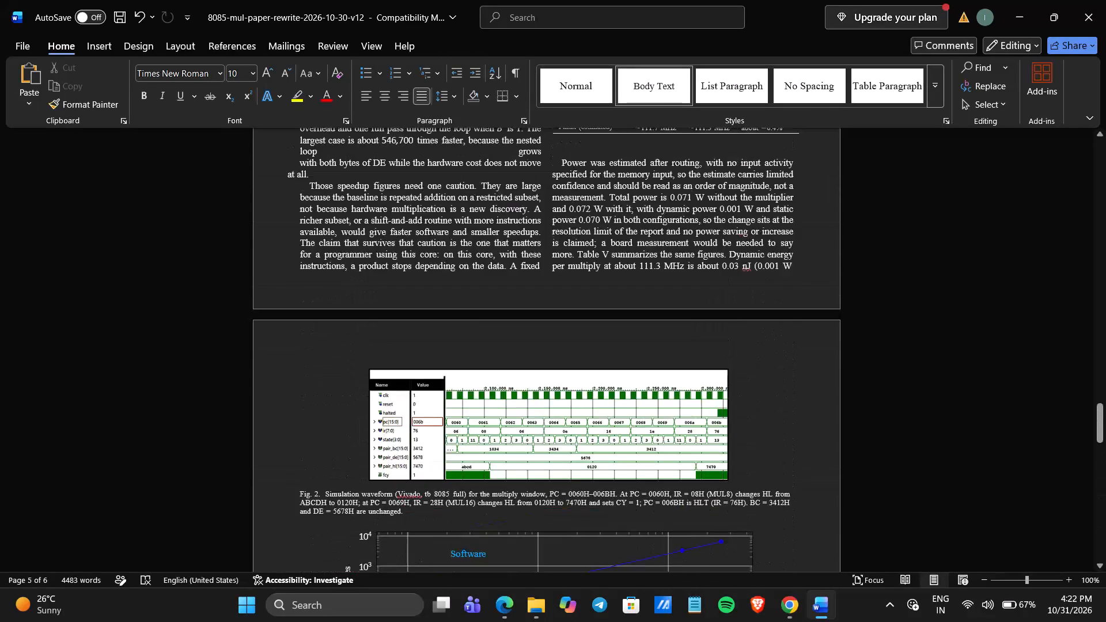
scroll(681, 382, up, 2)
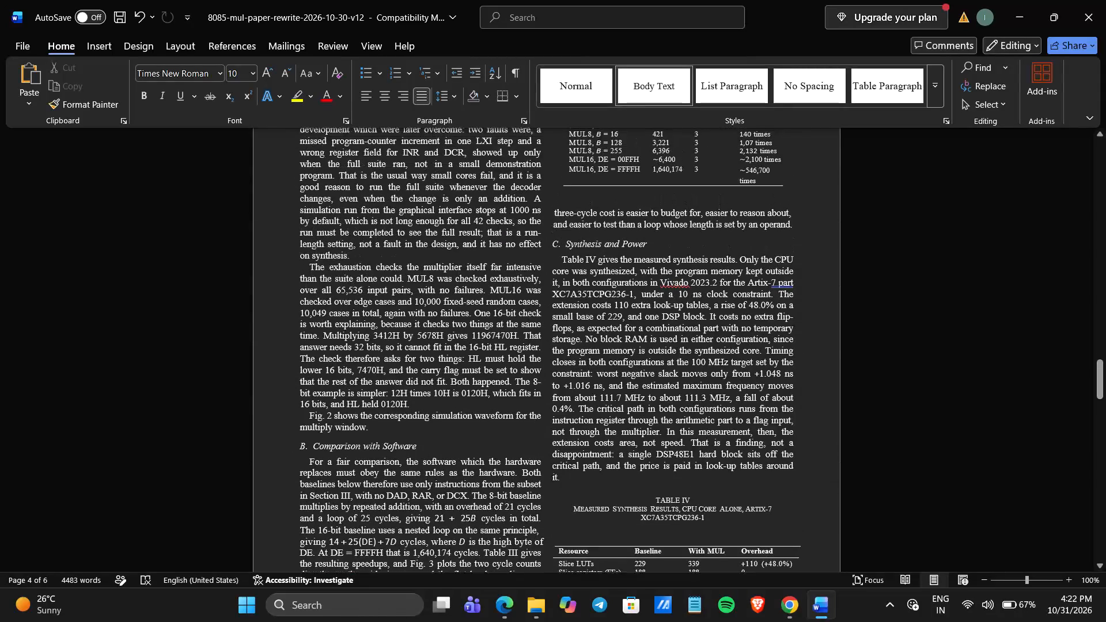
scroll(681, 382, down, 1)
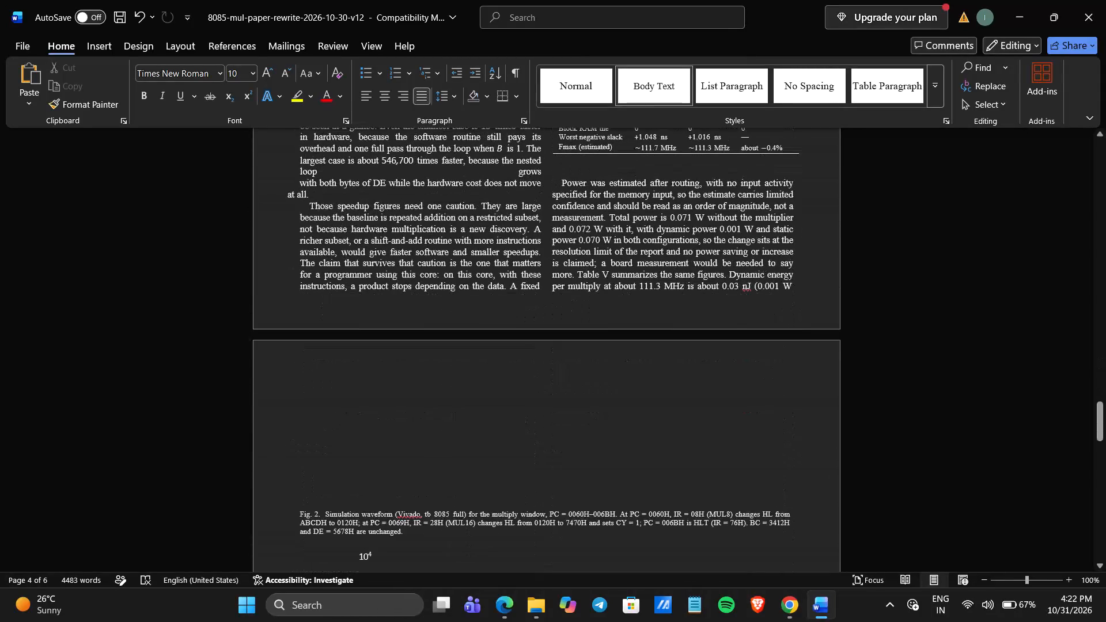
scroll(681, 382, down, 1)
scroll(596, 412, down, 1)
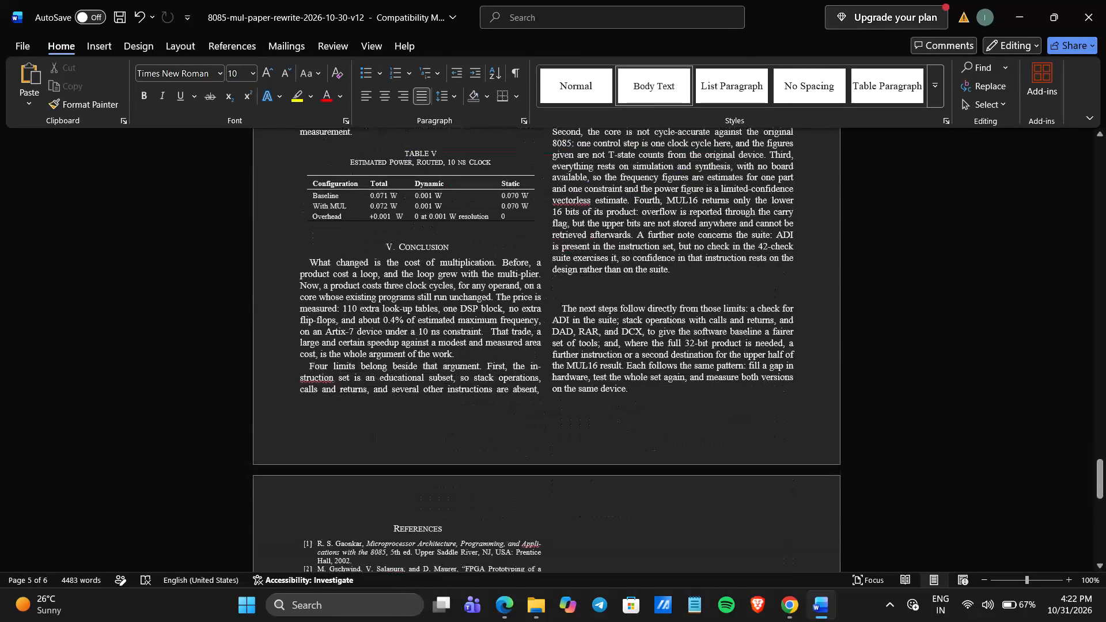
scroll(596, 412, down, 1)
scroll(596, 412, up, 1)
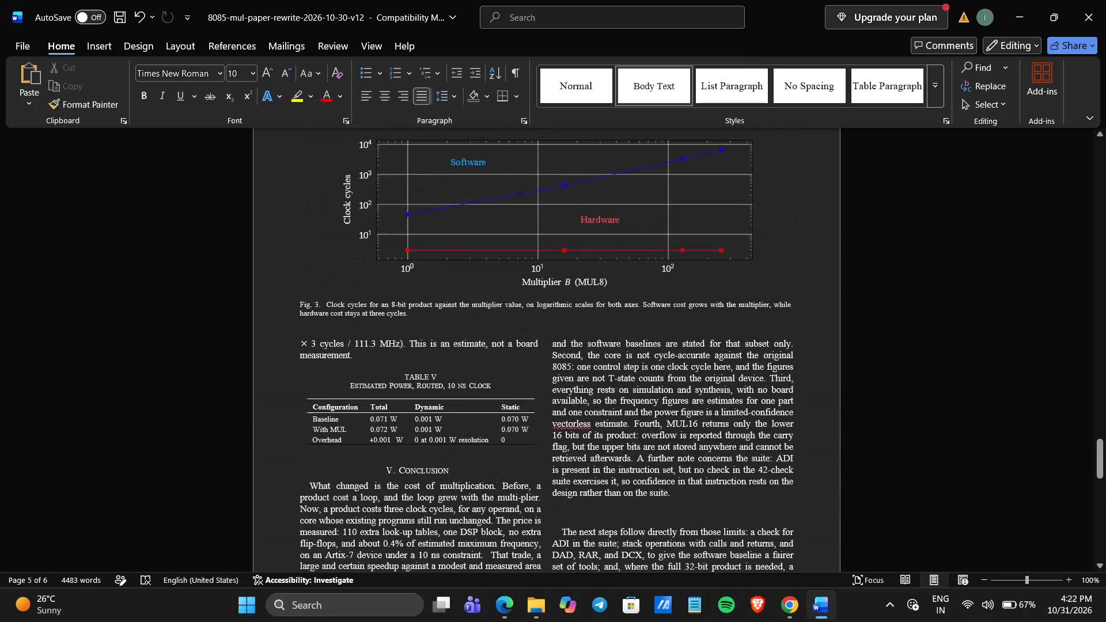
scroll(596, 412, up, 1)
scroll(638, 494, up, 2)
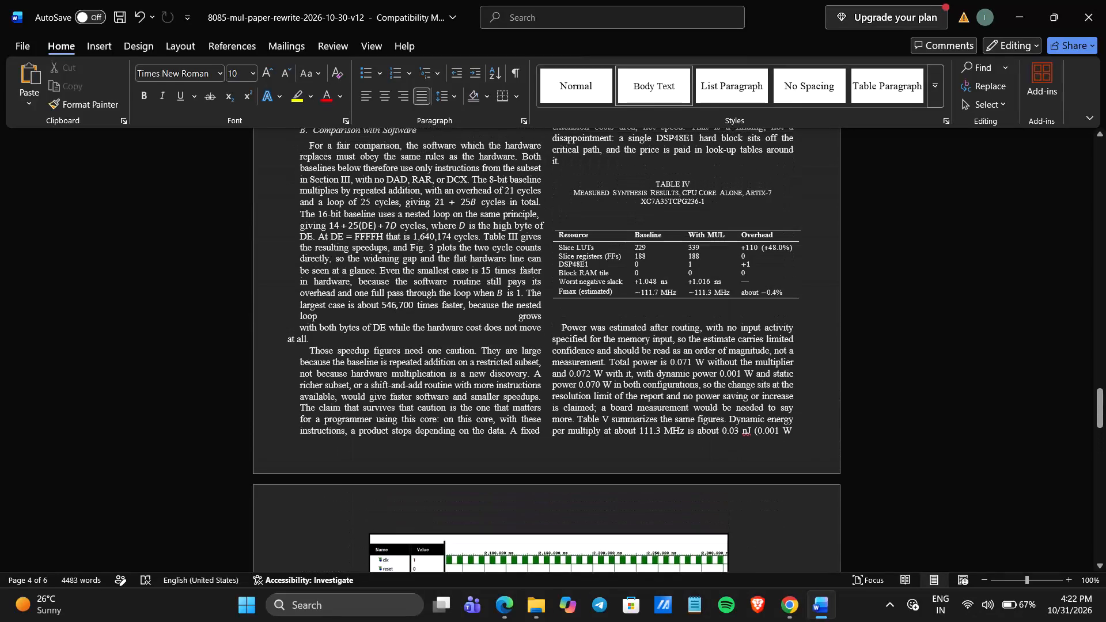
scroll(638, 494, up, 4)
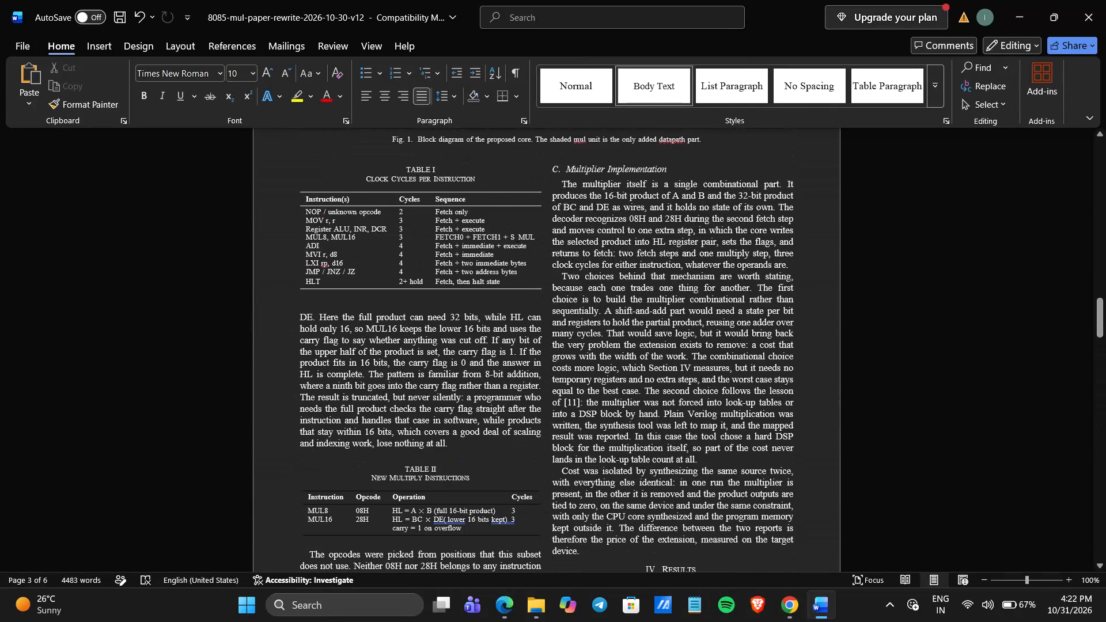
scroll(638, 494, down, 1)
scroll(638, 494, up, 1)
scroll(665, 363, down, 1)
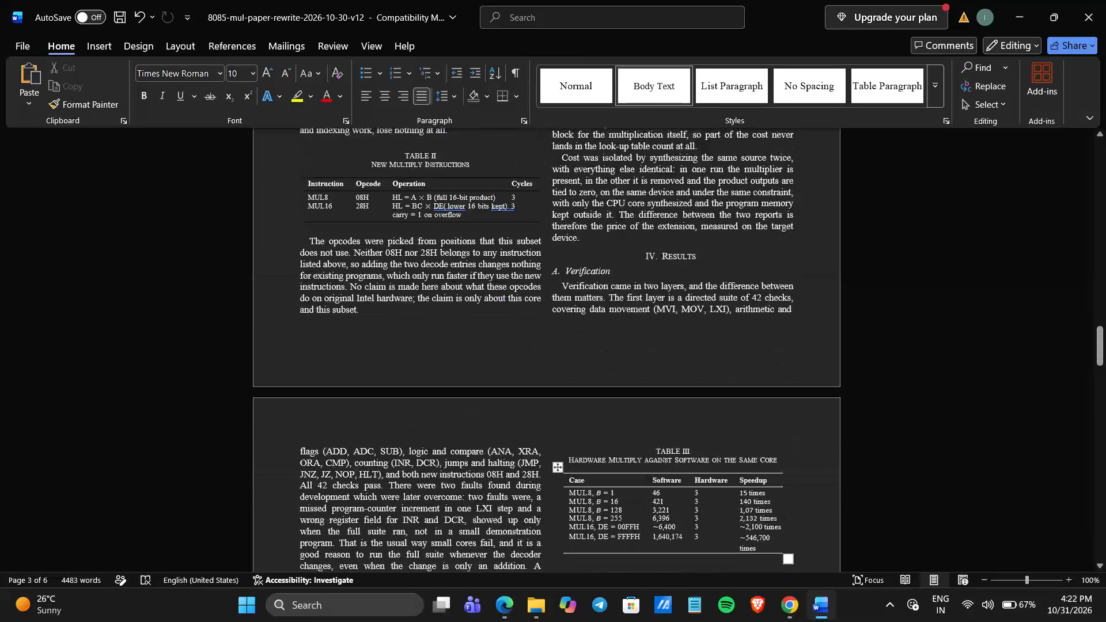
scroll(665, 363, down, 3)
scroll(665, 363, up, 2)
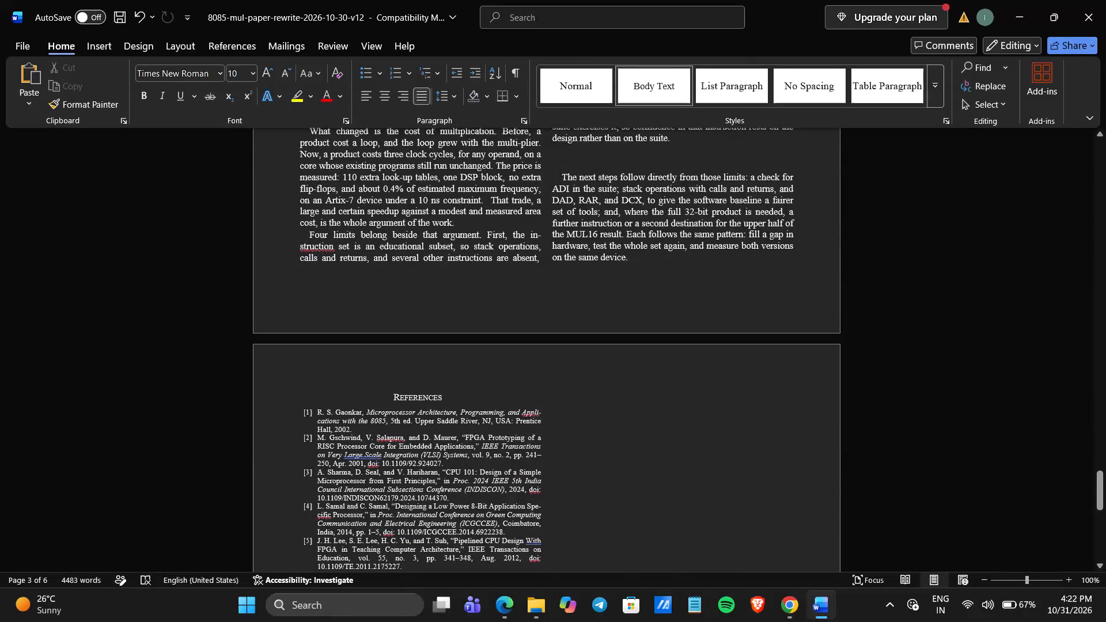
scroll(665, 363, up, 1)
scroll(665, 363, down, 2)
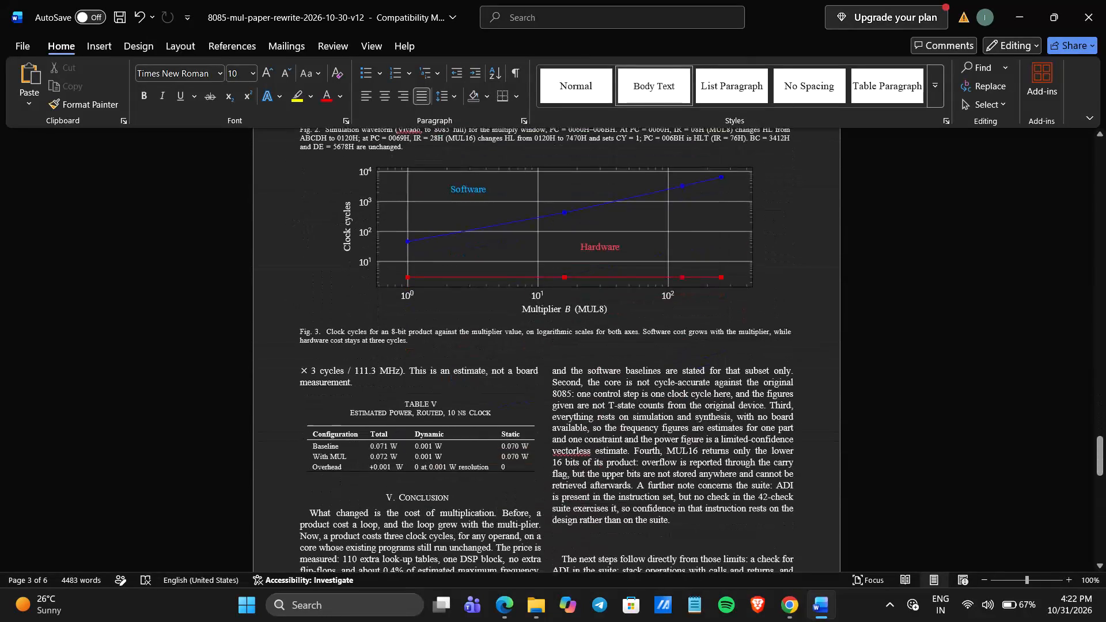
scroll(665, 363, down, 1)
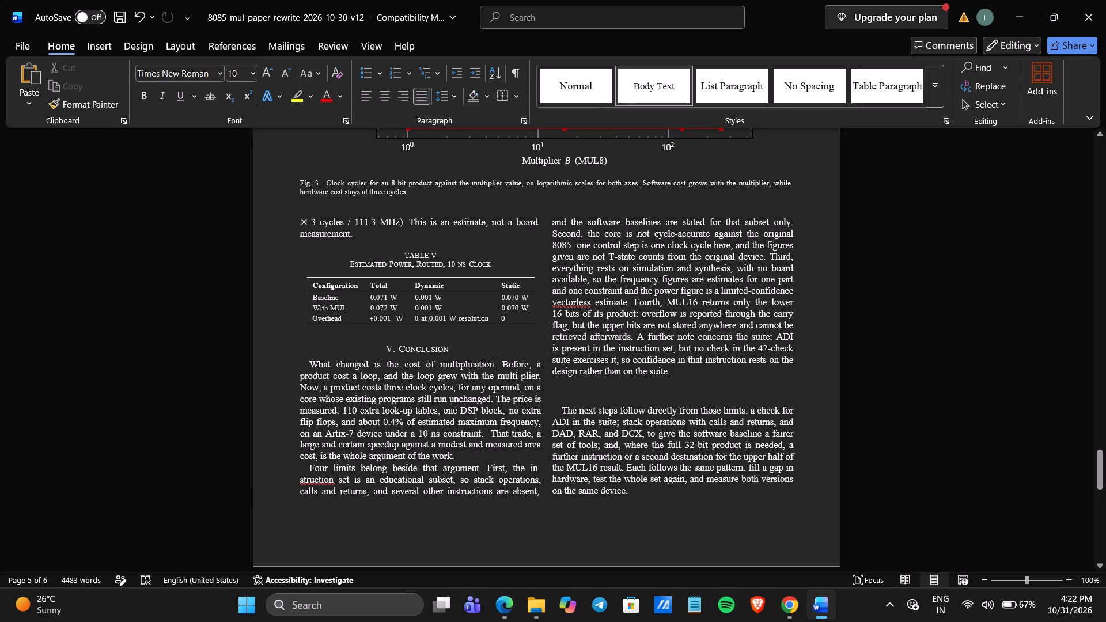
scroll(642, 382, down, 1)
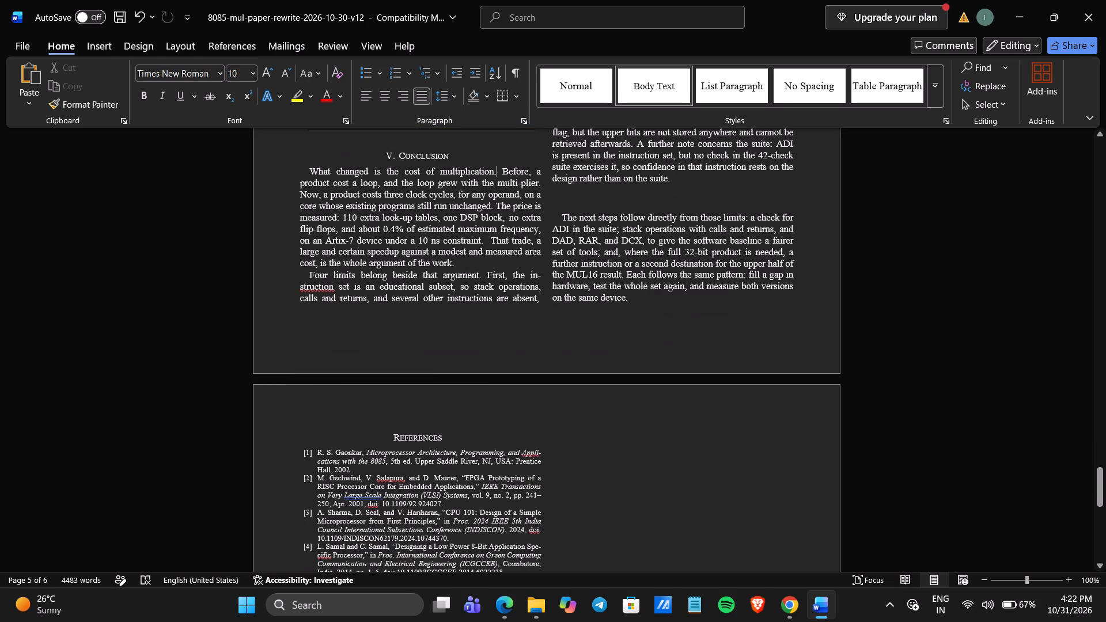
Insert the centred heading line "VI.Limitations" between the Conclusion's first paragraph and the one beginning "Four limits belong beside that argument".
scroll(642, 382, up, 1)
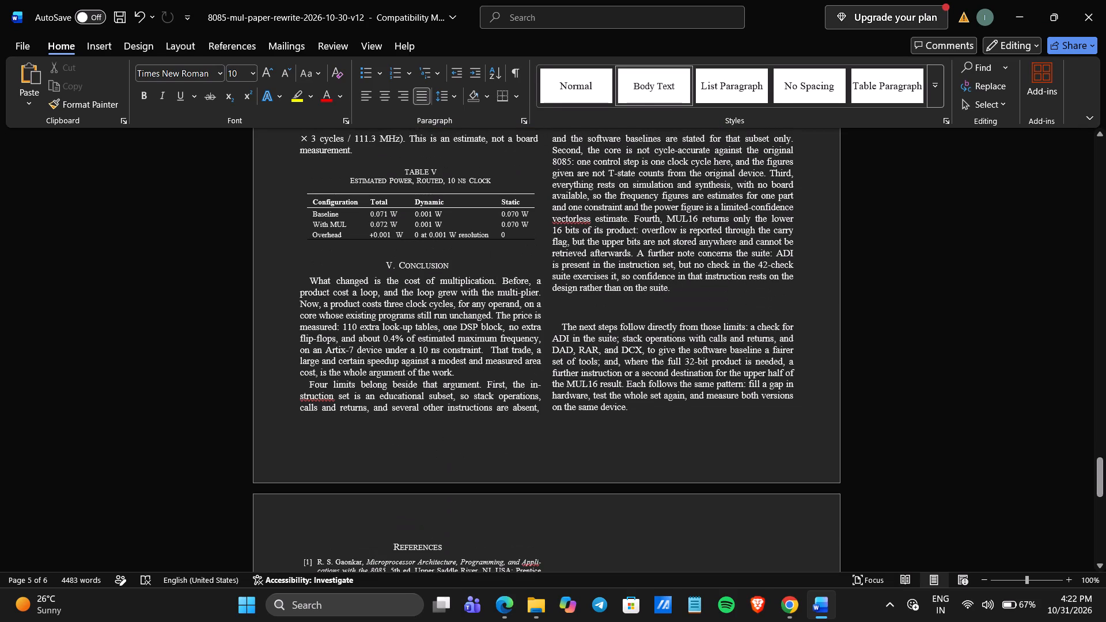
click(459, 372)
key(Return)
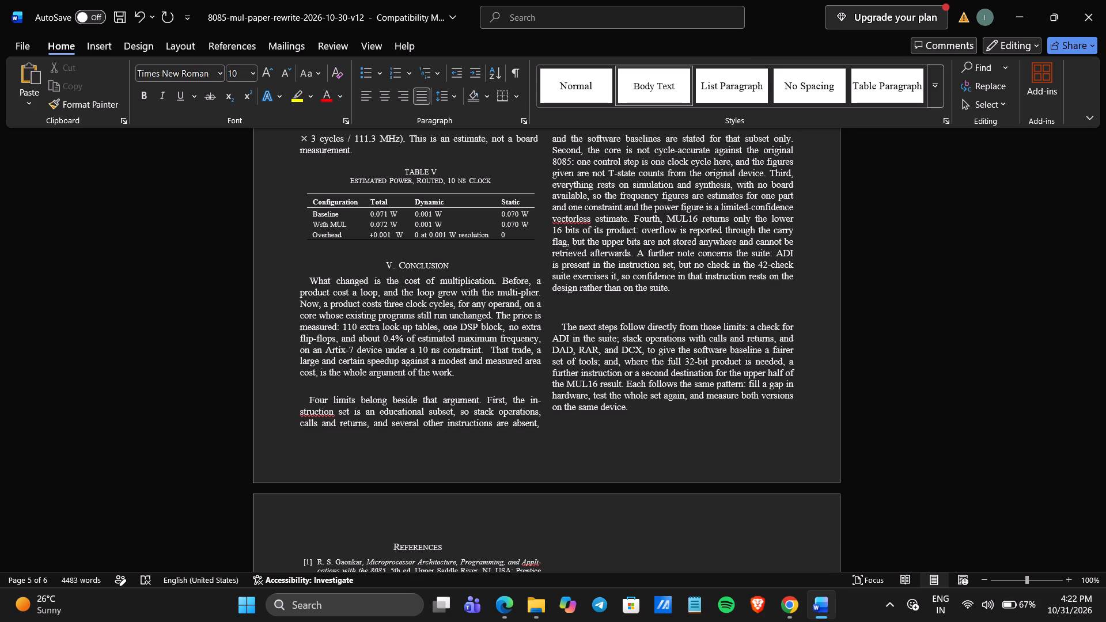
key(shift+v)
key(shift+i)
text(.)
key(space)
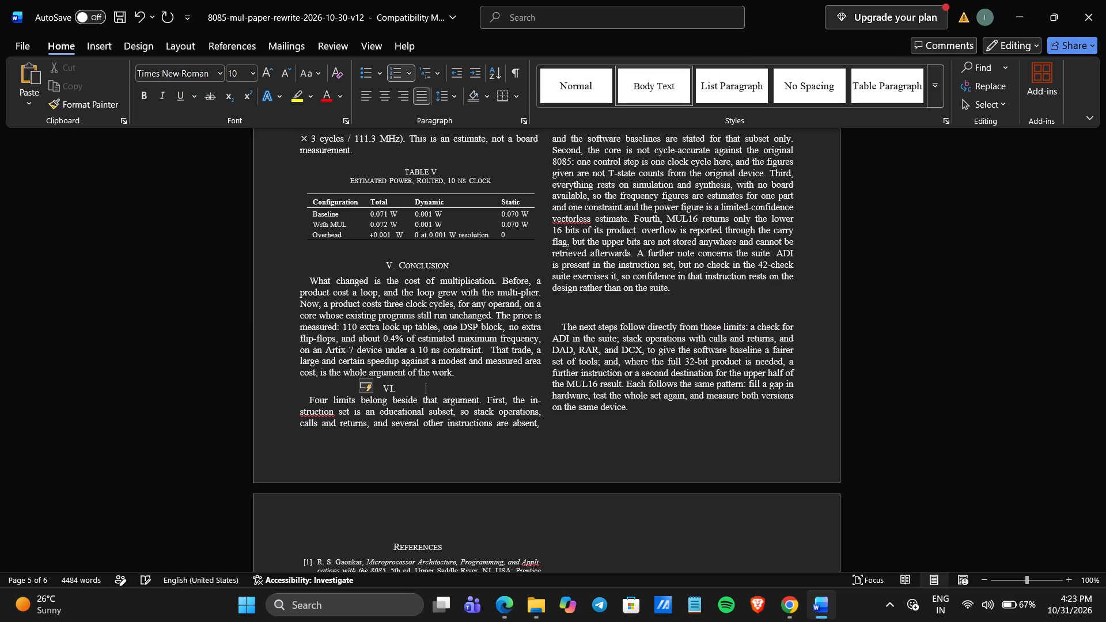
key(BackSpace)
text(VI)
text(LI)
key(BackSpace)
text(imitations)
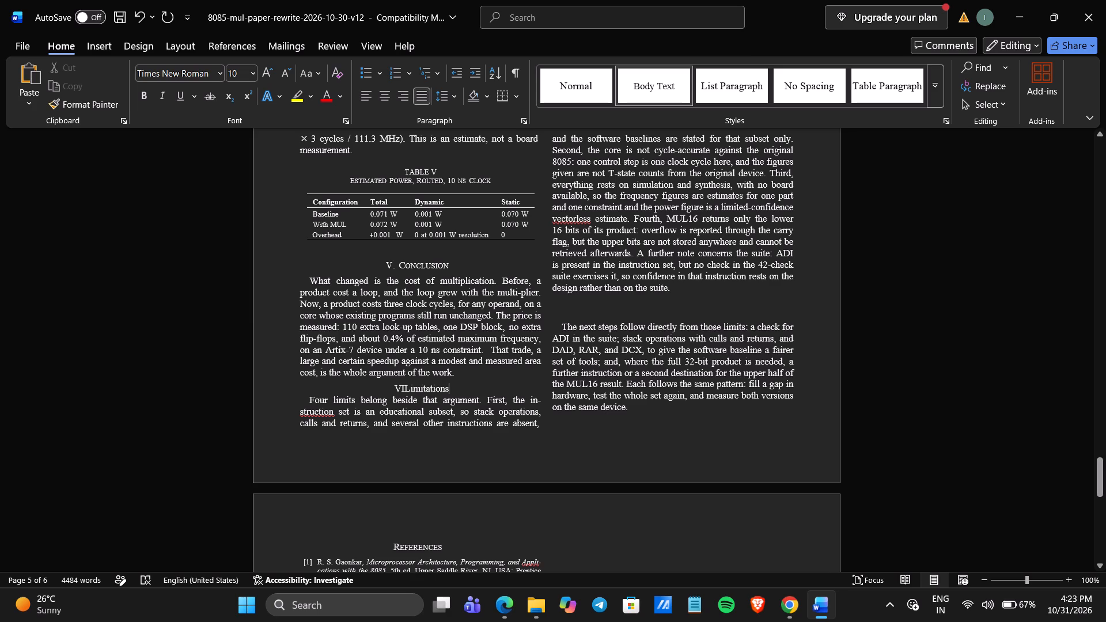
click(406, 382)
key(period)
Compare with the Conclusion heading and enlarge the word "Limitations" in the new heading to 11 pt.
click(426, 262)
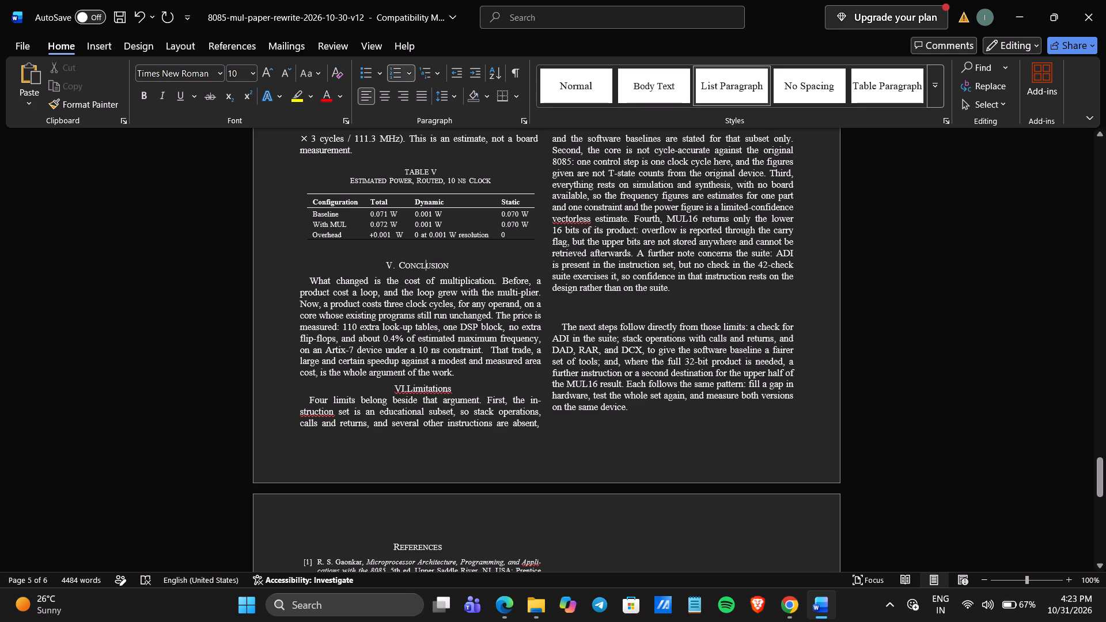
double_click(425, 264)
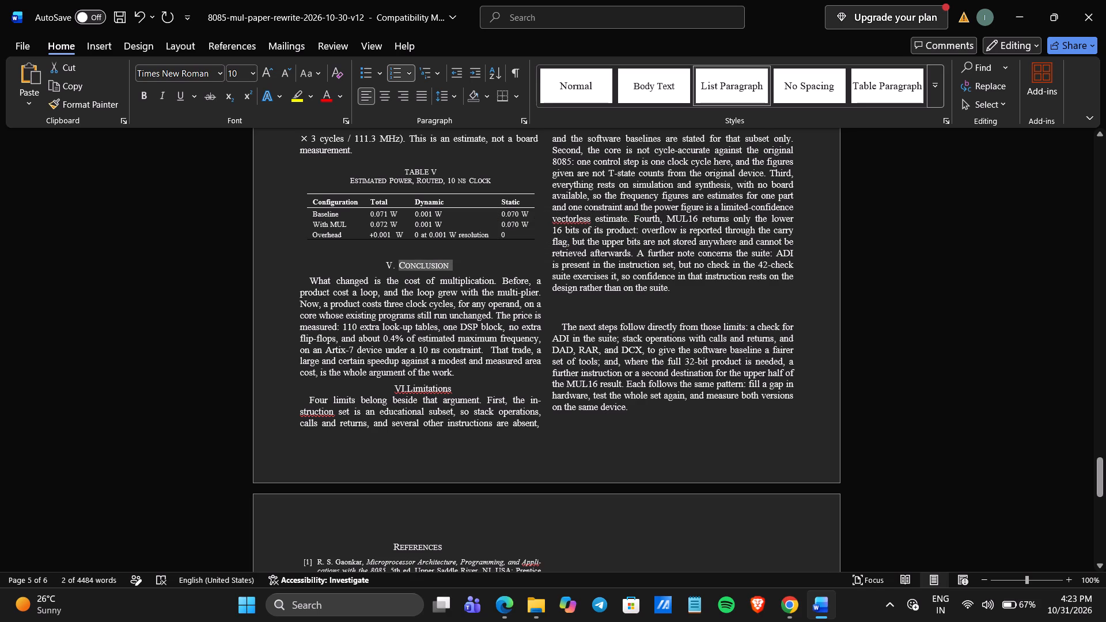
double_click(438, 391)
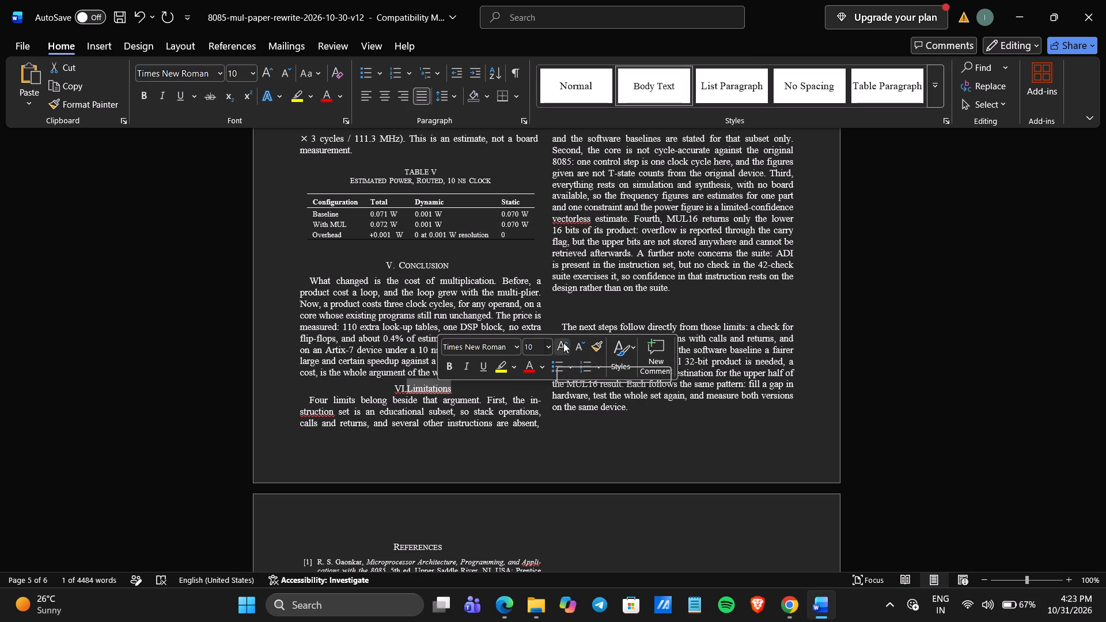
drag(453, 393, 451, 391)
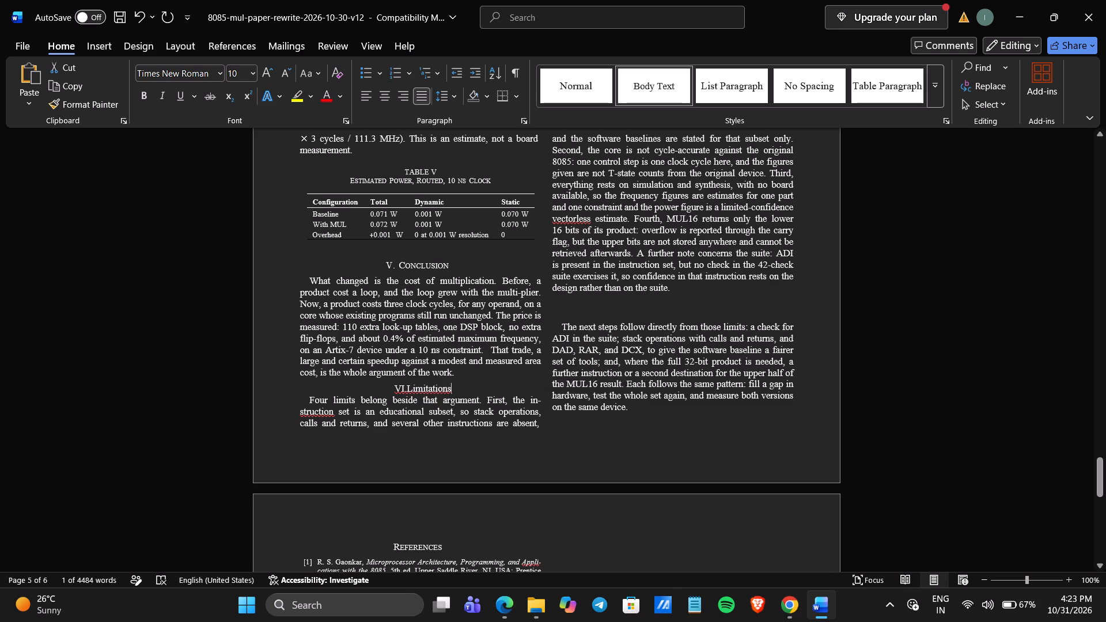
drag(451, 391, 408, 392)
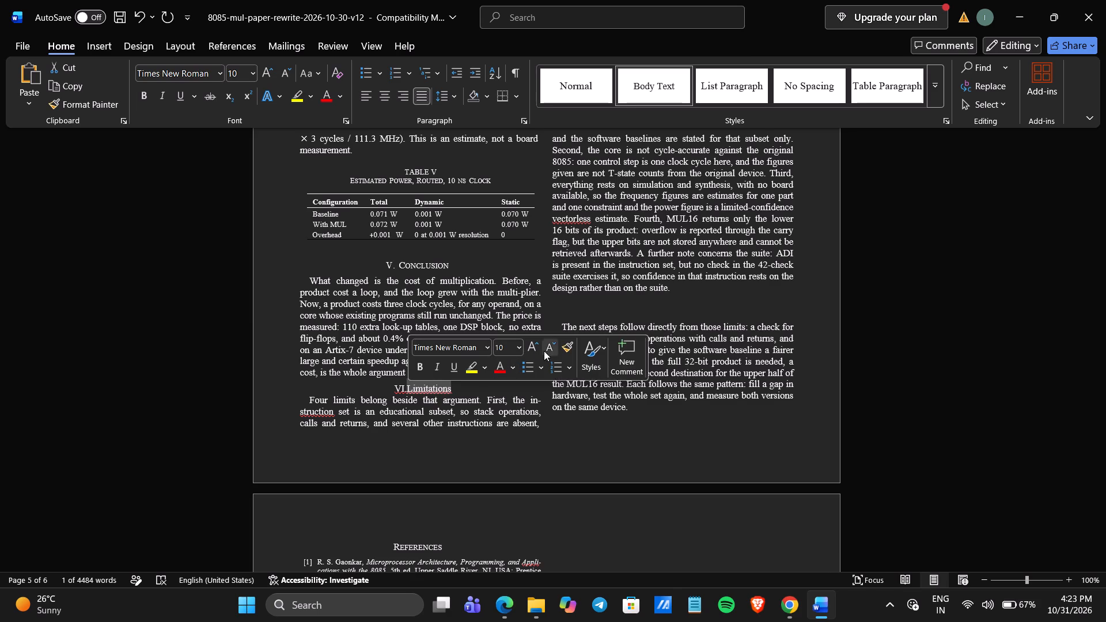
click(535, 347)
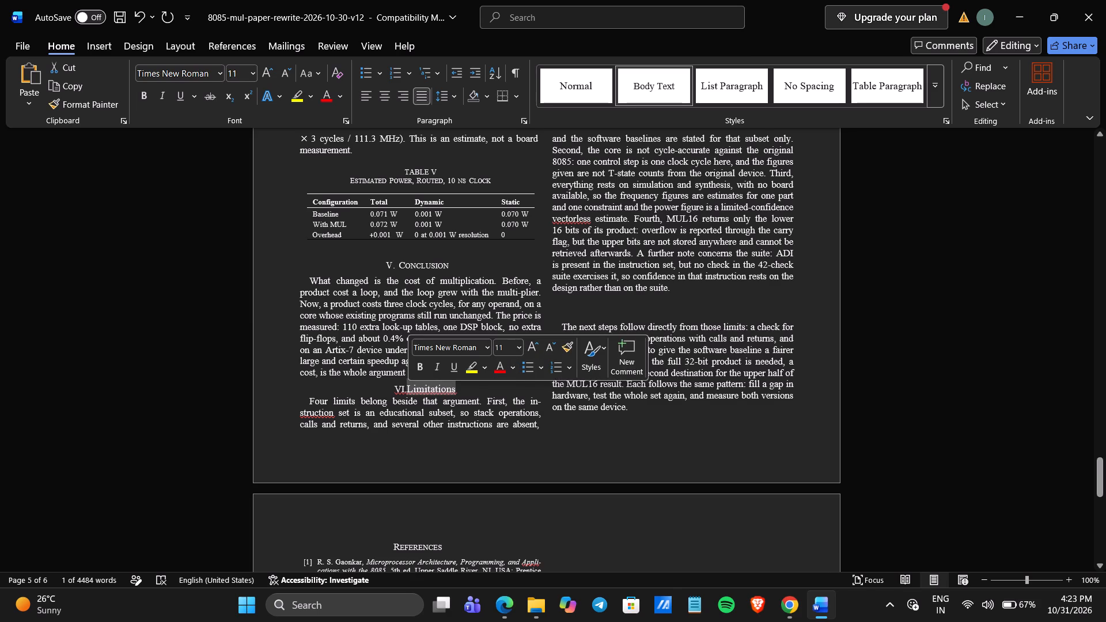
click(487, 389)
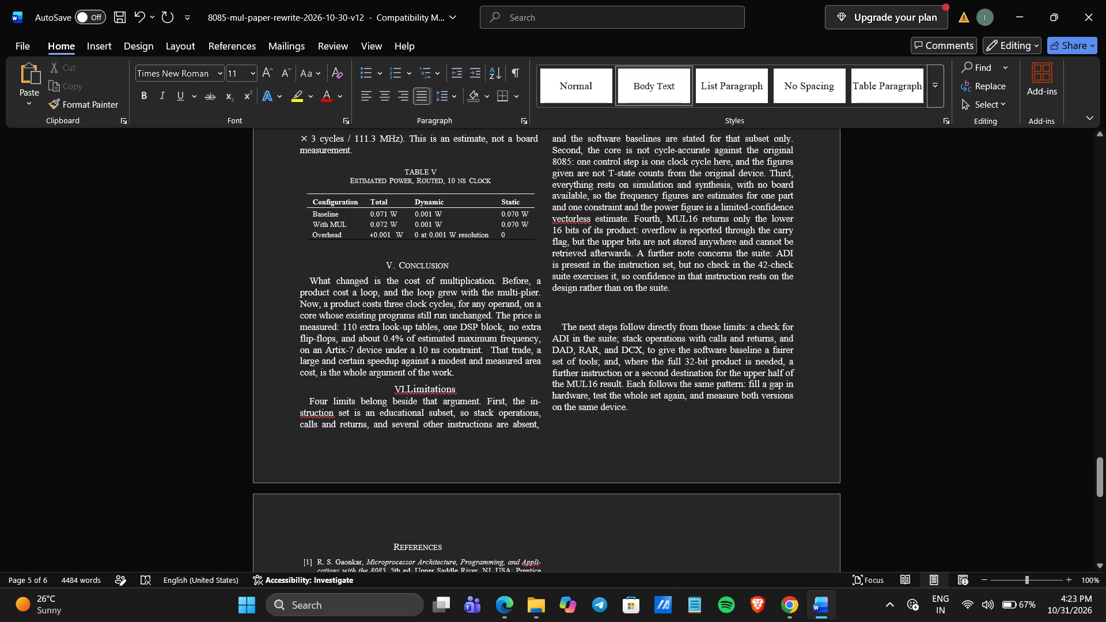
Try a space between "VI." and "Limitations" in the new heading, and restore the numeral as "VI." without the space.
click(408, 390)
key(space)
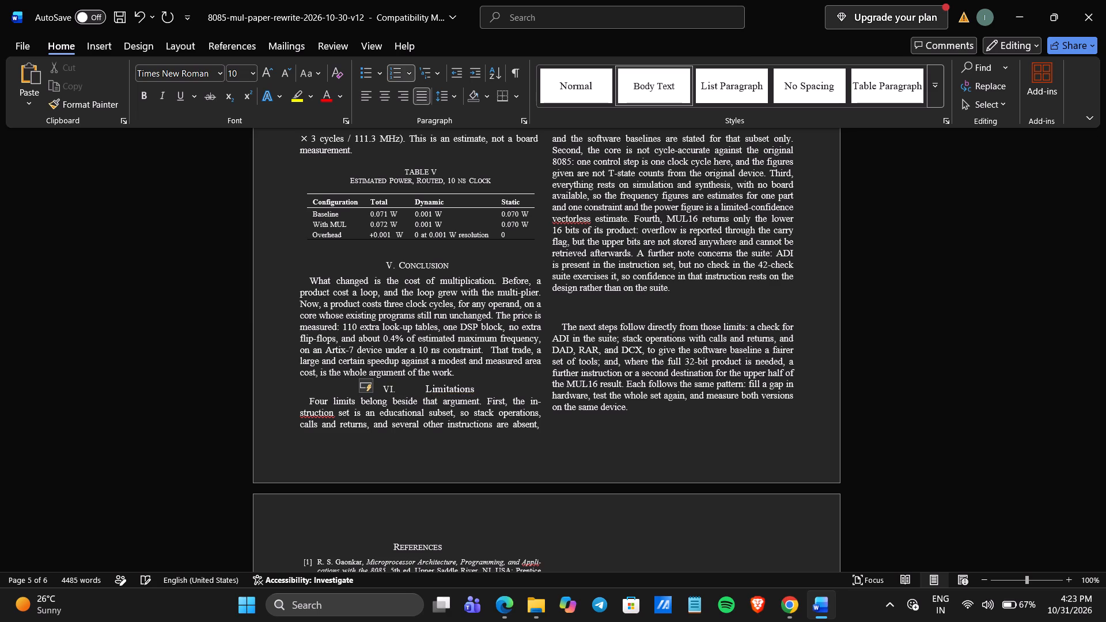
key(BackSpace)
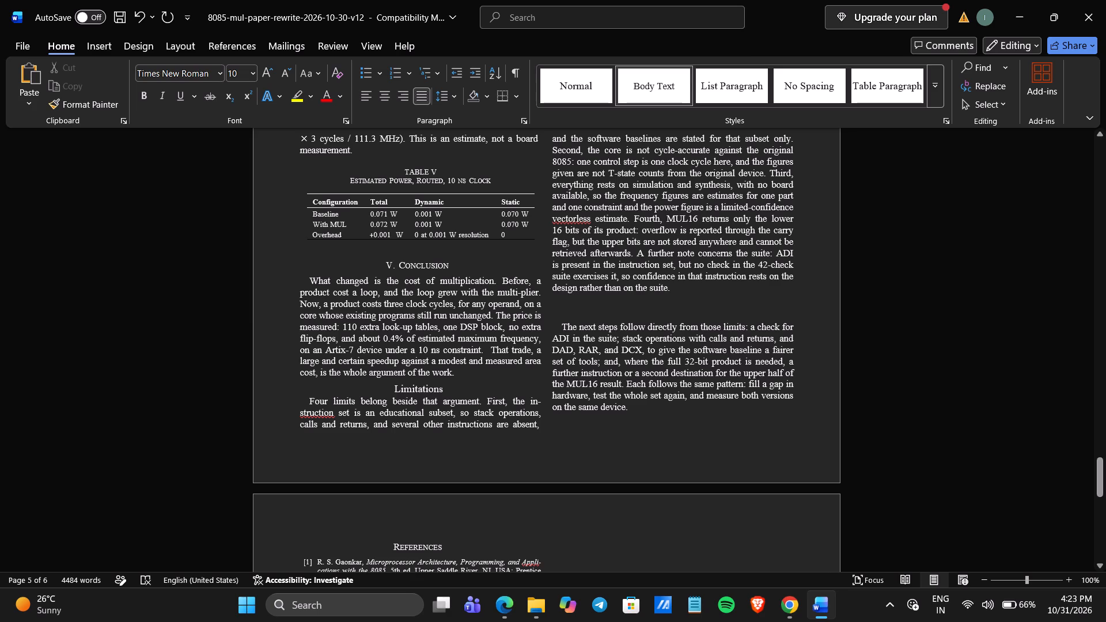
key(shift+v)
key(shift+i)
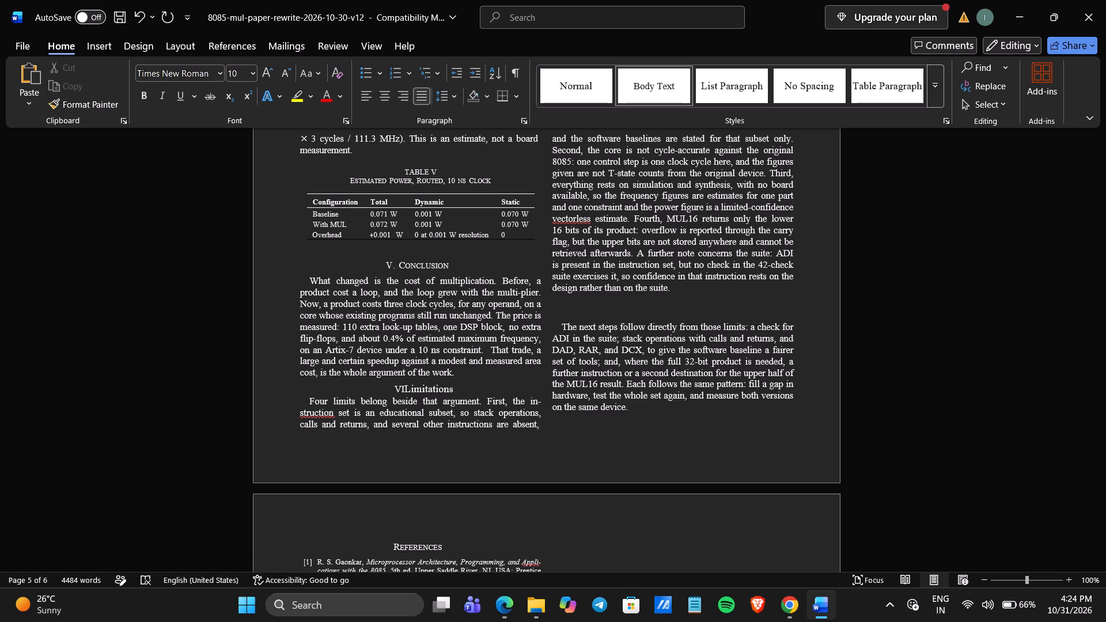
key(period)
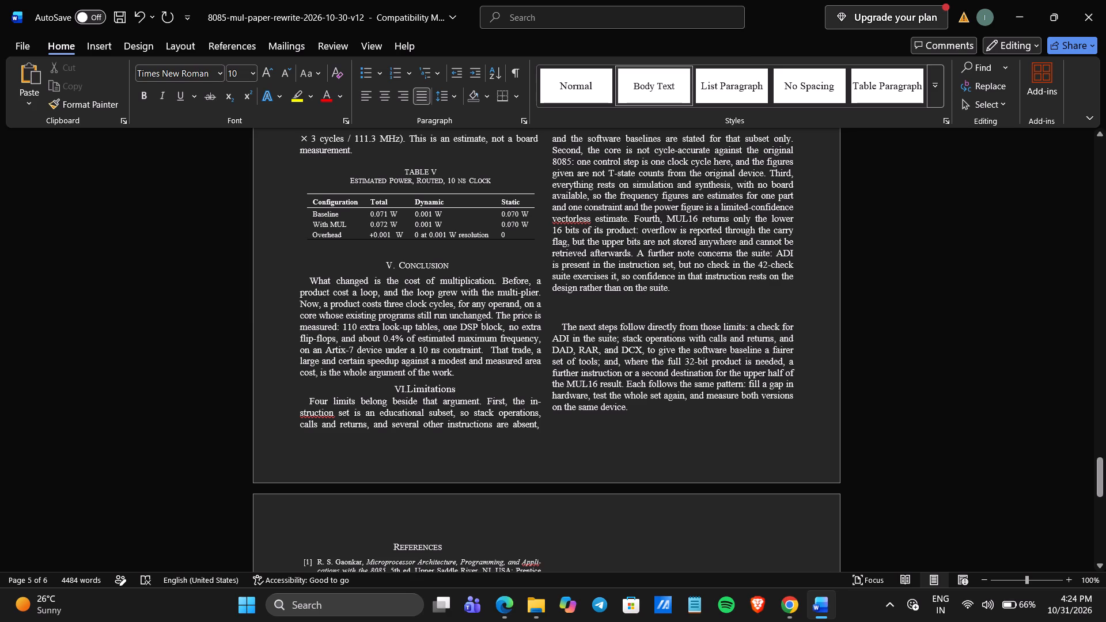
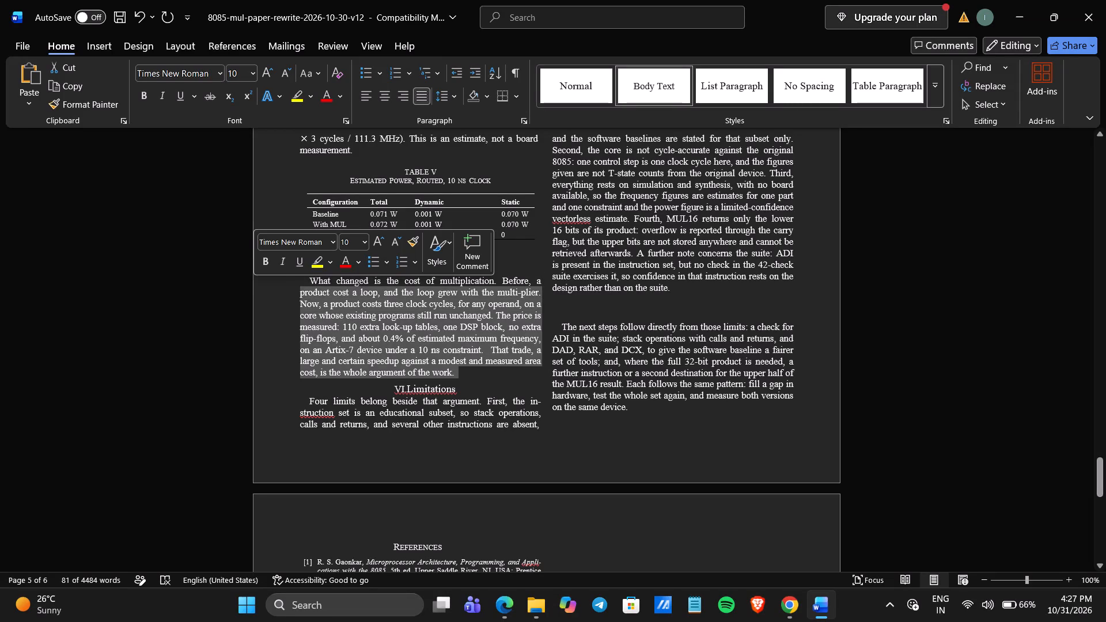
Replace the Conclusion's first paragraph with the copied rewrite beginning "Before this work, a multiplication was done by a loop in software".
key(Delete)
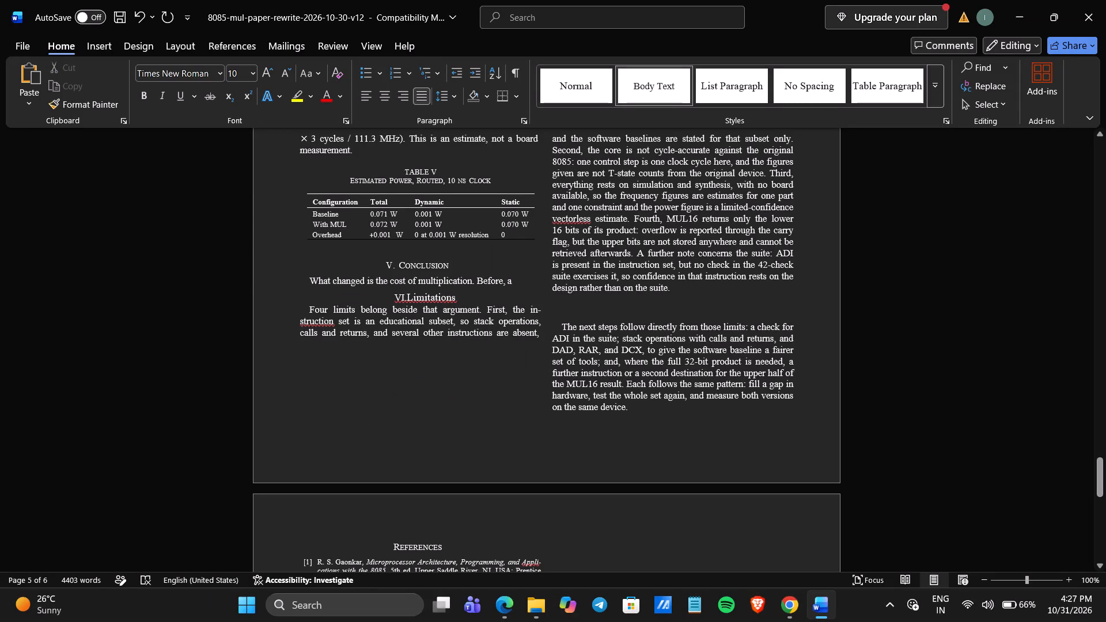
key(shift+Left)
key(shift+Left)
key(shift+Left)
key(shift+Left)
key(shift+Left)
key(shift+Left)
key(shift+Left)
key(shift+Left)
key(shift+Left)
key(shift+Left)
key(shift+Left)
key(shift+Left)
key(shift+Left)
key(shift+Left)
key(shift+Left)
key(shift+Left)
key(shift+Left)
key(shift+Left)
key(shift+Left)
key(shift+Left)
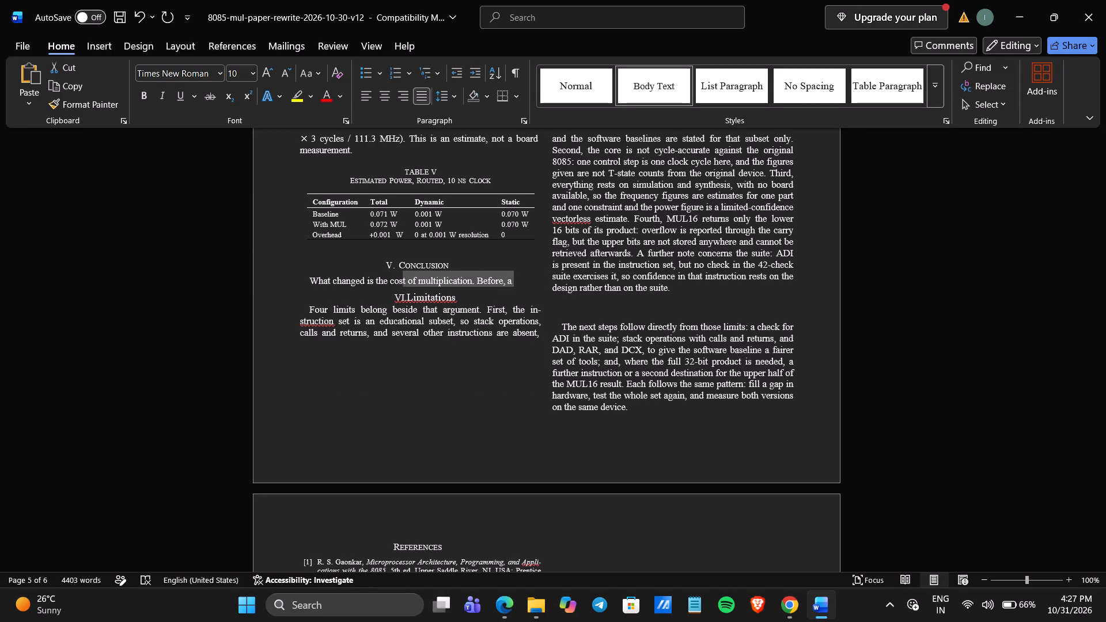
key(shift+Left)
key(shift+Left)
key(shift+Left)
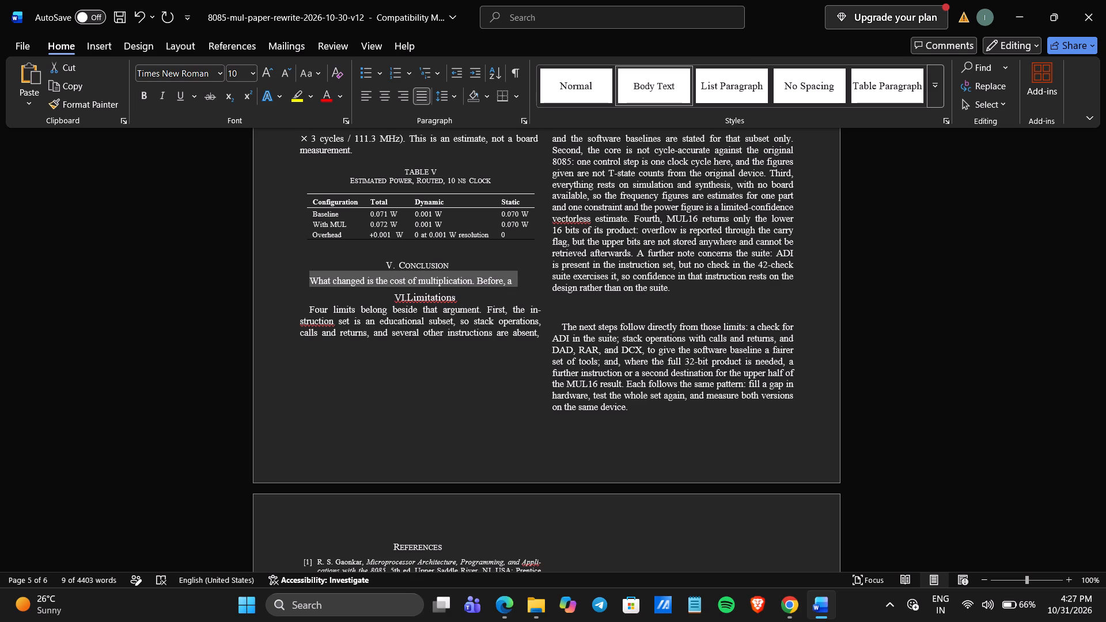
key(BackSpace)
key(ctrl+v)
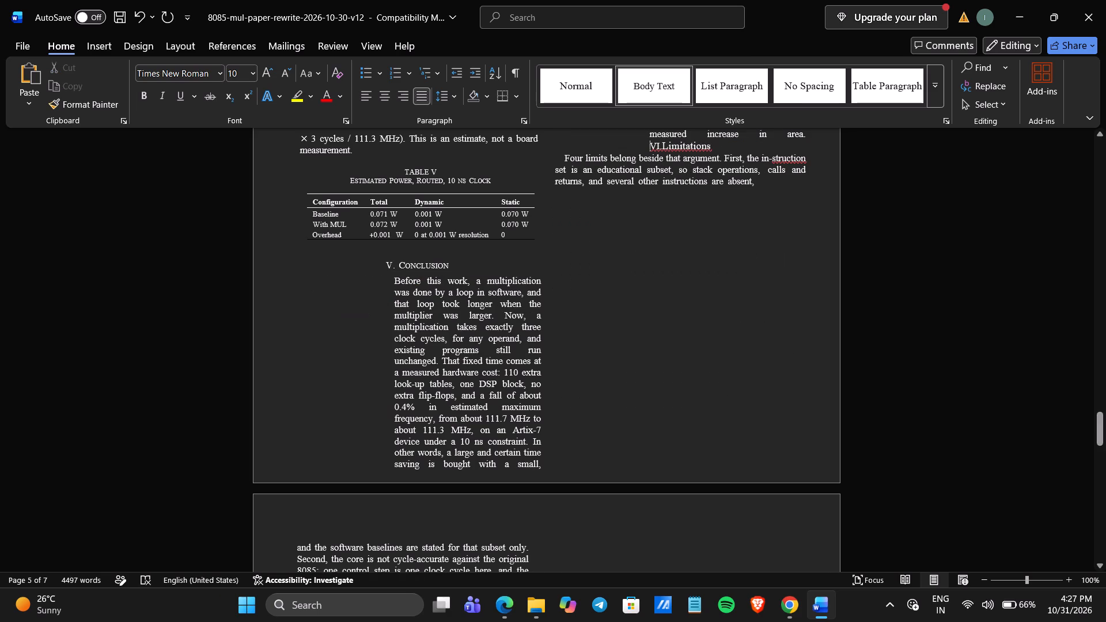
Add two line breaks before the "VI.Limitations" heading to separate it from the new Conclusion paragraph.
scroll(503, 368, down, 1)
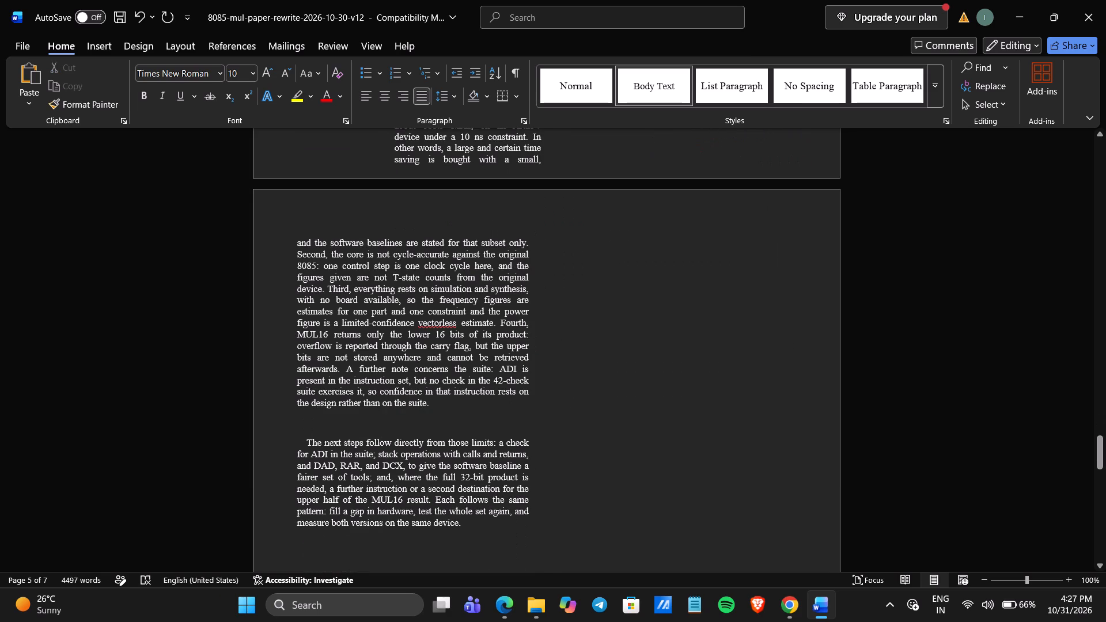
scroll(503, 368, down, 2)
scroll(503, 368, up, 1)
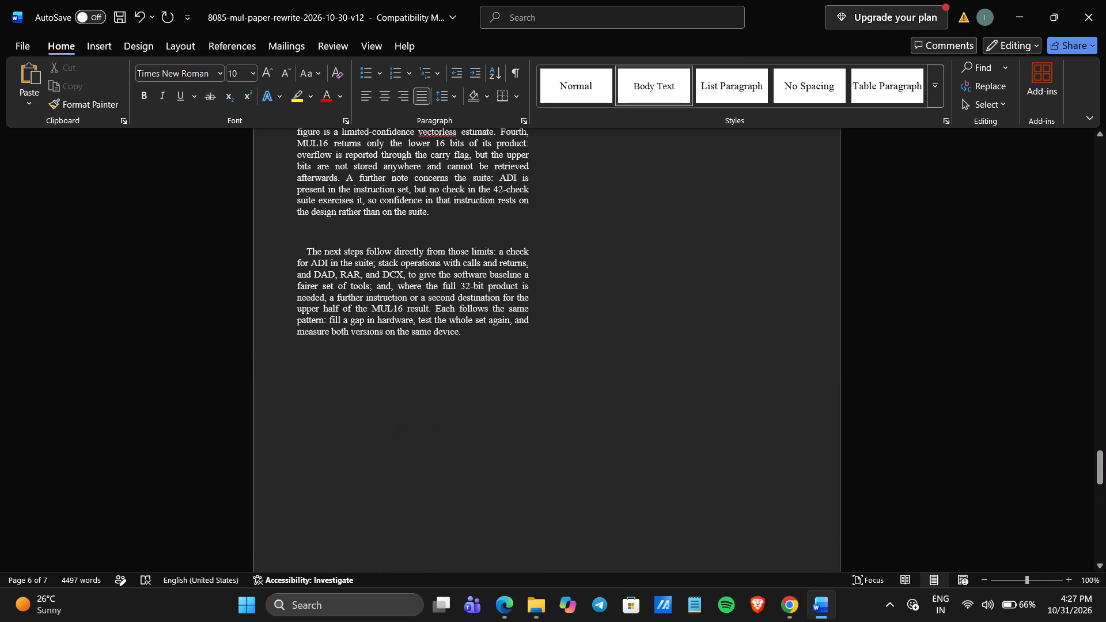
scroll(503, 368, up, 1)
scroll(415, 384, up, 1)
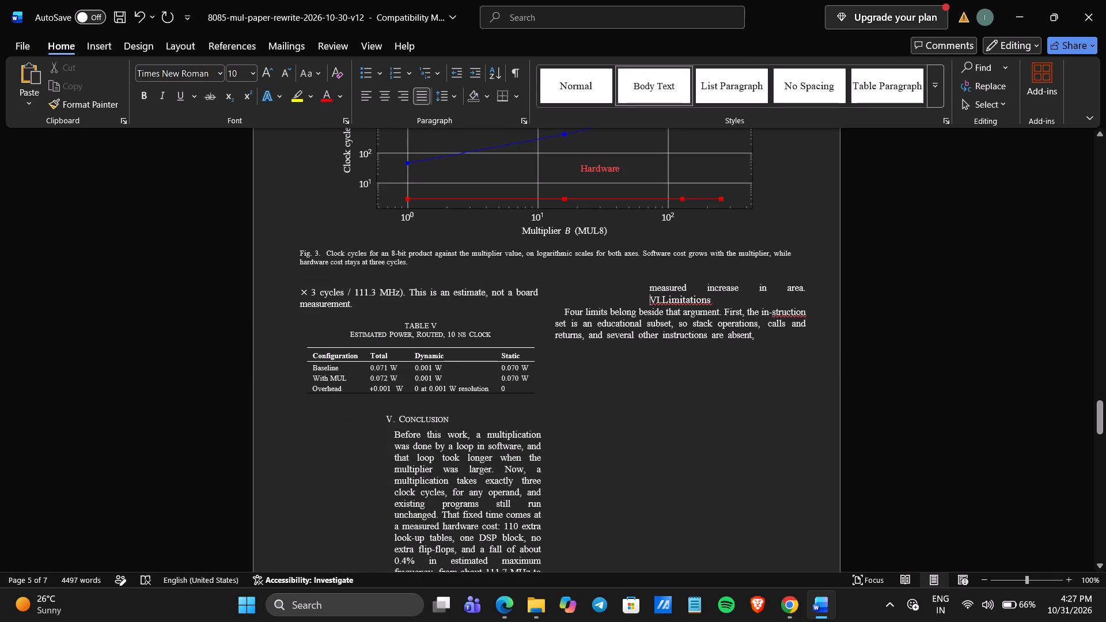
key(Return)
key(Return)
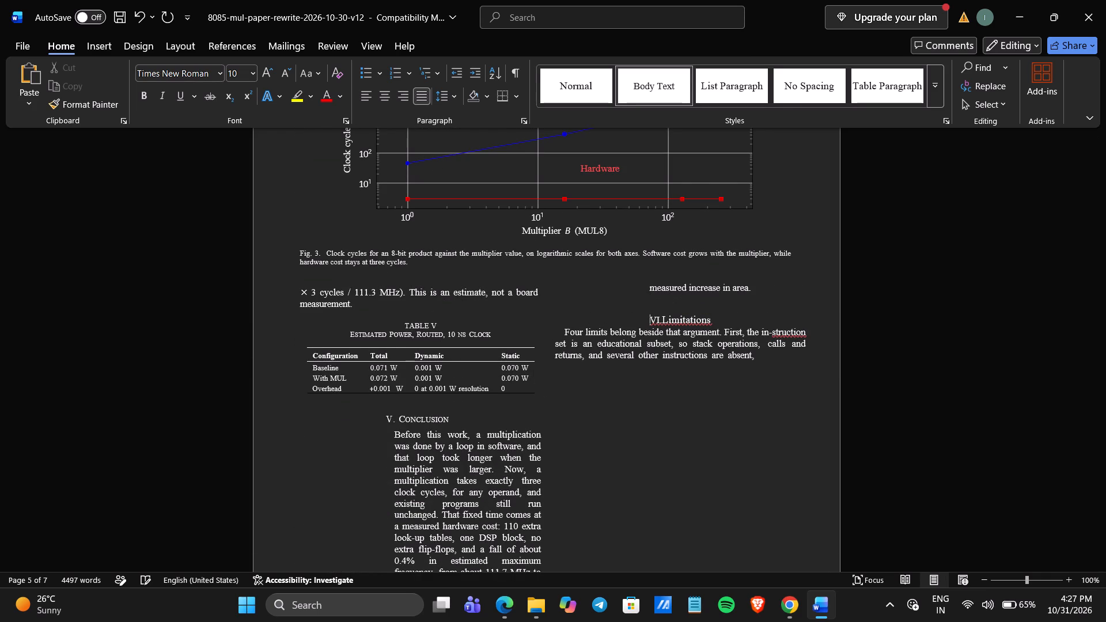
Rewrite the Limitations section's opening sentence "Four limits belong beside that argument." as "There are four limitations with this proposed design.".
scroll(645, 292, down, 3)
scroll(645, 292, up, 3)
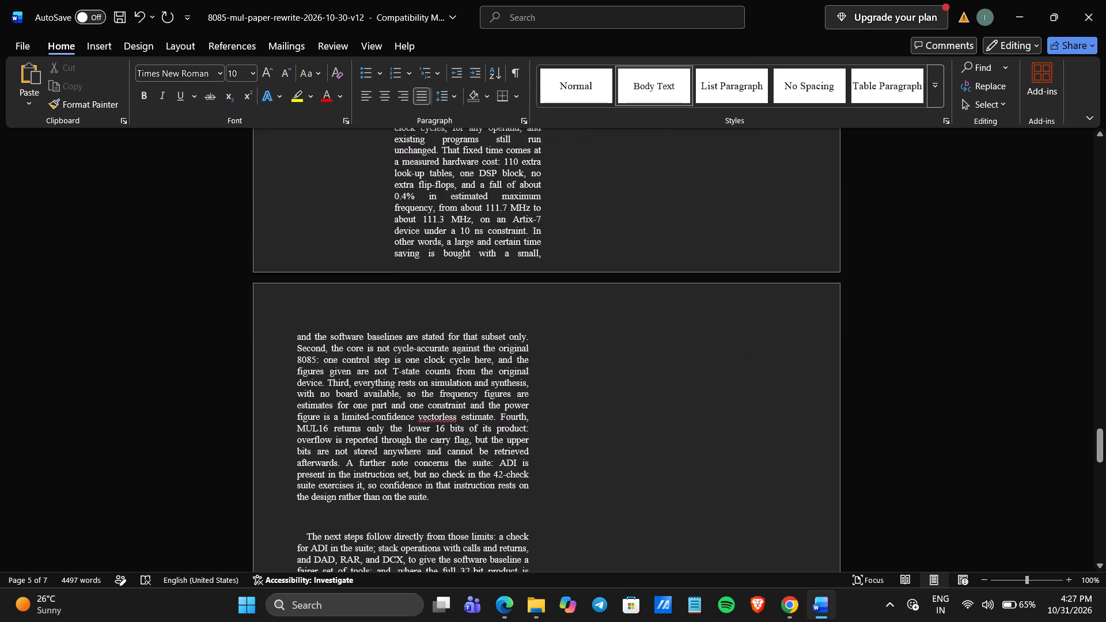
scroll(645, 292, up, 2)
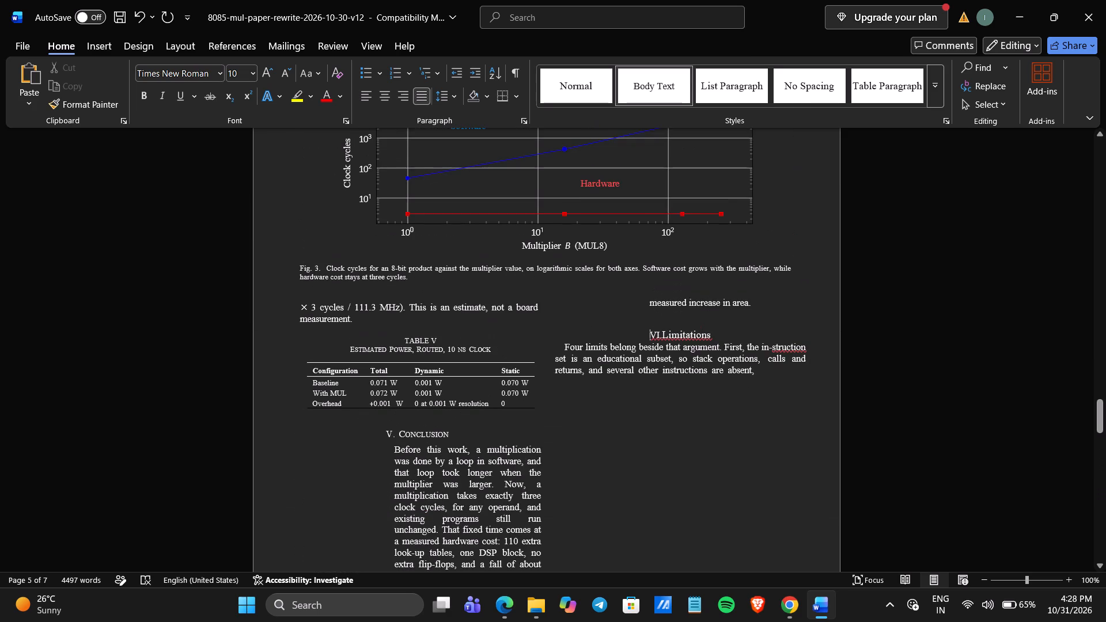
scroll(626, 360, up, 2)
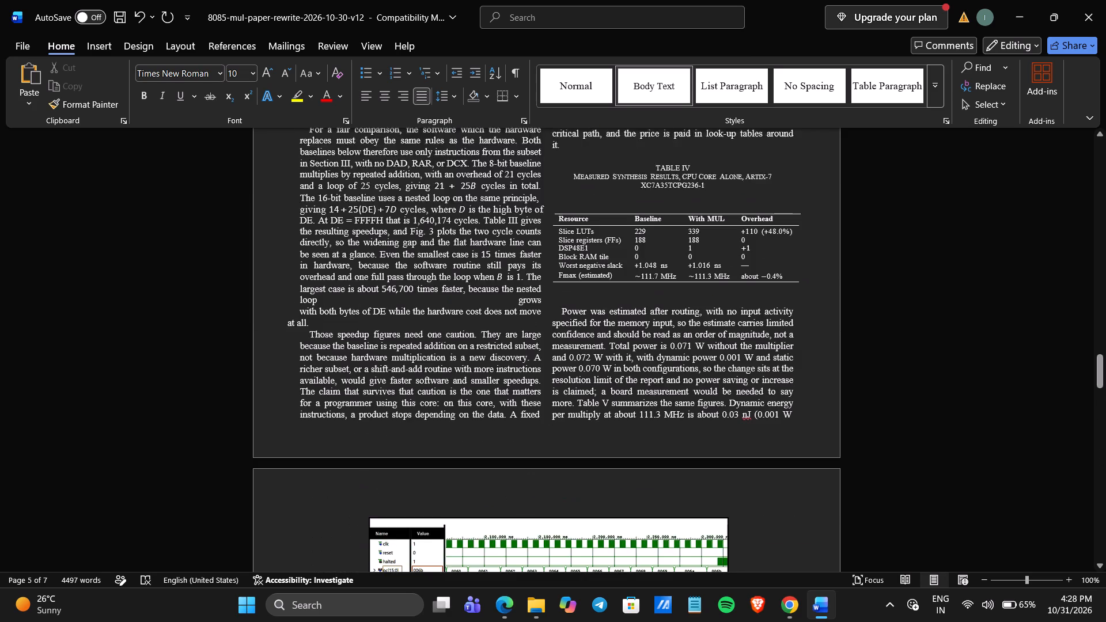
scroll(626, 360, down, 1)
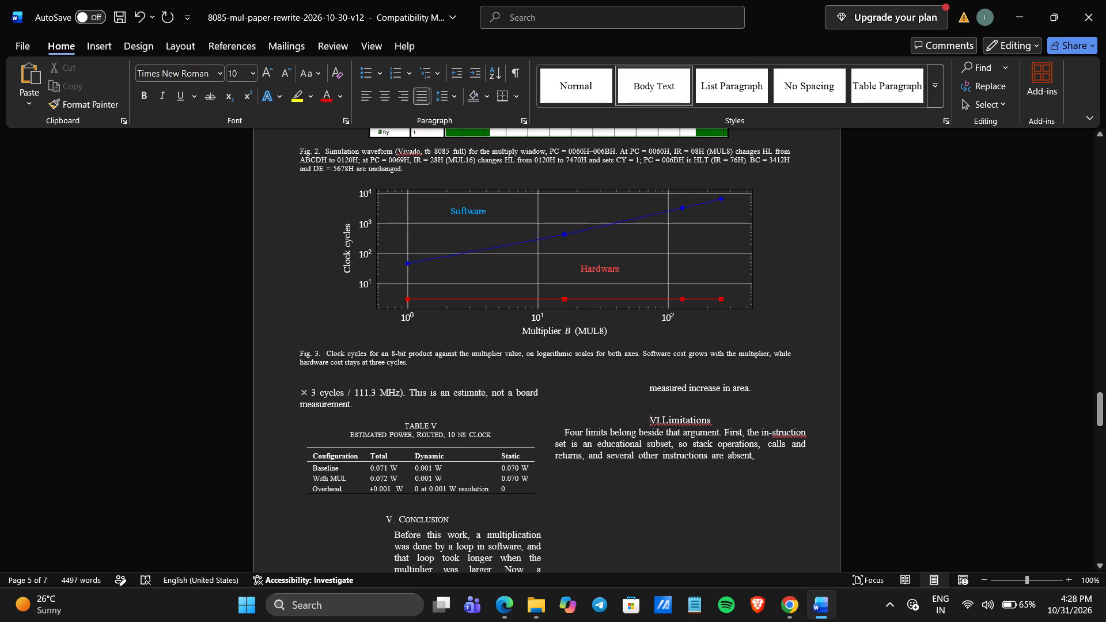
drag(560, 434, 646, 434)
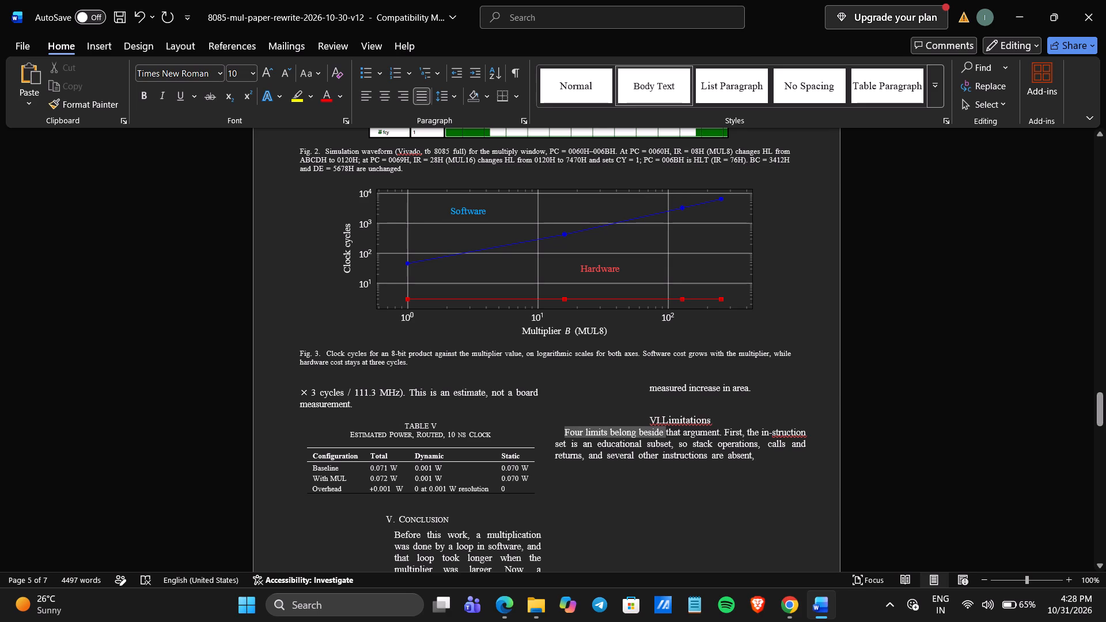
drag(646, 434, 711, 428)
drag(711, 428, 721, 427)
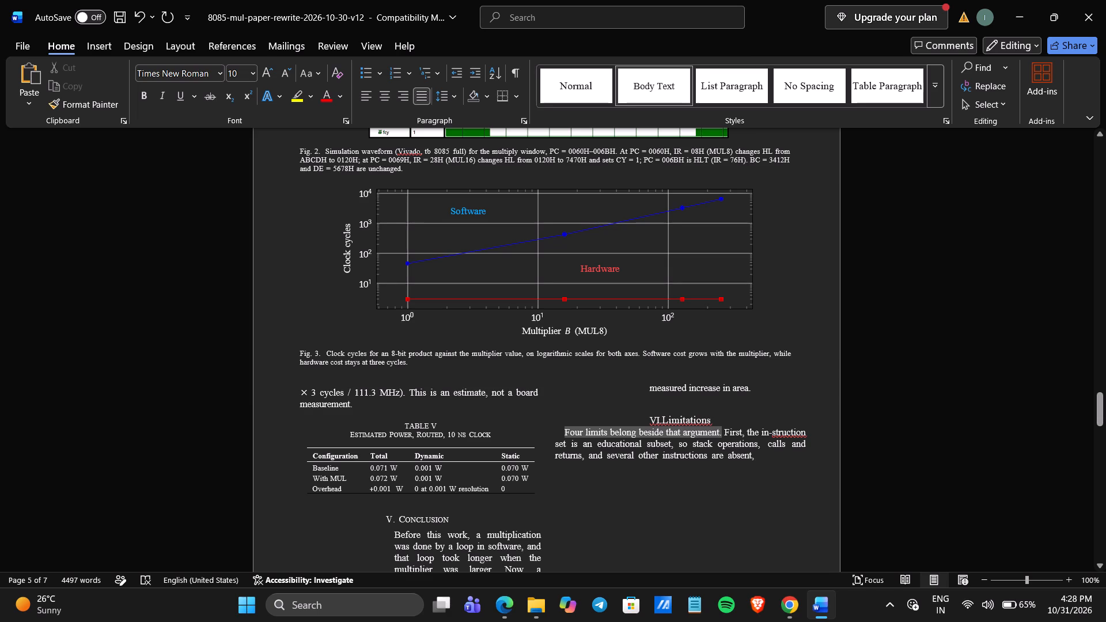
drag(721, 427, 726, 430)
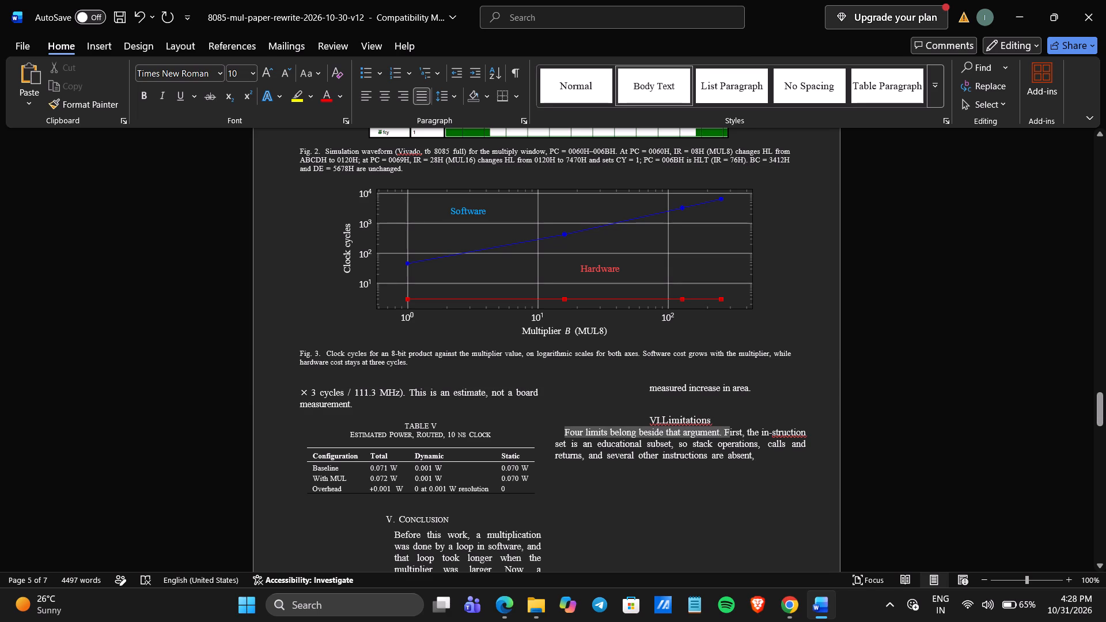
drag(726, 430, 718, 431)
click(718, 431)
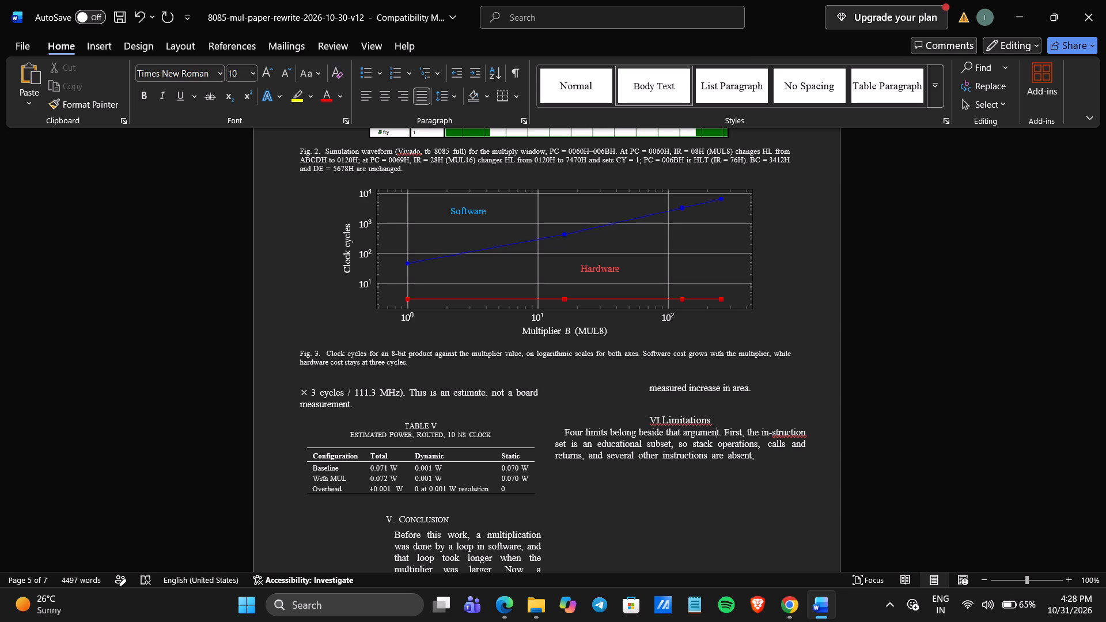
key(BackSpace)
key(BackSpace)
key(BackSpace)
key(BackSpace)
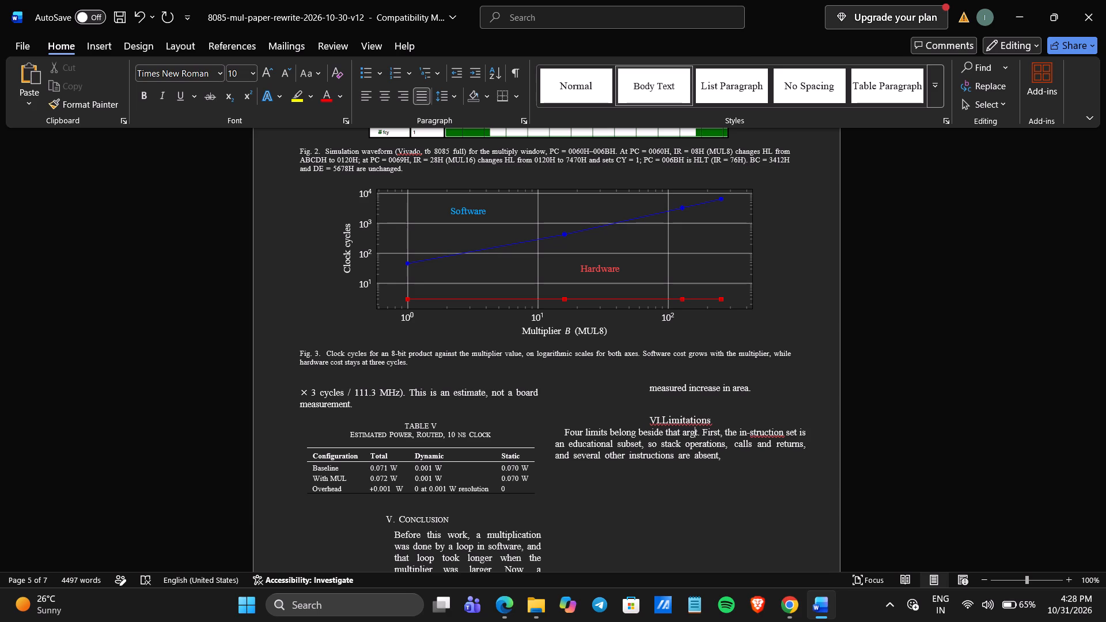
key(Right)
key(BackSpace)
key(BackSpace)
key(BackSpace)
key(BackSpace)
key(BackSpace)
key(BackSpace)
key(BackSpace)
key(BackSpace)
key(BackSpace)
key(BackSpace)
key(BackSpace)
key(BackSpace)
key(BackSpace)
key(BackSpace)
key(BackSpace)
key(BackSpace)
key(BackSpace)
key(BackSpace)
key(BackSpace)
key(BackSpace)
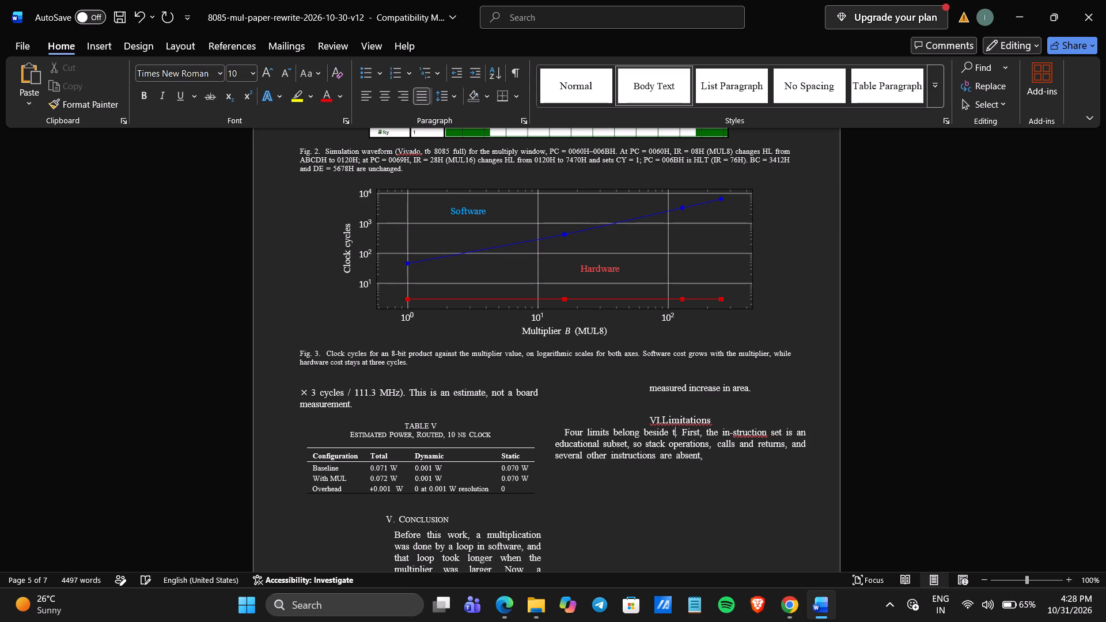
key(BackSpace)
key(BackSpace)
key(BackSpace)
key(BackSpace)
key(BackSpace)
key(BackSpace)
key(BackSpace)
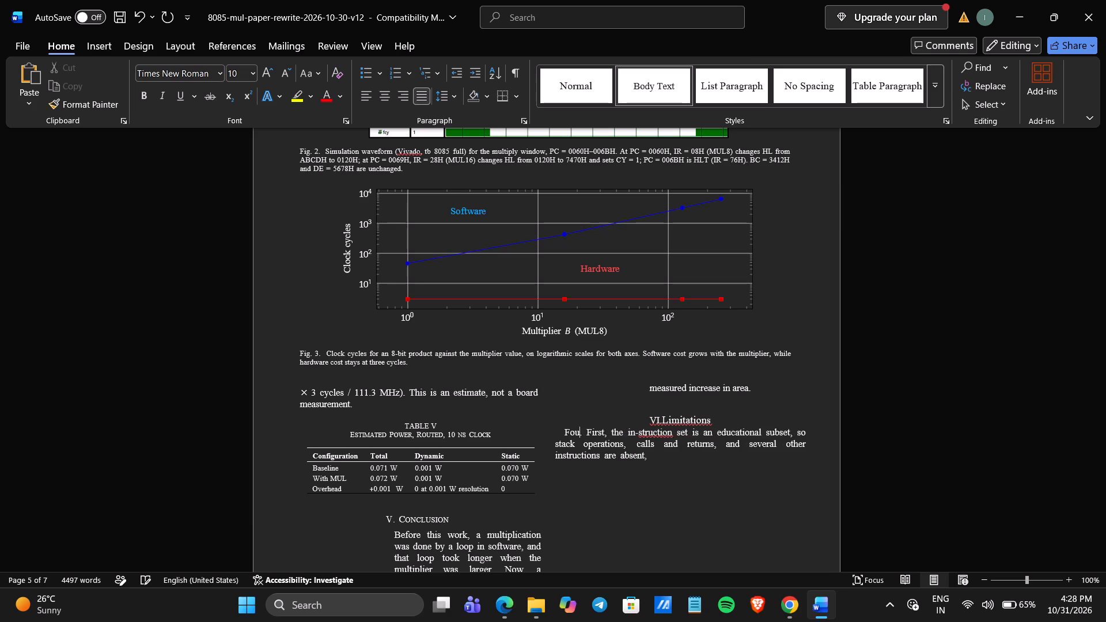
key(BackSpace)
key(BackSpace)
text(there)
key(space)
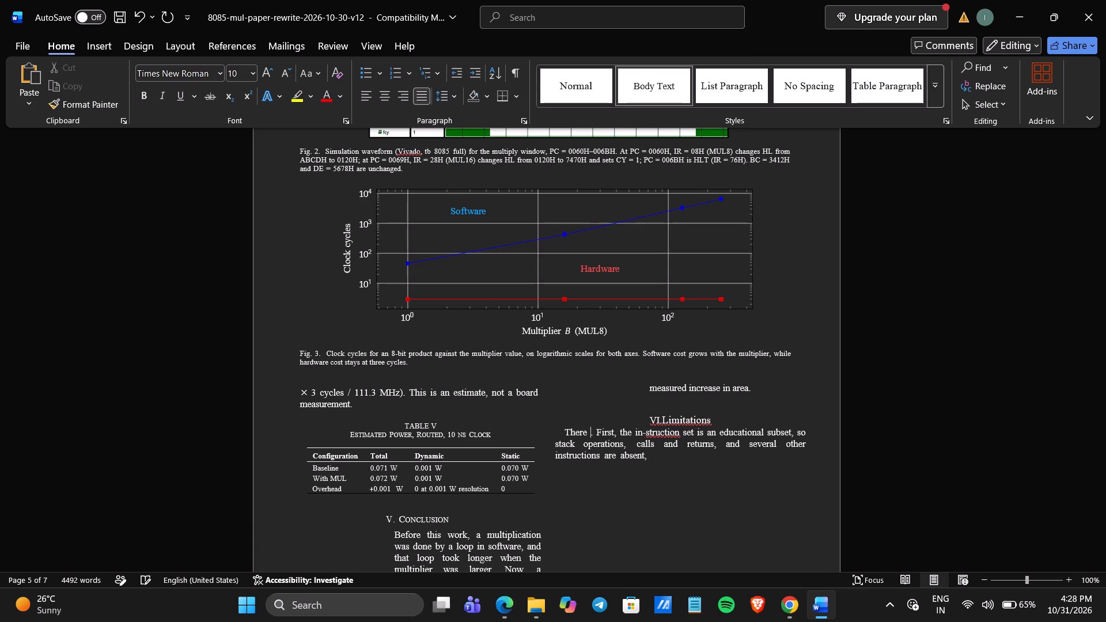
text(are four l,imi)
key(BackSpace)
key(BackSpace)
key(BackSpace)
key(BackSpace)
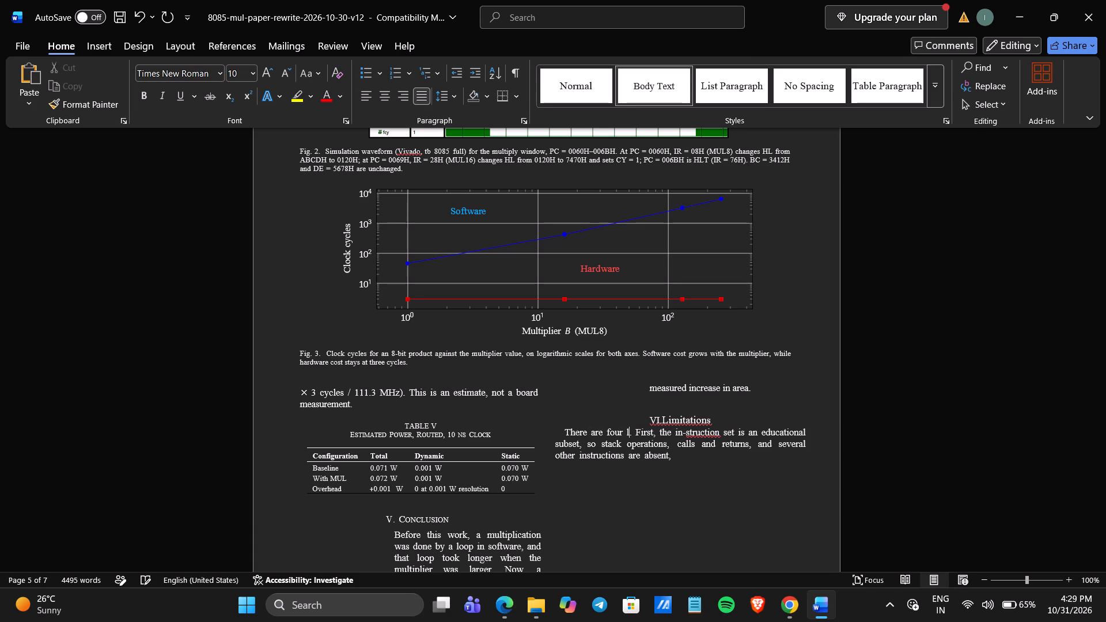
key(BackSpace)
text(liitatipon)
key(space)
key(BackSpace)
key(BackSpace)
key(BackSpace)
key(BackSpace)
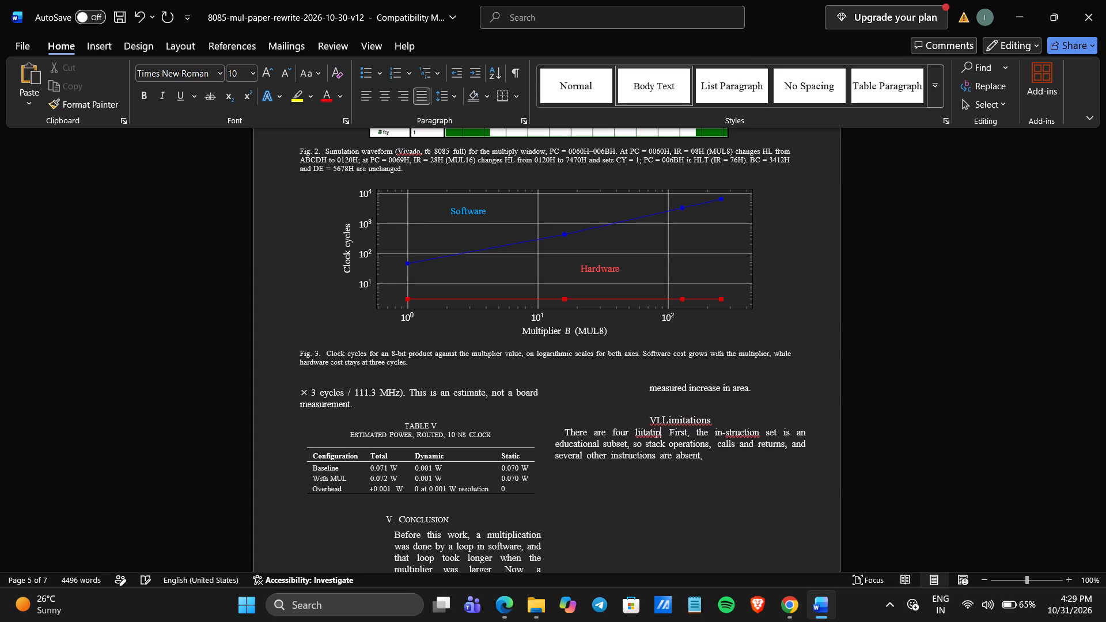
key(BackSpace)
key(BackSpace)
key(BackSpace)
key(BackSpace)
key(BackSpace)
text(mitatiopns)
key(BackSpace)
key(BackSpace)
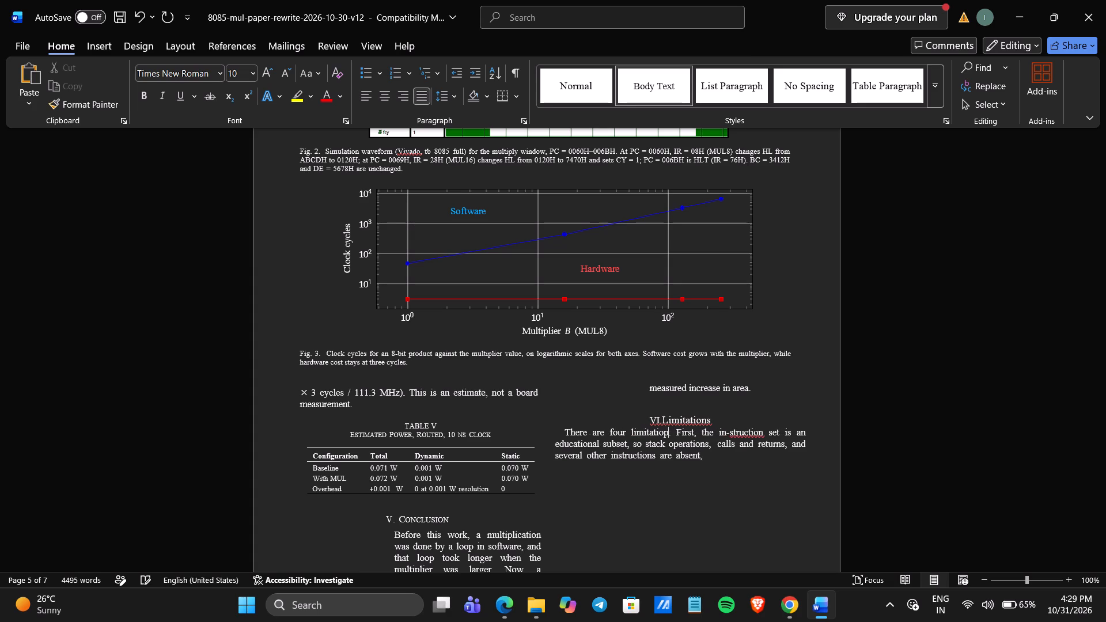
key(BackSpace)
text(ns)
key(space)
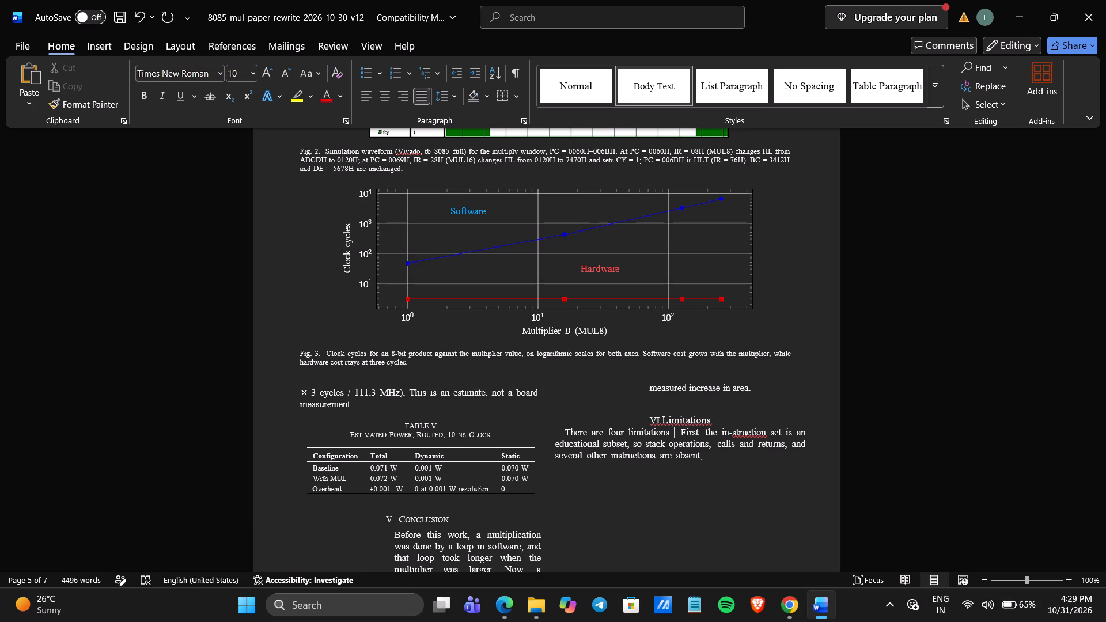
text(with this pro)
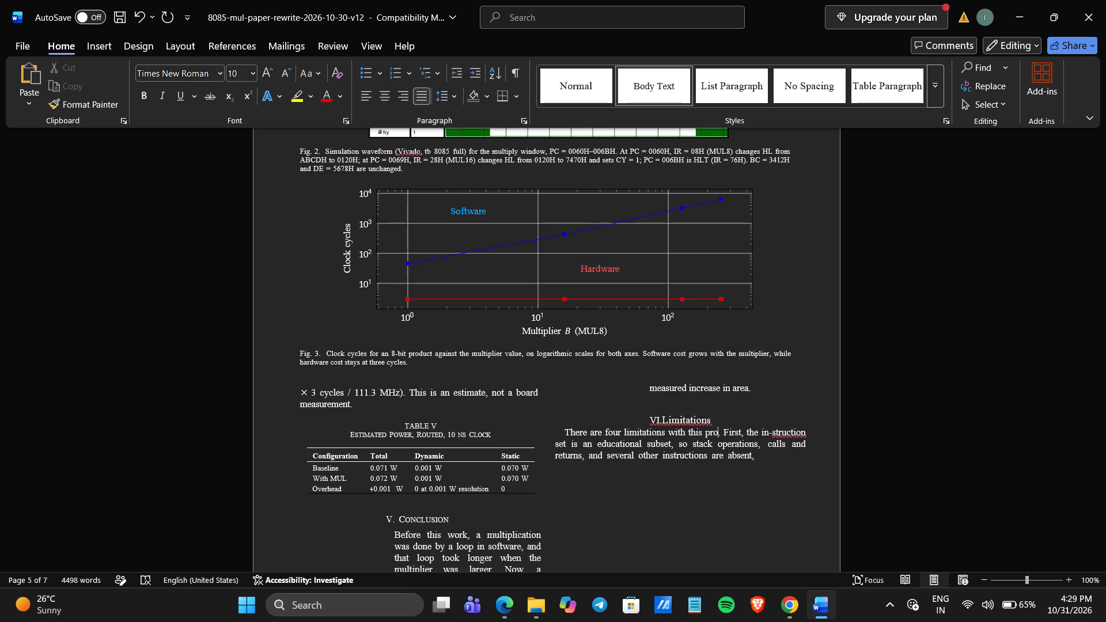
text(pos)
text(rd+)
key(BackSpace)
key(BackSpace)
key(BackSpace)
text(ed)
key(space)
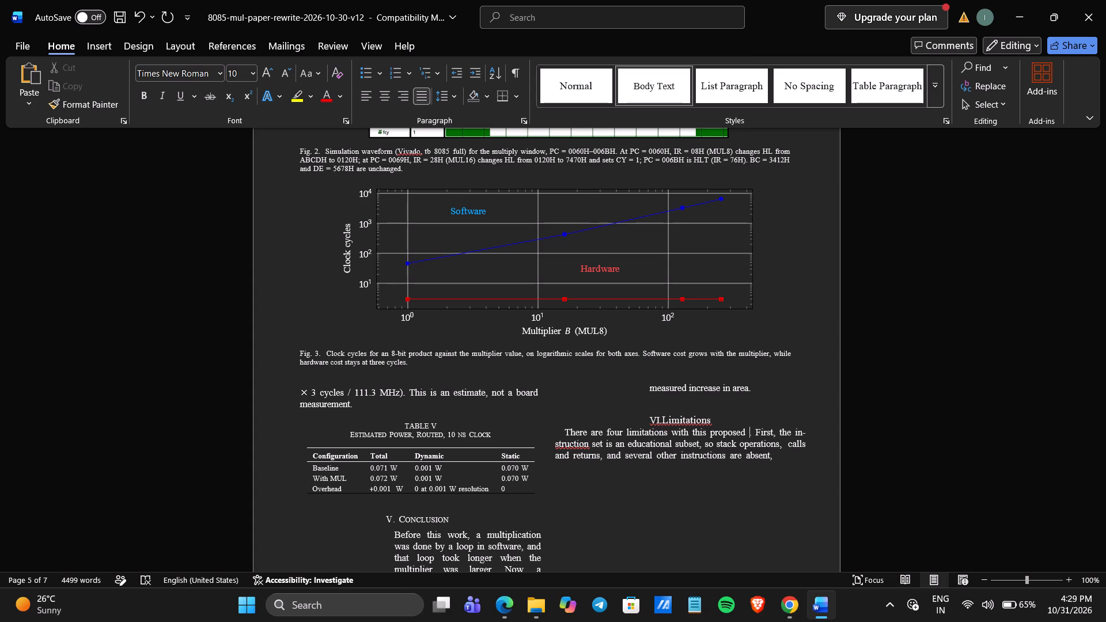
text(design)
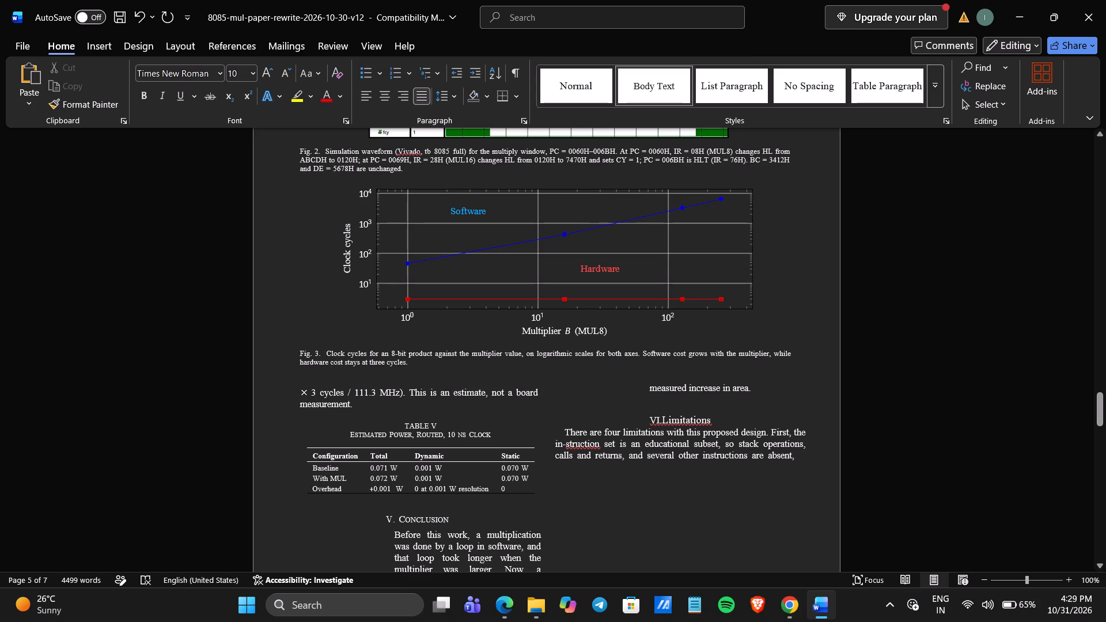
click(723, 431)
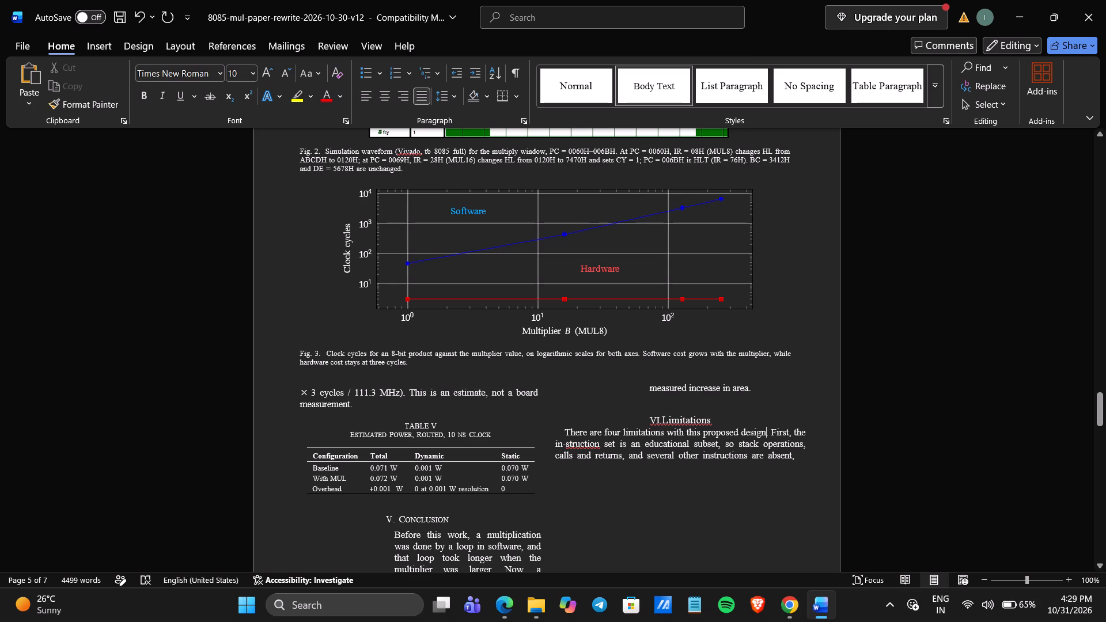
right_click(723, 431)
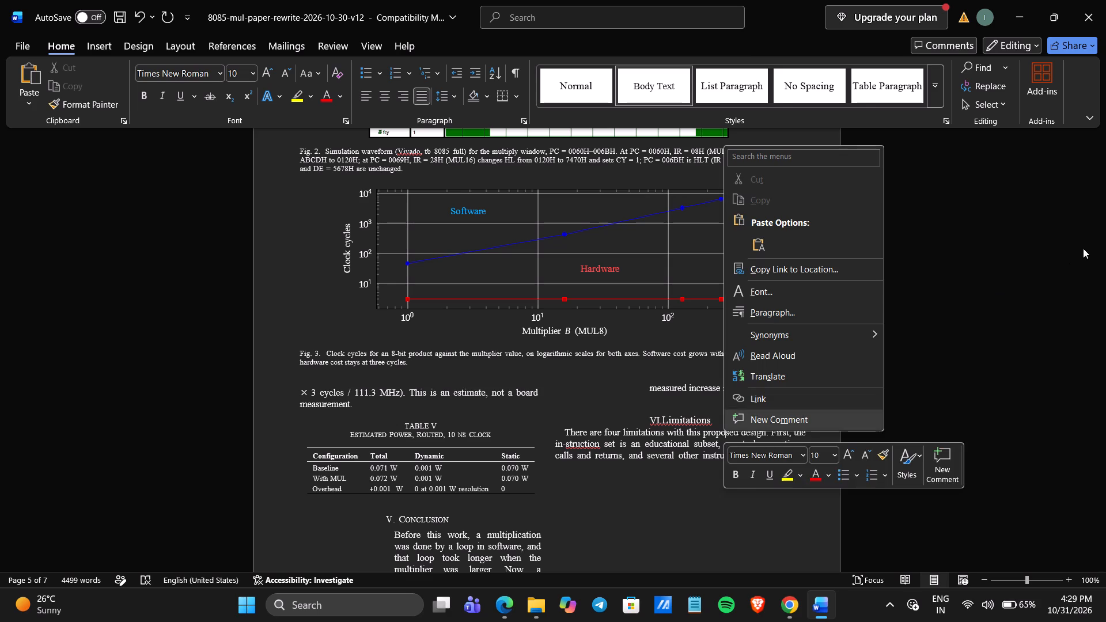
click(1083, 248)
Examine the rest of the limitations text, the next-steps paragraph and the start of the References for layout.
scroll(699, 468, down, 2)
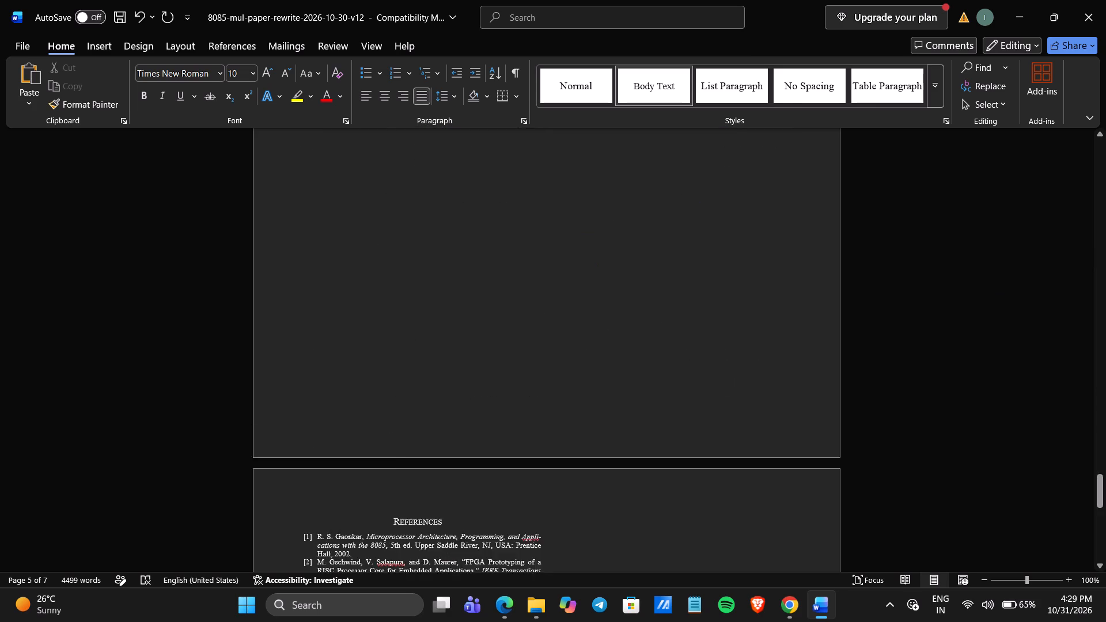
scroll(699, 468, down, 1)
scroll(699, 468, up, 3)
scroll(699, 468, down, 1)
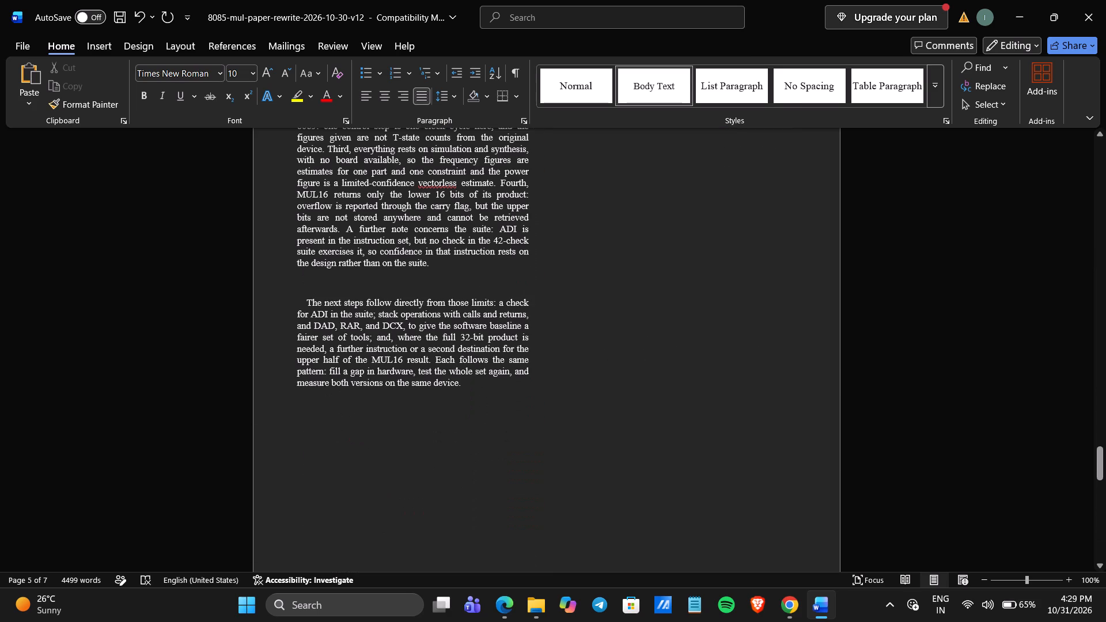
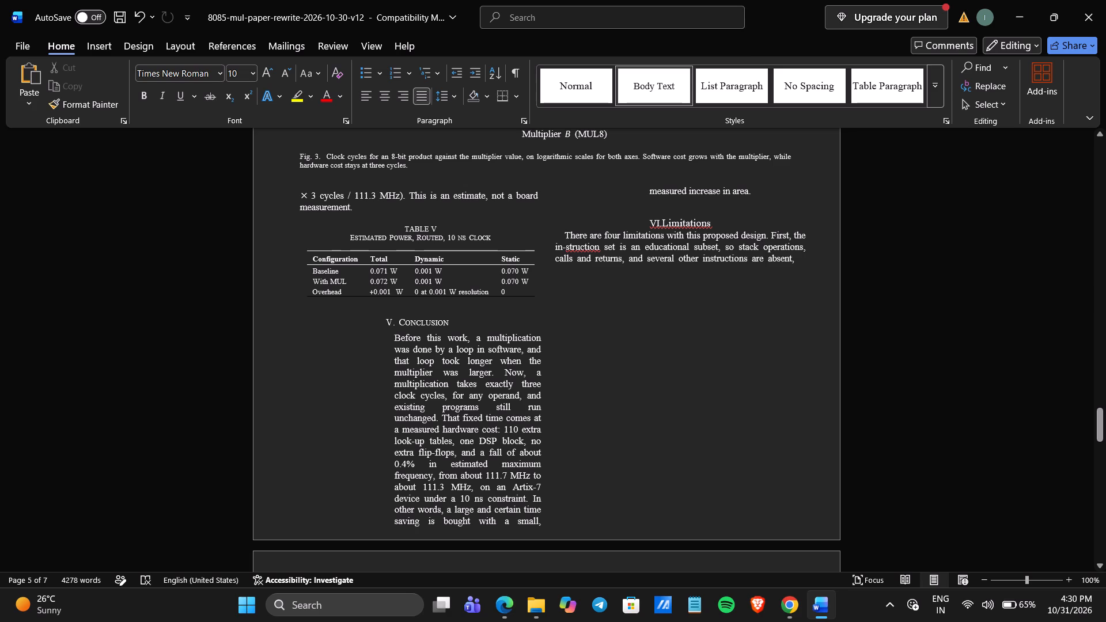
Replace the Limitations text after its opening sentence with the copied version running from "First, the instruction set" through the next-steps paragraph.
drag(771, 234, 783, 247)
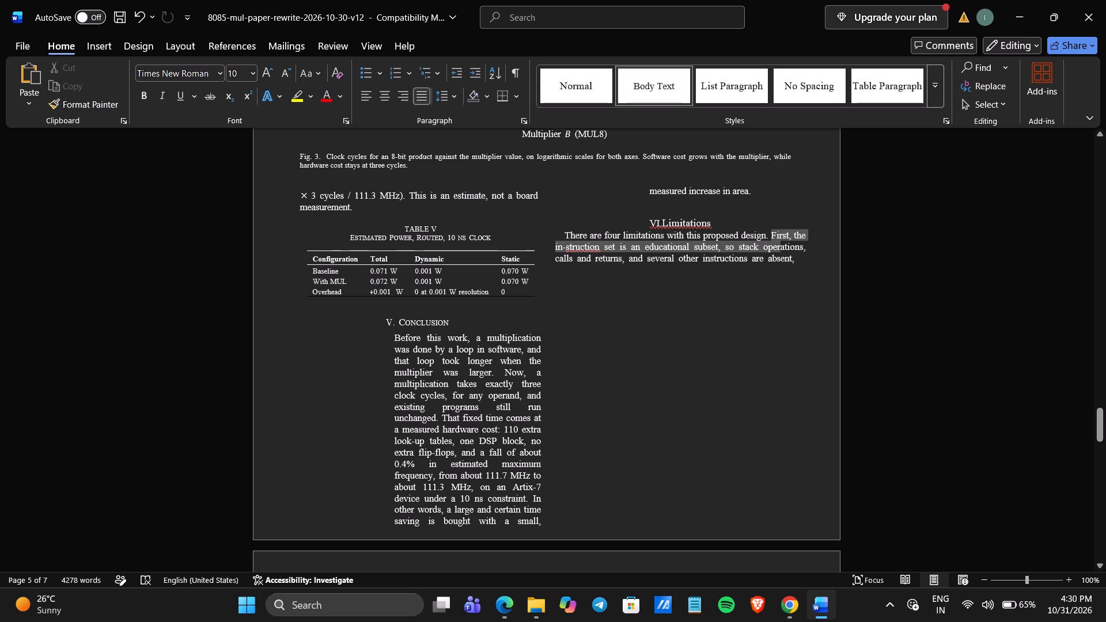
drag(783, 247, 790, 266)
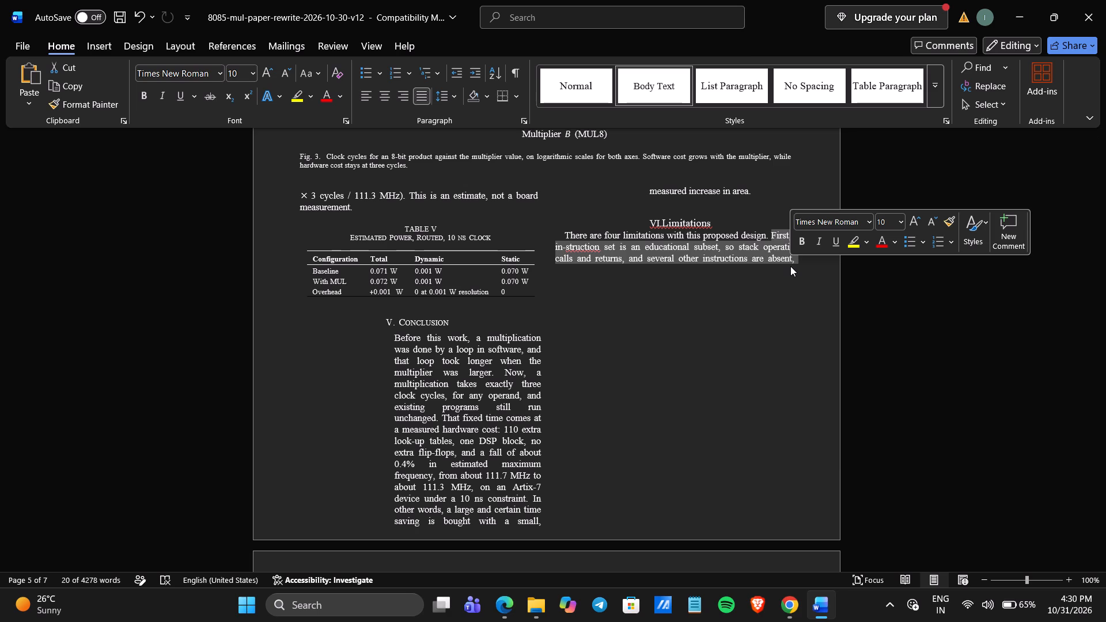
key(ctrl+v)
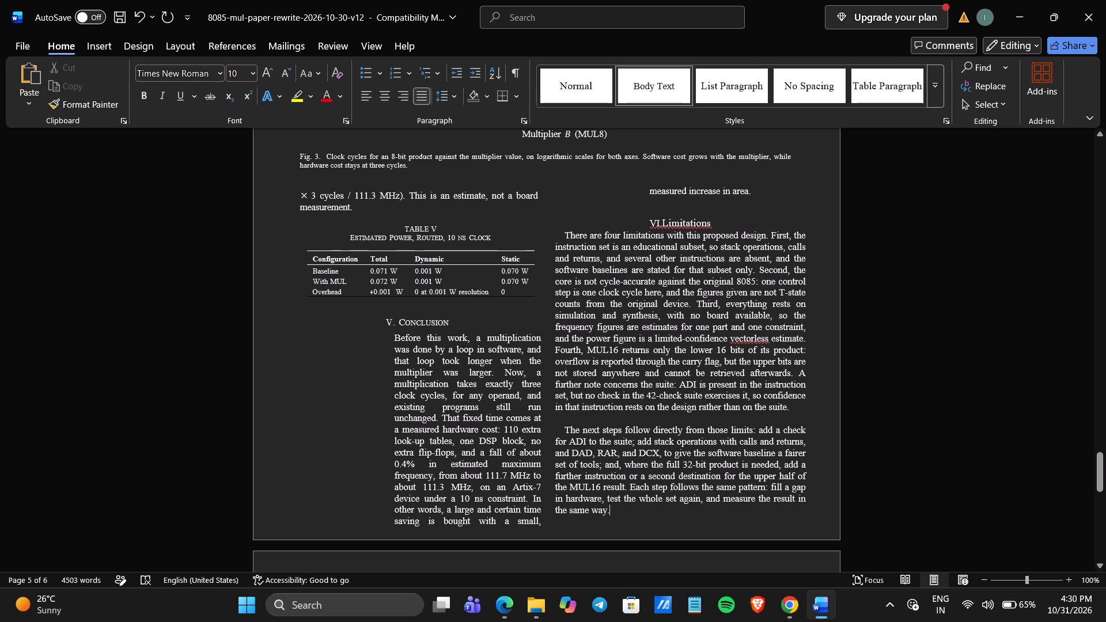
Remove the left indent from the Conclusion paragraph beginning "Before this work, a multiplication".
scroll(637, 252, down, 2)
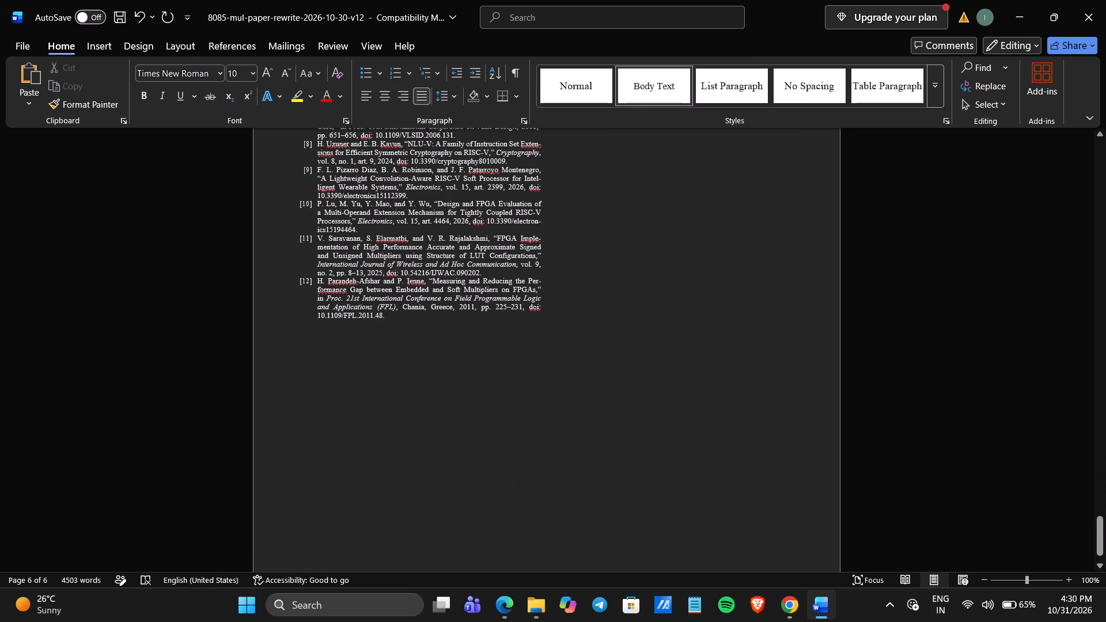
scroll(402, 255, up, 3)
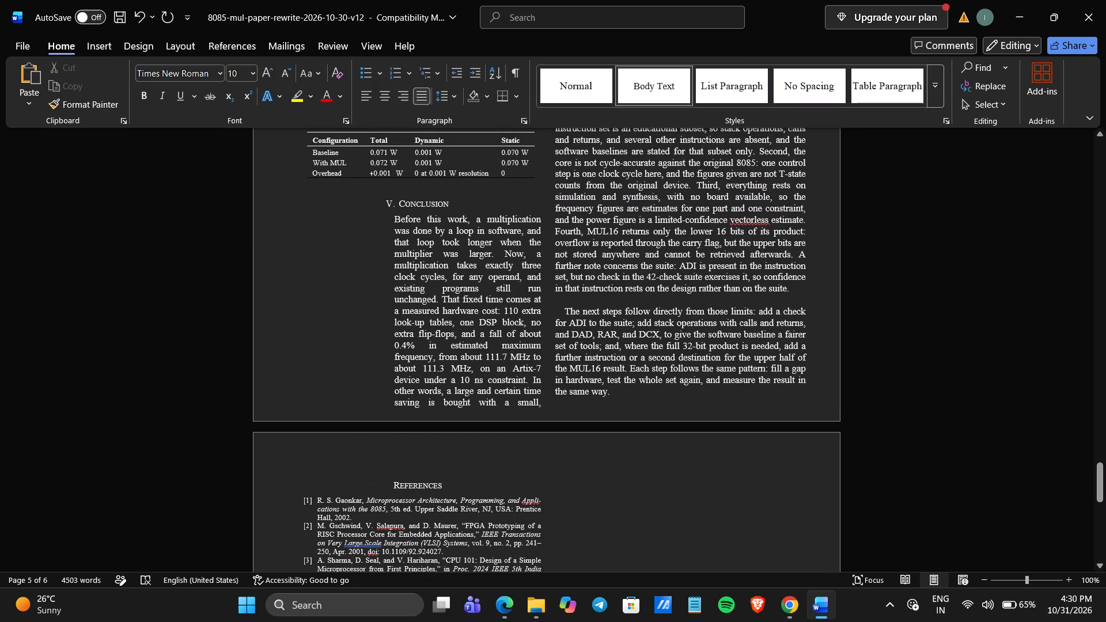
click(386, 219)
click(391, 221)
key(BackSpace)
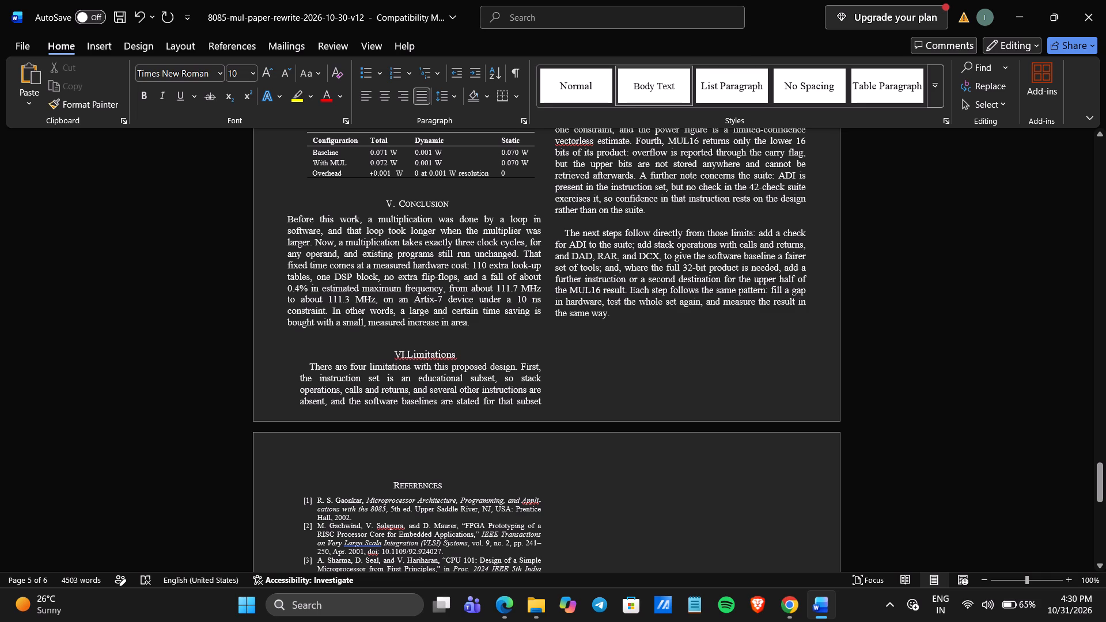
Examine the layout and text from the speedup and power discussion through Fig. 3, Table V, the Conclusion and Limitations.
scroll(361, 350, up, 1)
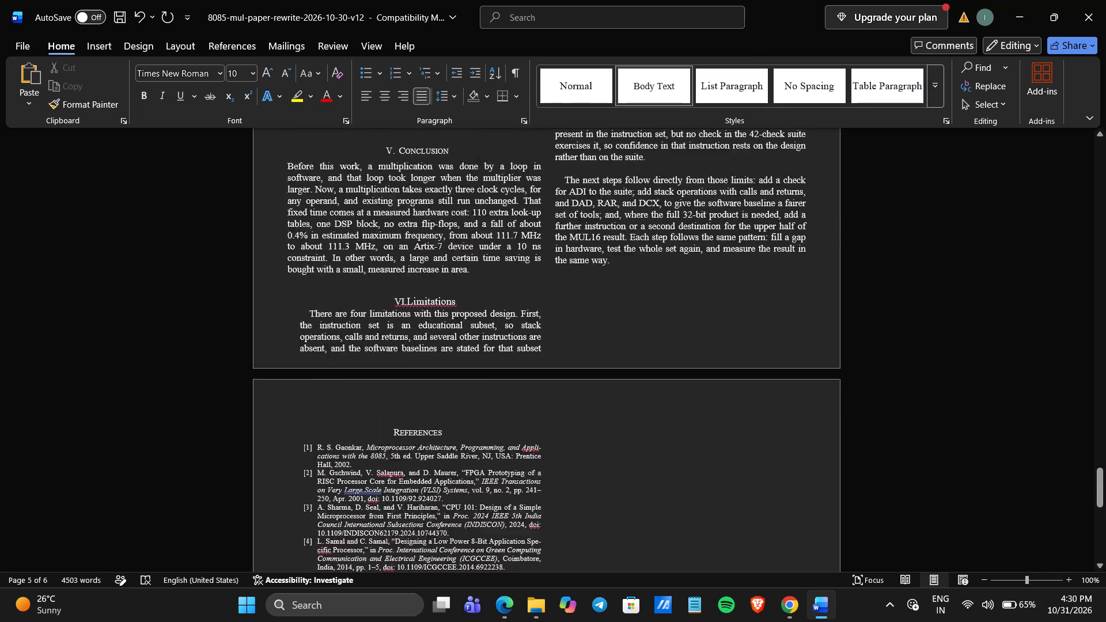
scroll(361, 350, up, 1)
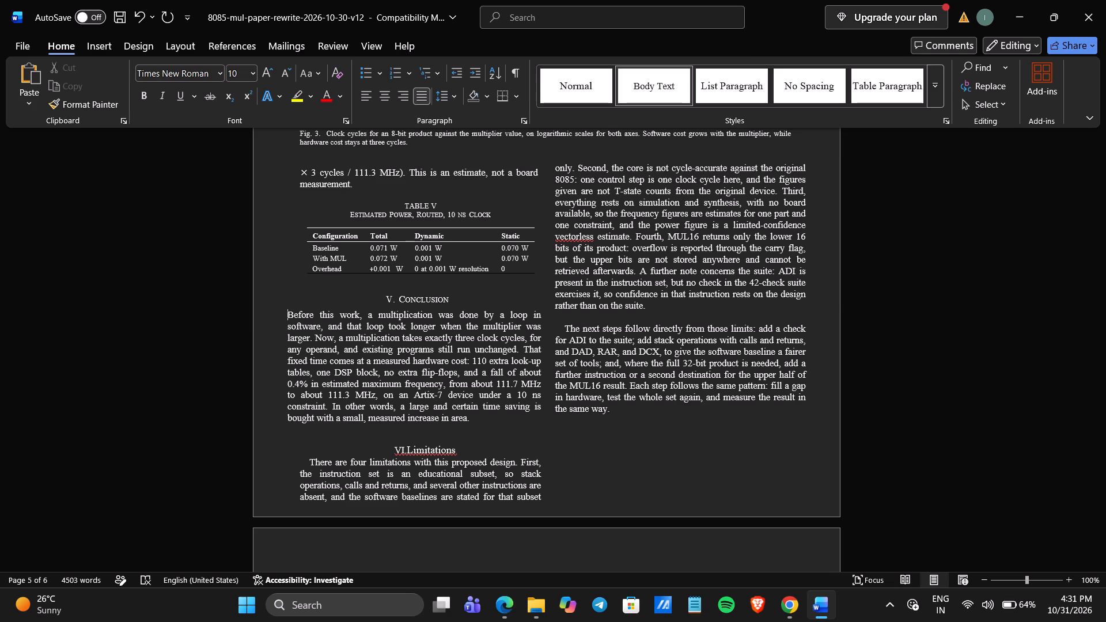
scroll(391, 505, up, 2)
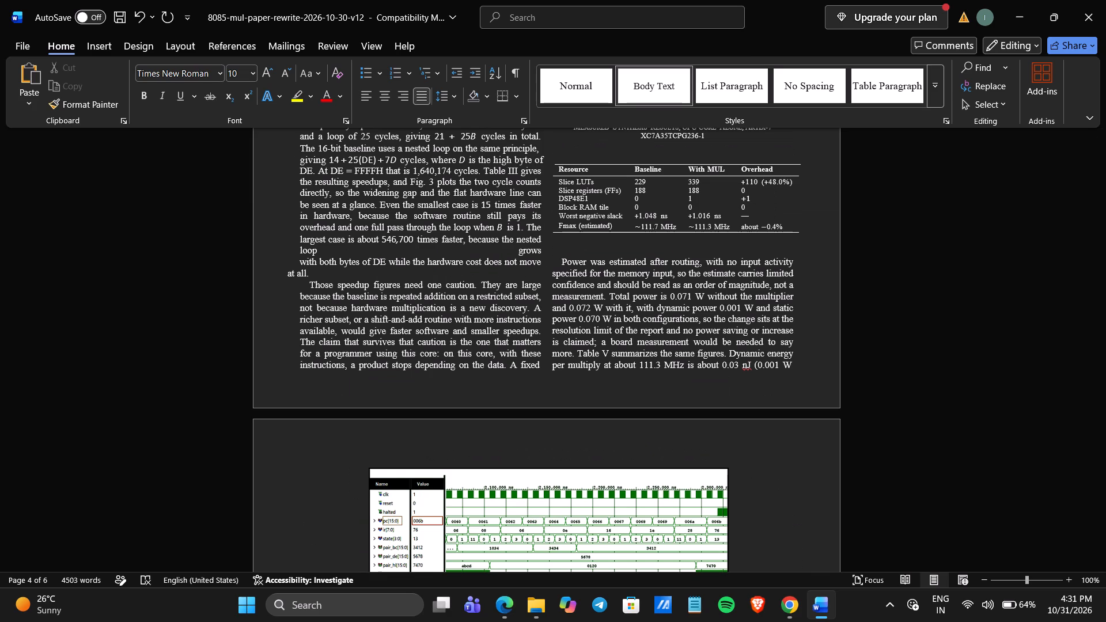
scroll(391, 505, down, 3)
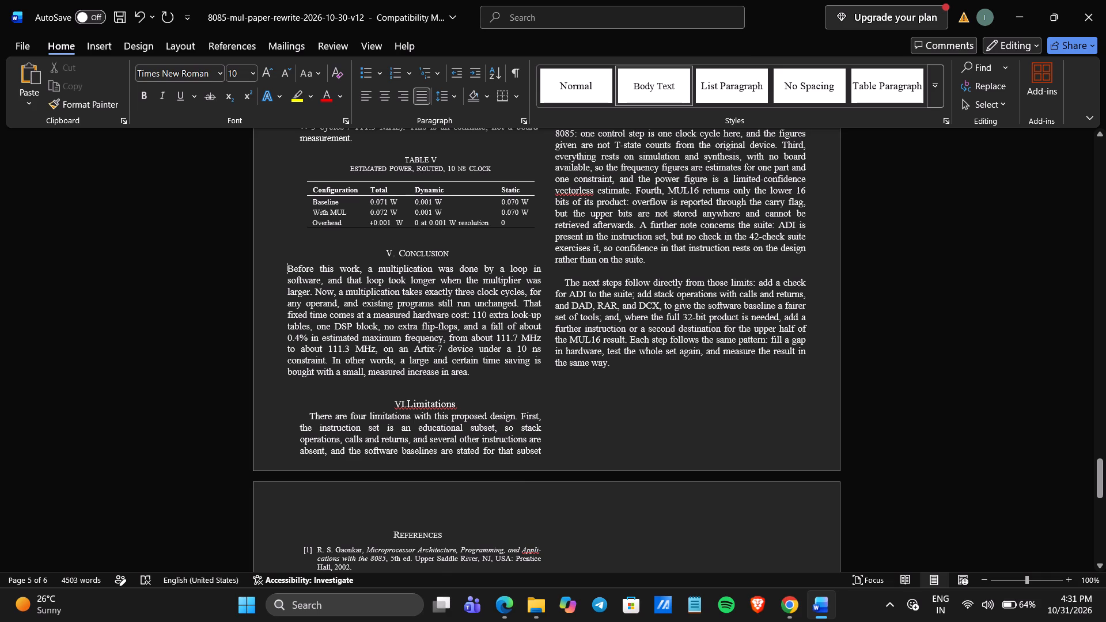
scroll(577, 287, up, 1)
scroll(577, 287, down, 1)
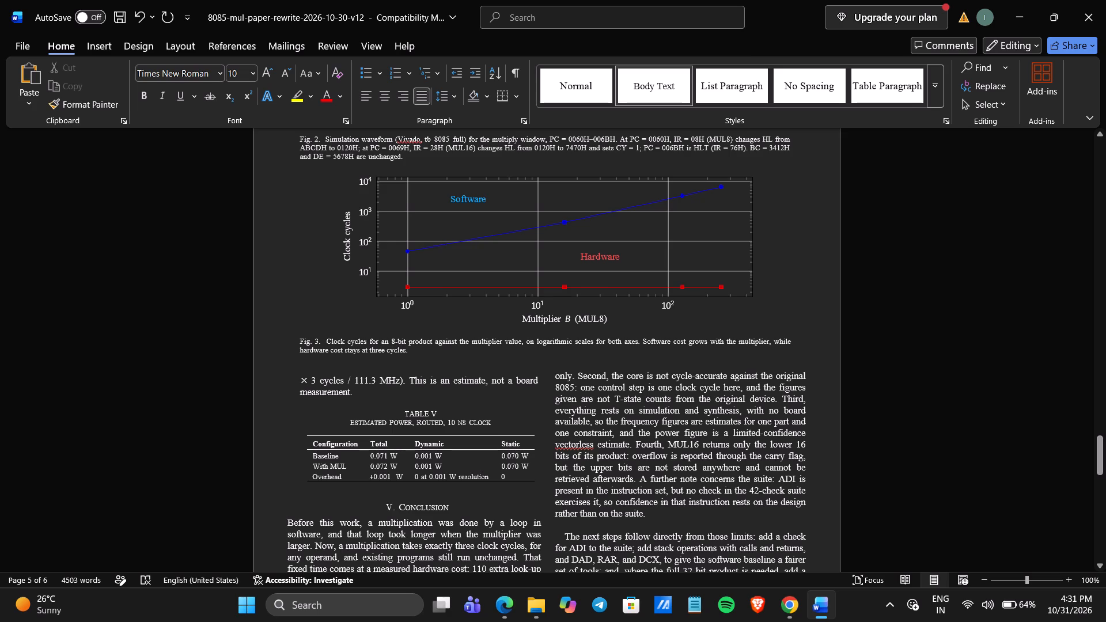
scroll(677, 509, down, 1)
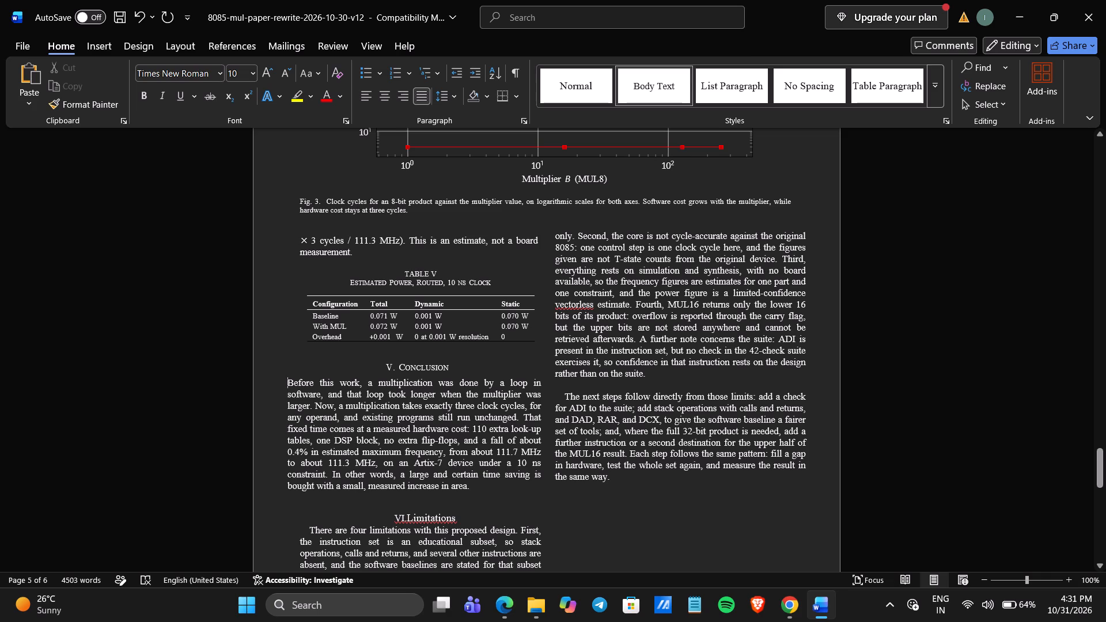
Delete the closing Limitations sentence beginning "A further note concerns the suite: ADI is present".
drag(640, 339, 717, 378)
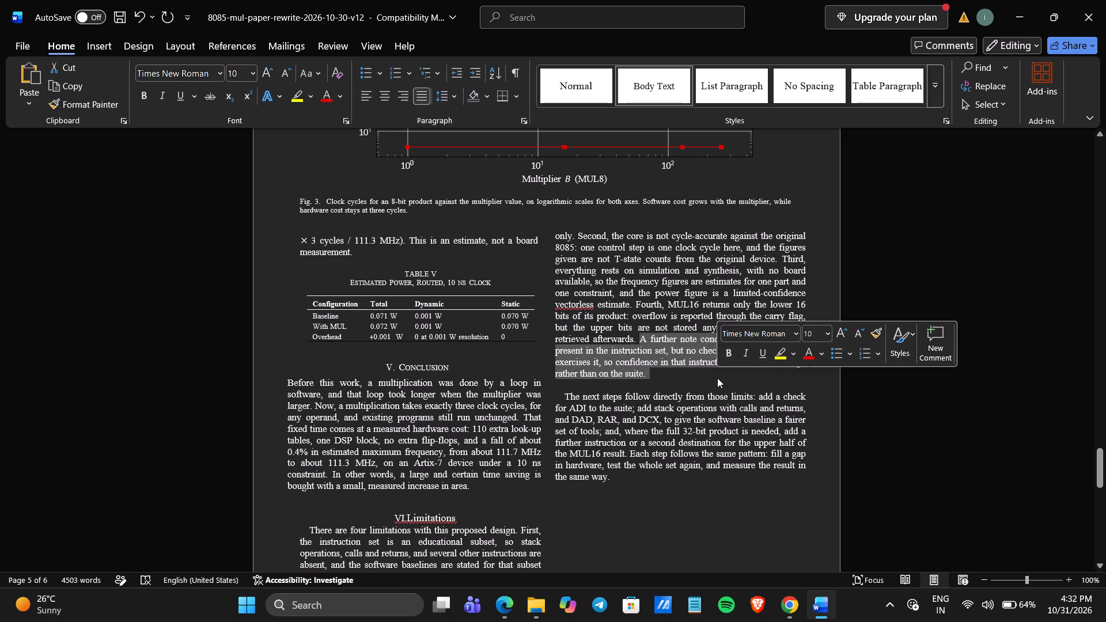
key(Delete)
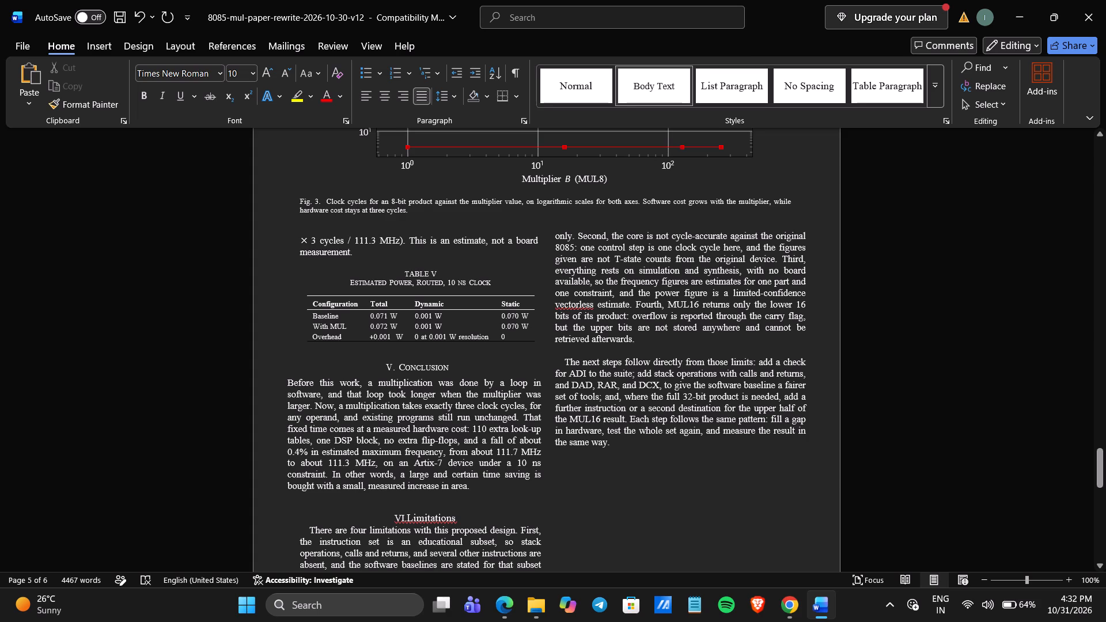
Delete "add a check for ADI to the suite;" from the next-steps paragraph so the list after "limits:" starts with "add stack operations".
drag(631, 375, 592, 375)
drag(592, 375, 558, 376)
key(BackSpace)
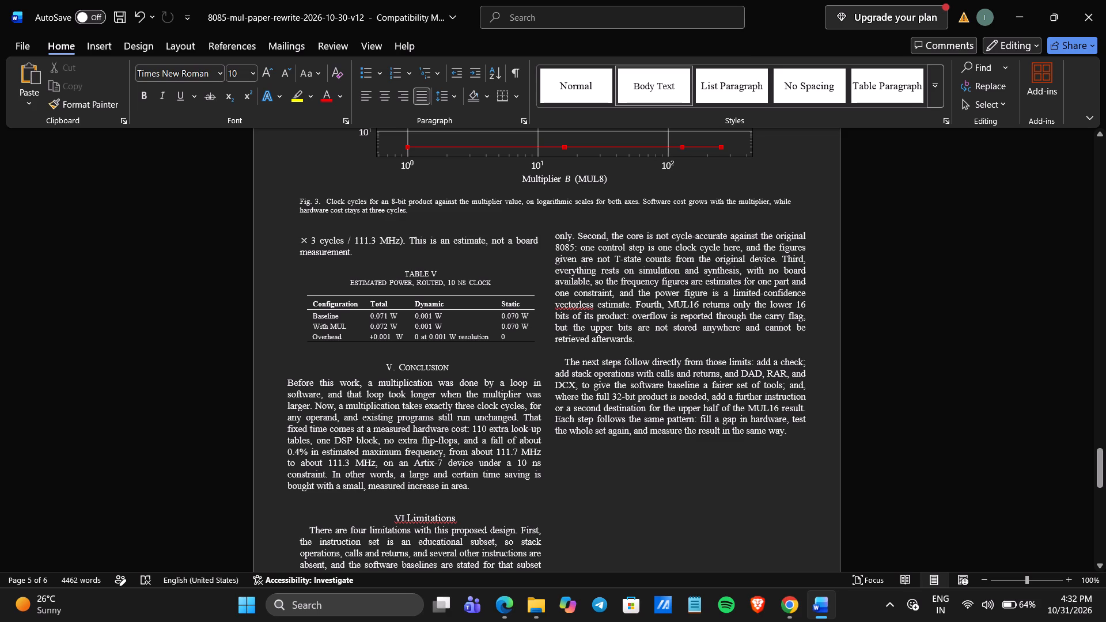
key(ctrl+z)
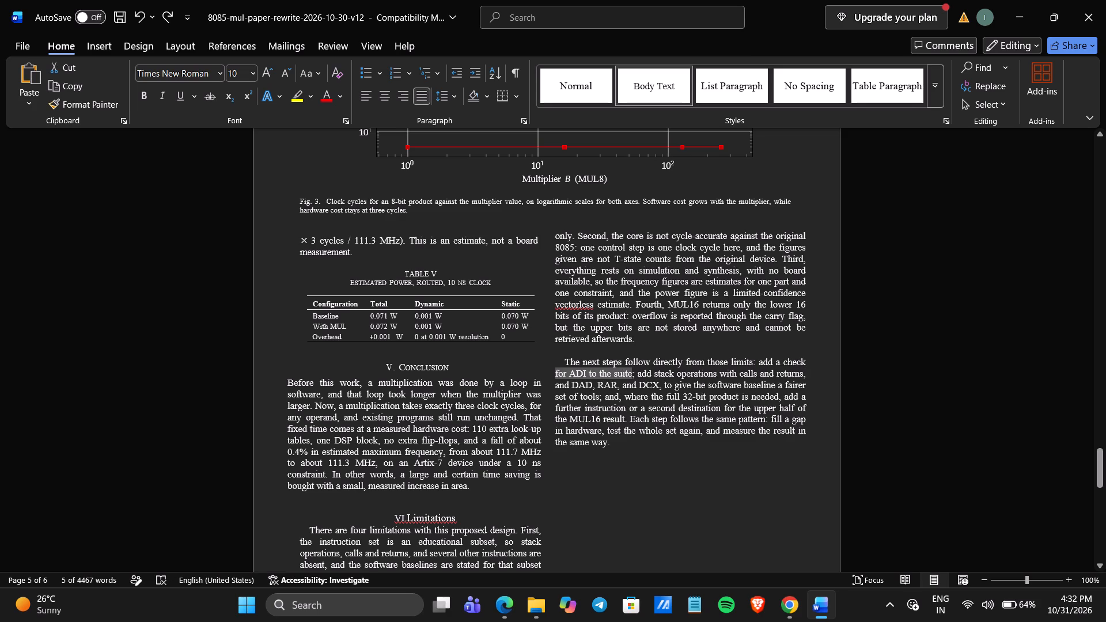
key(BackSpace)
key(BackSpace)
key(BackSpace)
key(BackSpace)
key(BackSpace)
key(BackSpace)
key(BackSpace)
key(BackSpace)
key(BackSpace)
key(BackSpace)
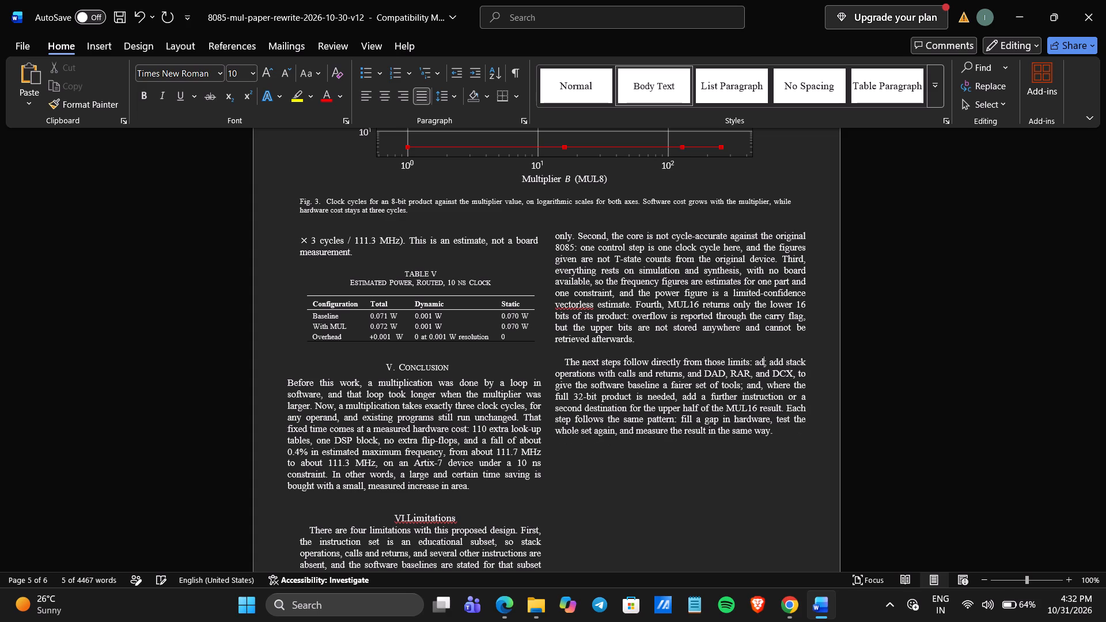
key(BackSpace)
key(BackSpace)
key(BackSpace)
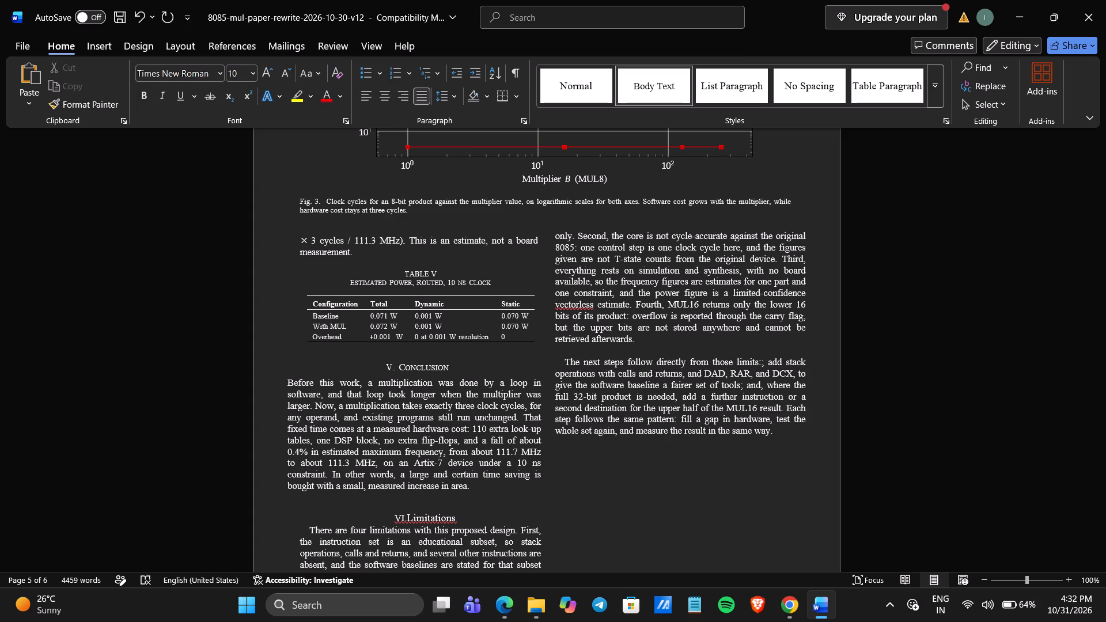
key(Right)
key(BackSpace)
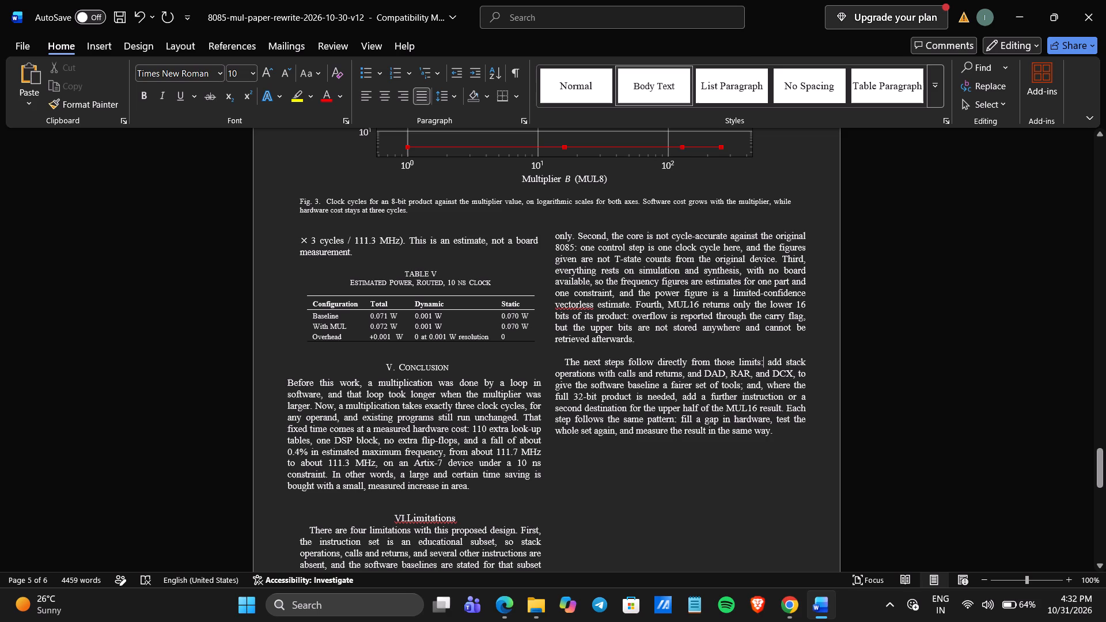
Return to the paper's title page and save the document.
scroll(687, 452, down, 1)
scroll(687, 452, up, 2)
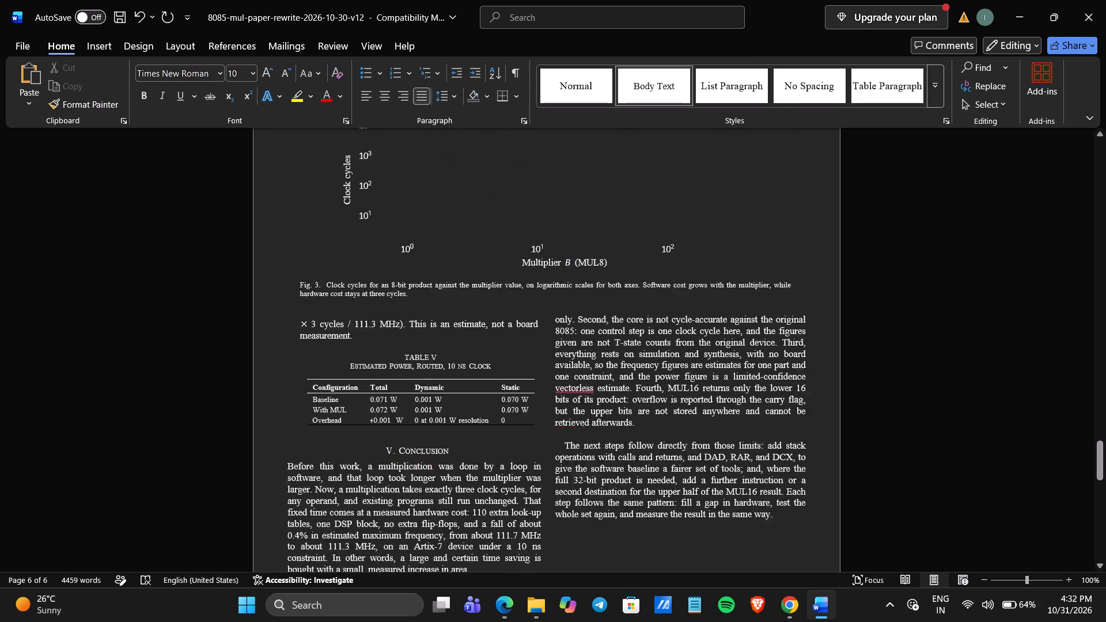
scroll(687, 452, up, 6)
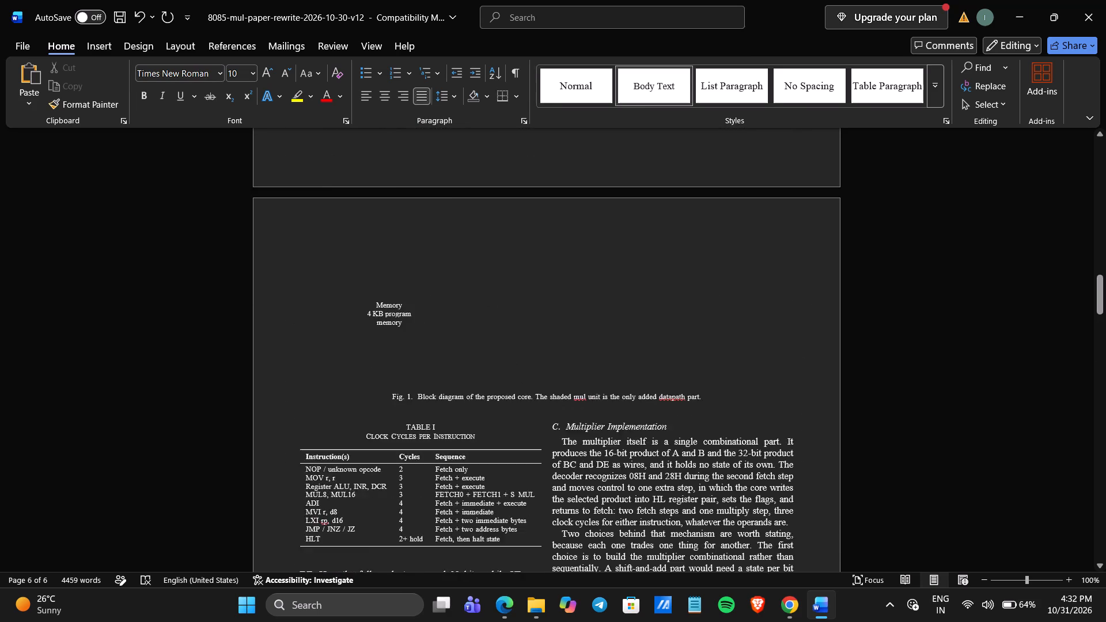
scroll(687, 452, up, 5)
scroll(687, 452, up, 20)
scroll(687, 452, up, 4)
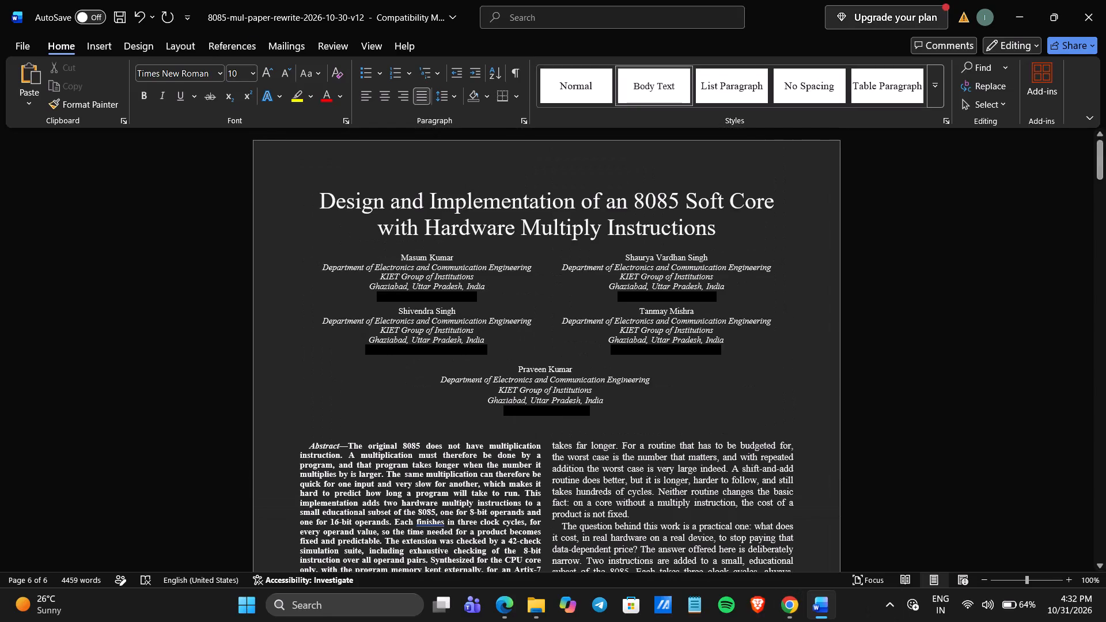
key(ctrl+s)
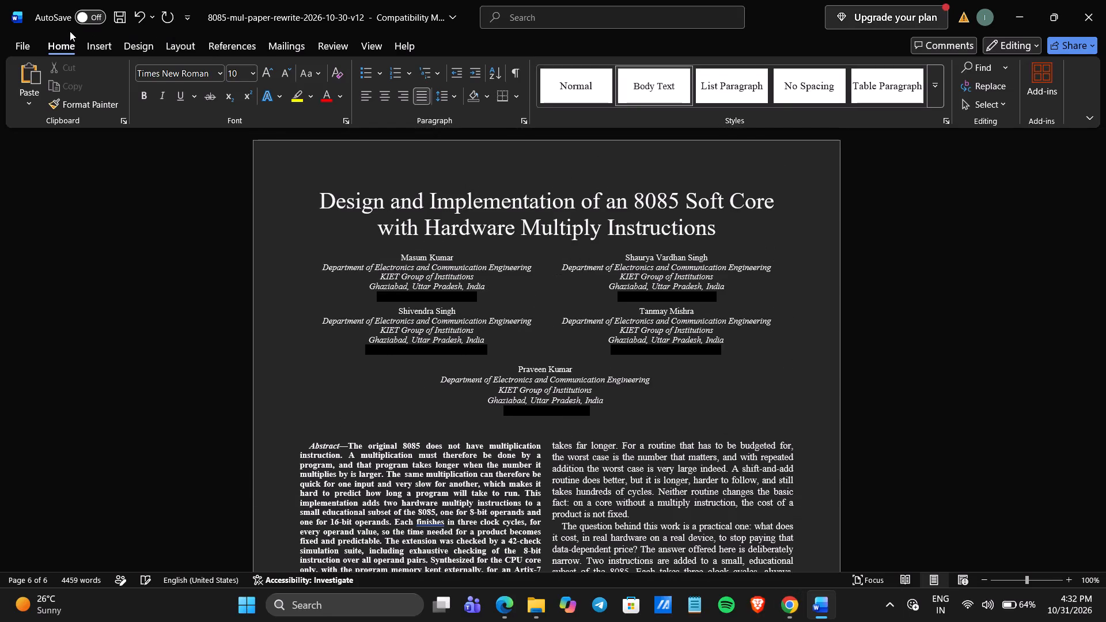
drag(70, 31, 366, 285)
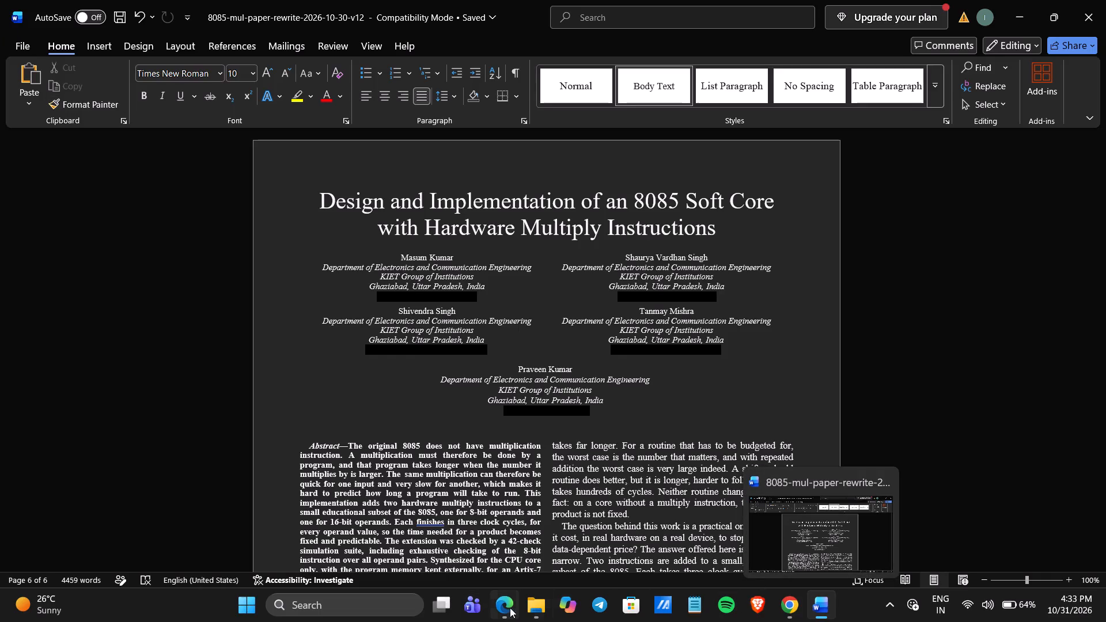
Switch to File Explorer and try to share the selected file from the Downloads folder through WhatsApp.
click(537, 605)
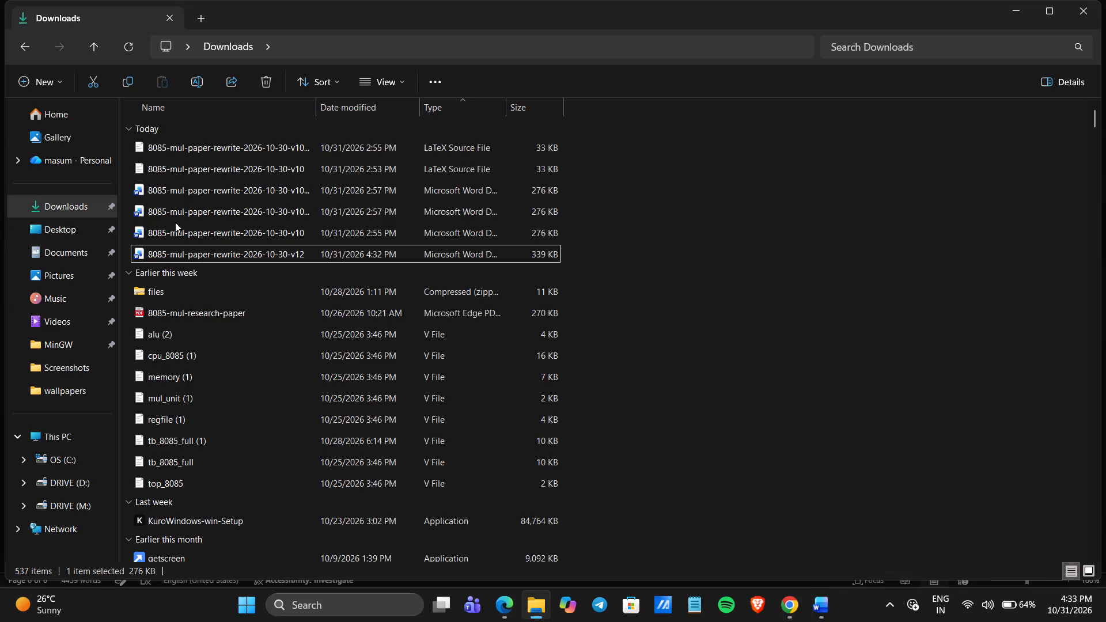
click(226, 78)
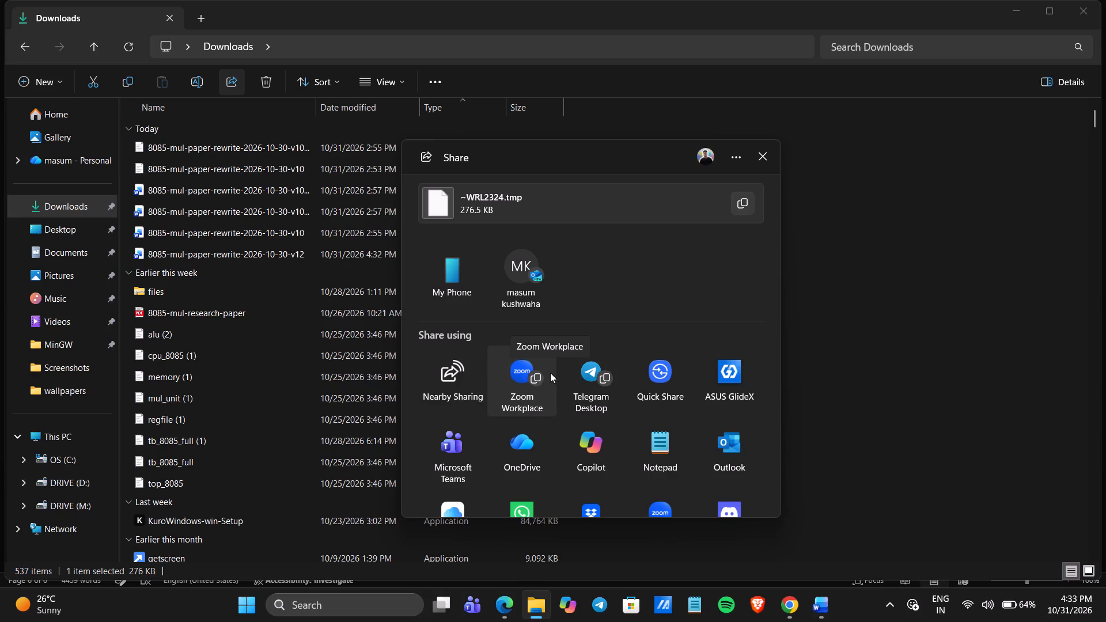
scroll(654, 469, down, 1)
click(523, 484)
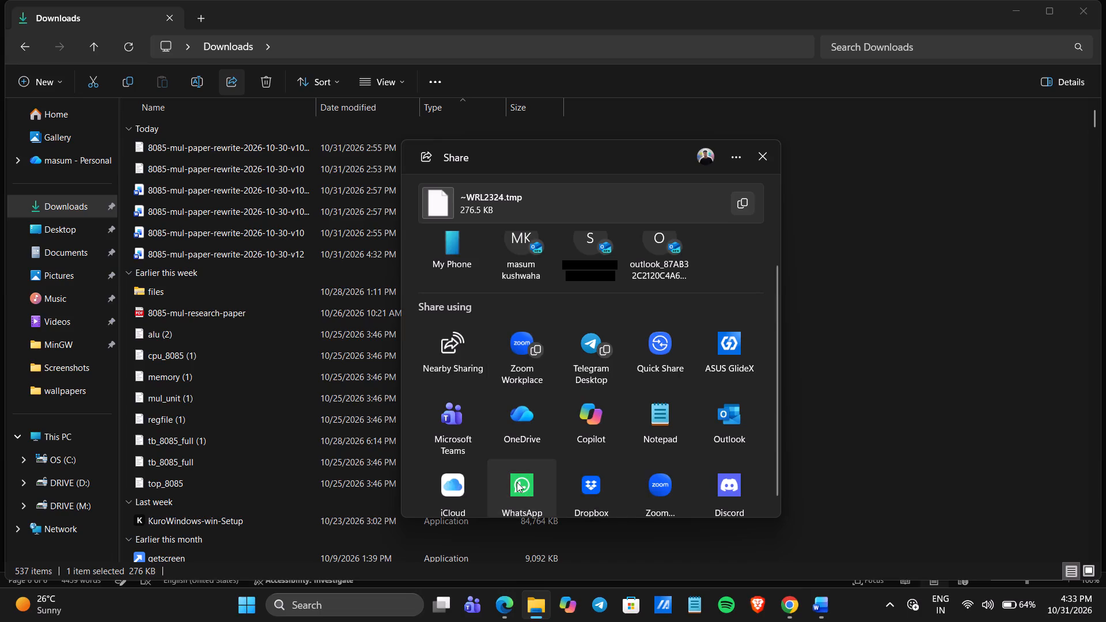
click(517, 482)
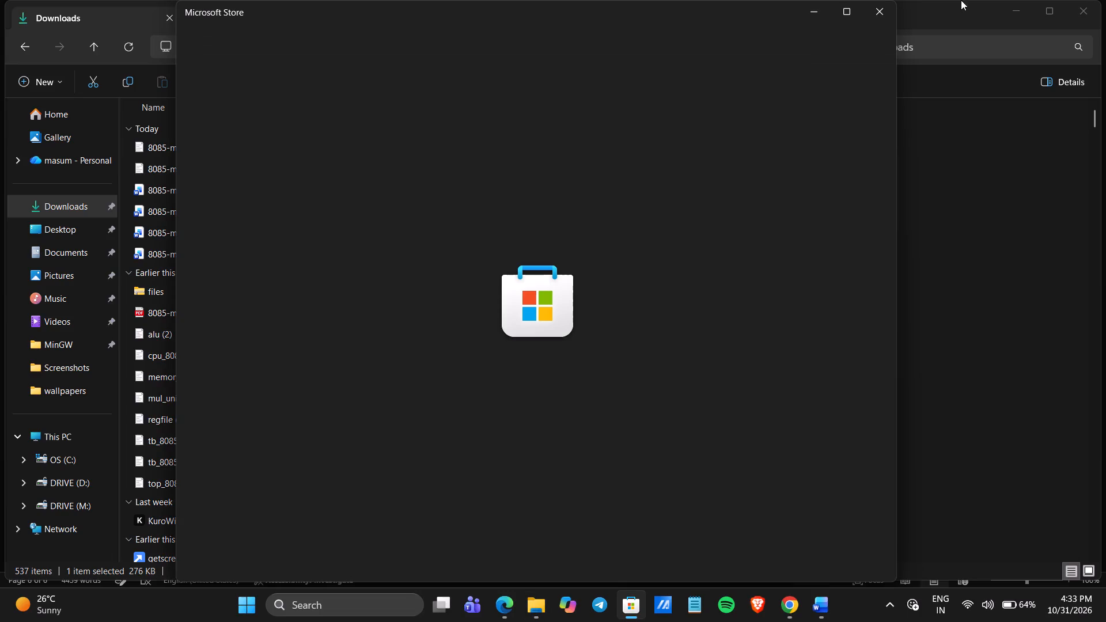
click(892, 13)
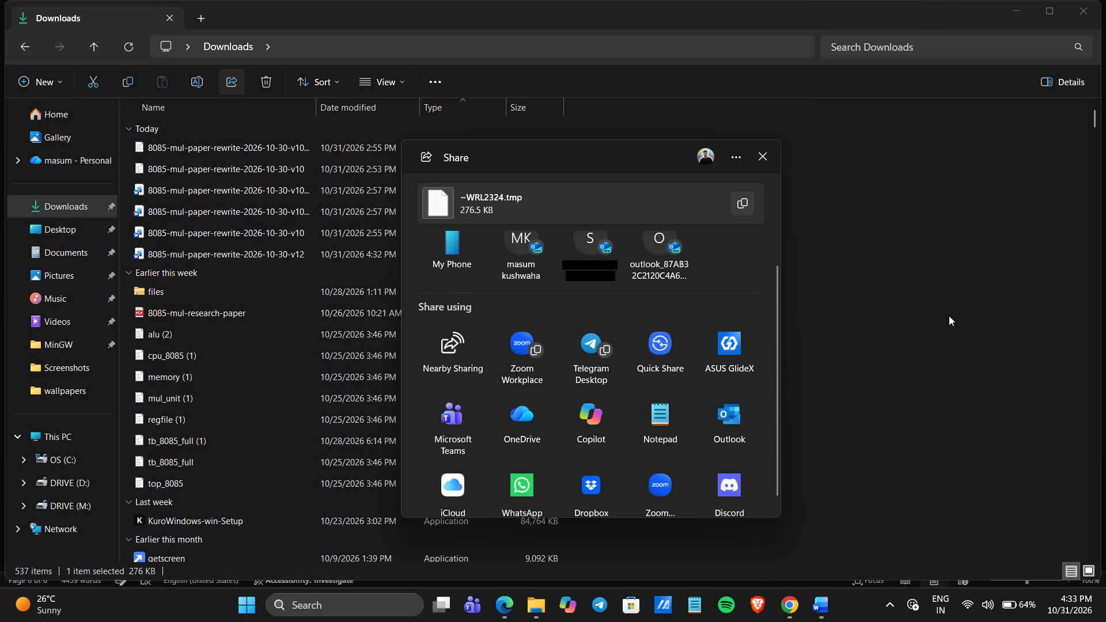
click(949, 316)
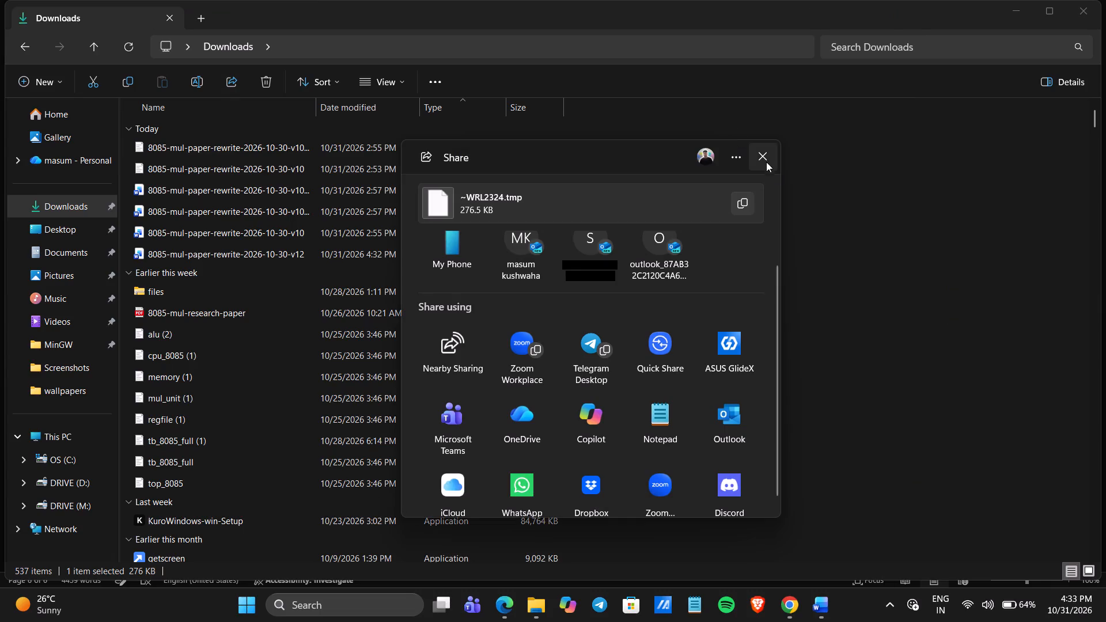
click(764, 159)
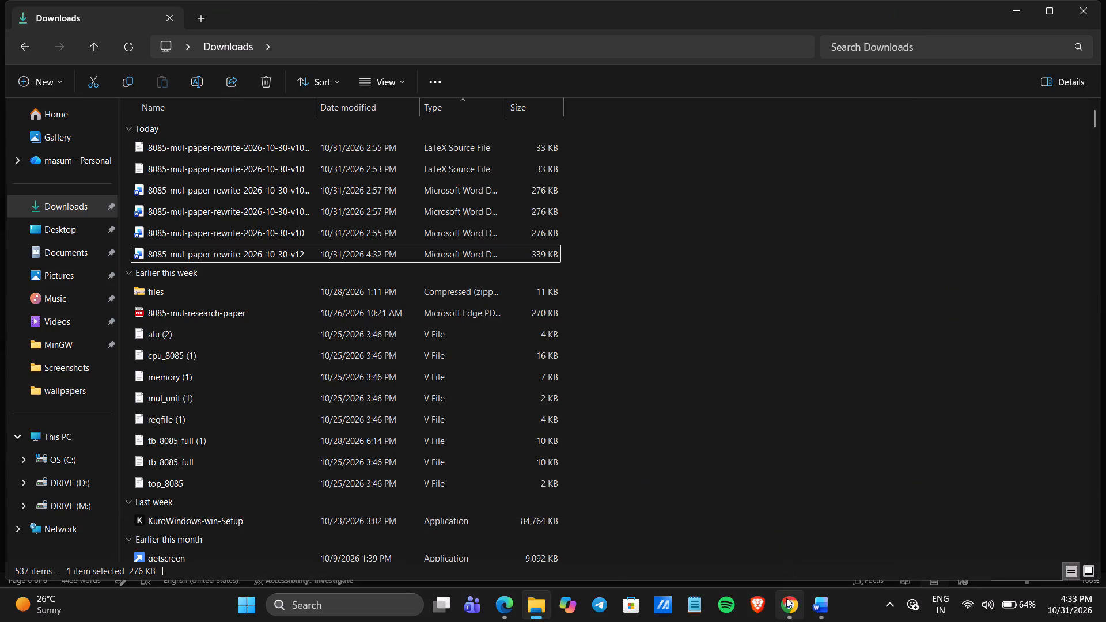